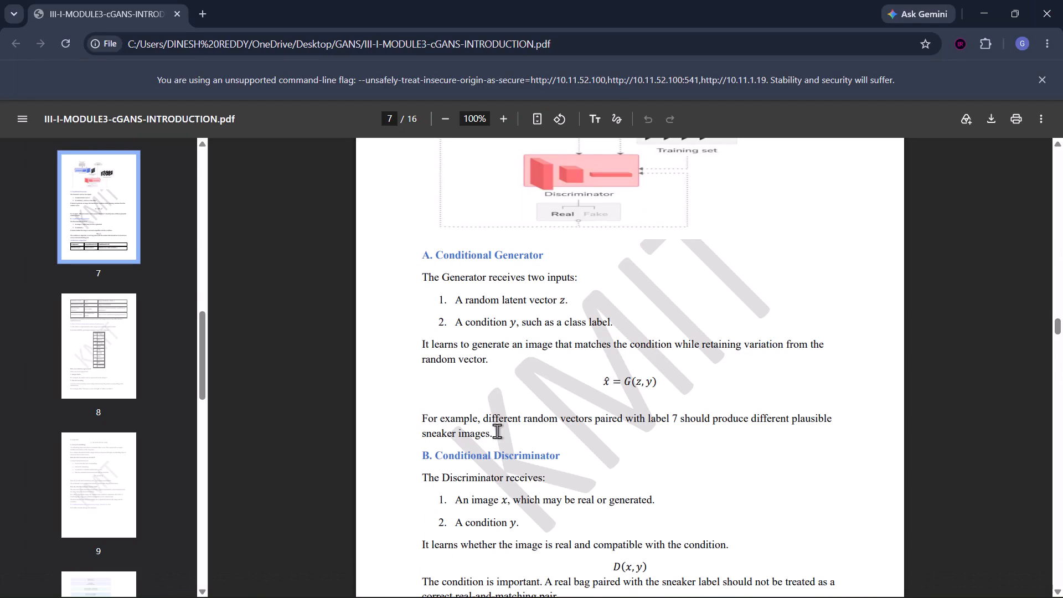
Review the Session 3 title and the first contents entry on page 1 of the cGANs introduction PDF.
scroll(497, 431, up, 20)
scroll(497, 431, up, 6)
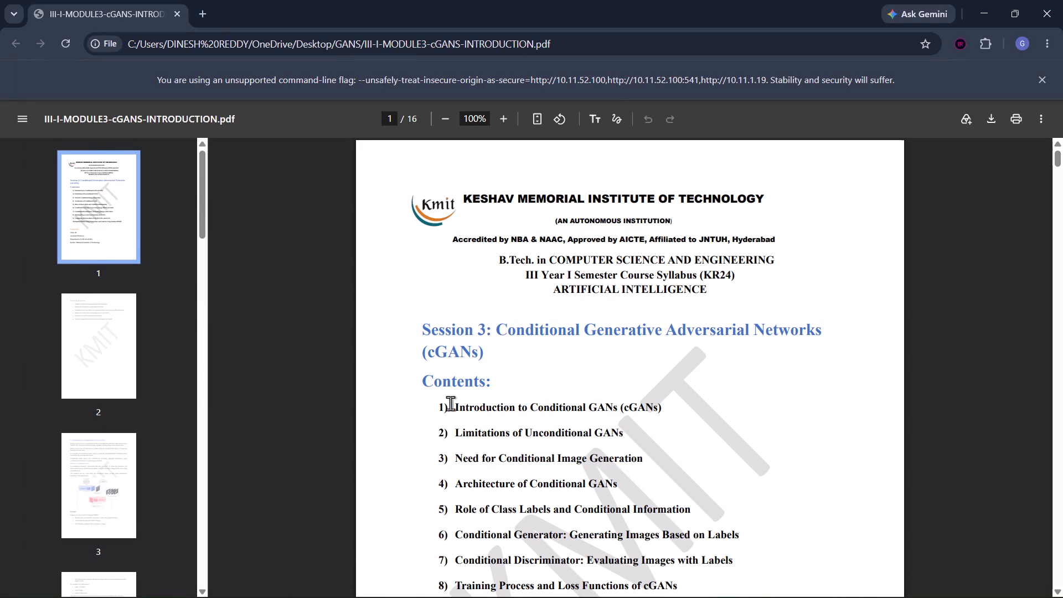
drag(494, 328, 730, 308)
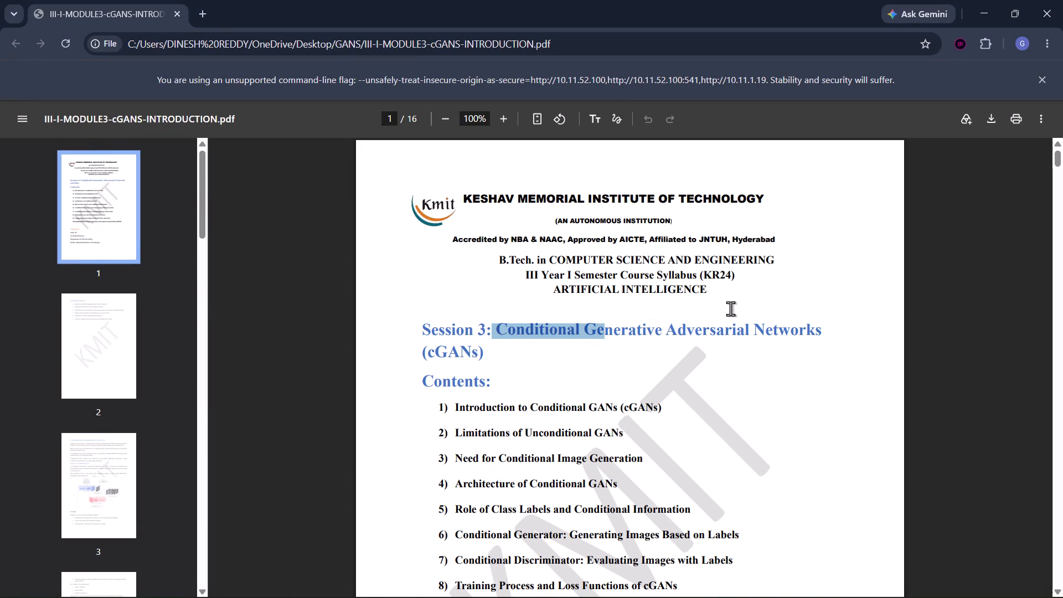
drag(730, 308, 874, 338)
click(873, 337)
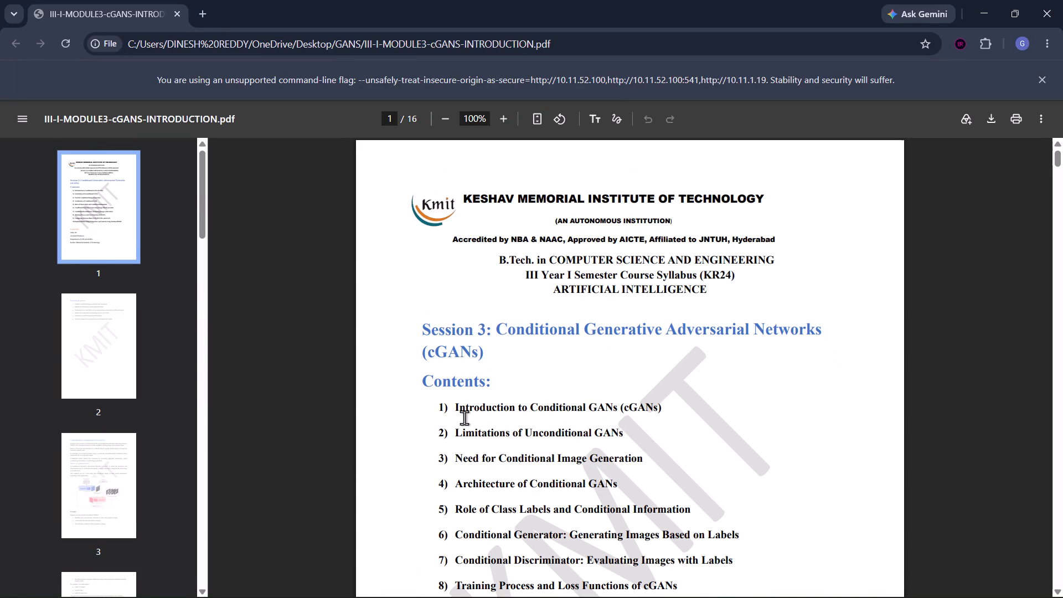
drag(455, 415, 674, 412)
click(674, 412)
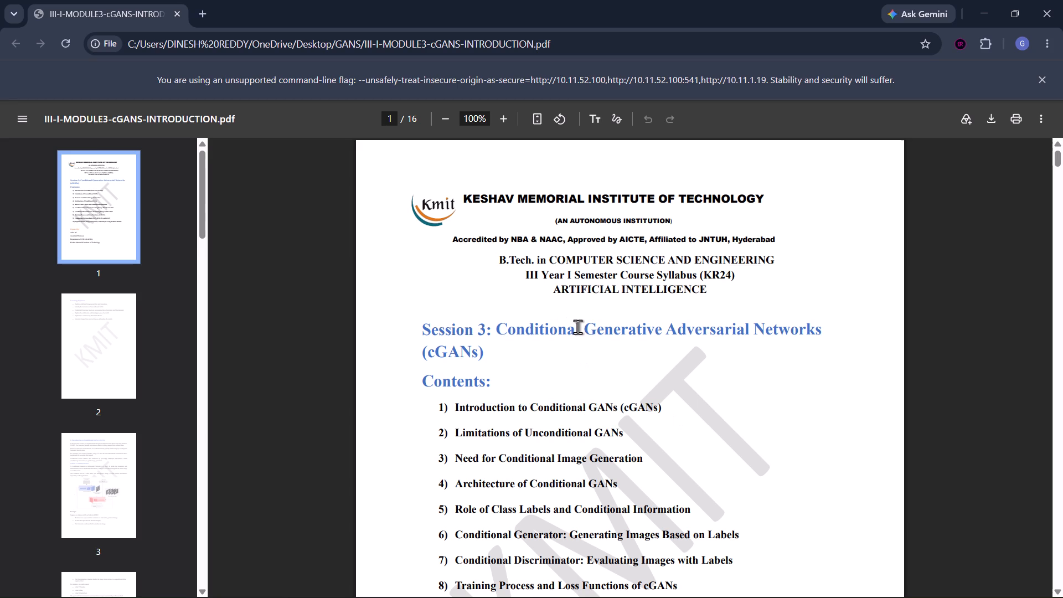
scroll(575, 328, up, 6)
Switch to the GANS folder in File Explorer and open III-I-MODULE3-SESSIO2-DCGANS-INTRODUCTION.pdf.
key(alt+Tab)
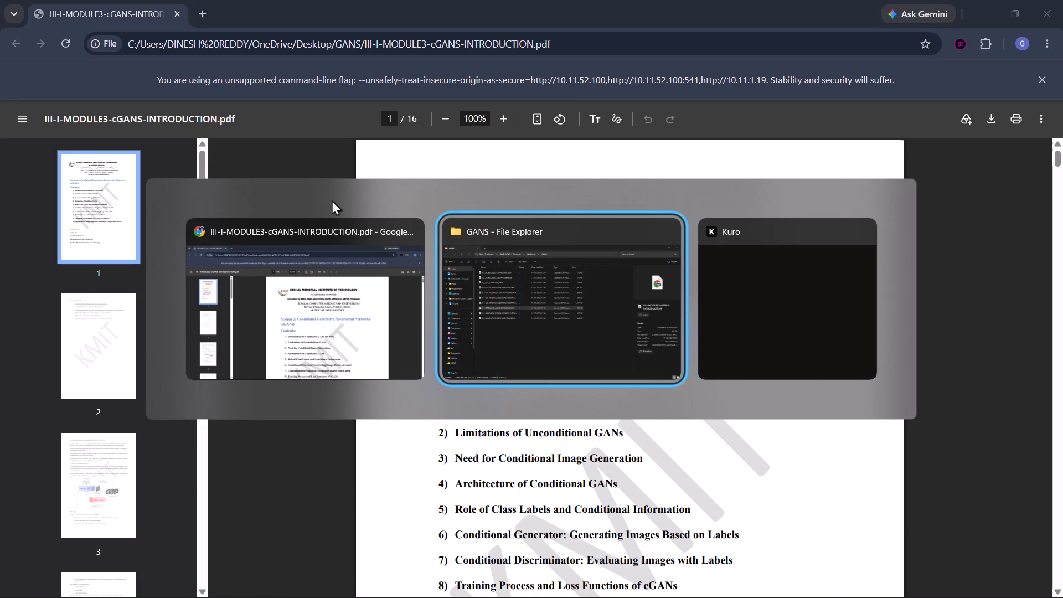
double_click(296, 297)
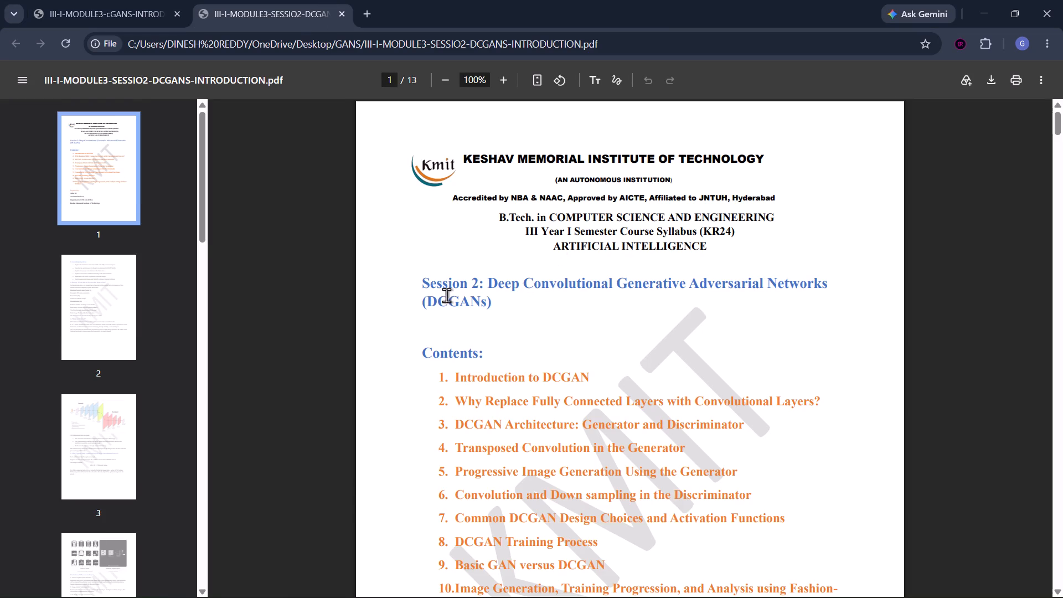
Read the Session 2 title, Deep Convolutional Generative Adversarial Networks, highlighting the words while following along.
drag(491, 281, 601, 278)
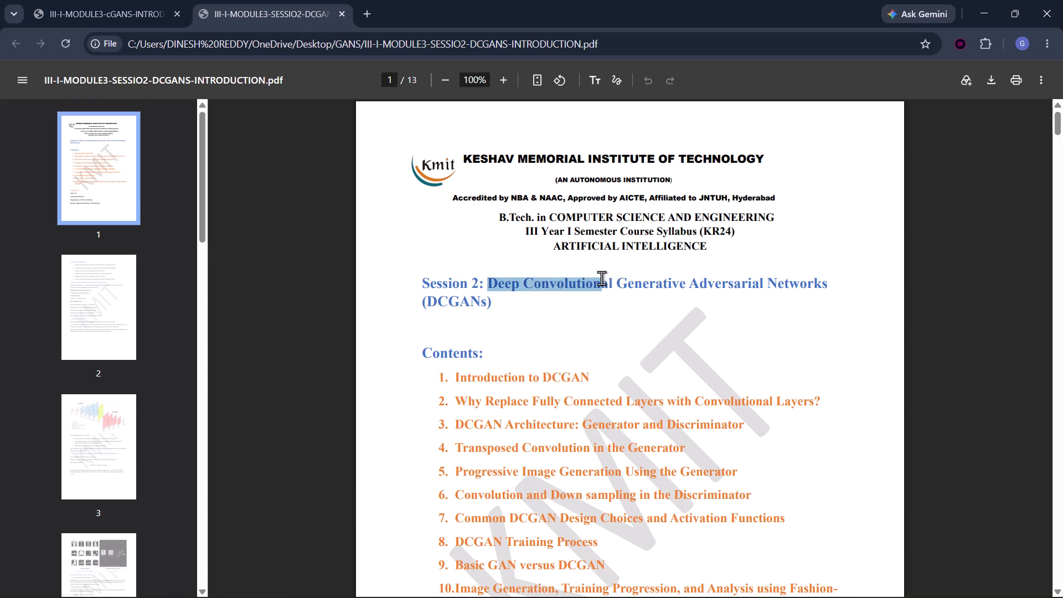
drag(607, 278, 630, 278)
click(630, 278)
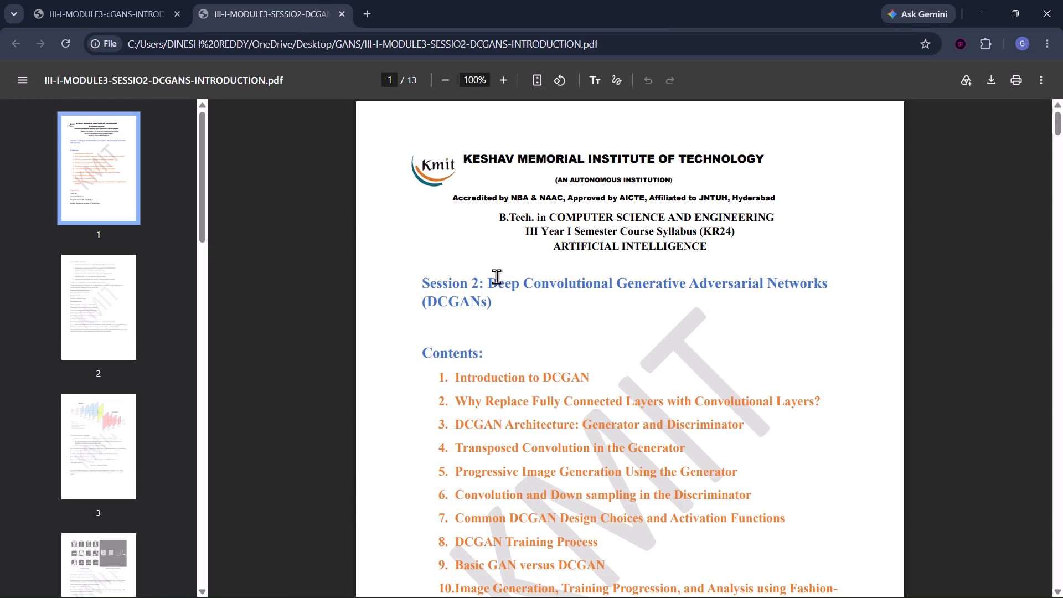
drag(489, 283, 510, 283)
drag(510, 283, 746, 281)
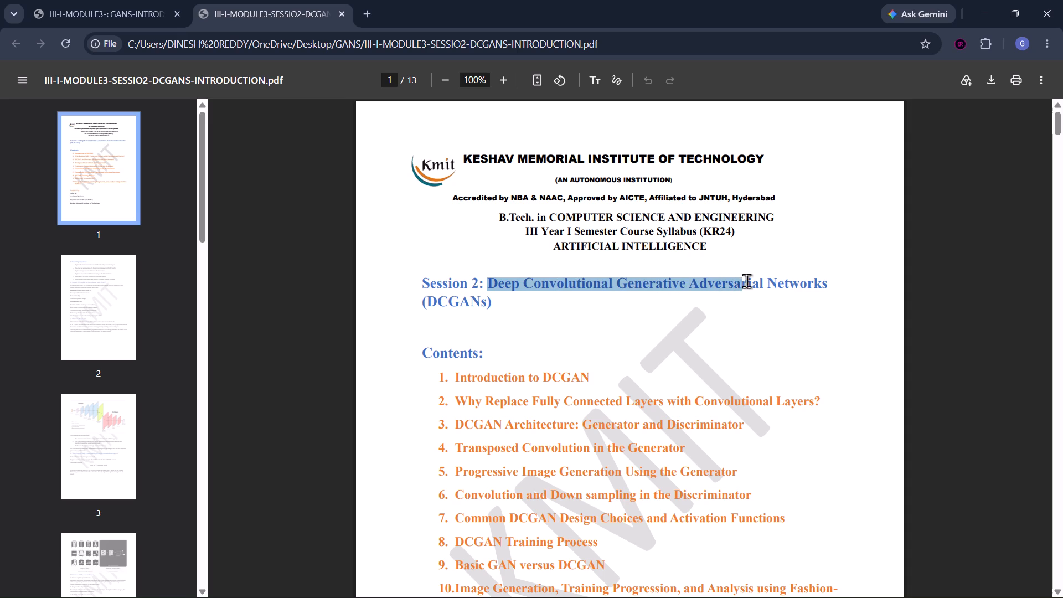
drag(746, 281, 850, 272)
click(850, 272)
drag(401, 292, 675, 262)
drag(672, 263, 663, 272)
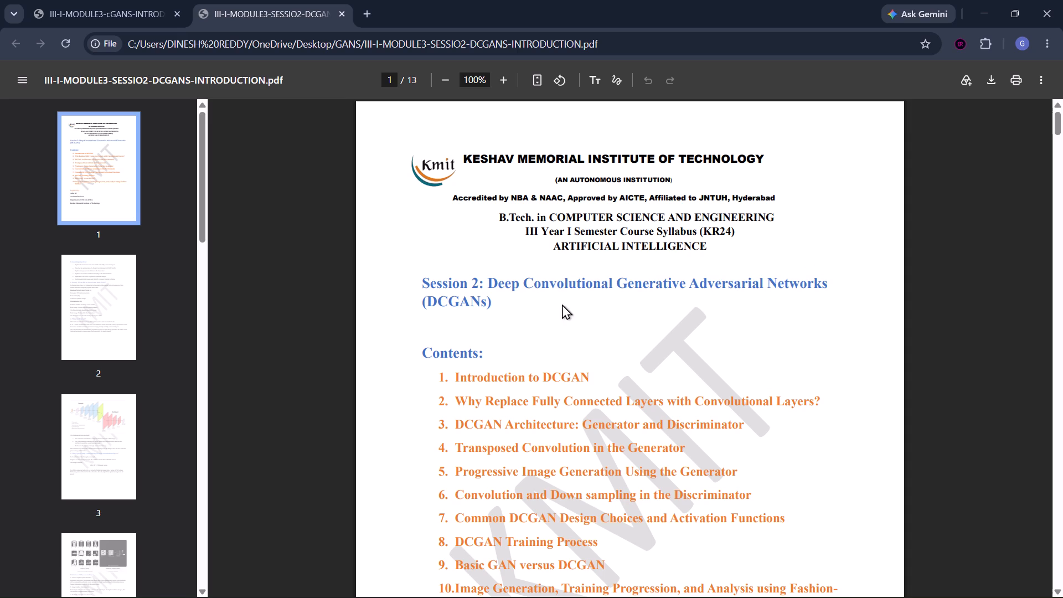
Go through the Session 2 title term by term, highlighting Generative, Adversarial, Networks, Deep and Convolutional.
middle_click(474, 323)
middle_click(490, 364)
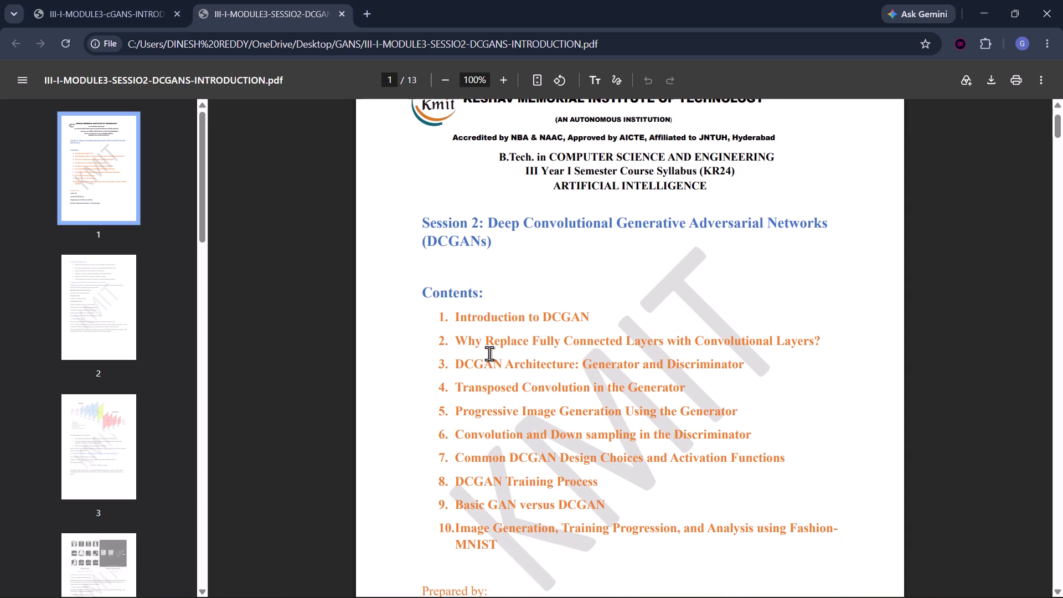
drag(487, 225, 649, 214)
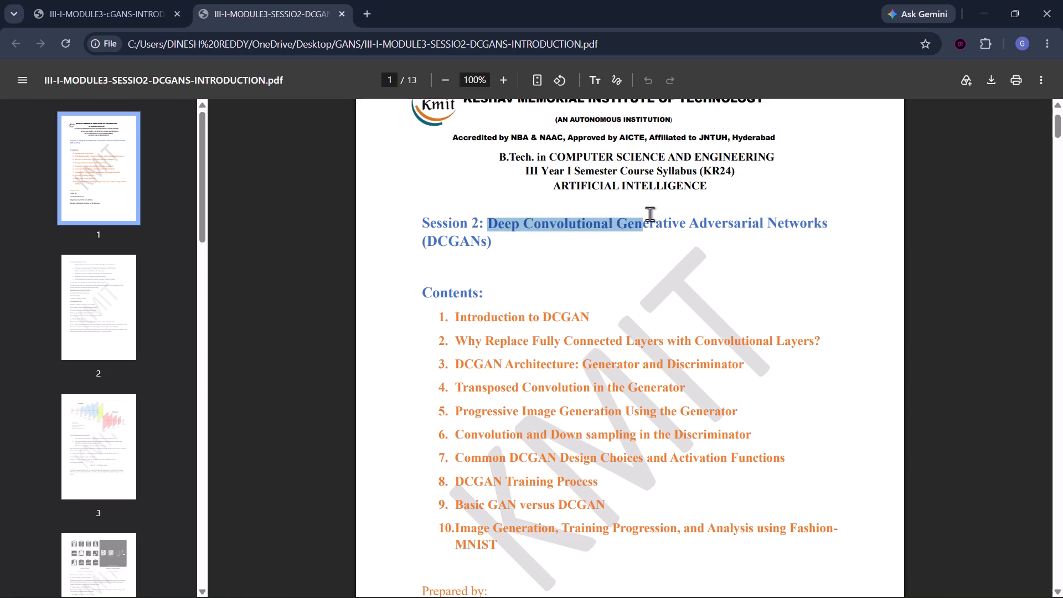
drag(649, 214, 682, 221)
click(682, 221)
drag(683, 220, 712, 229)
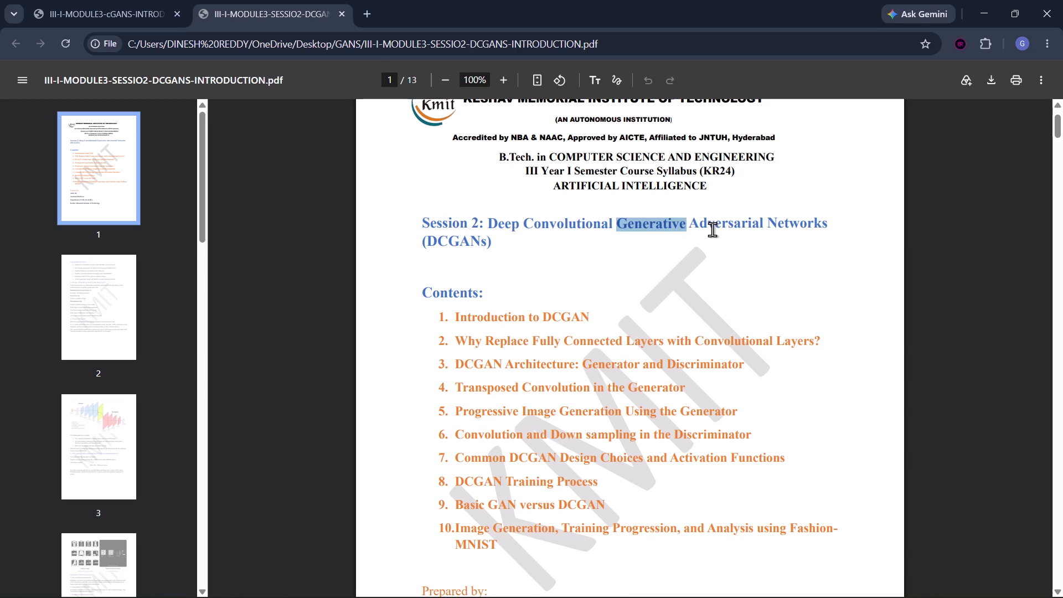
drag(712, 229, 714, 229)
click(714, 229)
drag(693, 223, 762, 229)
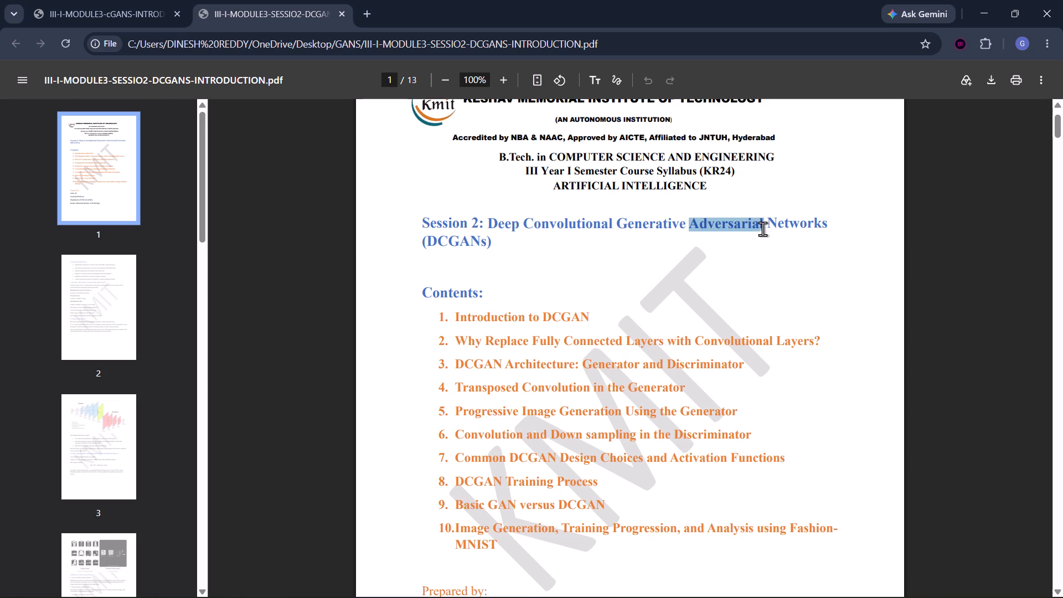
drag(762, 229, 771, 228)
click(770, 226)
click(764, 219)
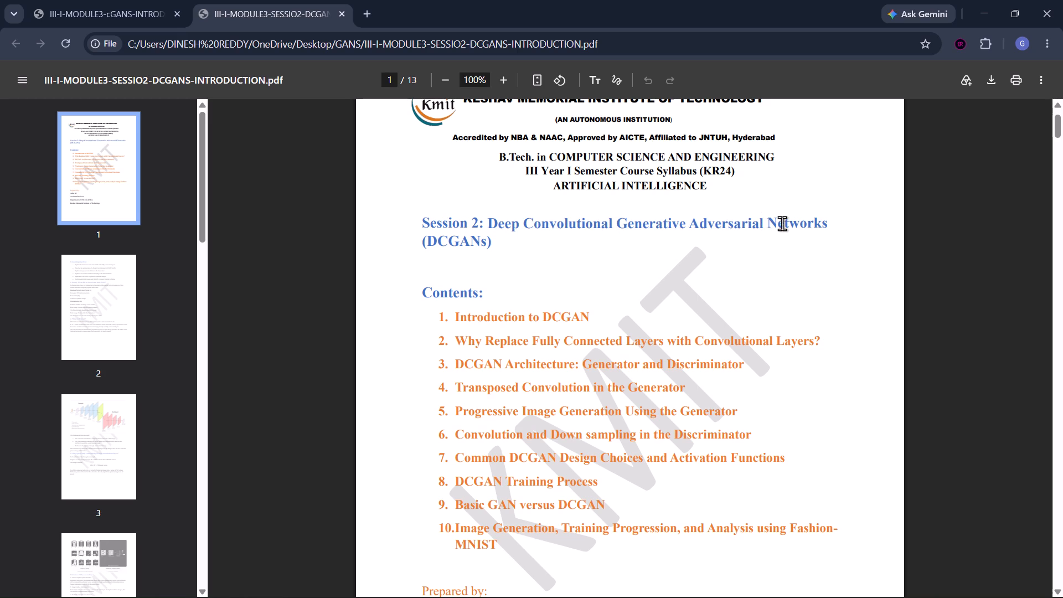
double_click(782, 223)
click(539, 271)
double_click(507, 231)
double_click(551, 221)
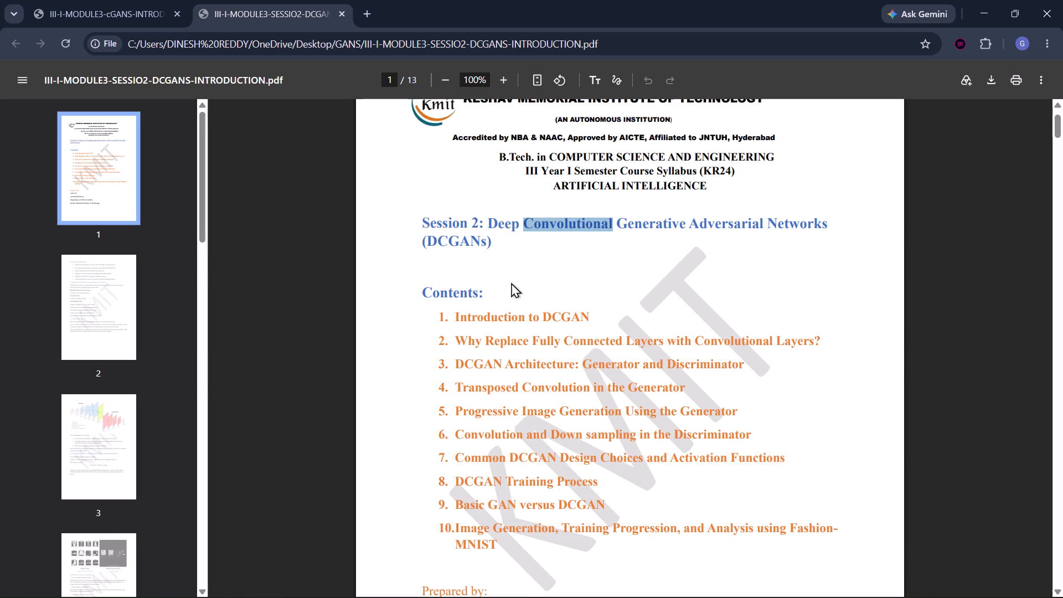
Read contents entries 1 and 2, on the introduction to DCGAN and replacing fully connected layers with convolutional layers.
middle_click(512, 287)
middle_click(513, 338)
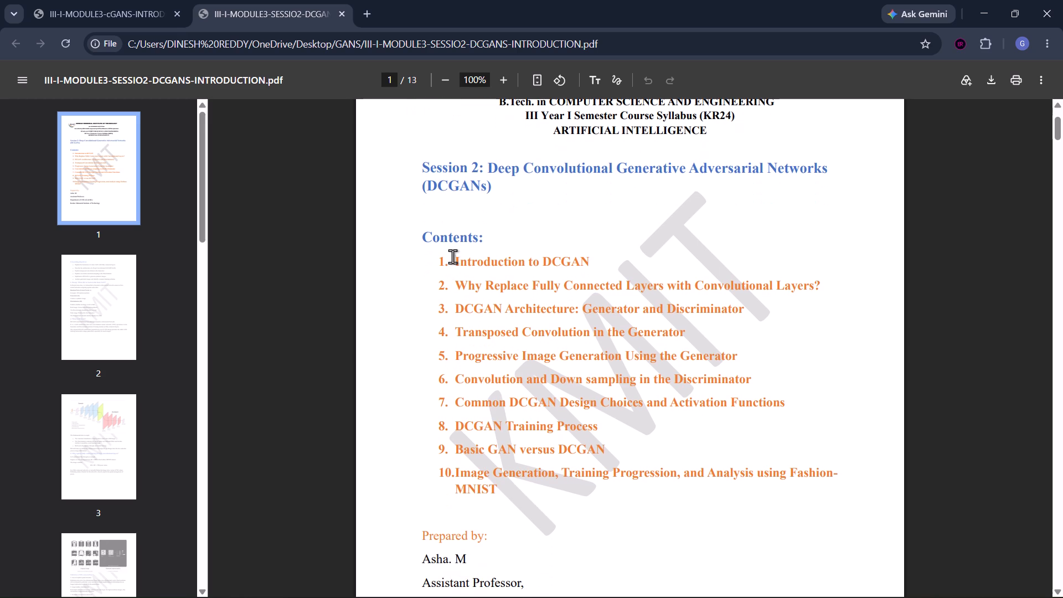
drag(452, 256, 619, 257)
click(619, 257)
middle_click(489, 343)
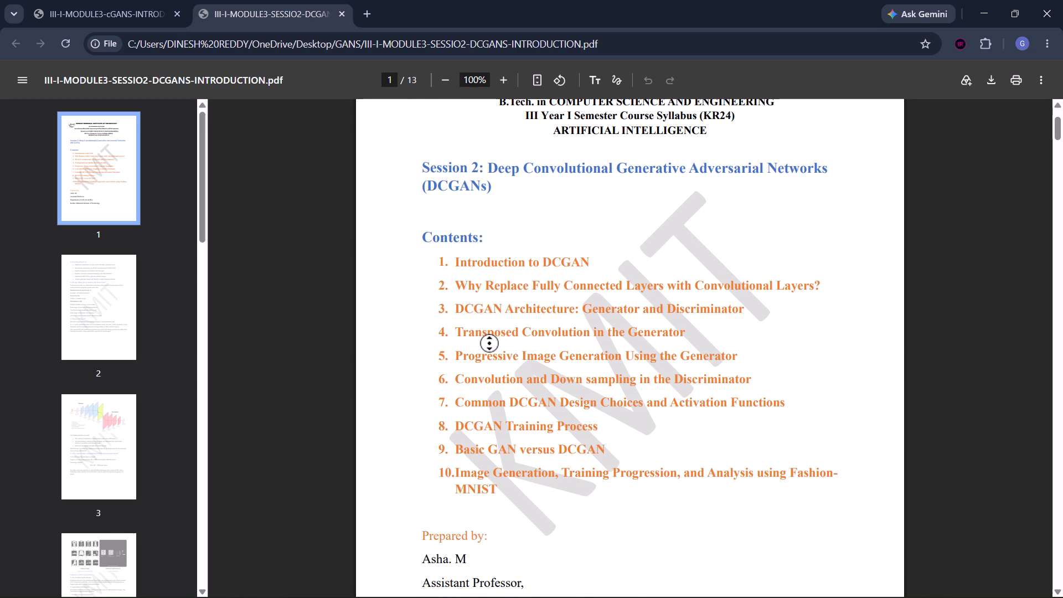
middle_click(497, 382)
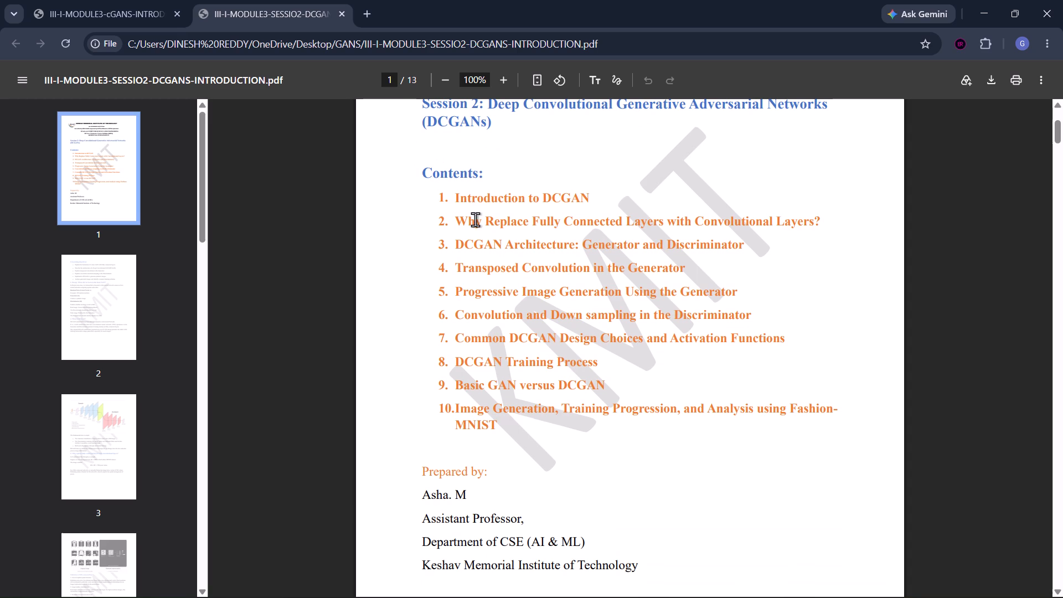
drag(454, 223, 481, 228)
click(481, 228)
drag(459, 223, 876, 223)
click(876, 223)
Read contents entries 3 to 6, from the DCGAN architecture through convolution and down sampling in the Discriminator.
drag(453, 238, 742, 243)
click(742, 243)
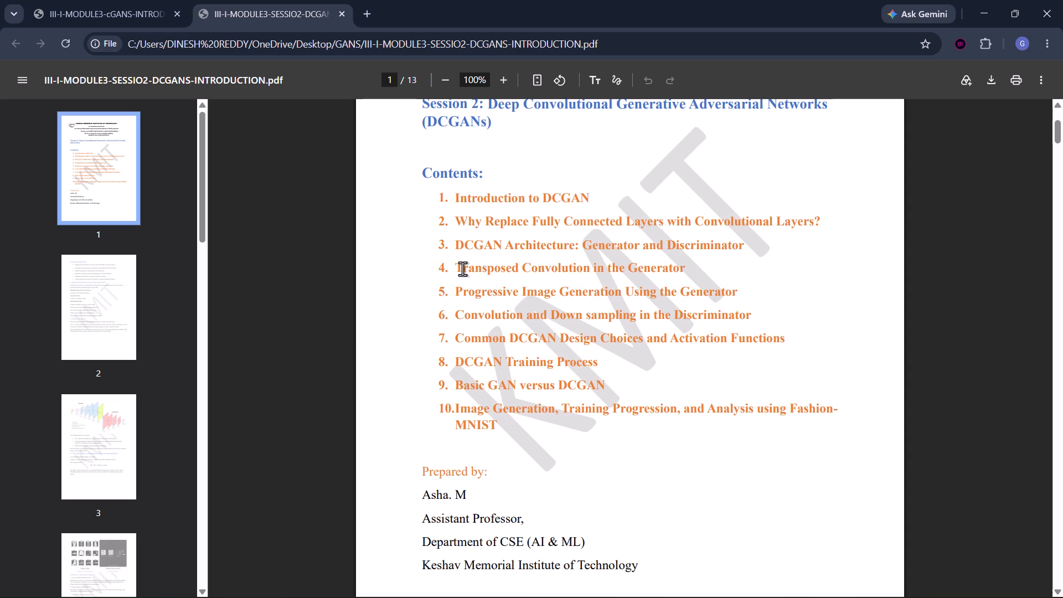
drag(450, 266, 703, 267)
click(703, 267)
drag(450, 298, 618, 292)
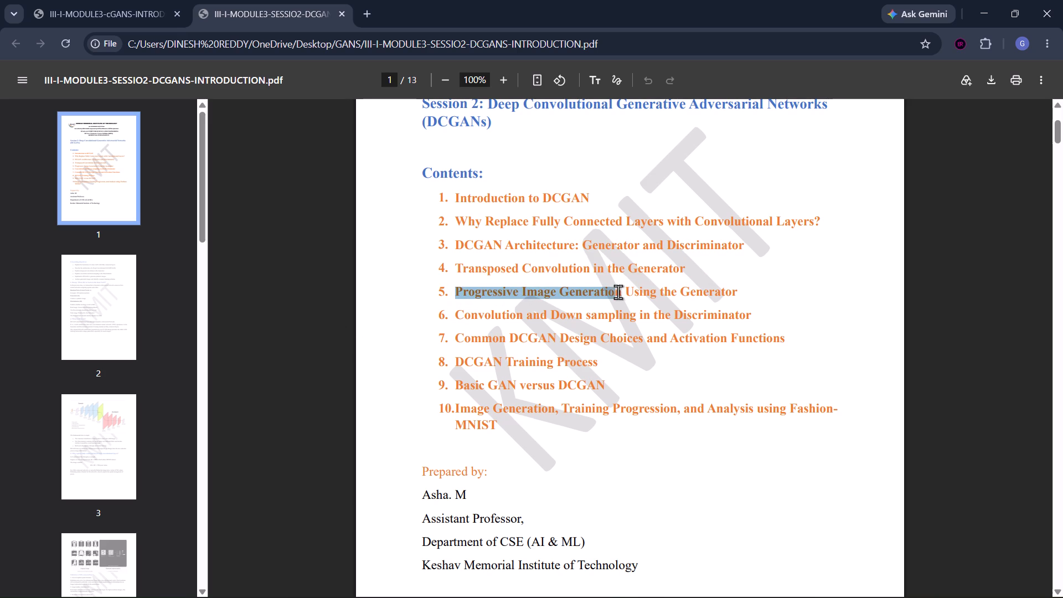
drag(618, 292, 749, 291)
click(749, 291)
drag(449, 317, 699, 312)
click(700, 311)
Read the Learning objectives heading on page 2 and the first objective, on basic GAN limitations with fully connected layers, highlighting the text.
middle_click(538, 399)
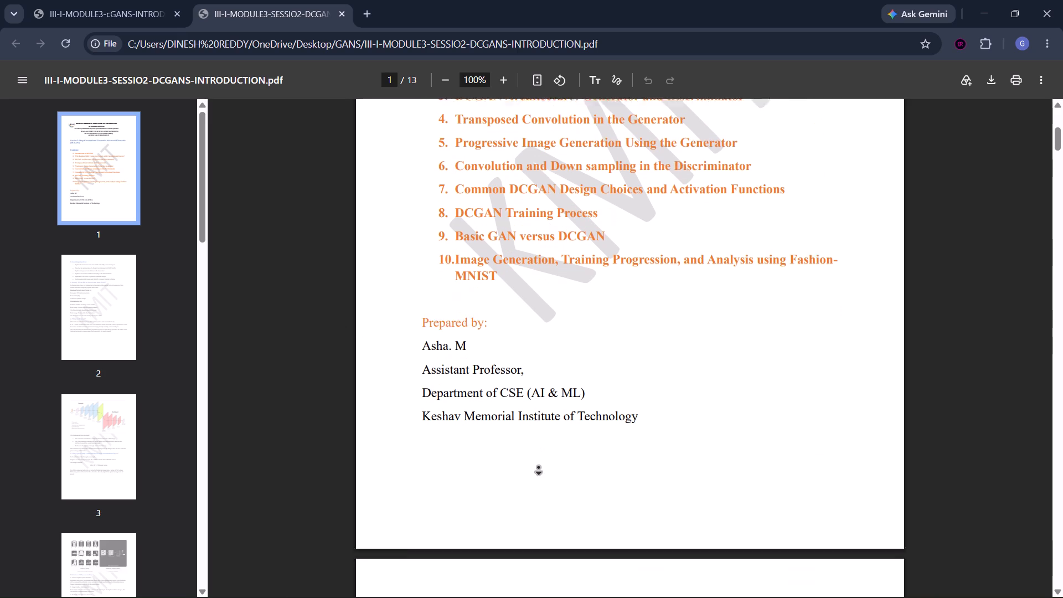
middle_click(539, 467)
drag(425, 359, 431, 359)
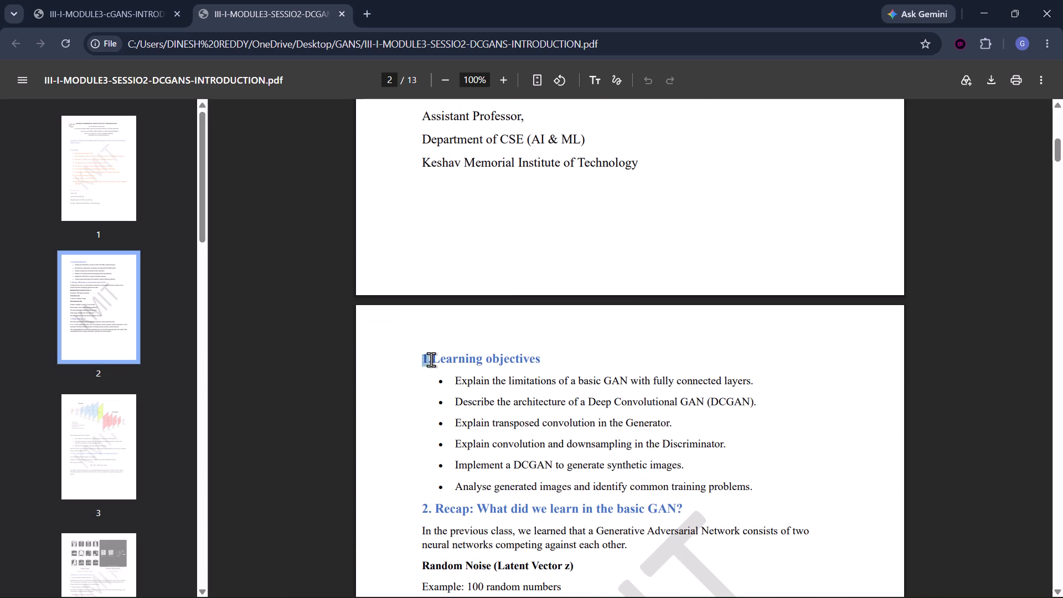
drag(431, 359, 553, 359)
click(553, 359)
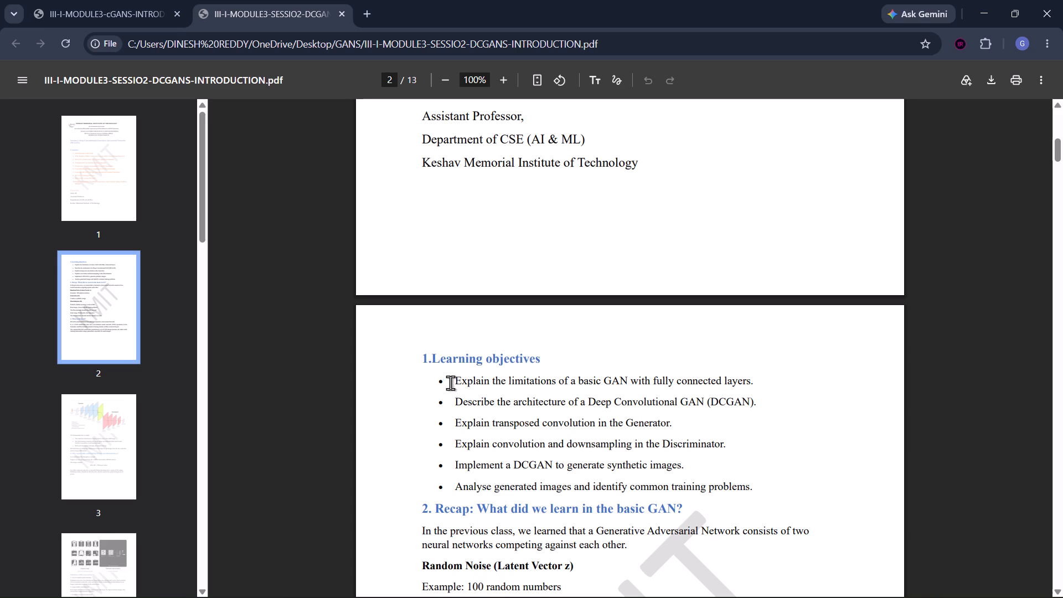
drag(454, 382, 688, 383)
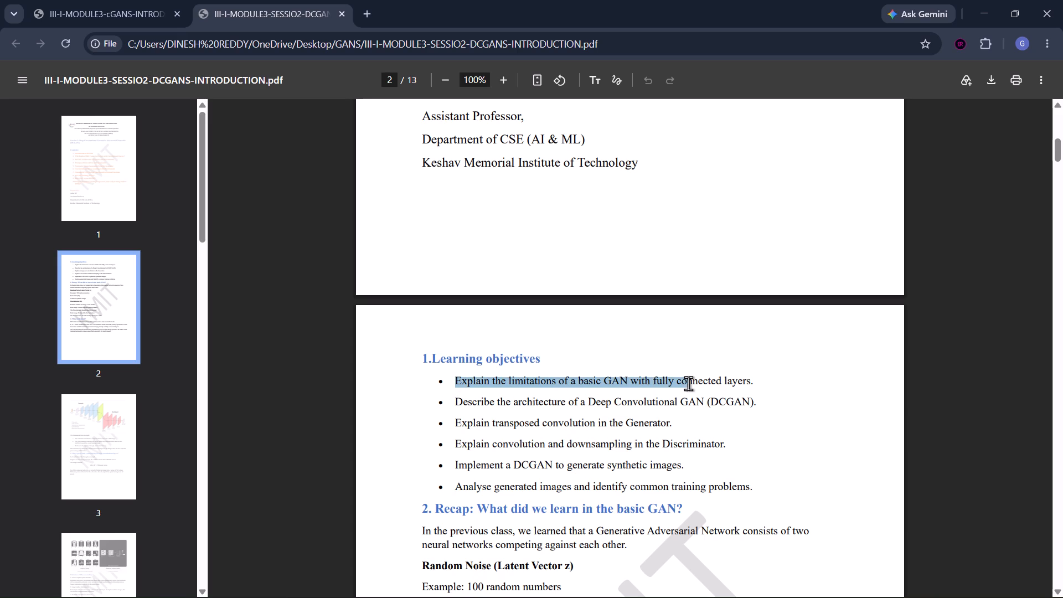
drag(688, 383, 780, 379)
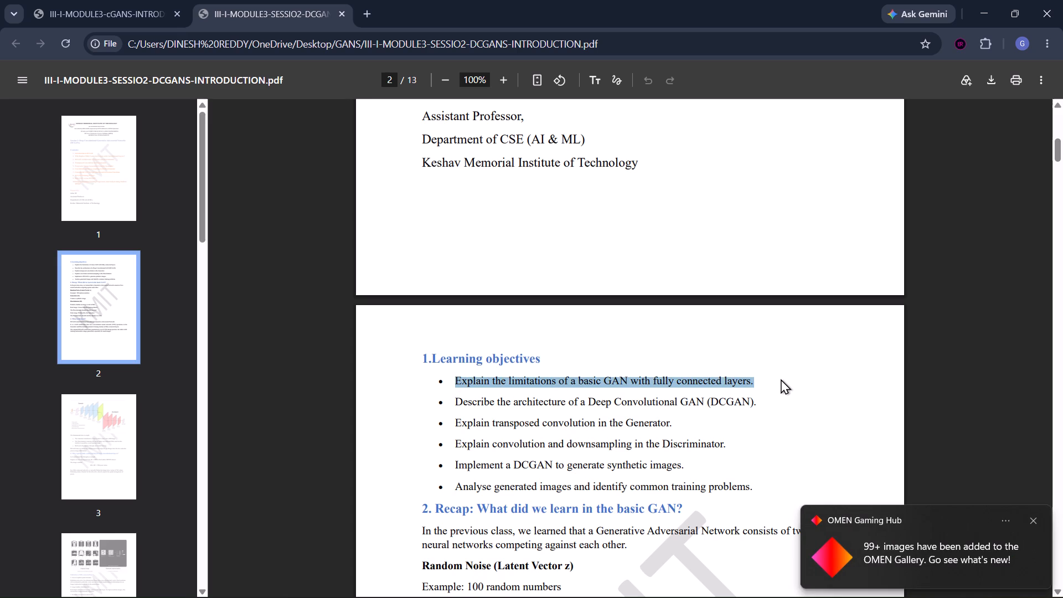
click(1034, 522)
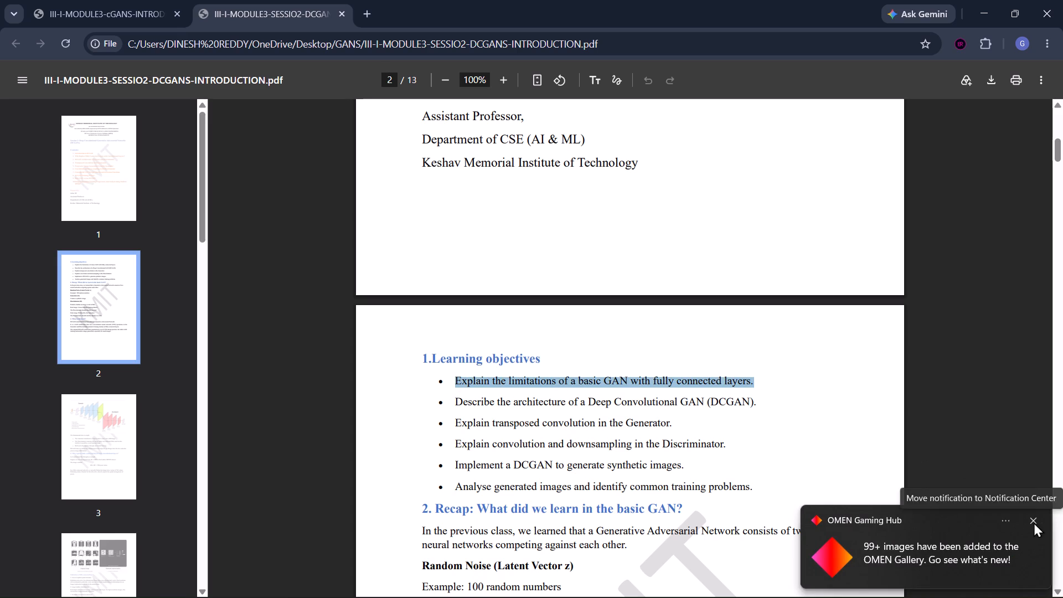
click(448, 286)
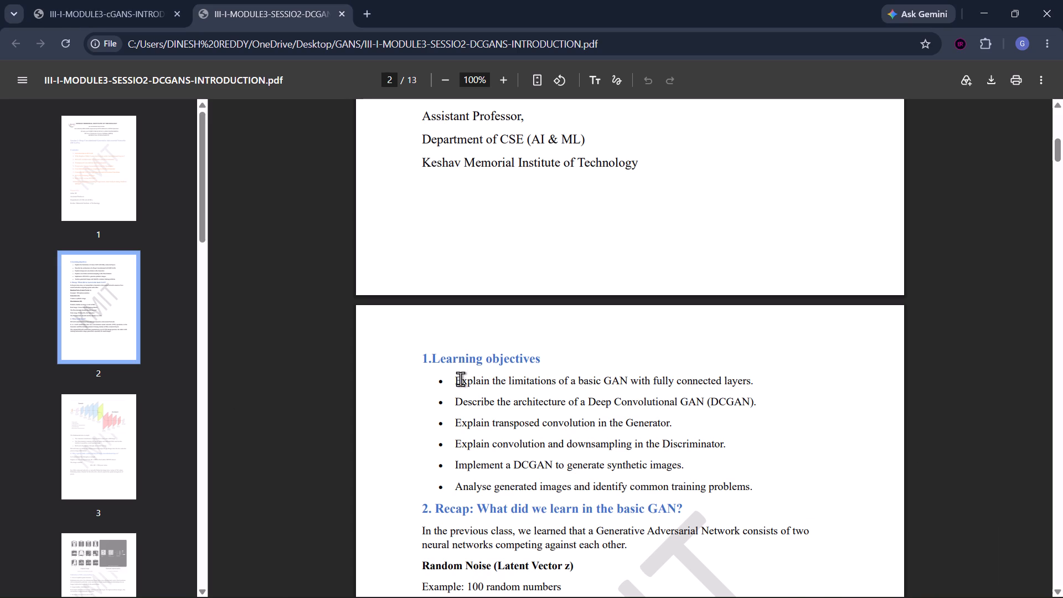
drag(458, 379, 565, 377)
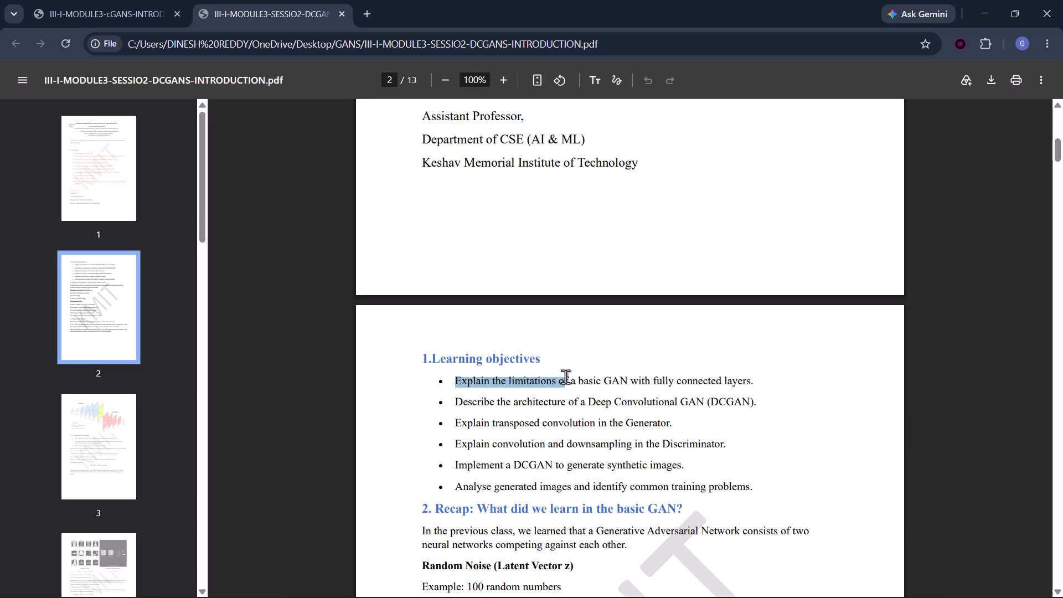
drag(565, 377, 770, 382)
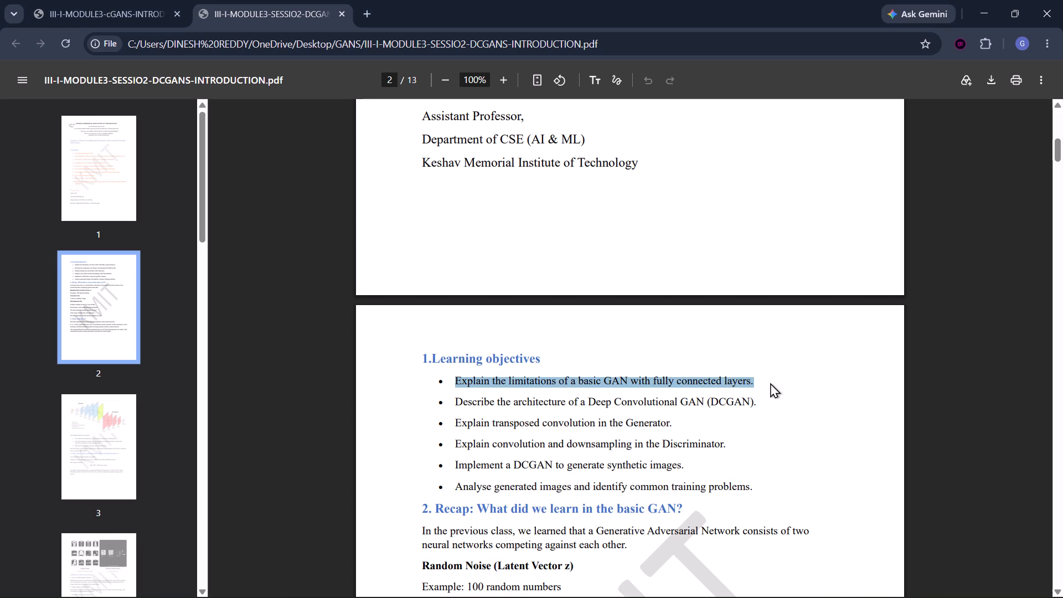
click(761, 390)
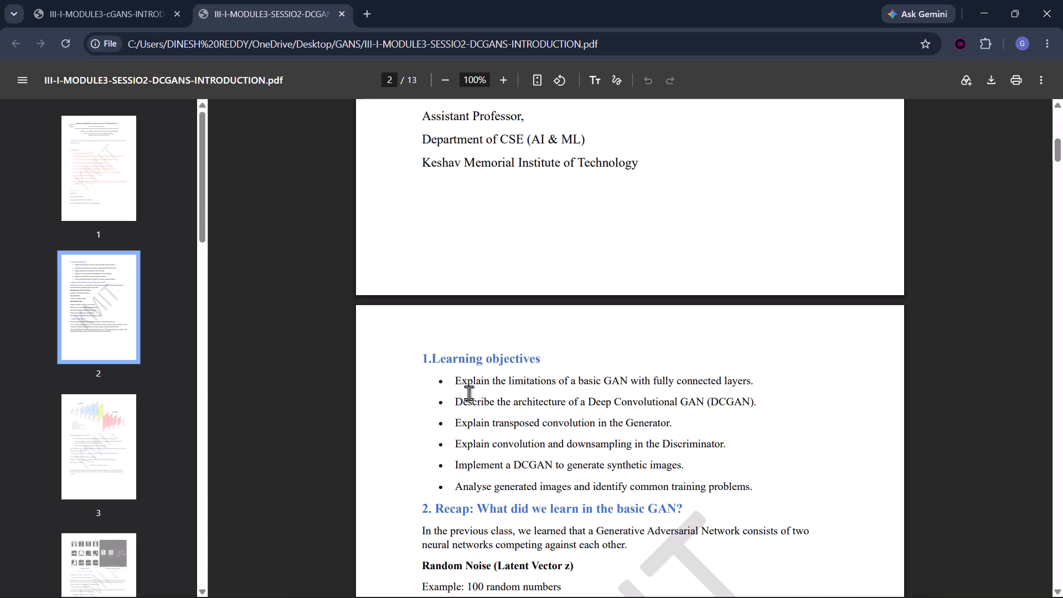
Read the second and third objectives, on the Deep Convolutional GAN architecture and transposed convolution in the Generator, highlighting along the way.
drag(456, 400, 550, 404)
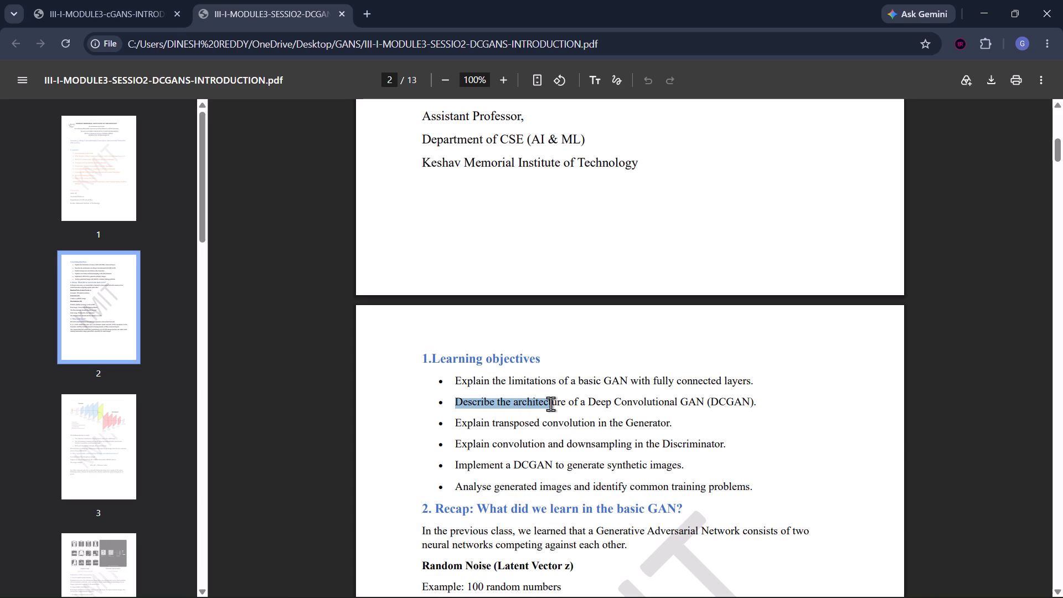
drag(550, 404, 732, 396)
click(732, 396)
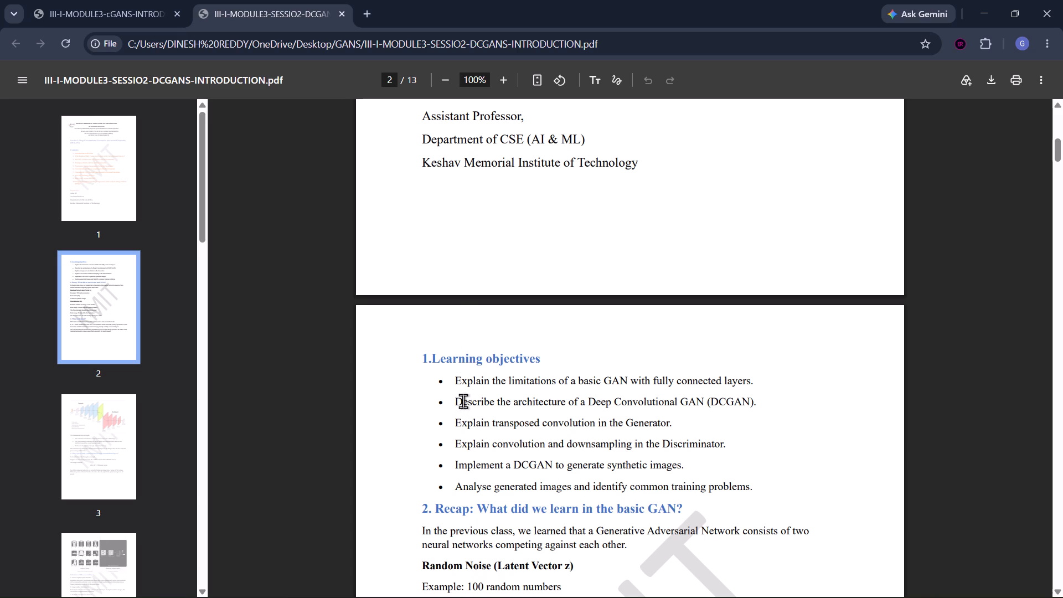
drag(463, 390, 582, 388)
click(589, 383)
drag(465, 427, 654, 427)
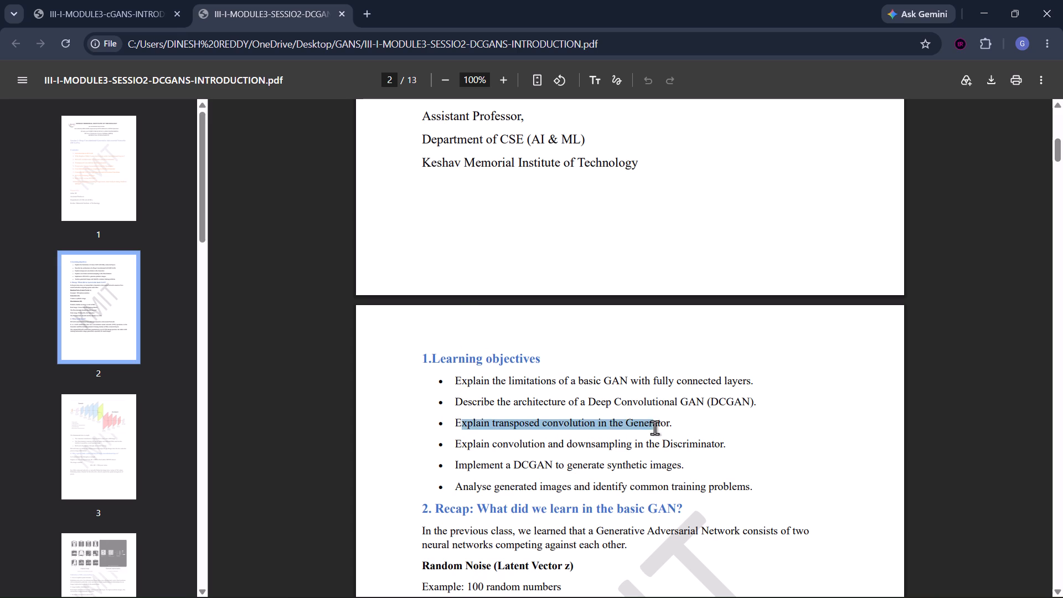
drag(654, 427, 676, 426)
drag(676, 426, 646, 444)
click(463, 430)
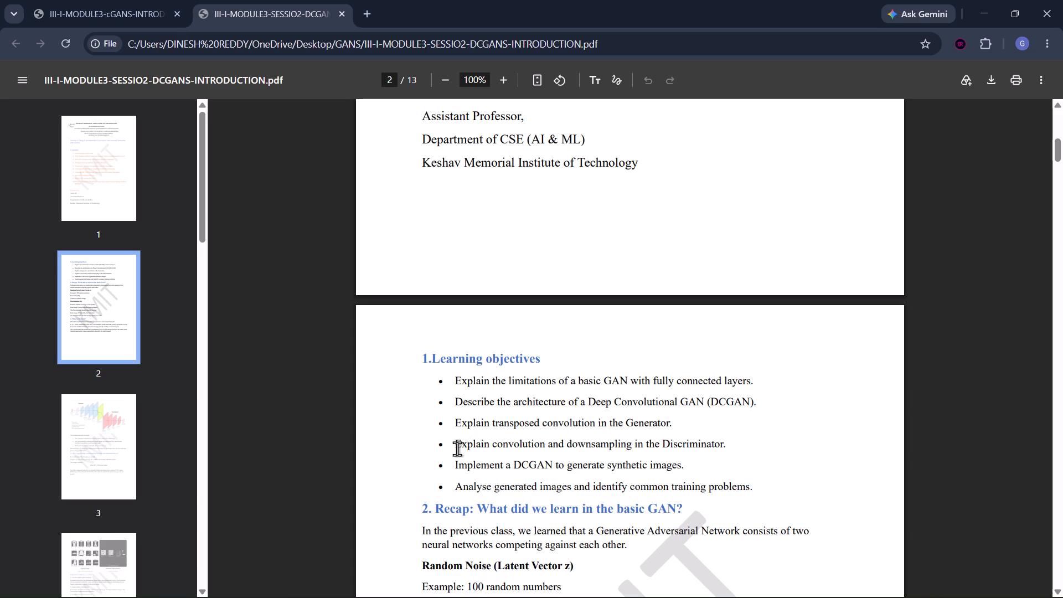
Read the last three objectives, from convolution and downsampling in the Discriminator to analysing generated images and training problems, highlighting each.
drag(452, 441, 723, 440)
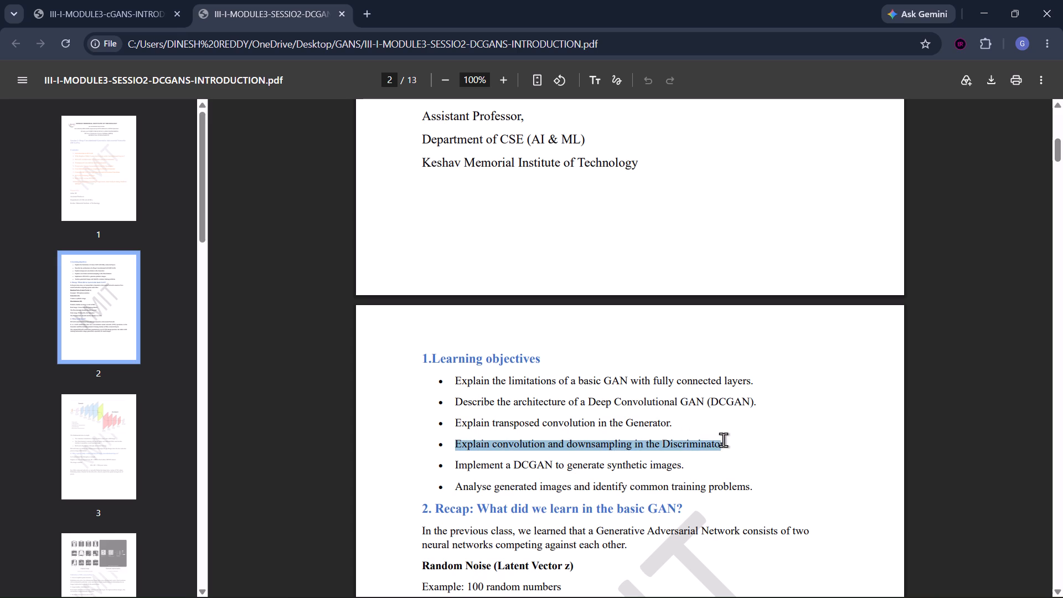
drag(723, 440, 725, 440)
click(726, 440)
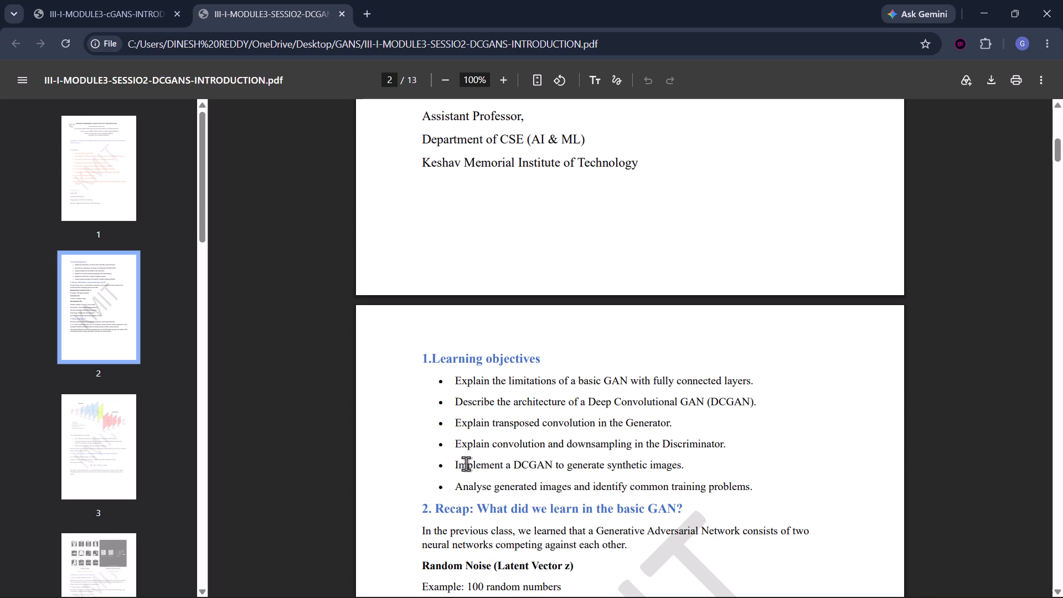
drag(456, 466, 505, 468)
drag(505, 468, 658, 467)
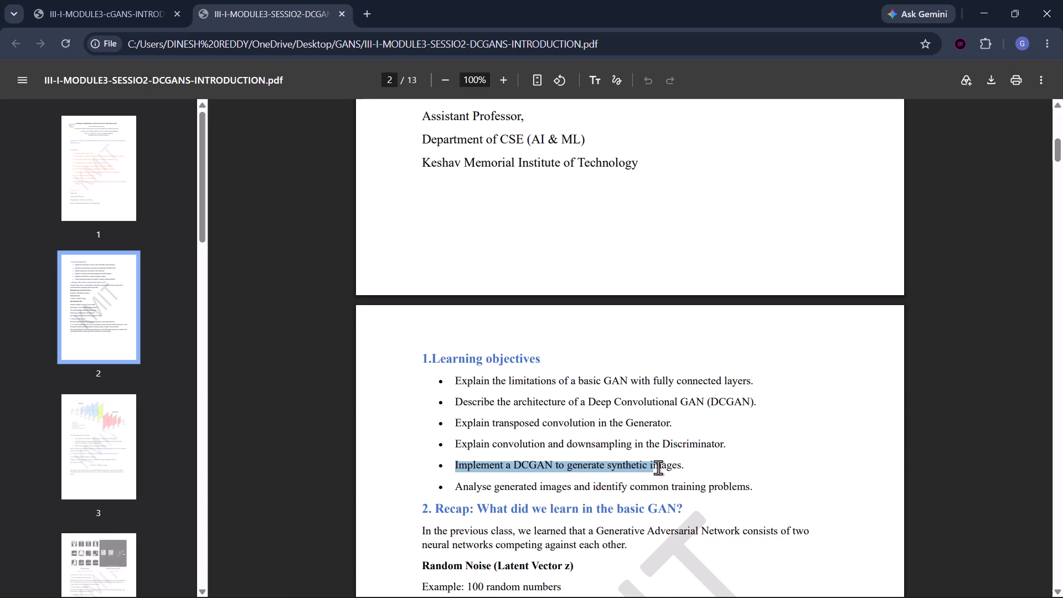
drag(658, 467, 685, 467)
click(685, 467)
drag(446, 483, 536, 478)
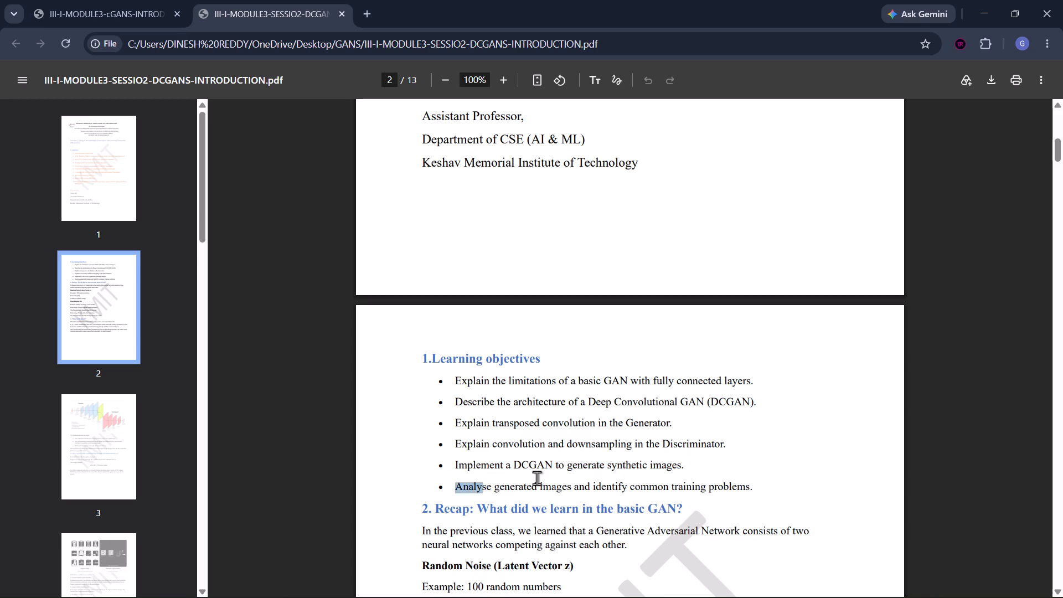
drag(536, 478, 774, 477)
click(774, 477)
Read the opening sentence of section 2, the basic GAN recap, highlighting the words about two competing neural networks.
middle_click(564, 443)
middle_click(551, 494)
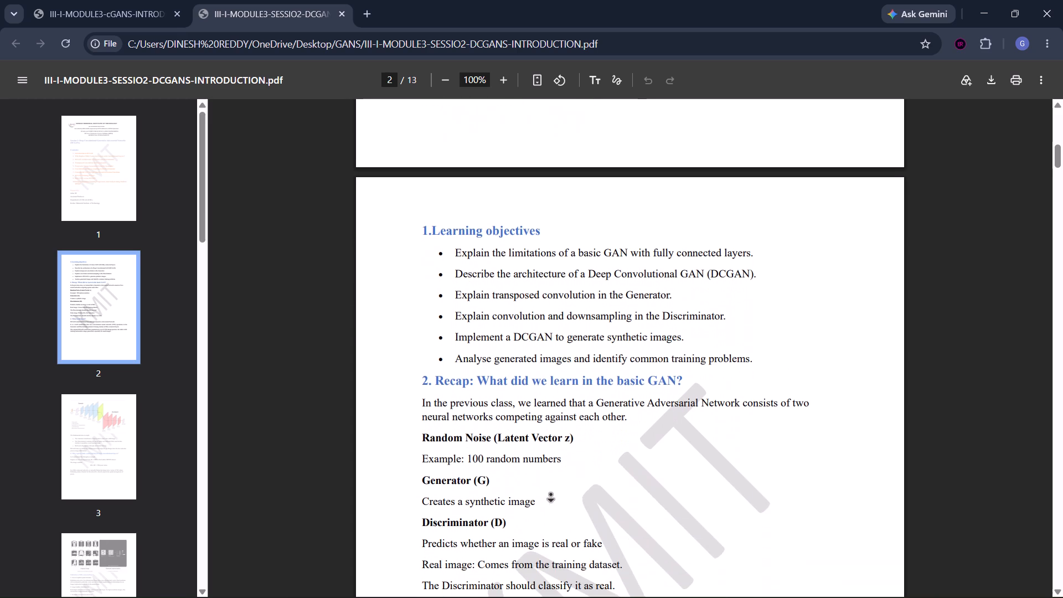
drag(422, 404, 505, 399)
click(505, 399)
drag(522, 400, 644, 399)
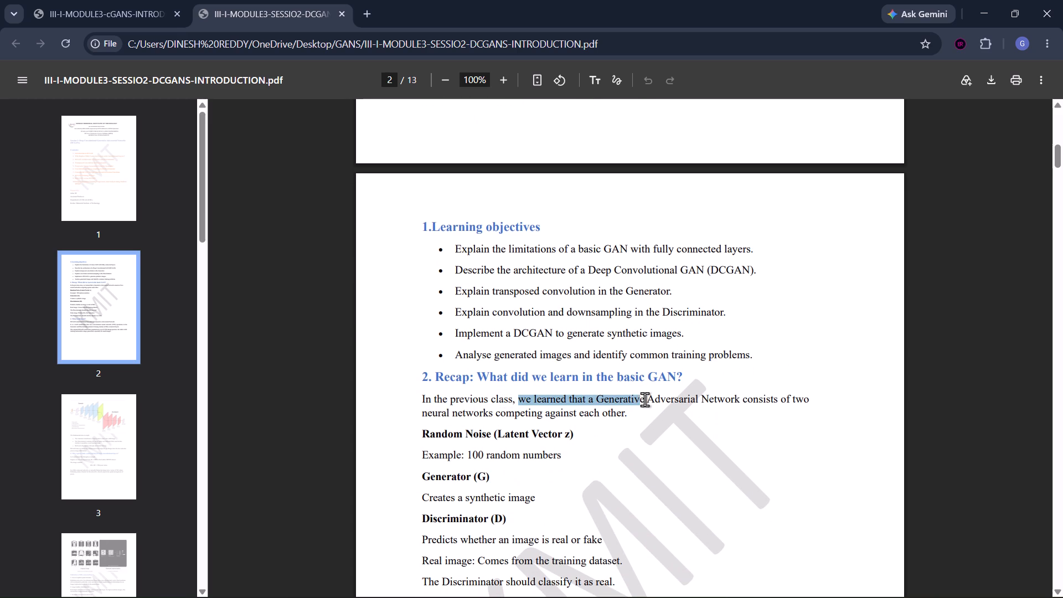
drag(644, 399, 533, 411)
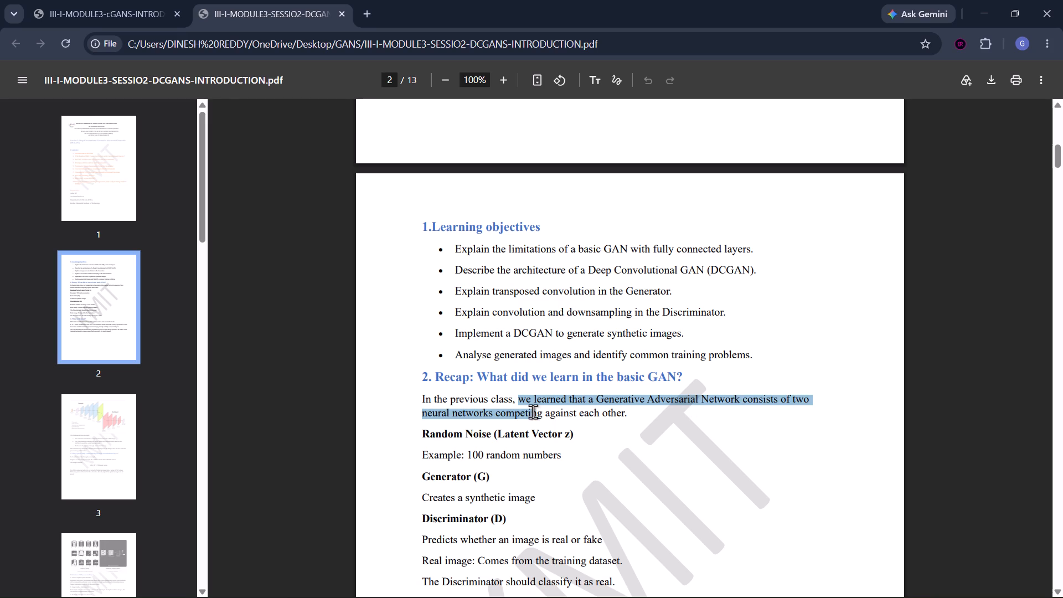
drag(533, 411, 626, 413)
click(626, 413)
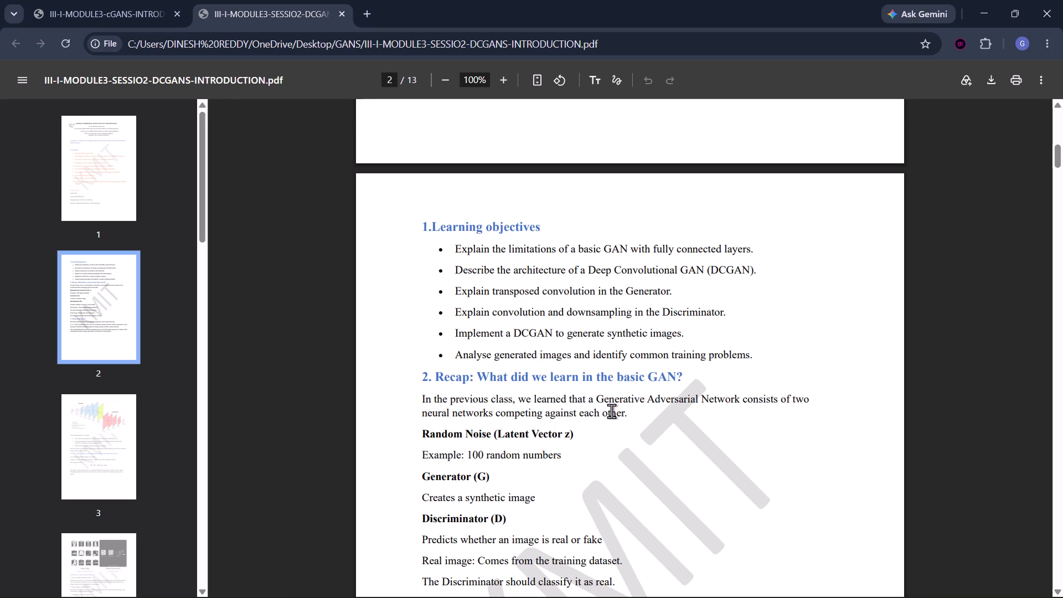
Open a new browser tab alongside the DCGANs notes.
key(alt+Tab)
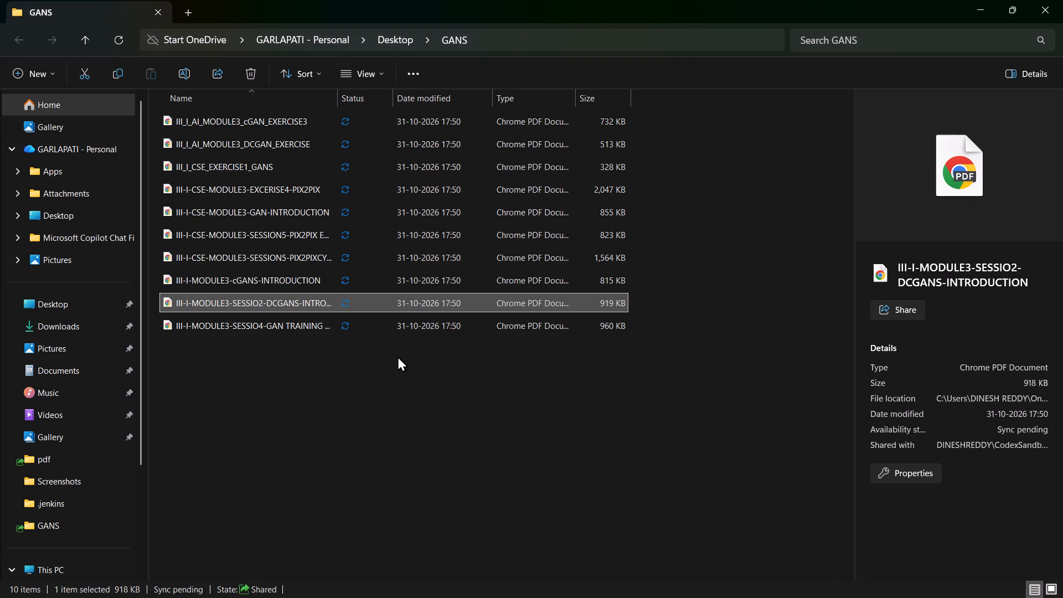
key(alt+Tab)
click(367, 20)
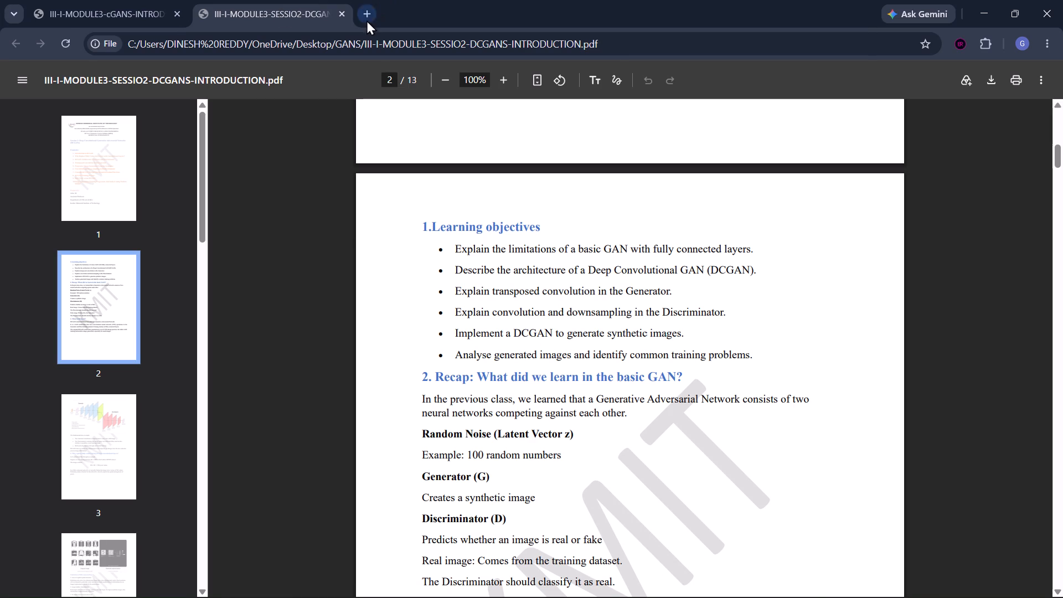
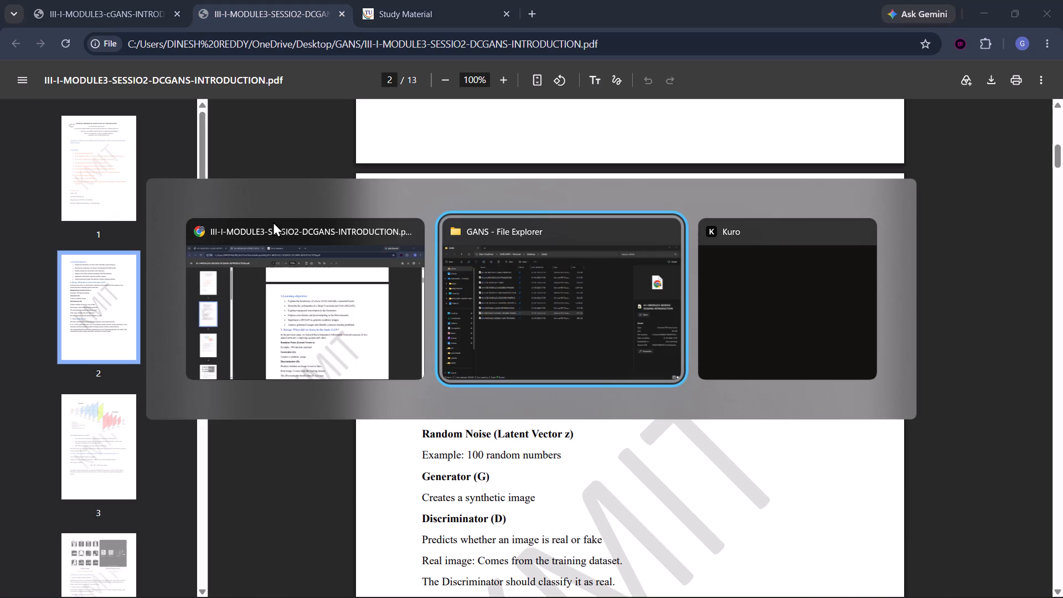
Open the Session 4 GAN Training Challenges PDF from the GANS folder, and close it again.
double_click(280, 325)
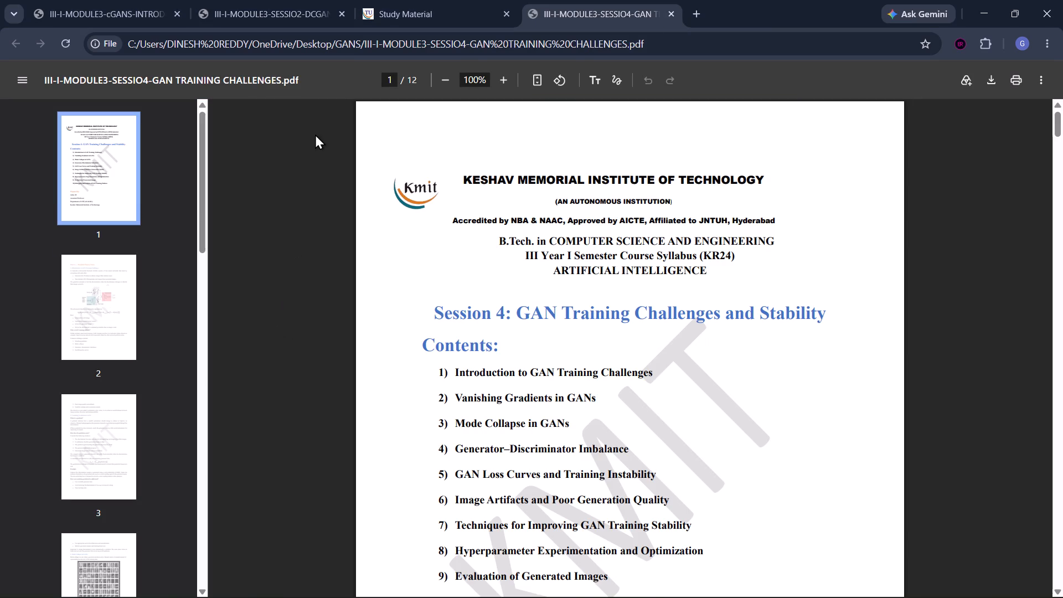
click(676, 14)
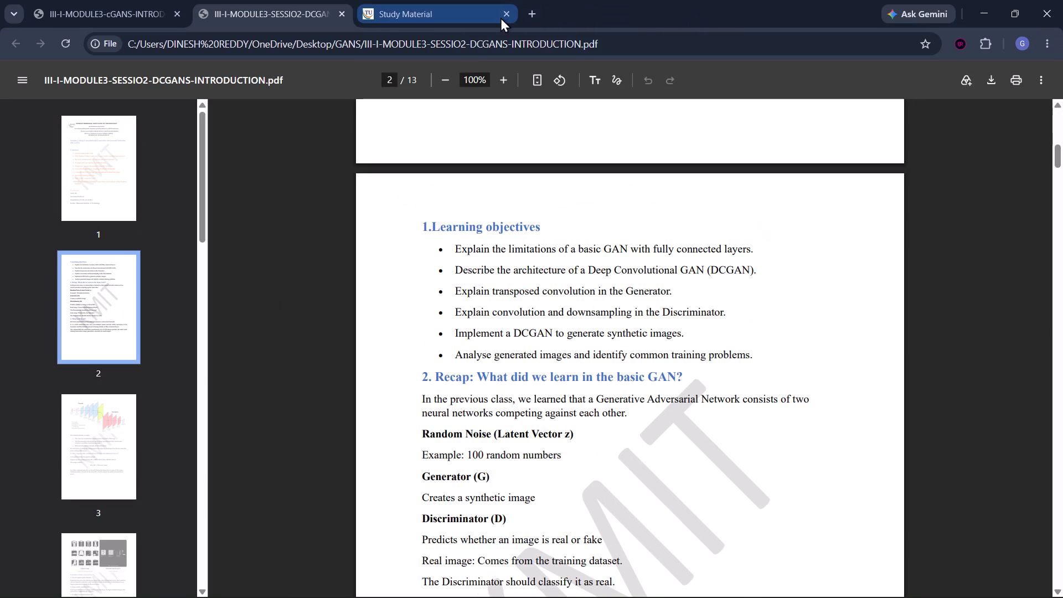
Open the III-I-CSE-MODULE3-GAN-INTRODUCTION PDF from the GANS folder.
key(alt+Tab)
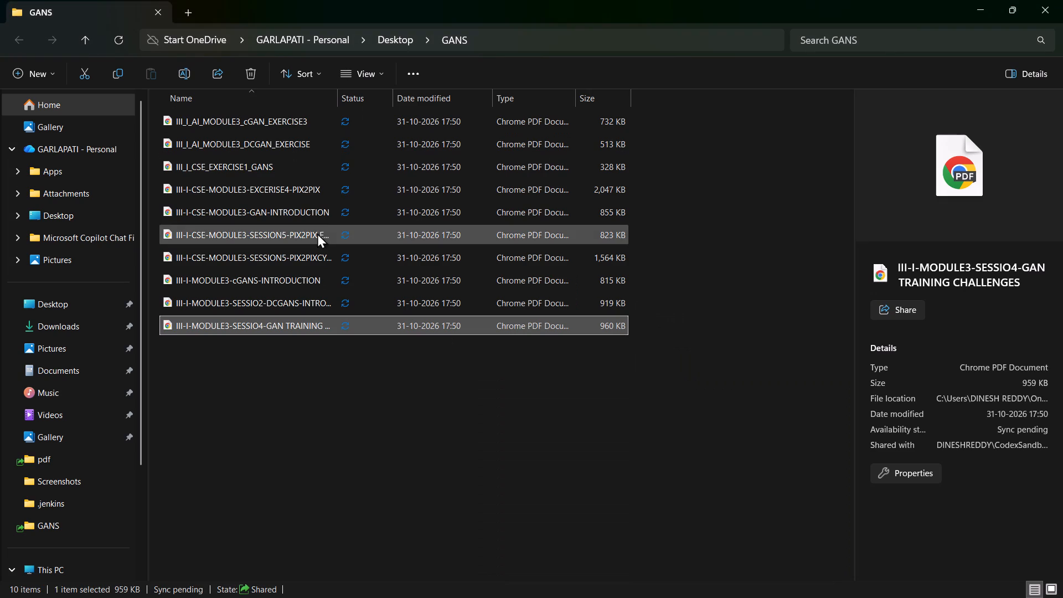
click(312, 215)
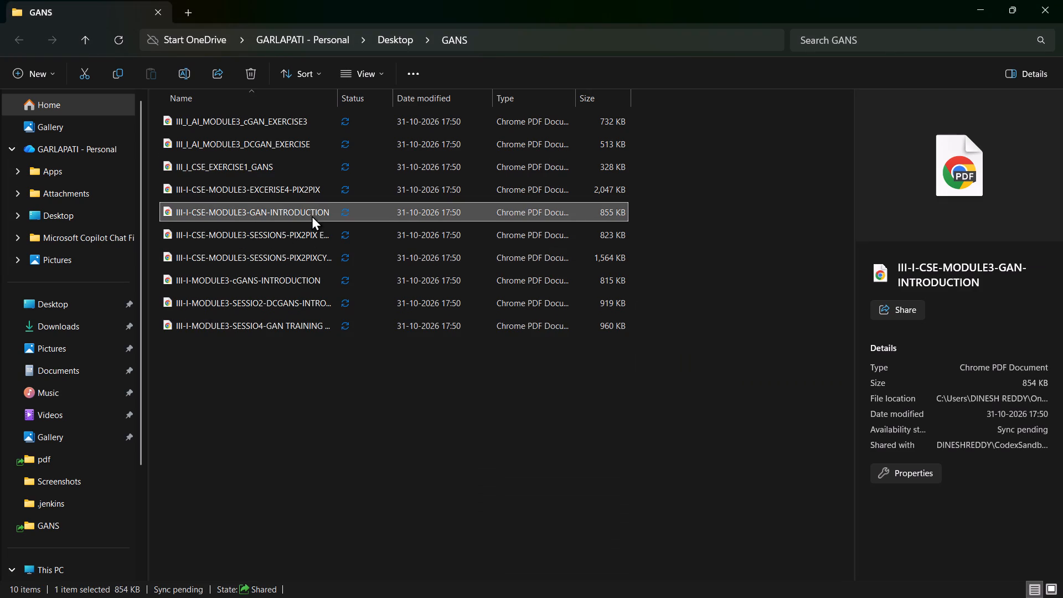
click(312, 215)
click(417, 198)
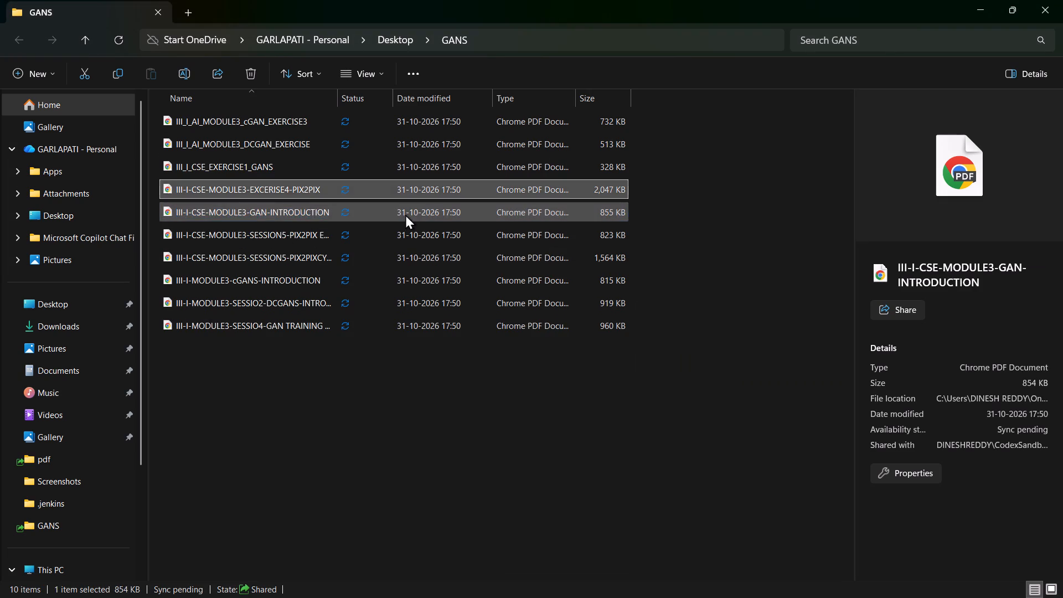
double_click(403, 219)
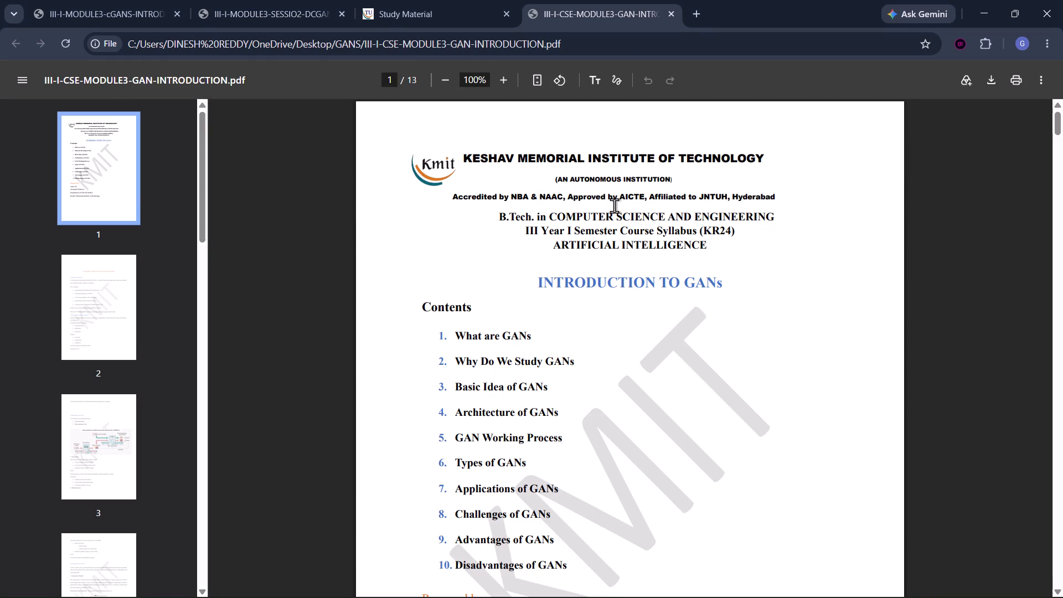
Read the "What are GANs?" heading and its two-line definition on page 2, highlighting the words along the way.
scroll(516, 220, down, 1)
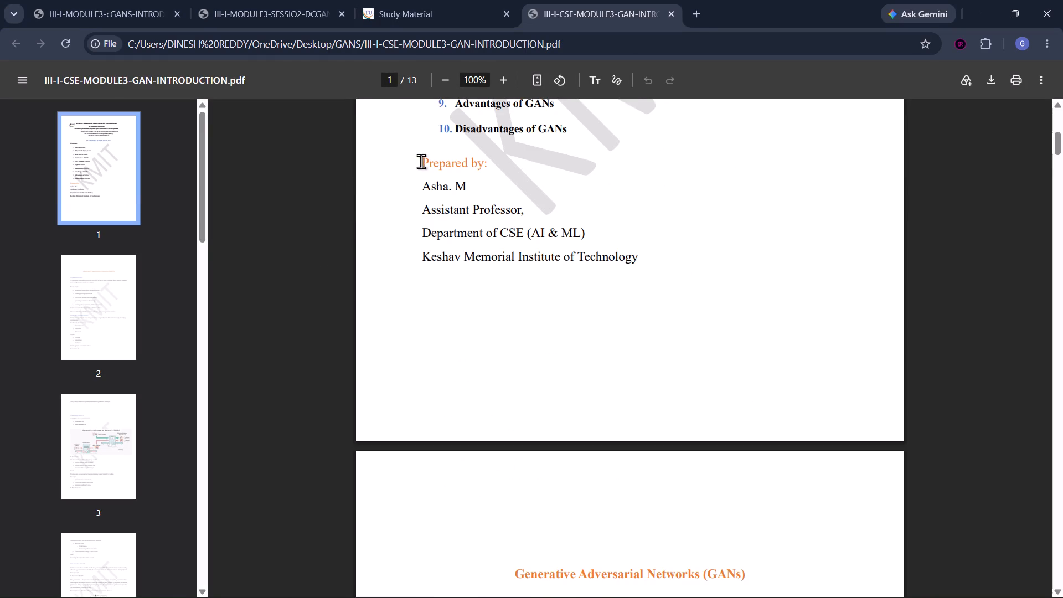
scroll(487, 235, down, 1)
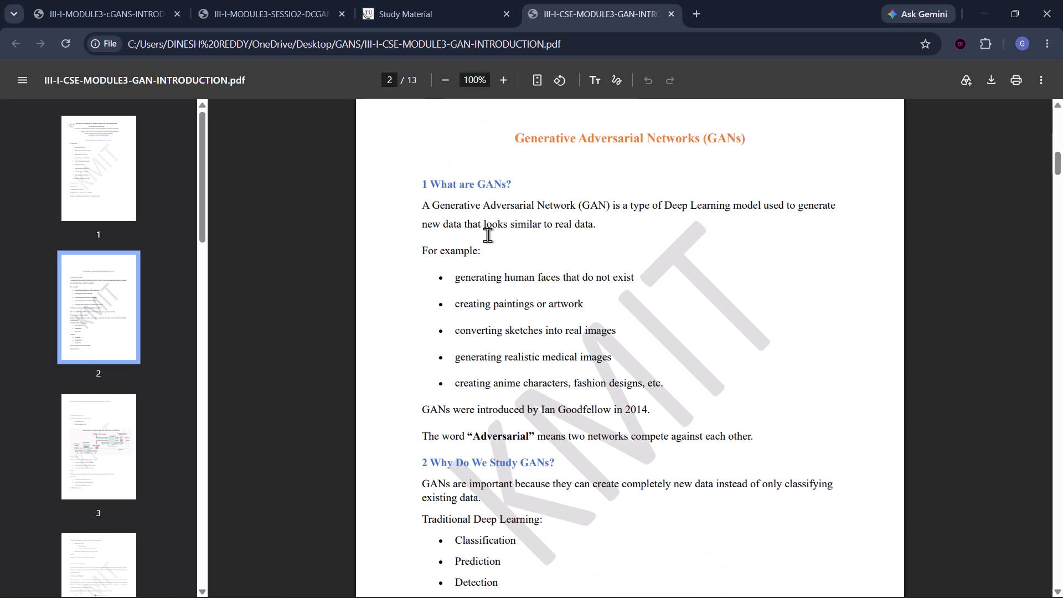
drag(425, 185, 535, 185)
drag(535, 185, 528, 205)
drag(424, 203, 439, 203)
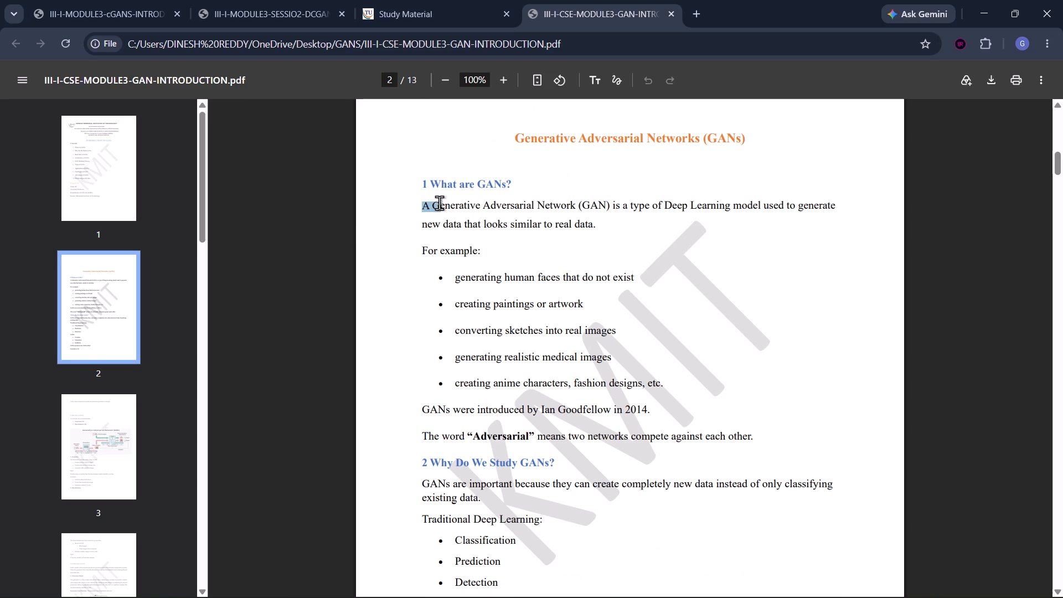
drag(439, 203, 551, 204)
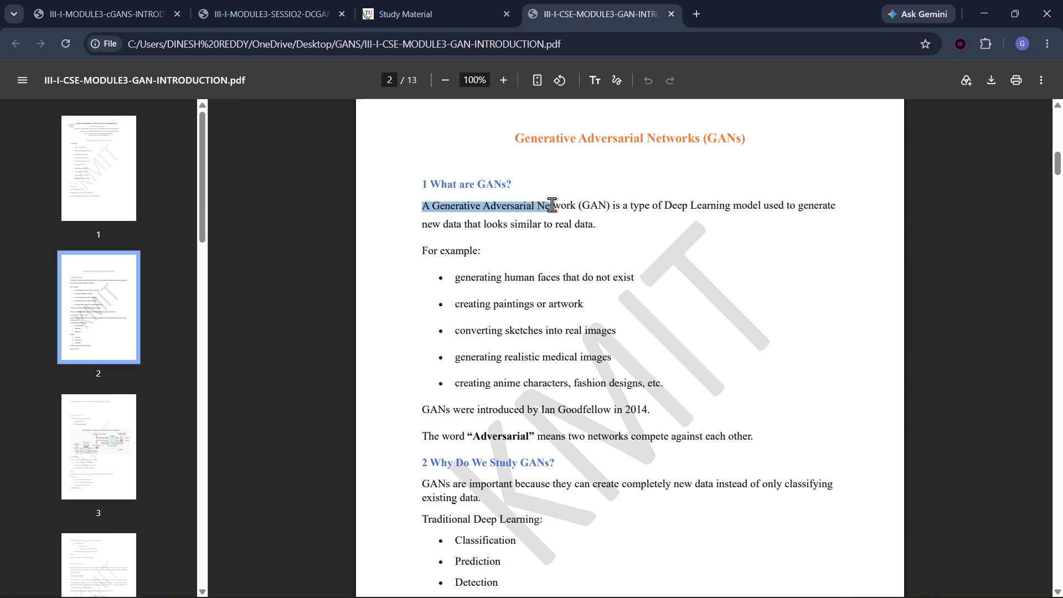
drag(551, 204, 657, 205)
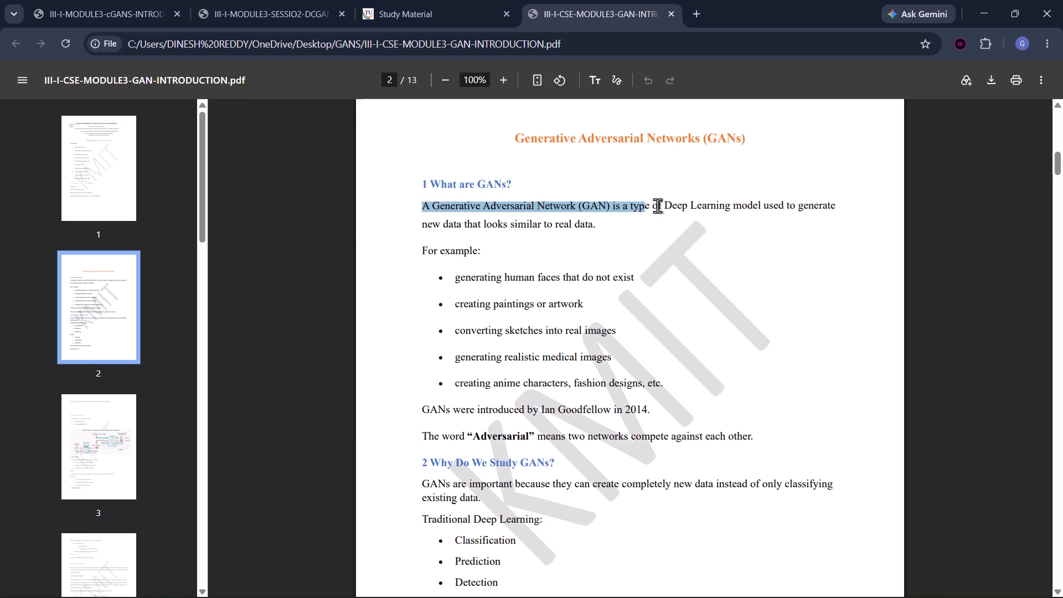
drag(657, 205, 804, 205)
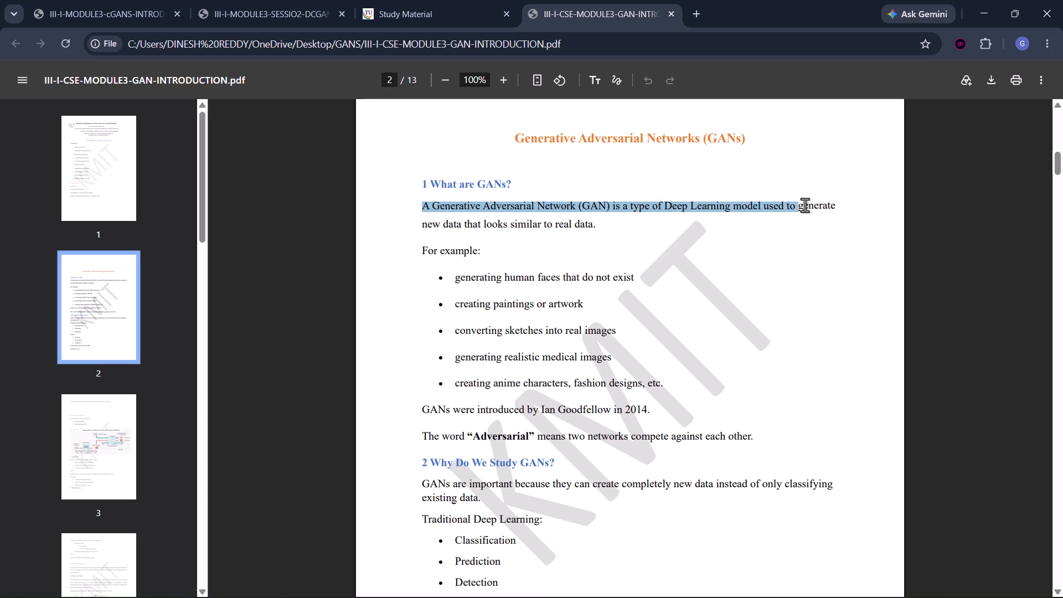
drag(804, 205, 849, 203)
drag(842, 203, 824, 210)
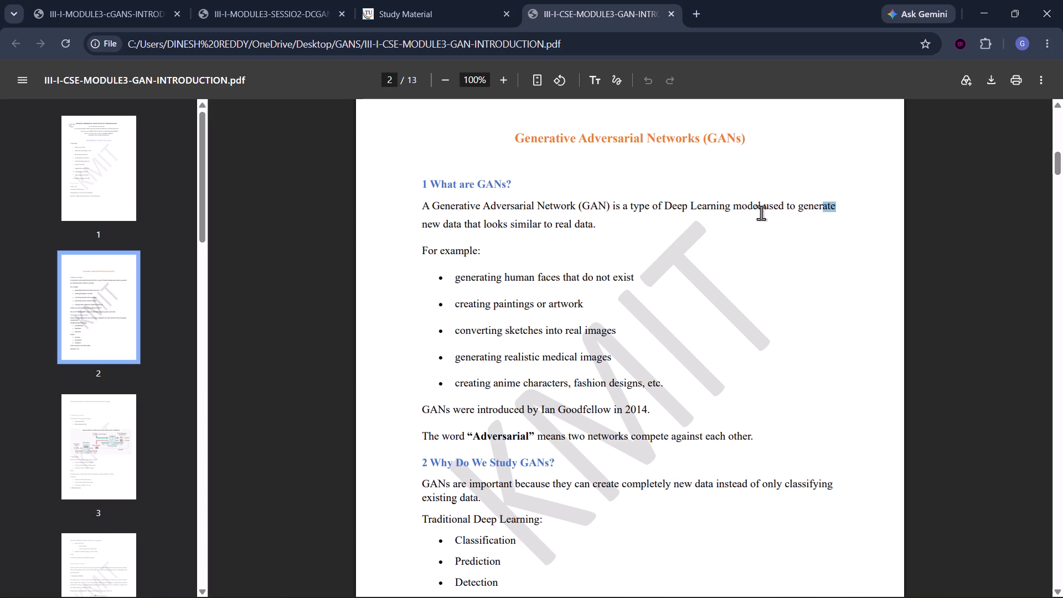
drag(419, 222, 619, 222)
click(619, 222)
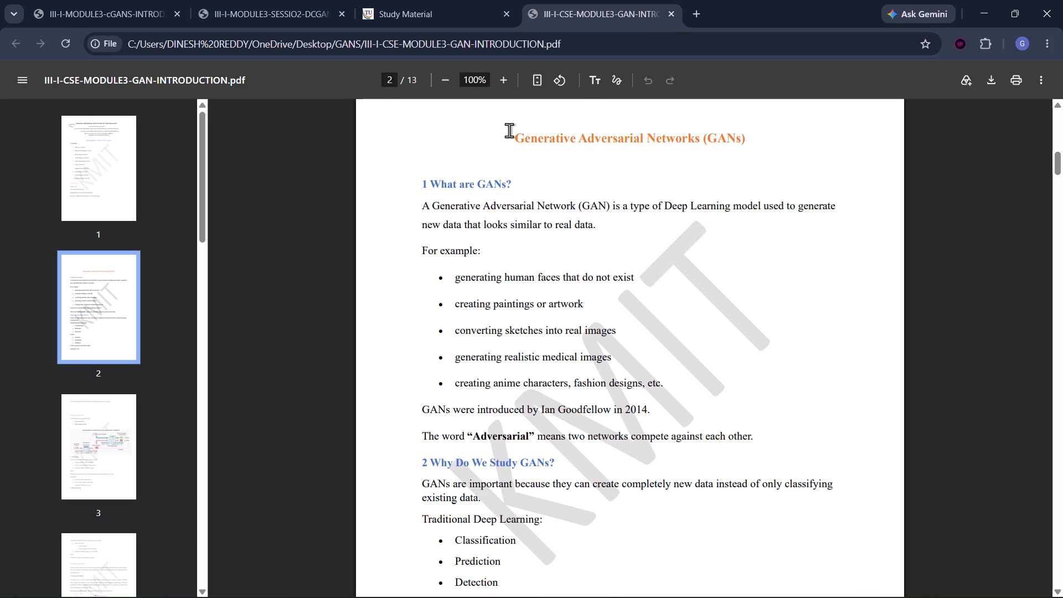
Create a new Microsoft Word document in the GANS folder and name it gans.
key(alt+Tab)
right_click(507, 438)
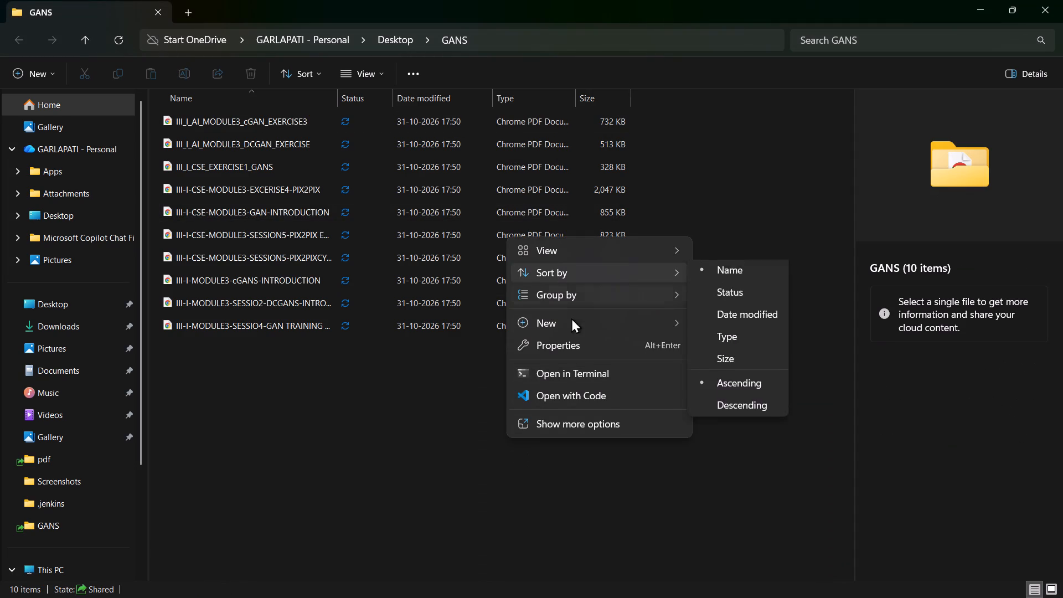
click(575, 329)
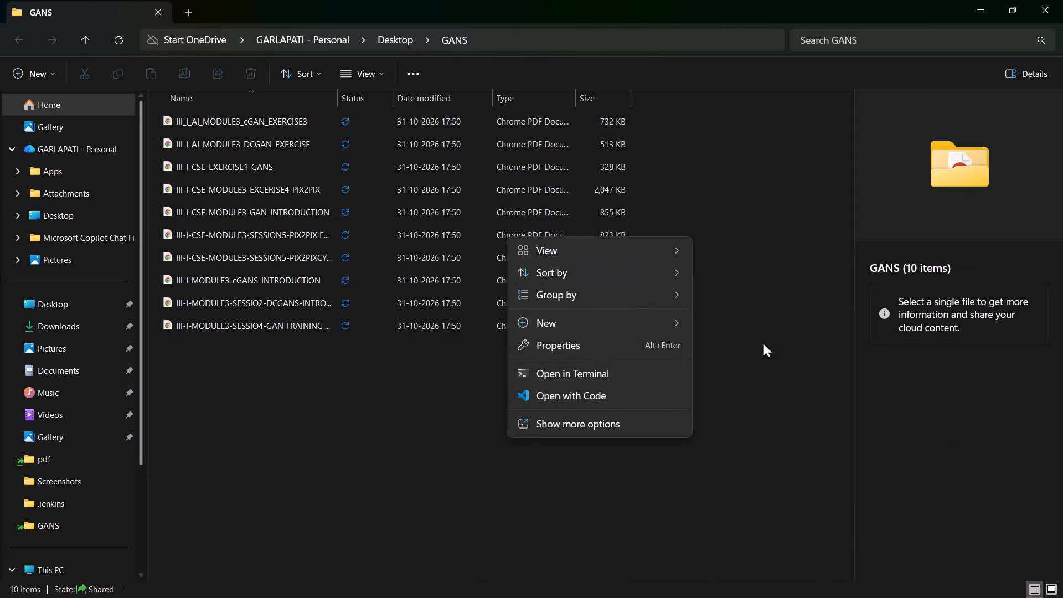
click(652, 314)
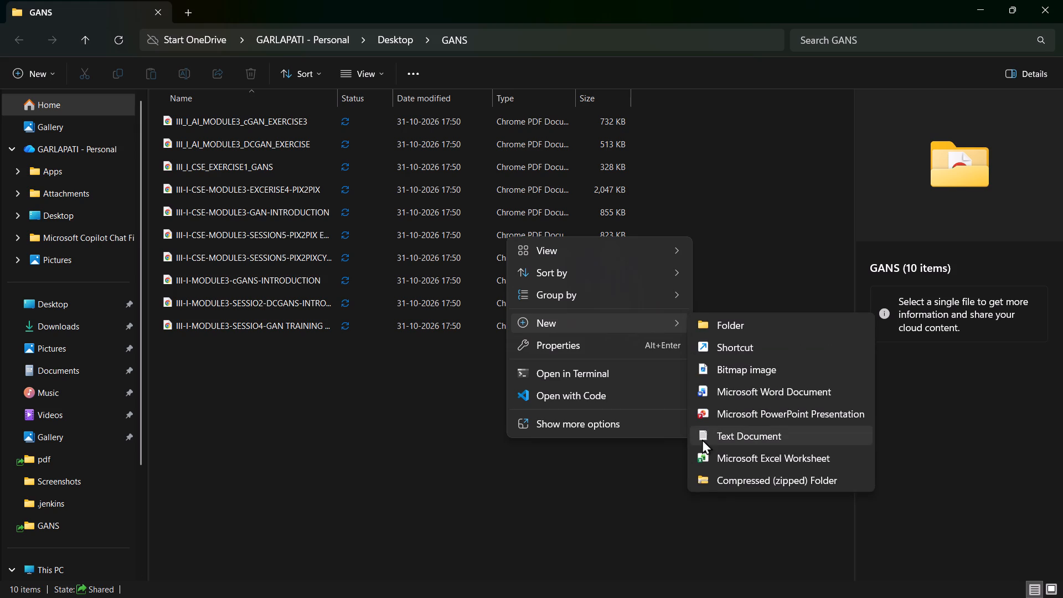
click(739, 395)
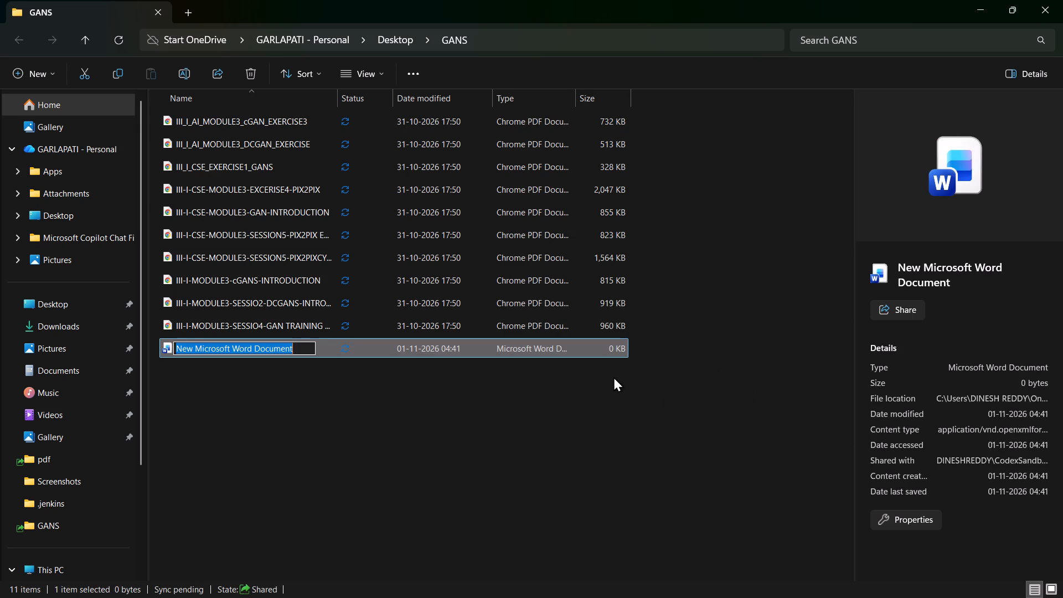
key(BackSpace)
key(g)
text(ans)
key(Return)
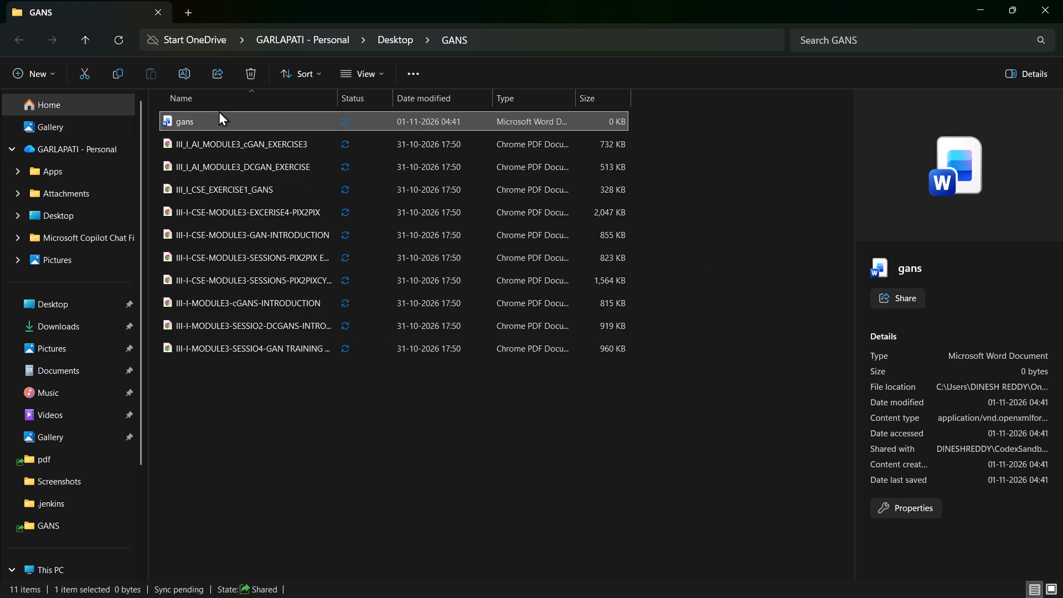
Open the new gans document in Word.
double_click(219, 110)
double_click(222, 115)
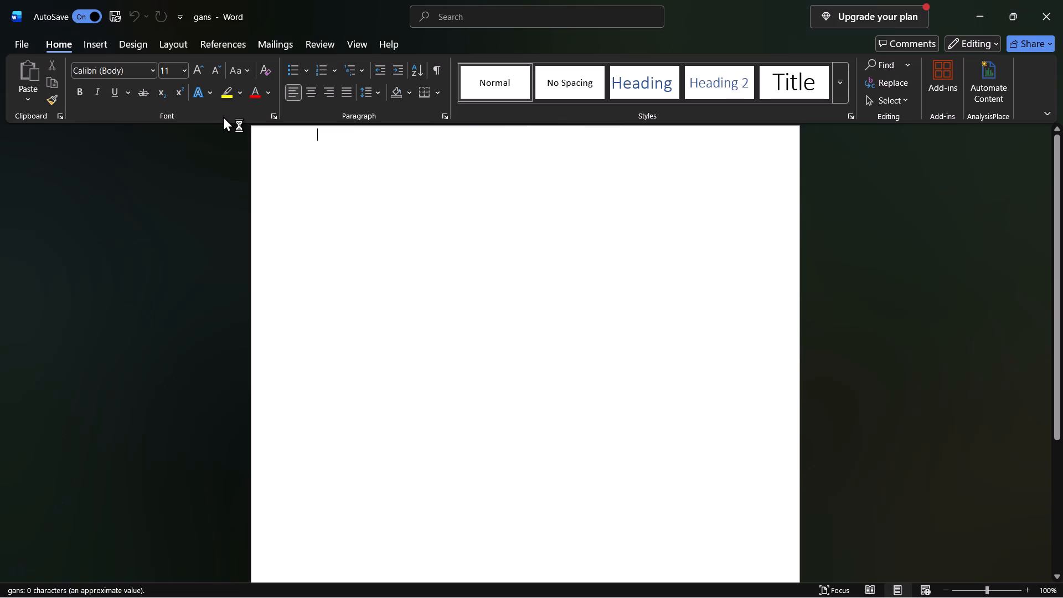
Copy the heading "1 What are GANs?" from the GAN introduction PDF into the gans Word document.
key(alt+Tab)
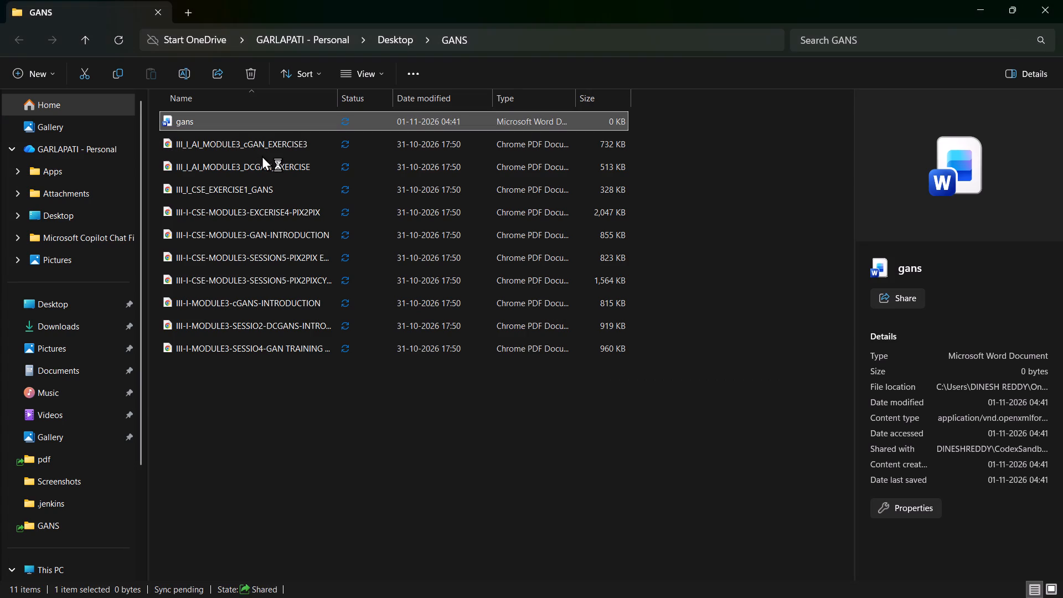
key(alt+Tab)
key(alt+Tab)
key(alt+Tab)
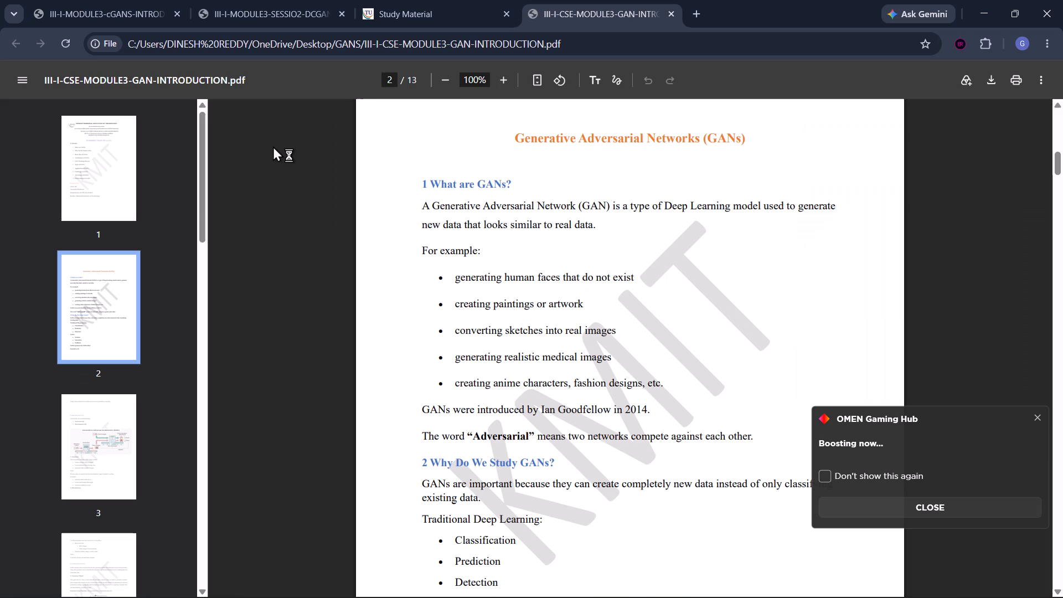
click(1036, 417)
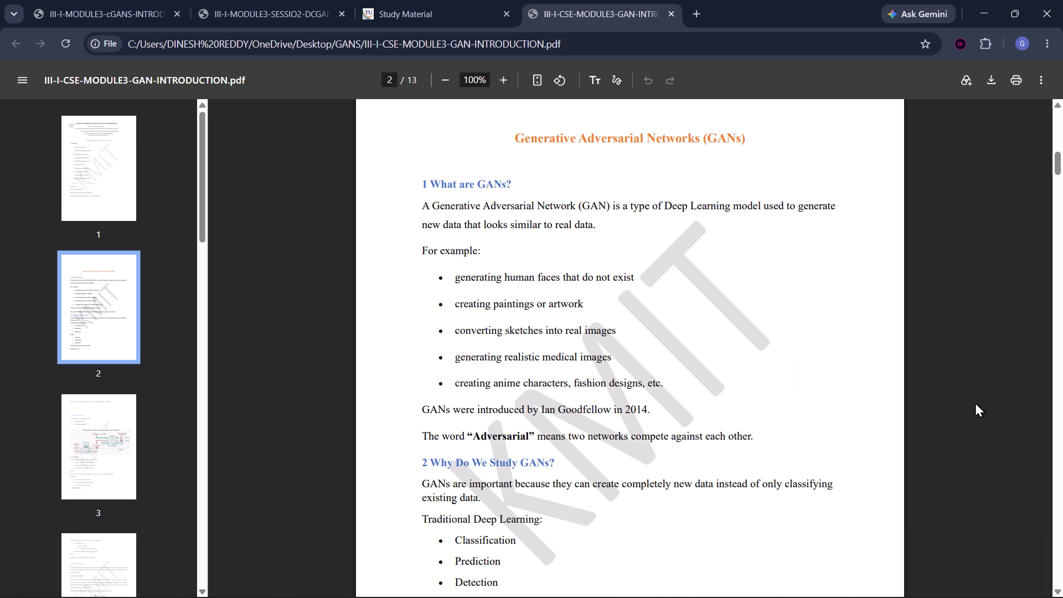
drag(418, 179, 471, 179)
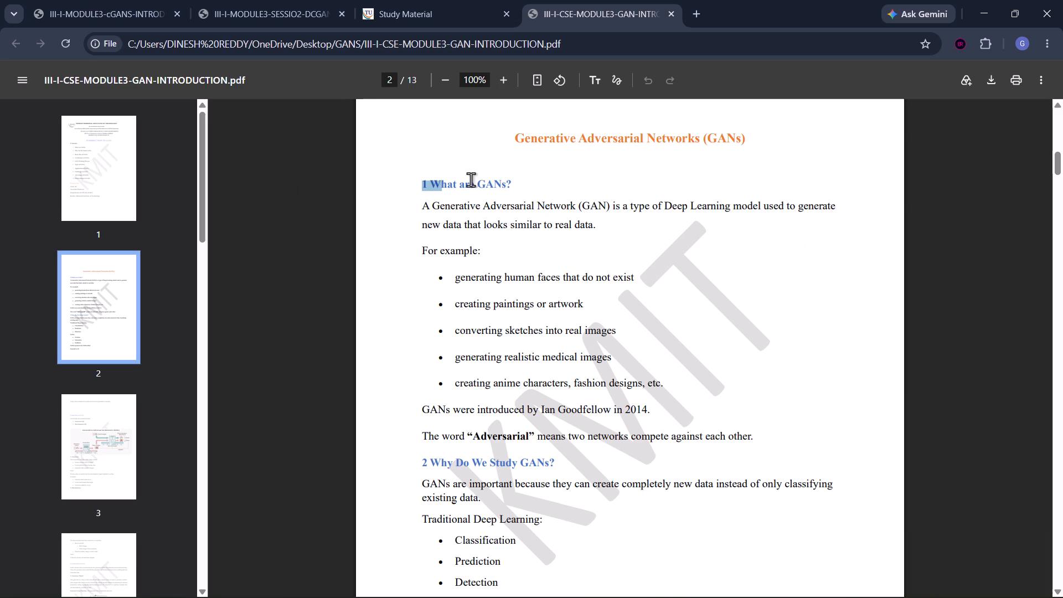
drag(471, 179, 541, 179)
key(ctrl+c)
key(ctrl+c)
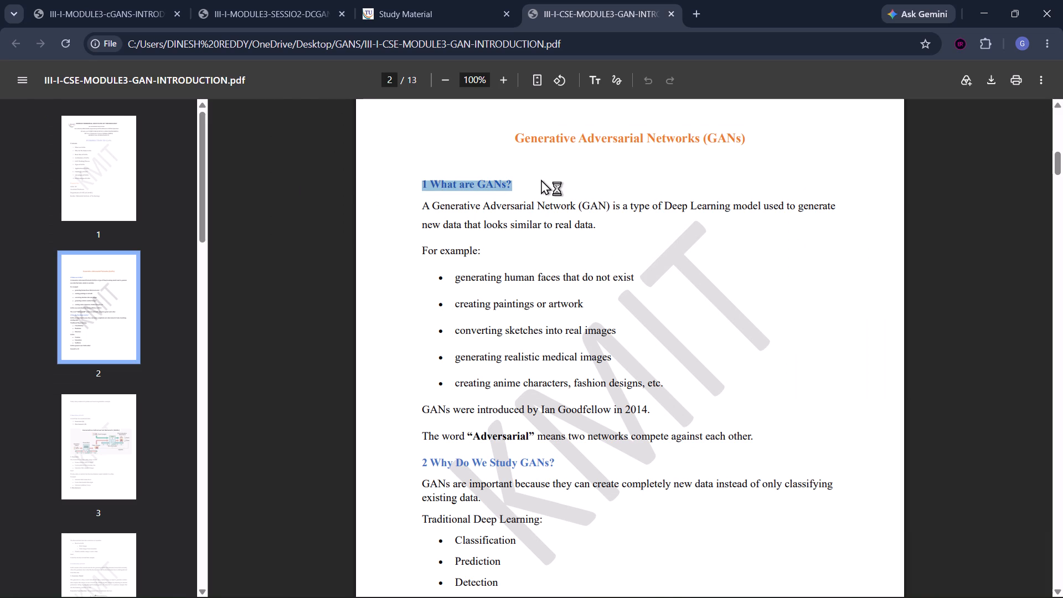
key(alt+Tab)
key(ctrl+v)
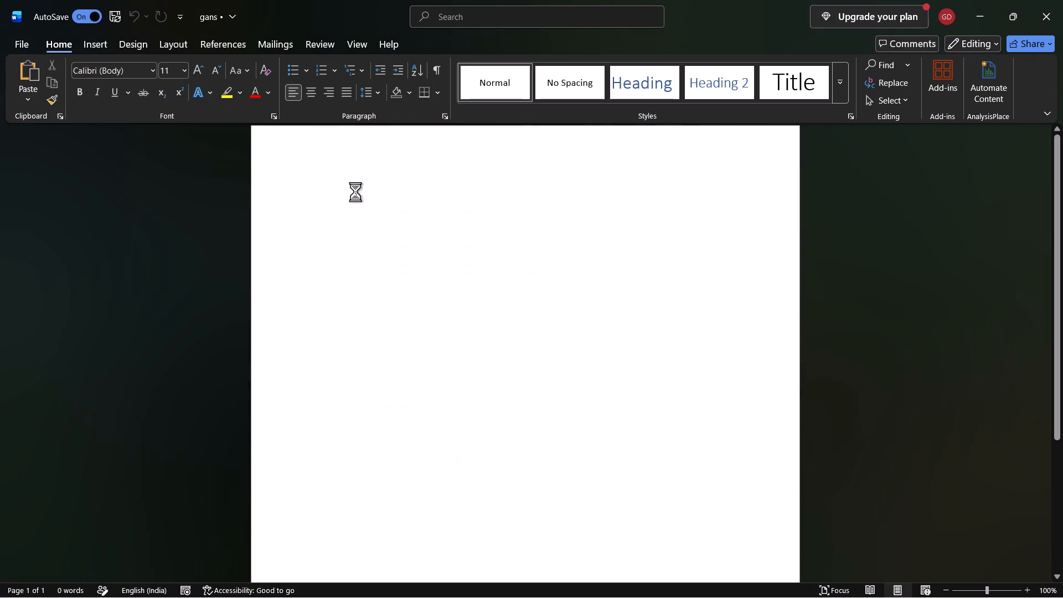
Copy the two-line Generative Adversarial Network definition below the "What are GANs?" heading in the PDF.
key(alt+Tab)
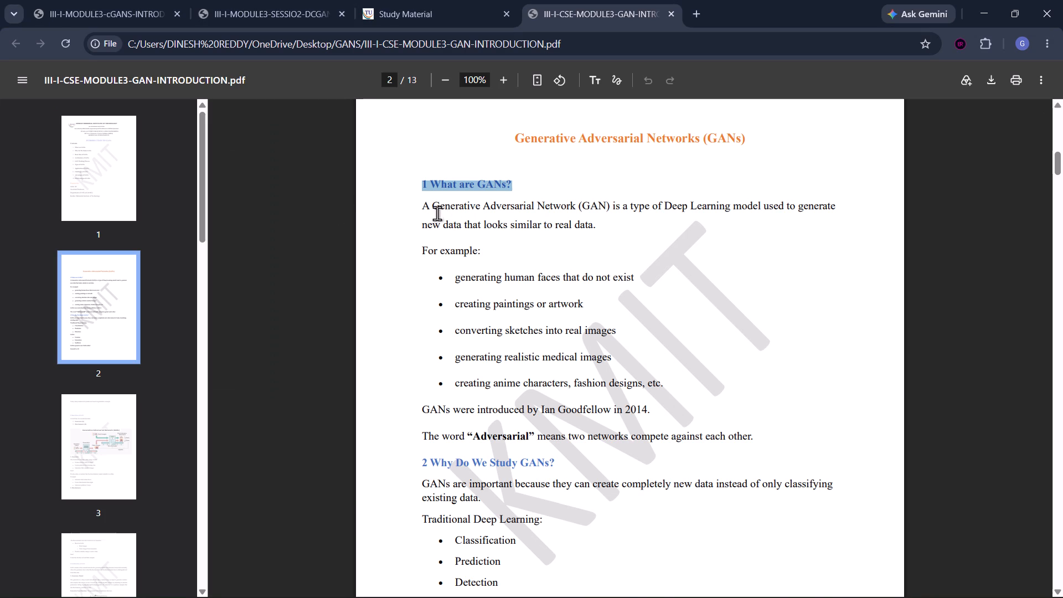
drag(420, 202, 631, 228)
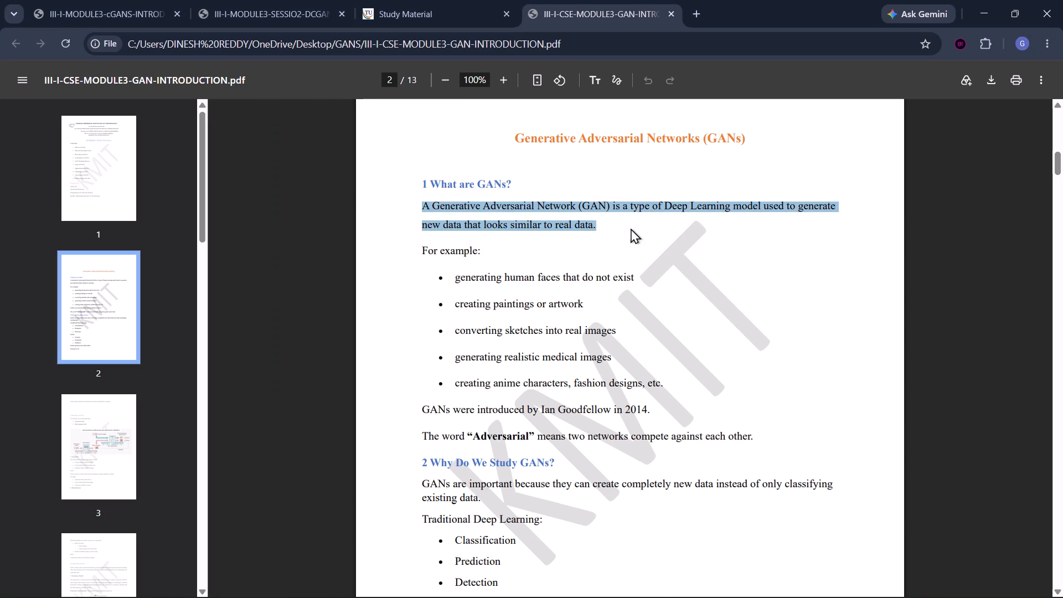
key(ctrl+c)
Read the GAN definition from "is a type of Deep Learning model" to "similar to real data", highlighting it in parts.
click(622, 212)
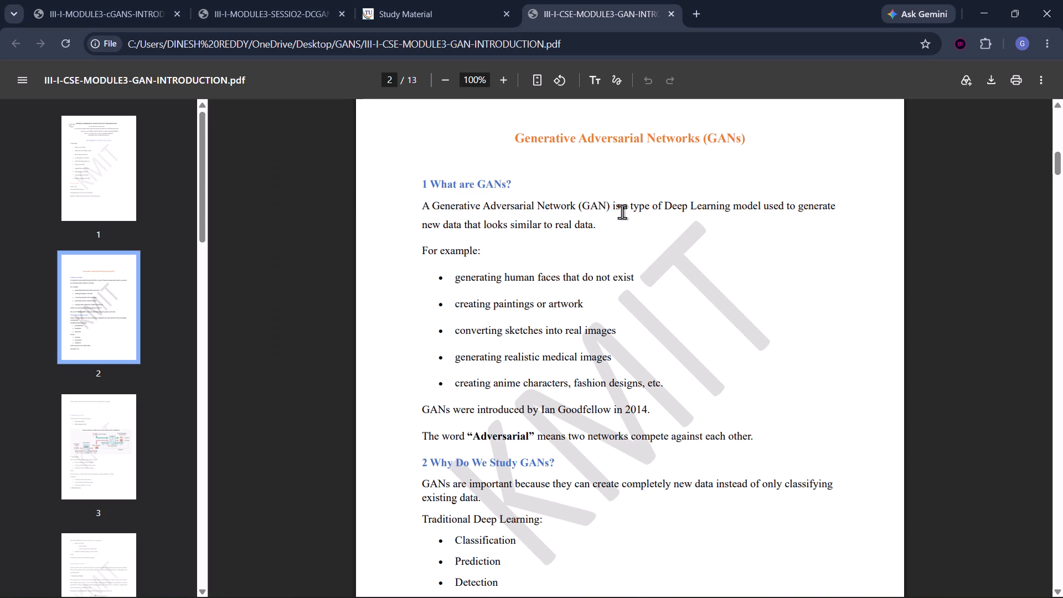
drag(617, 208, 714, 209)
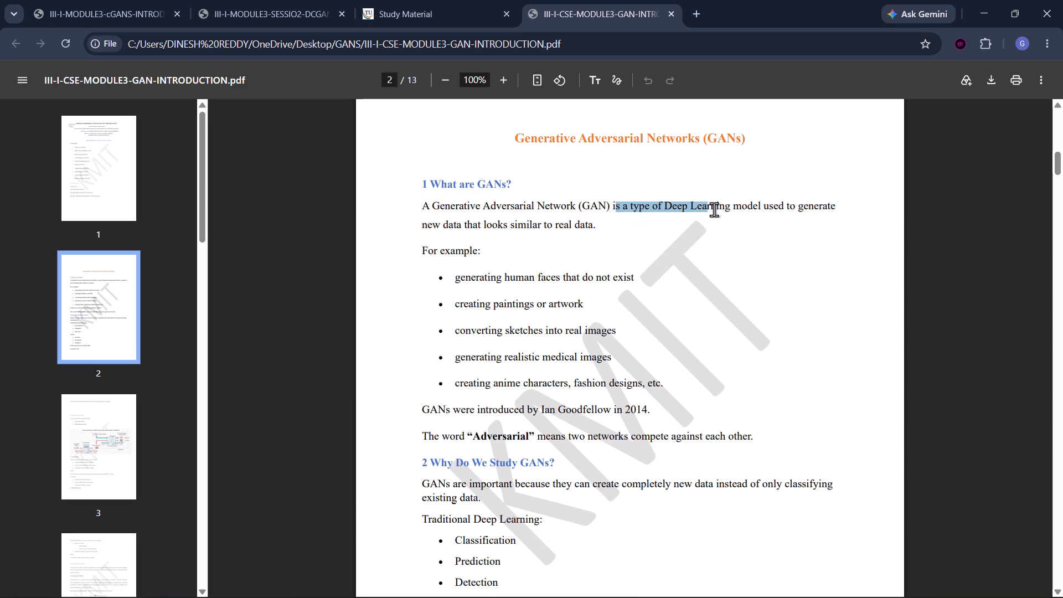
drag(714, 209, 772, 200)
click(772, 200)
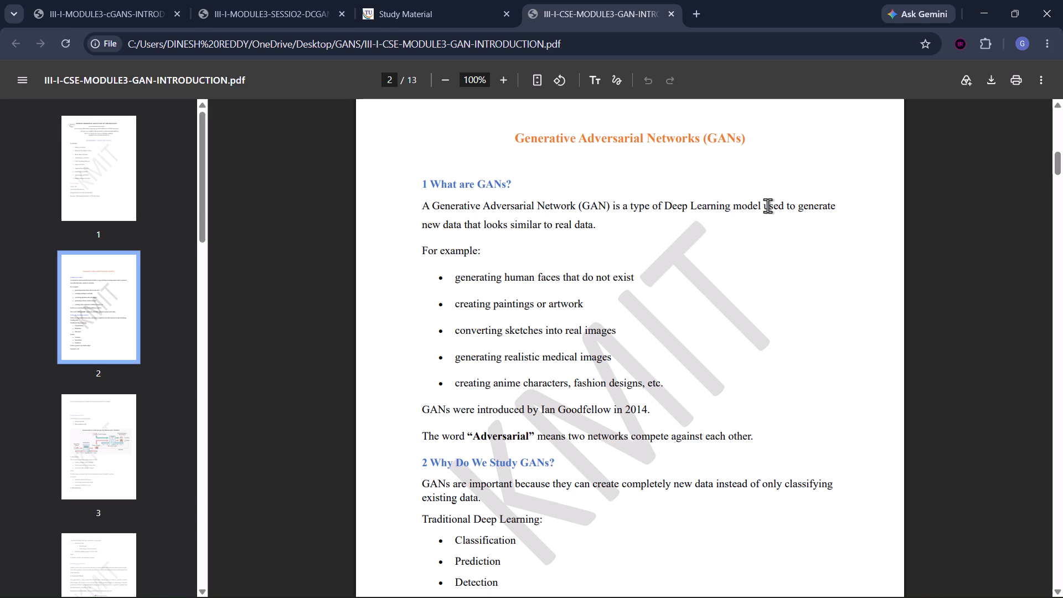
drag(766, 204, 897, 190)
click(899, 190)
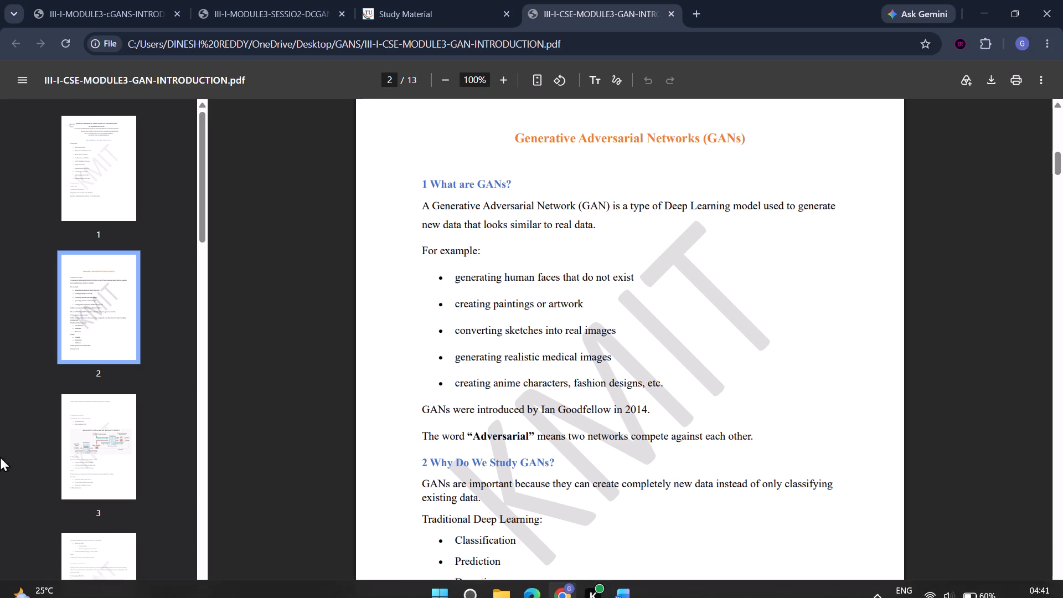
drag(416, 229, 425, 228)
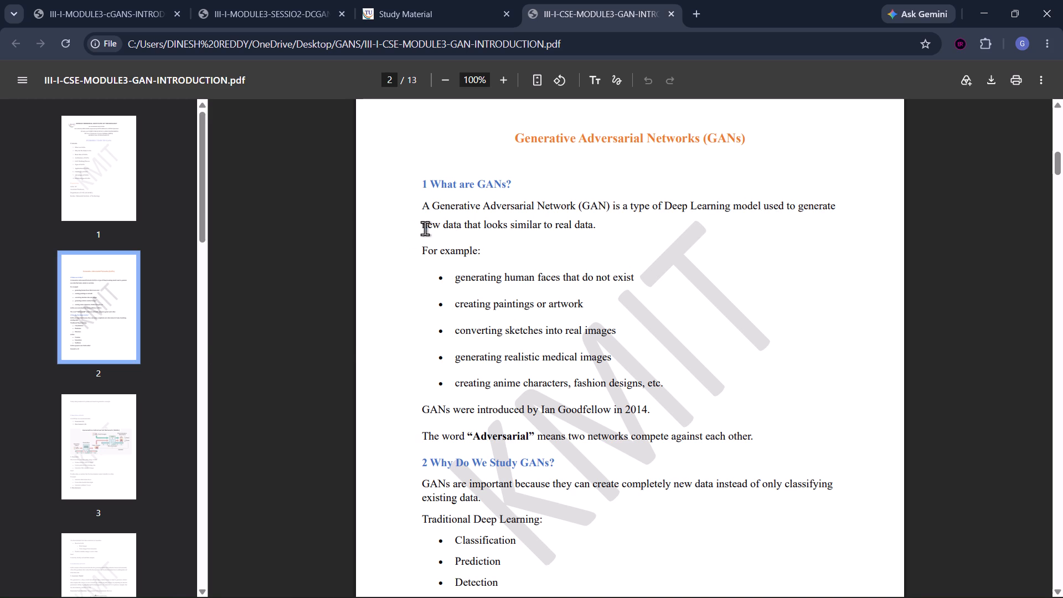
drag(425, 228, 626, 225)
Paste the copied GAN definition on a new line below the heading in the gans Word document.
key(alt+Tab)
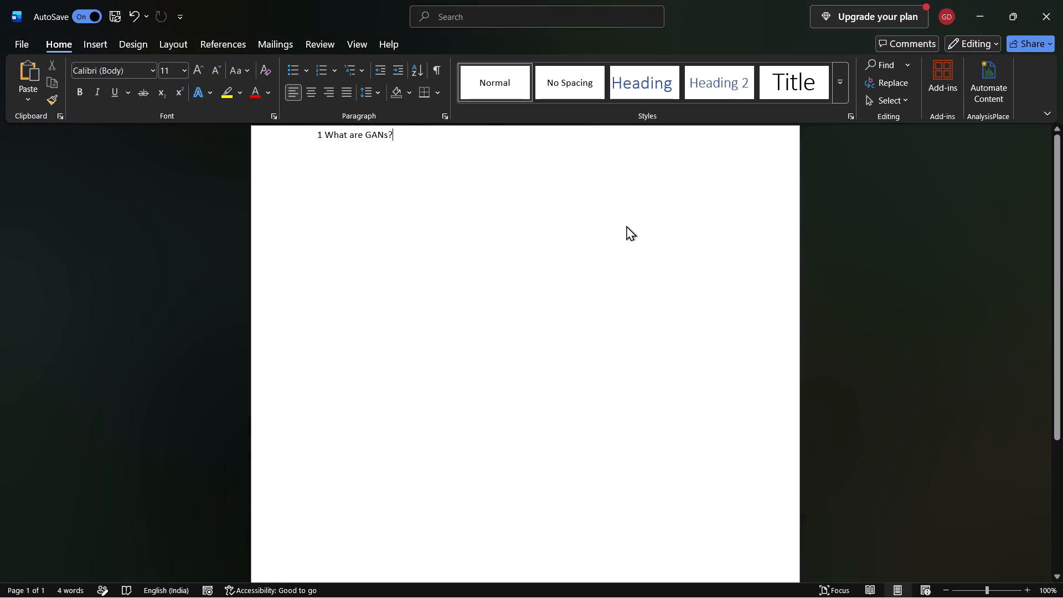
key(Return)
key(ctrl+v)
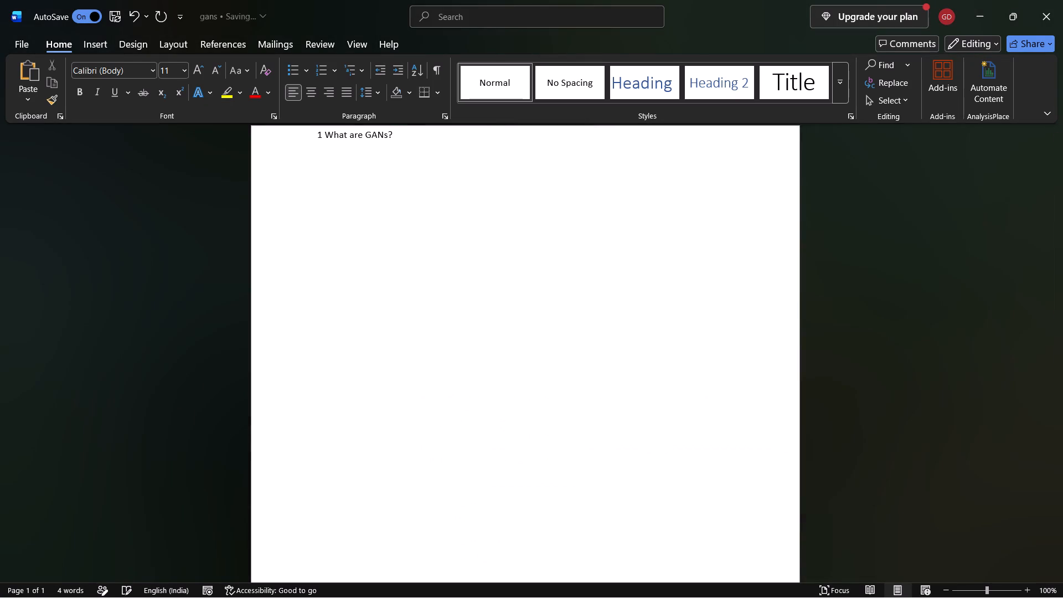
Enlarge the "1 What are GANs?" heading to font size 16.
ctrl+scroll(335, 197, up, 2)
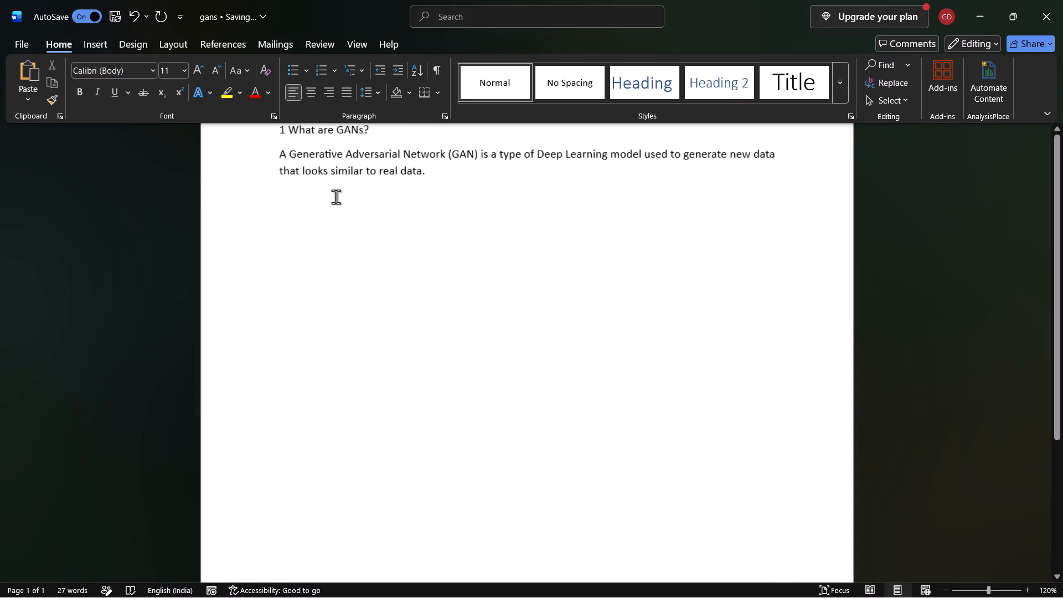
ctrl+scroll(336, 197, up, 6)
middle_drag(336, 197, 343, 202)
middle_drag(432, 321, 449, 373)
scroll(447, 370, up, 2)
scroll(431, 323, up, 3)
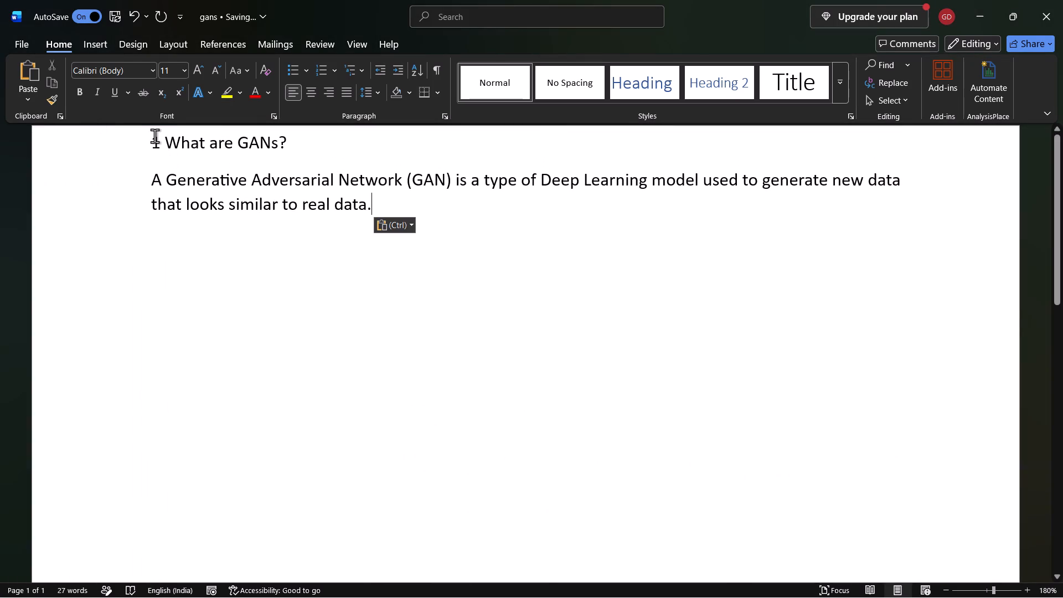
drag(154, 139, 308, 145)
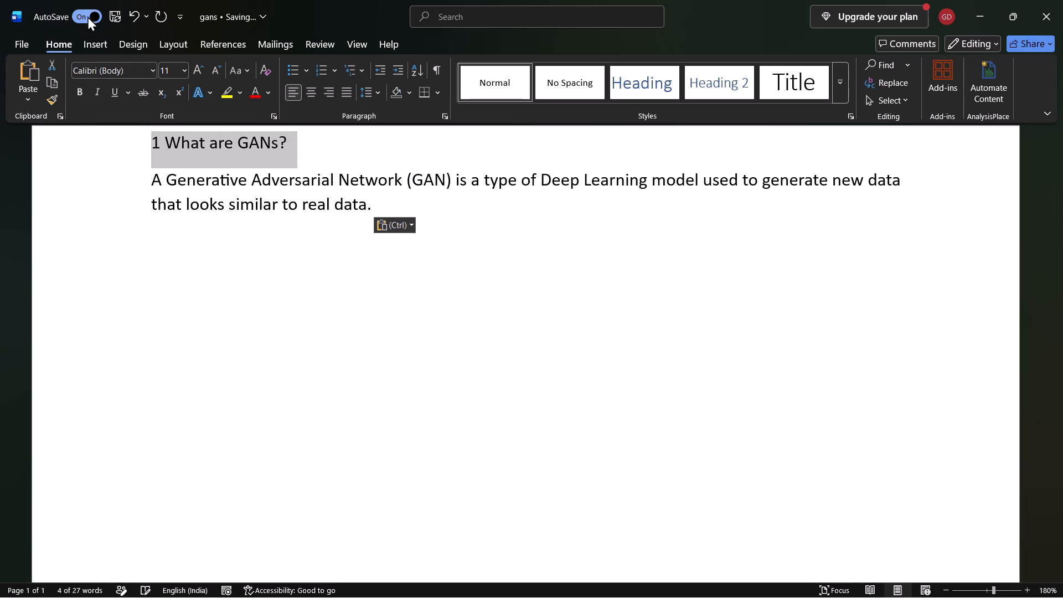
click(196, 70)
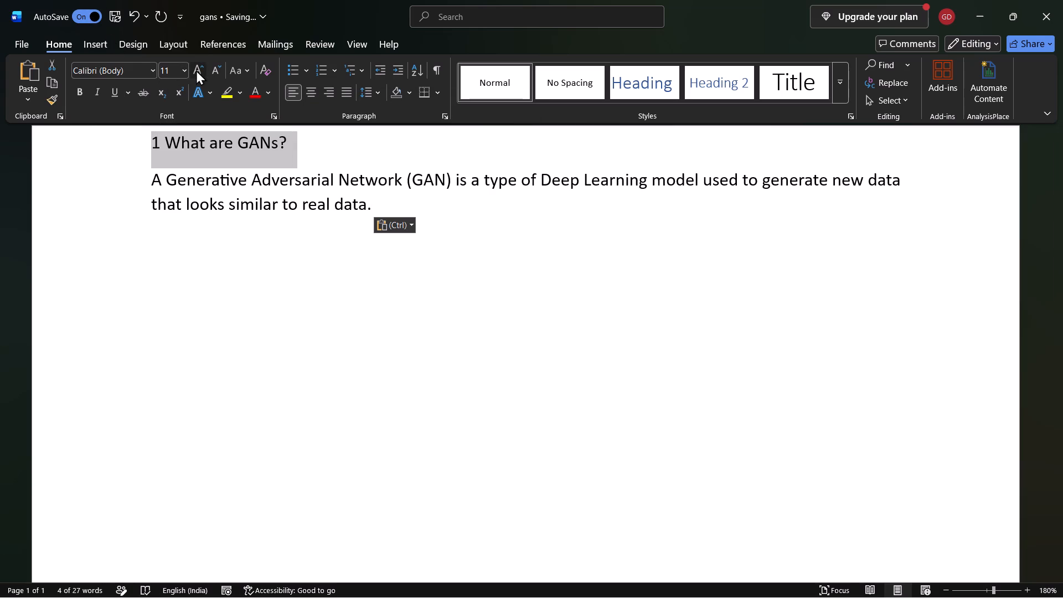
double_click(197, 70)
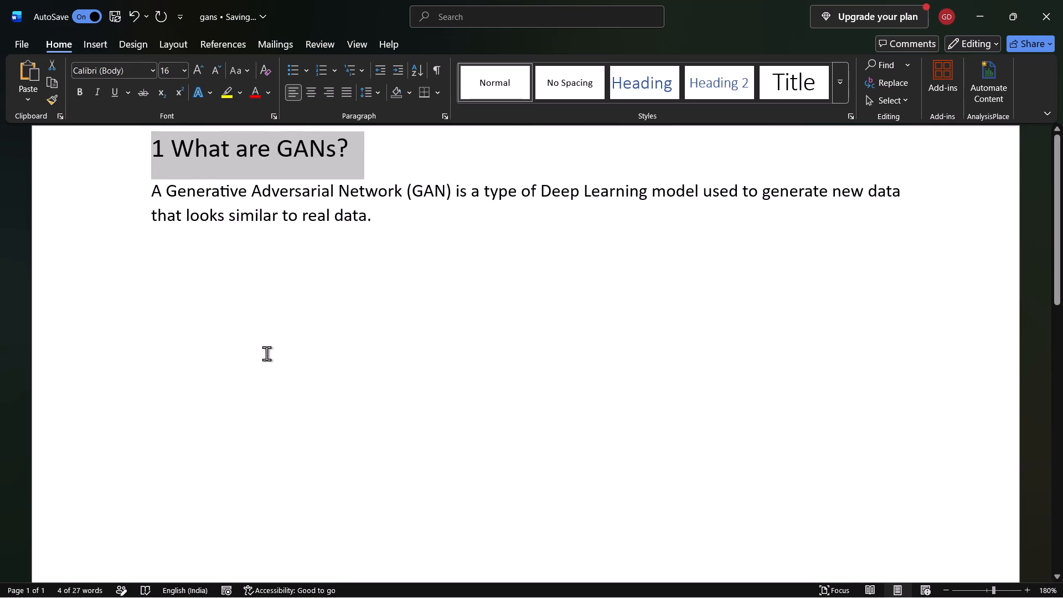
click(267, 354)
Read the five "For example:" bullets in the GAN introduction PDF, from generating human faces to creating anime characters, highlighting each in turn.
key(alt+Tab)
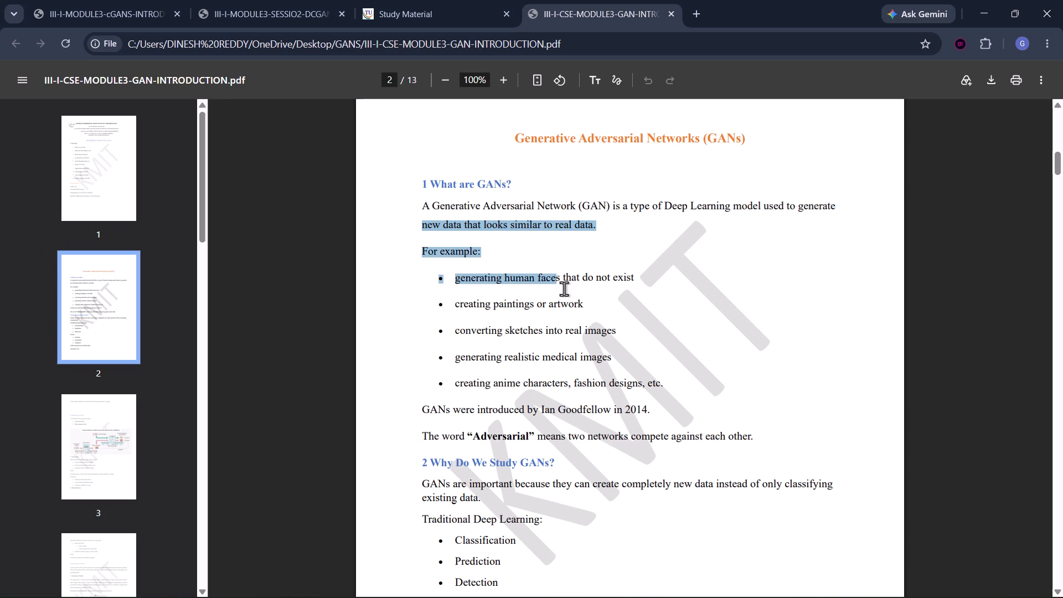
scroll(564, 288, up, 1)
middle_click(564, 288)
scroll(562, 297, down, 1)
middle_click(562, 298)
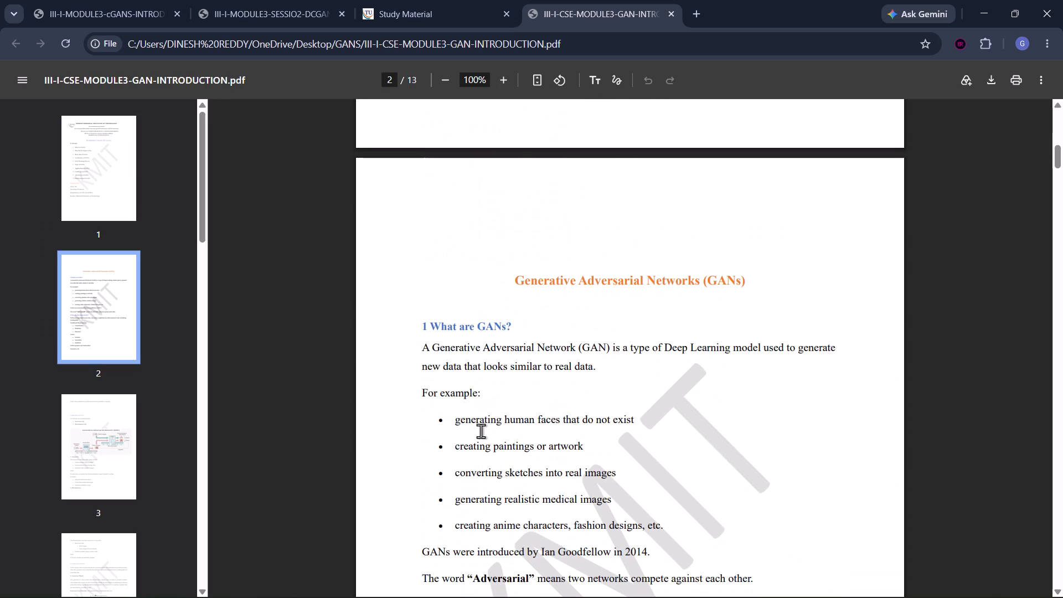
drag(433, 396, 491, 400)
drag(452, 425, 489, 416)
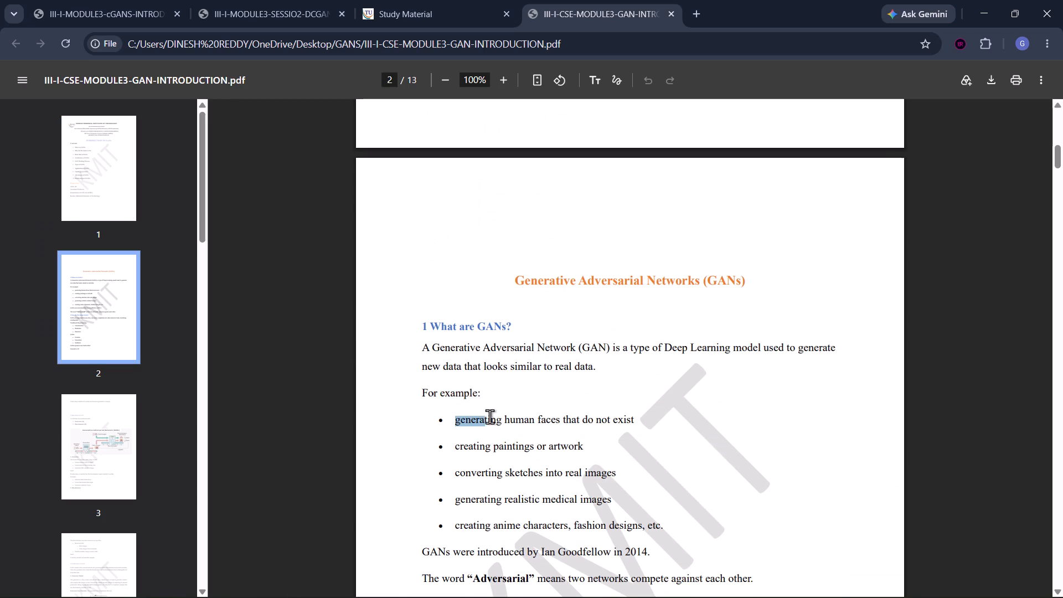
drag(489, 416, 675, 418)
click(675, 418)
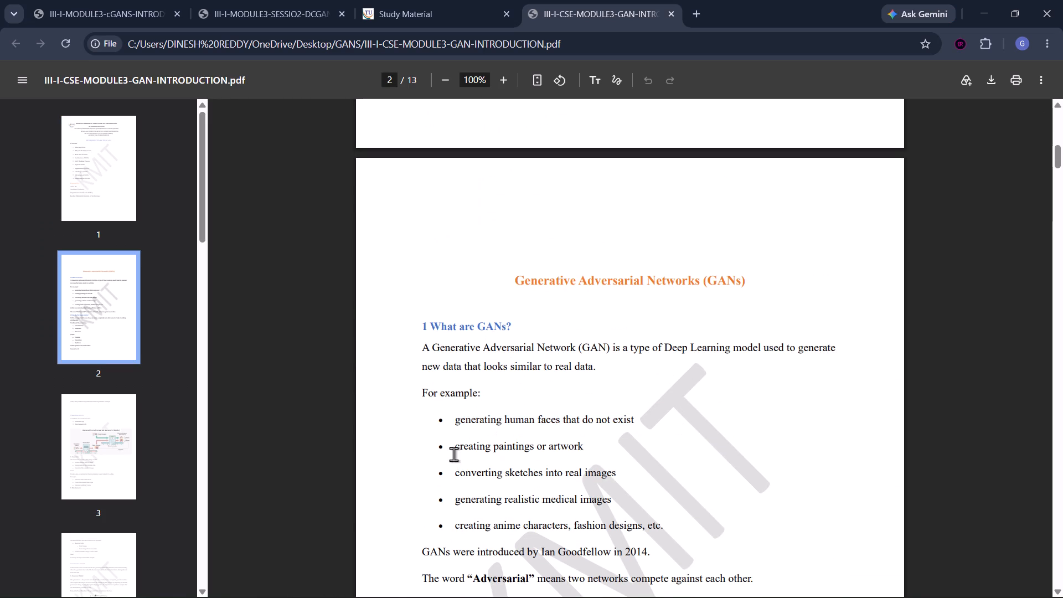
drag(453, 448, 586, 443)
click(586, 443)
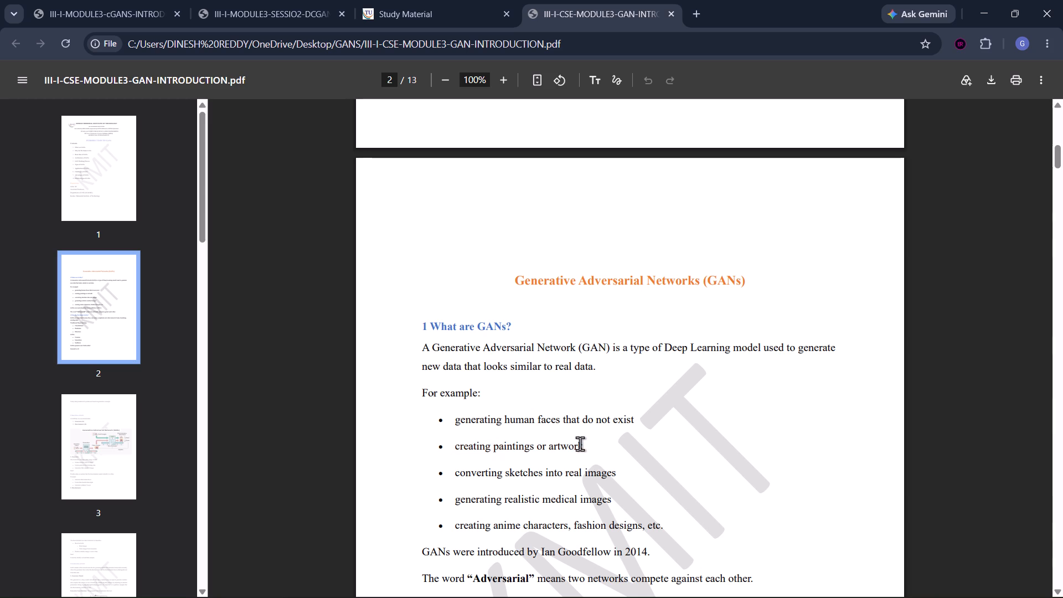
drag(455, 471, 565, 473)
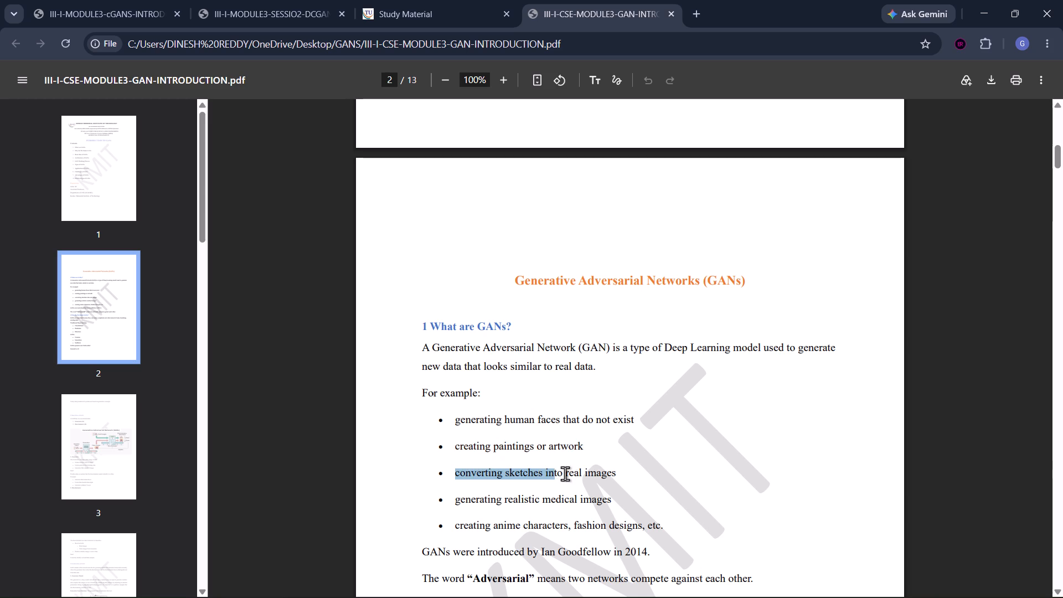
drag(565, 473, 621, 475)
click(621, 475)
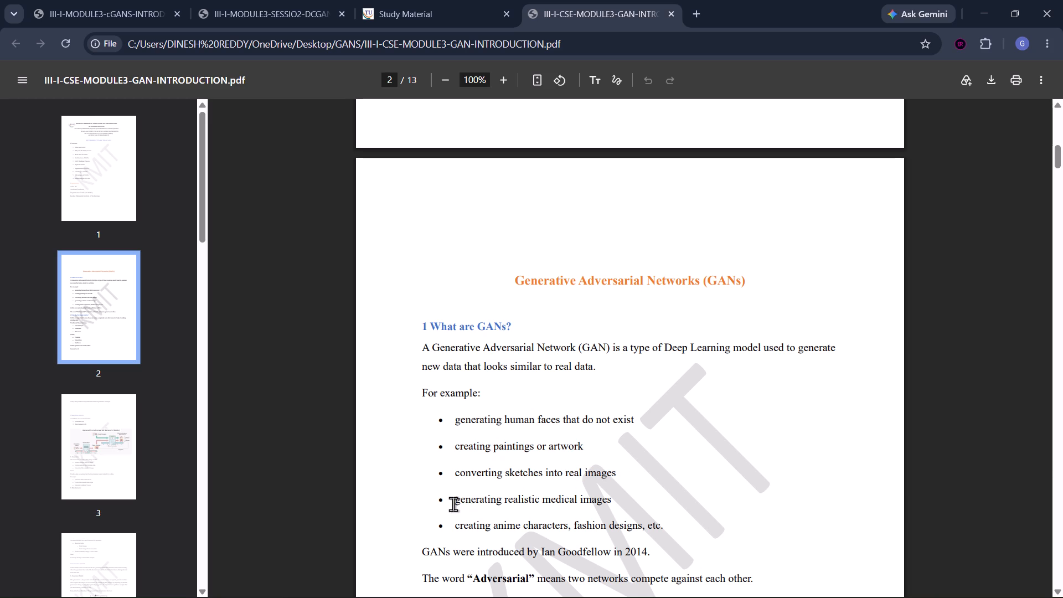
drag(453, 502, 627, 507)
click(627, 507)
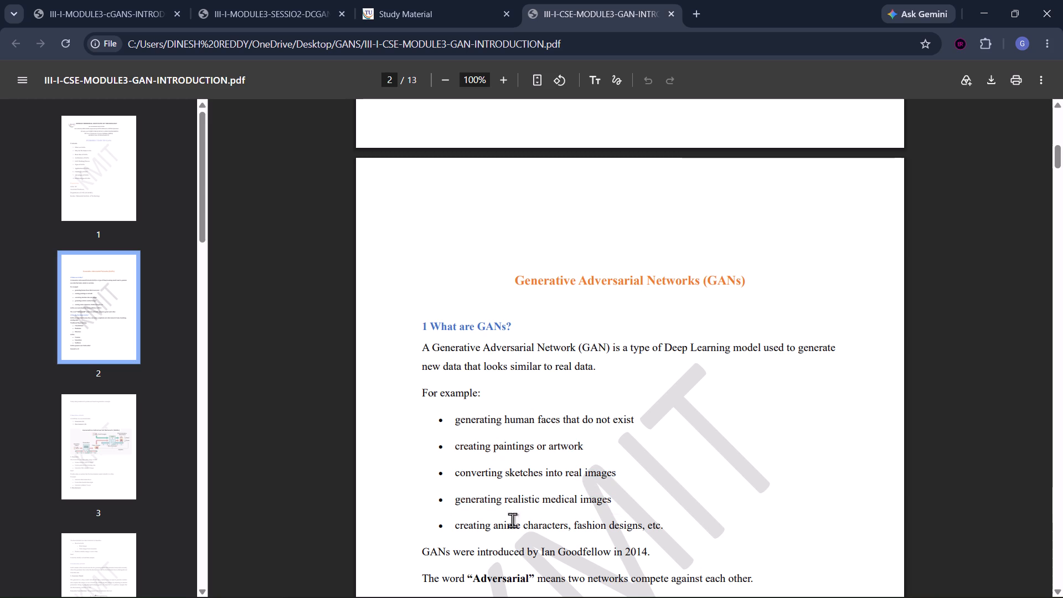
drag(458, 529, 672, 541)
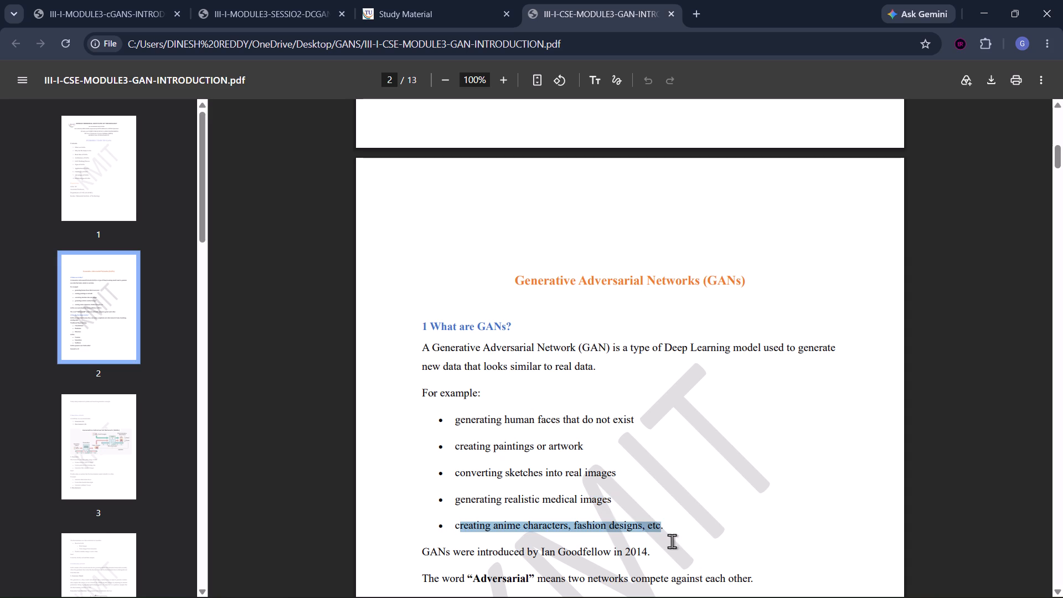
drag(672, 541, 704, 541)
click(704, 540)
Read the sentence "GANs were introduced by Ian Goodfellow in 2014." below the example bullets, highlighting it in full.
drag(401, 543, 403, 543)
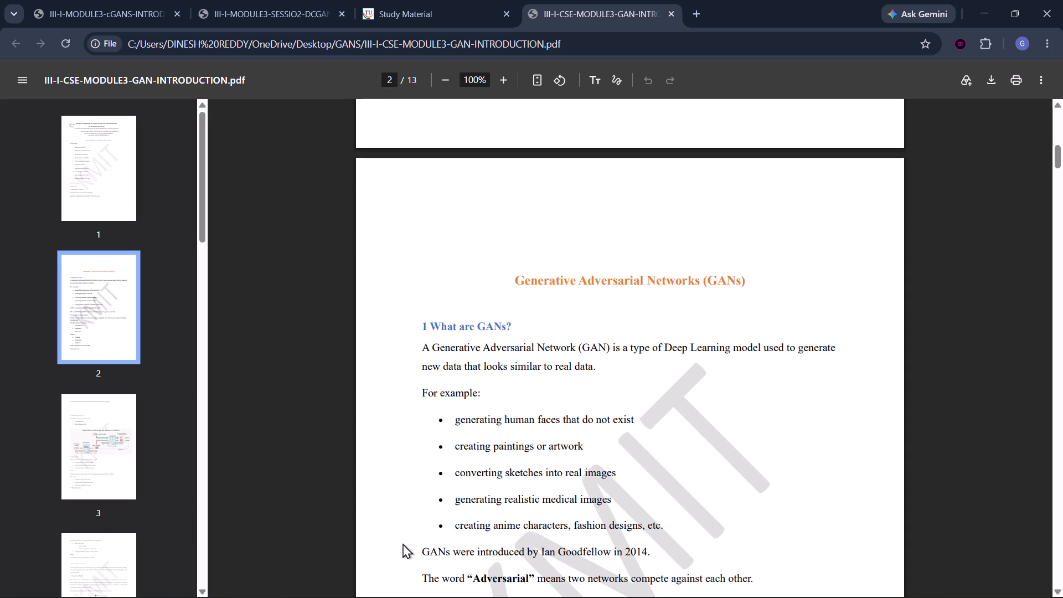
drag(403, 543, 624, 559)
drag(404, 559, 687, 548)
drag(416, 550, 618, 556)
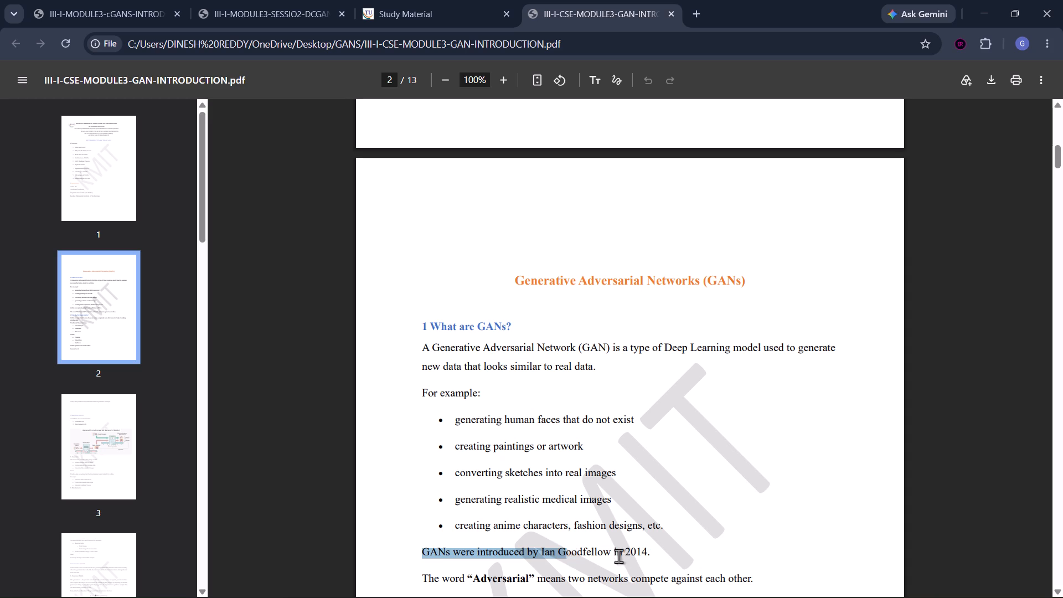
drag(618, 556, 661, 547)
Start a new line below the GAN definition in the gans Word document.
key(alt+Tab)
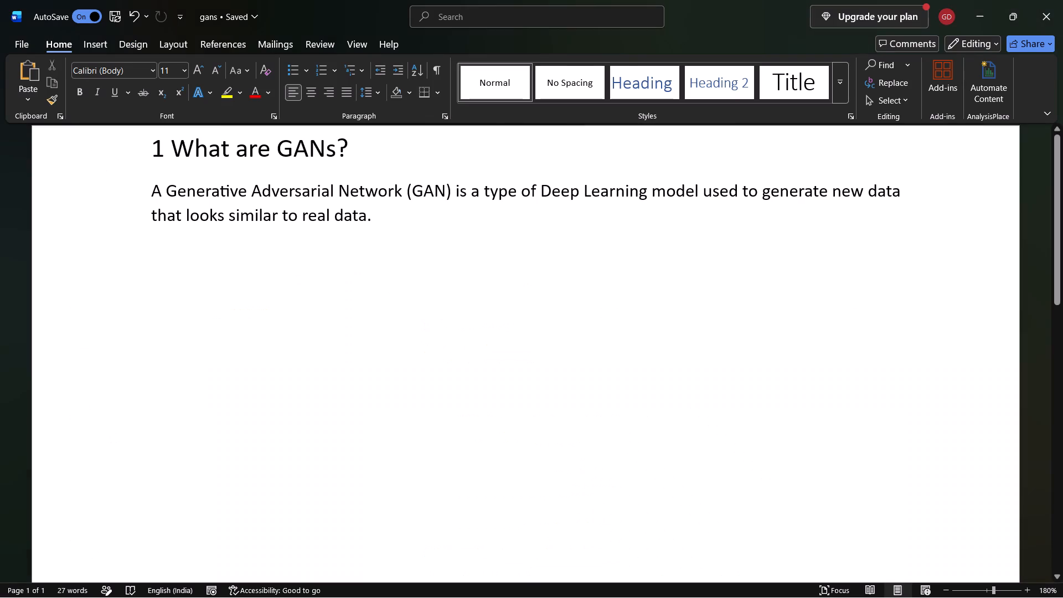
click(385, 218)
key(Return)
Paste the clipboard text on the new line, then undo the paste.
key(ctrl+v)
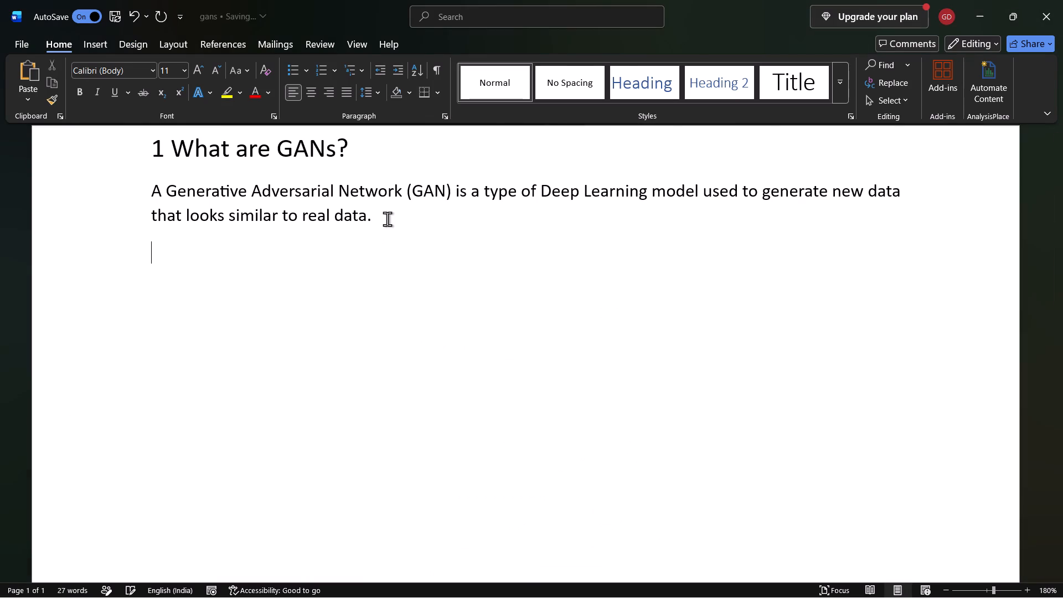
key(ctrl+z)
Copy the sentence "GANs were introduced by Ian Goodfellow in 2014." from the PDF onto the new line in the gans Word document.
key(alt+Tab)
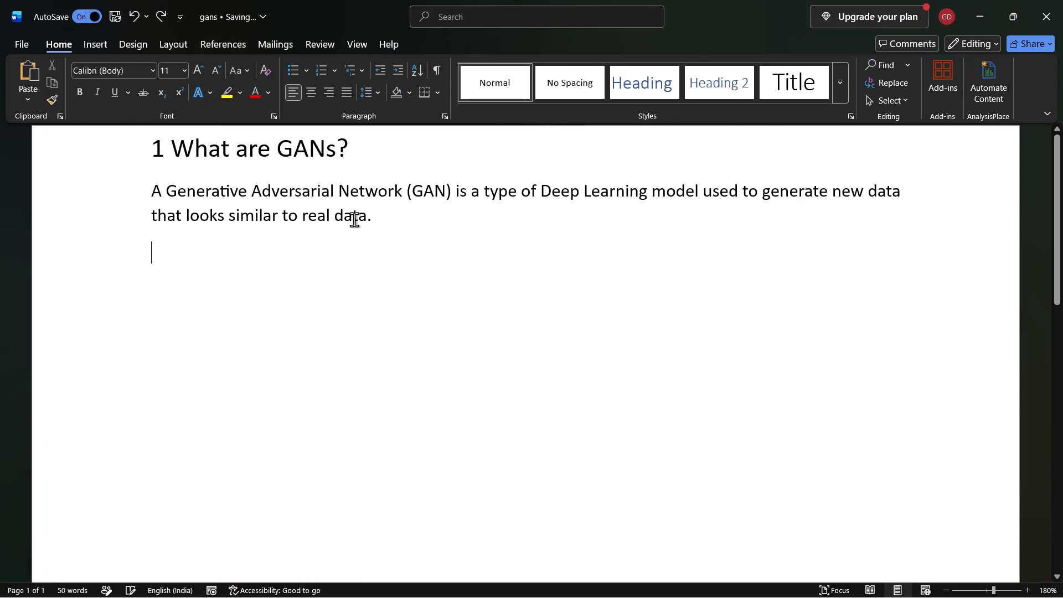
click(326, 471)
key(alt+Tab)
key(alt+Tab)
click(442, 503)
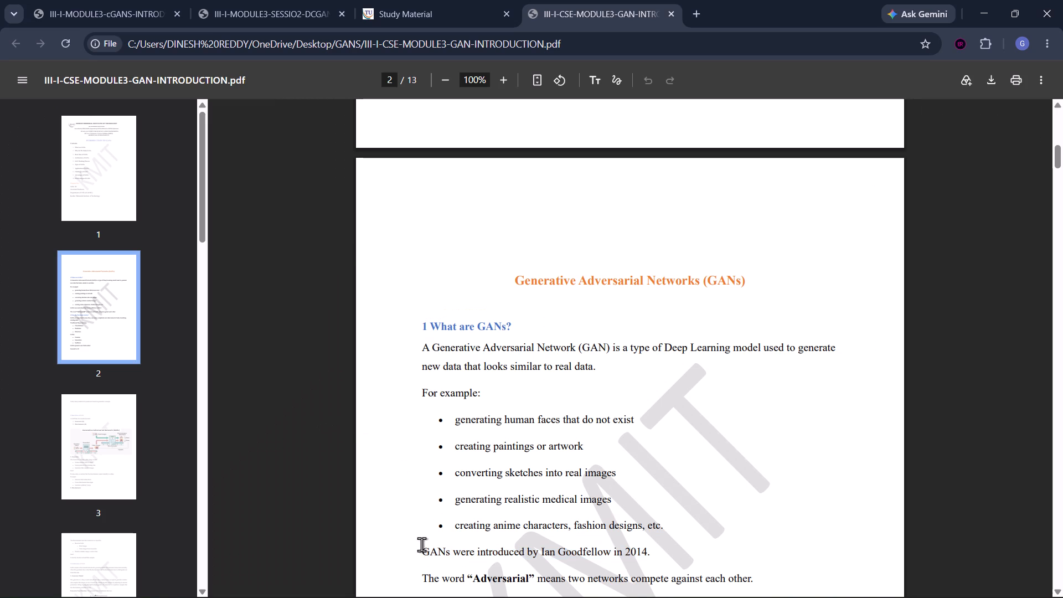
drag(417, 551, 586, 551)
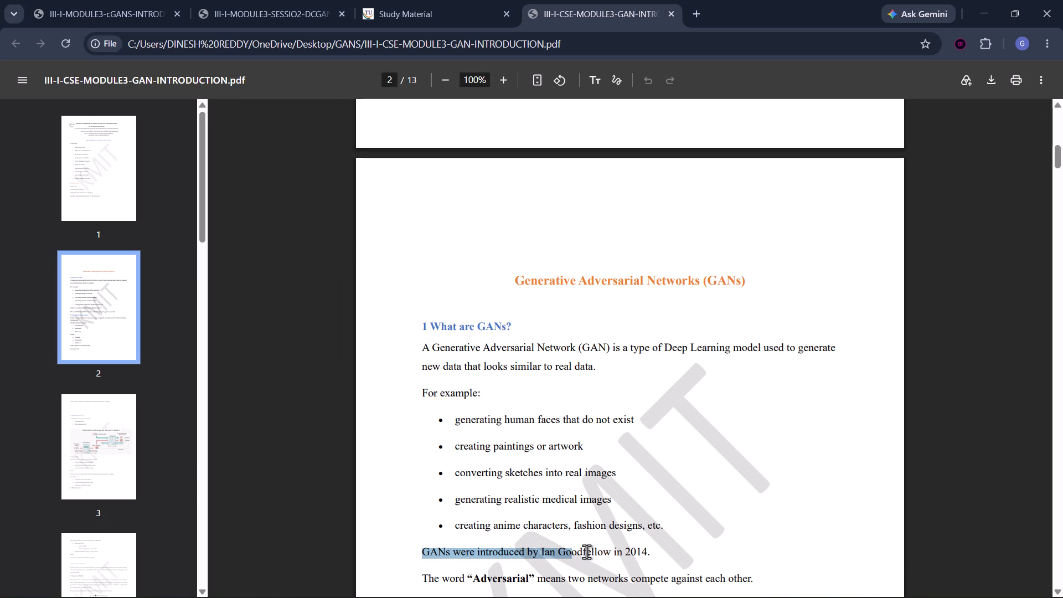
drag(586, 551, 663, 555)
key(ctrl+c)
key(alt+Tab)
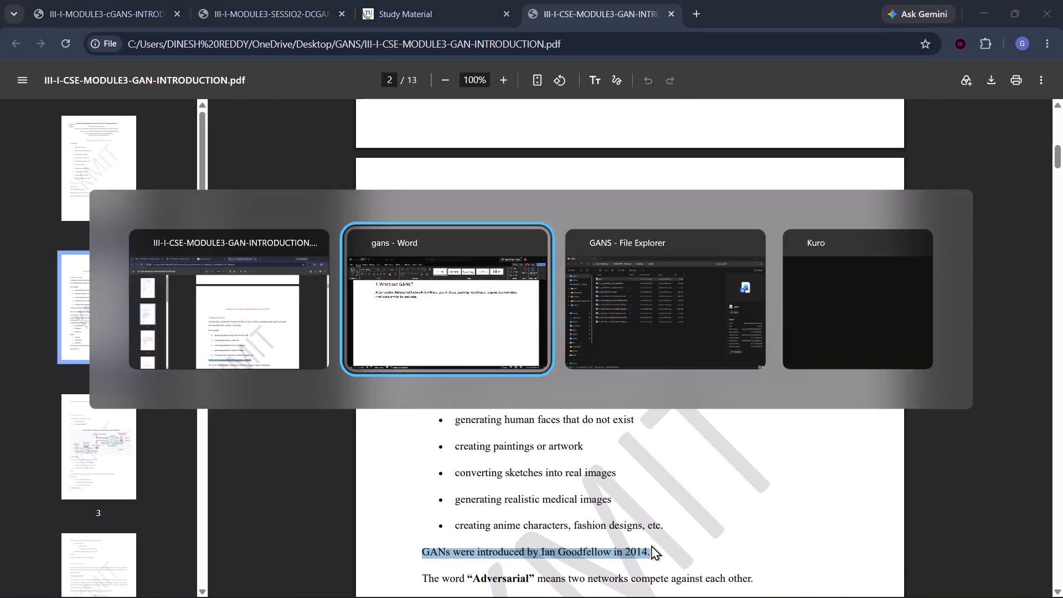
key(ctrl+v)
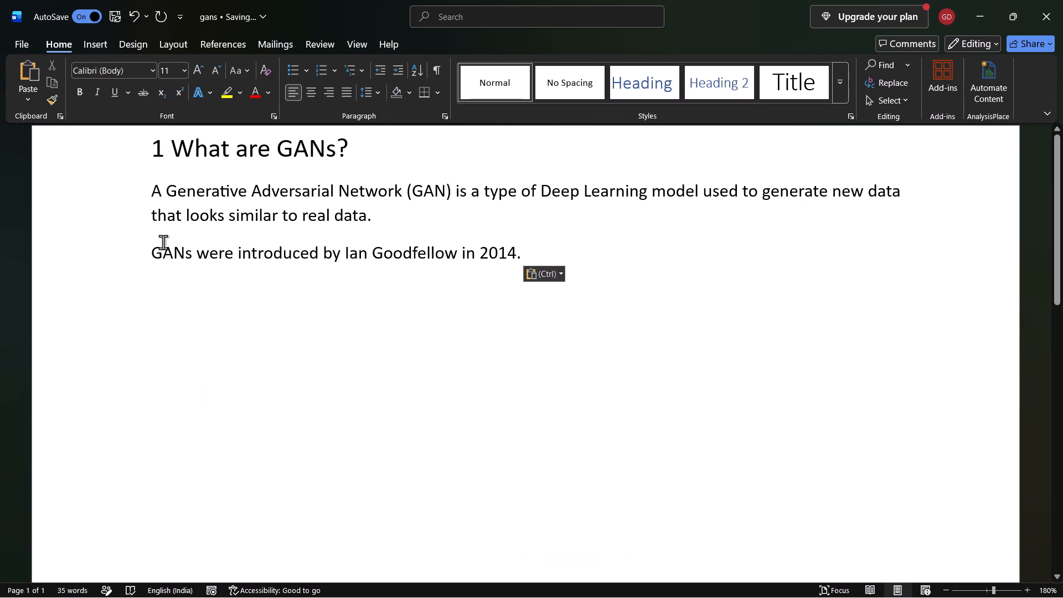
drag(156, 246, 317, 254)
click(317, 254)
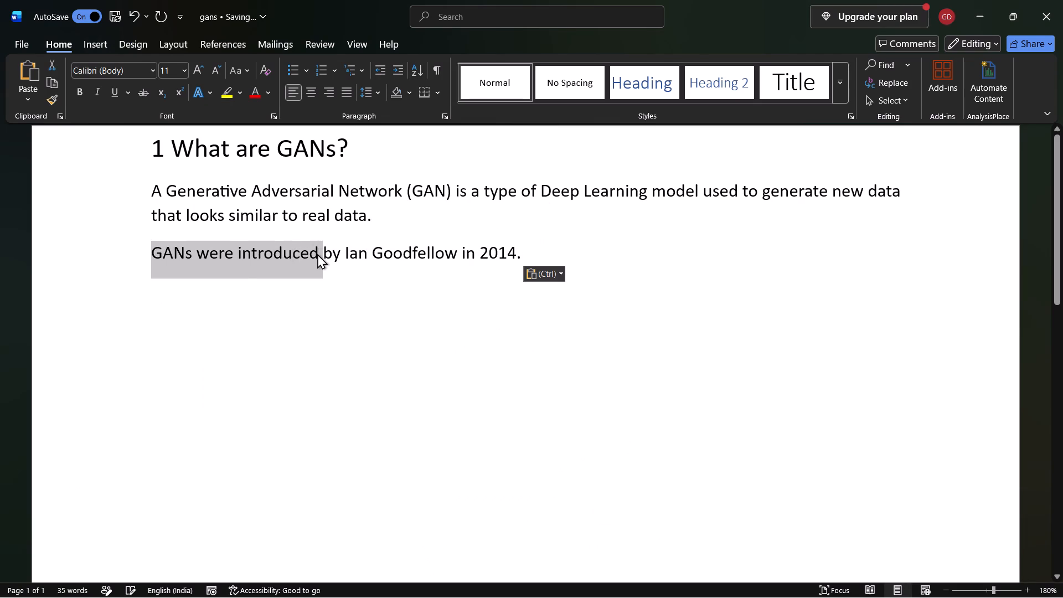
Review the first three example bullets in the GAN introduction PDF, on human faces, paintings and sketches, highlighting each one.
key(alt+Tab)
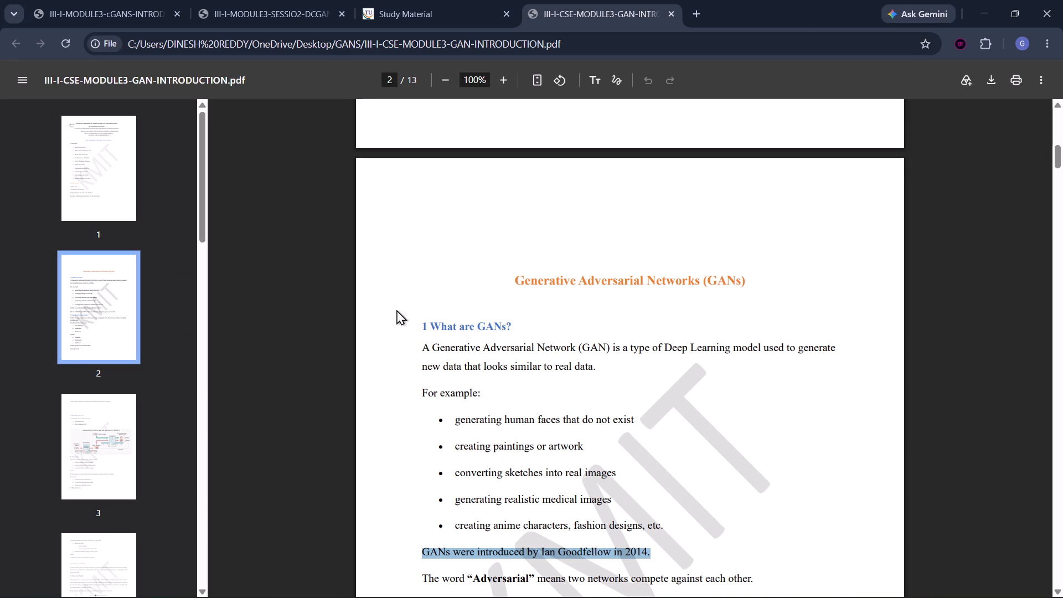
drag(458, 420, 610, 414)
click(615, 410)
drag(452, 448, 577, 428)
click(577, 428)
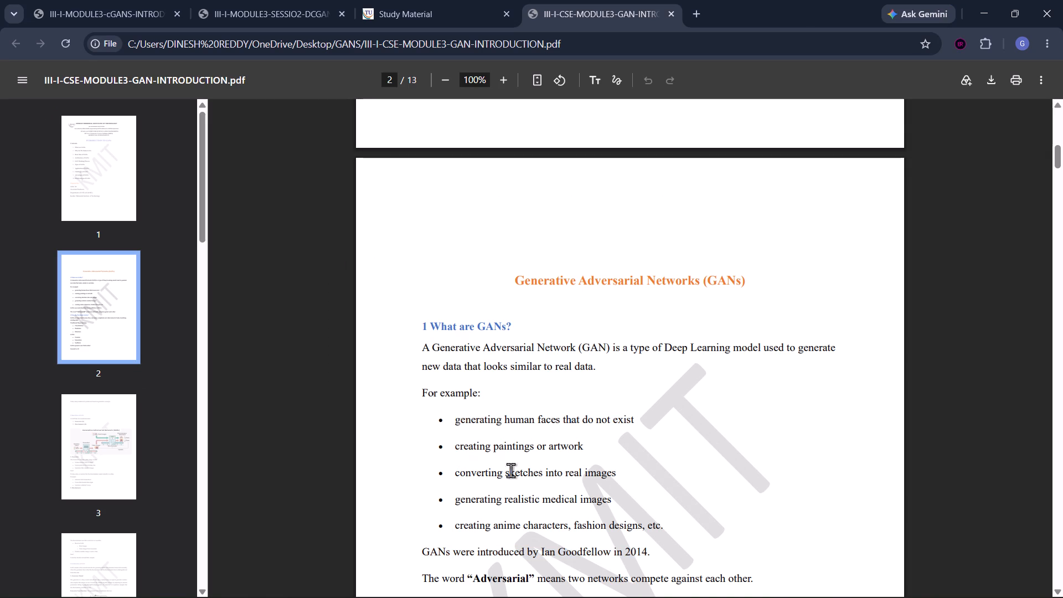
drag(466, 483, 590, 471)
click(591, 470)
Read the "2 Why Do We Study GANs?" heading and its opening sentence in the GAN introduction PDF, highlighting the text while reading.
middle_click(589, 463)
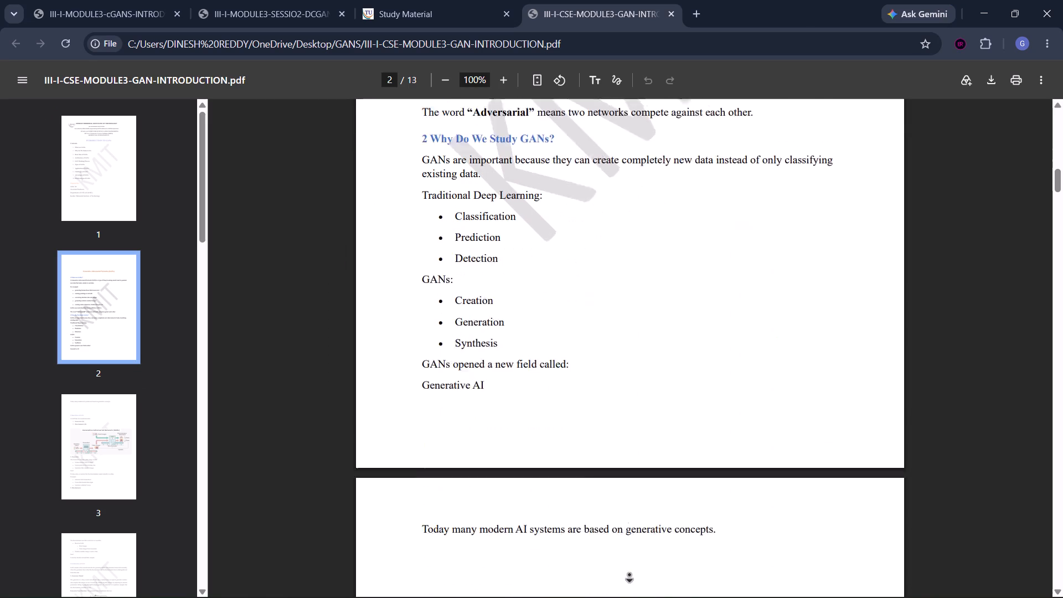
middle_click(629, 575)
scroll(550, 453, down, 1)
middle_click(550, 453)
scroll(548, 419, up, 1)
middle_click(548, 408)
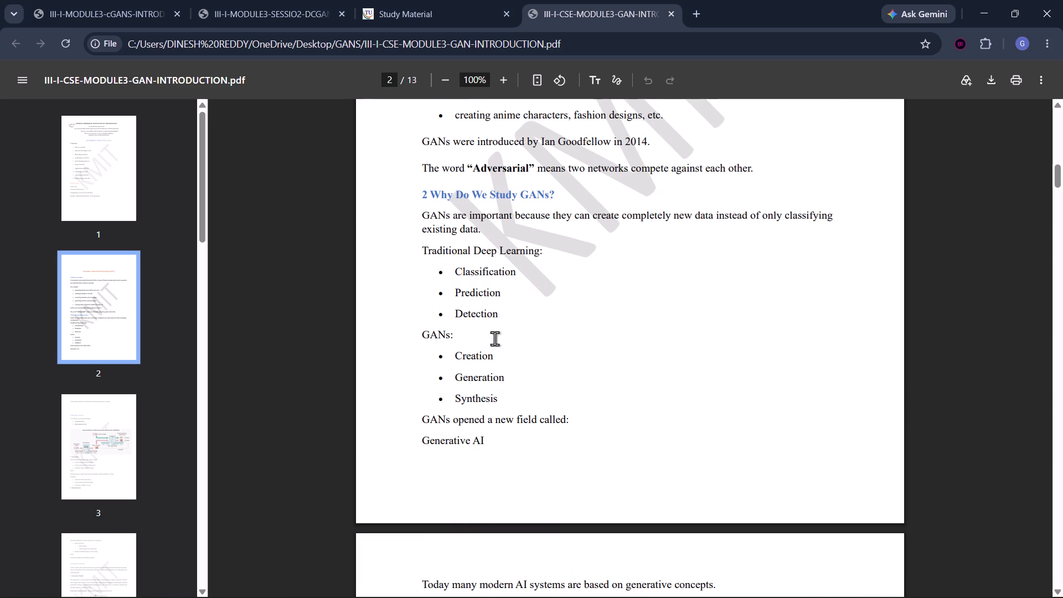
drag(430, 197, 548, 195)
click(548, 195)
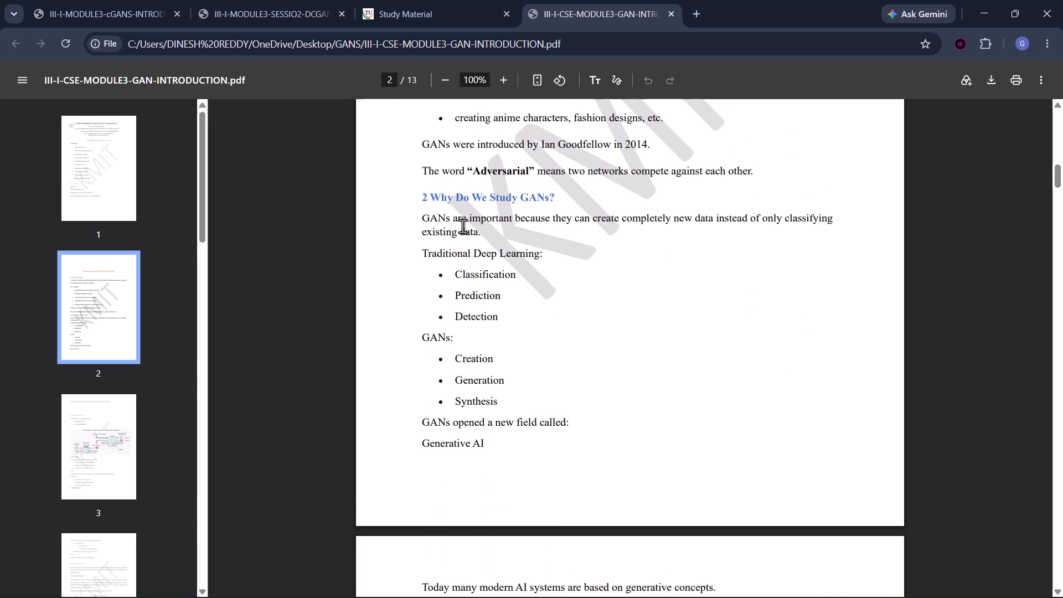
drag(426, 215, 596, 216)
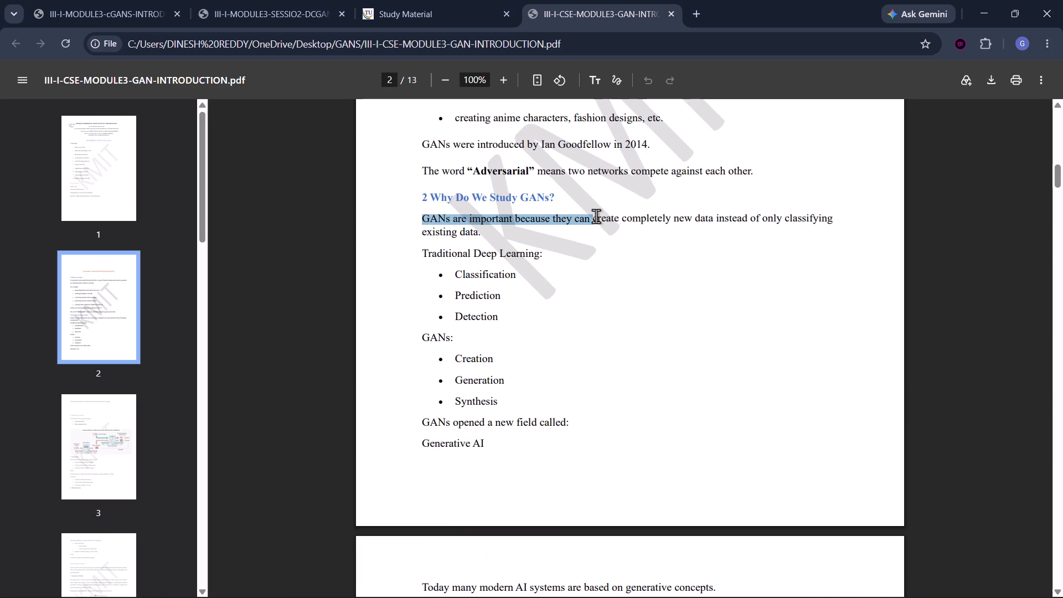
drag(596, 216, 728, 218)
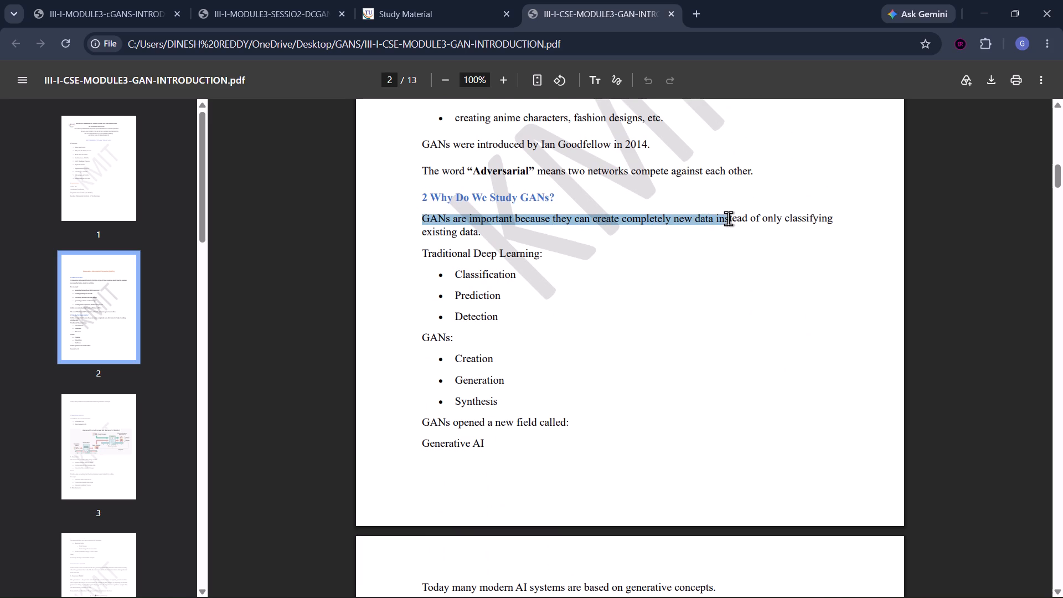
drag(728, 218, 845, 225)
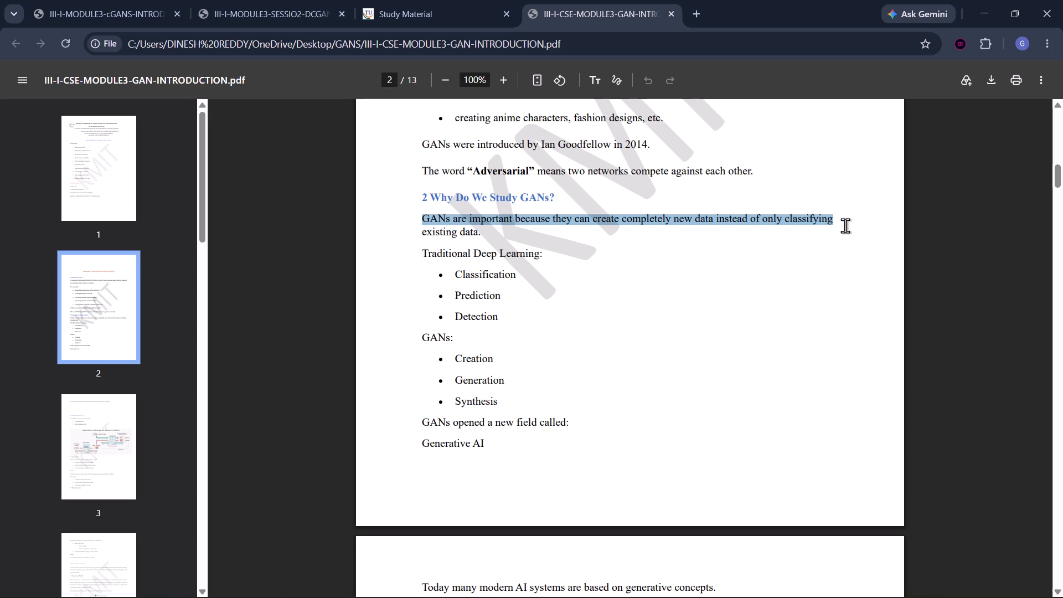
drag(845, 225, 492, 229)
click(491, 228)
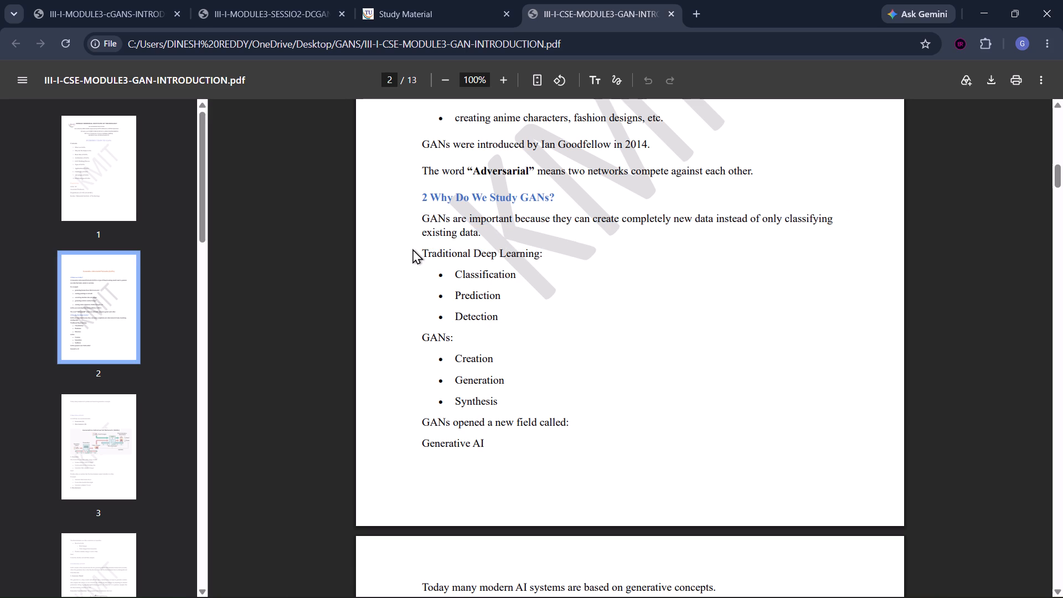
Review the "Traditional Deep Learning:" line and its bullets Classification, Prediction and Detection, highlighting each one.
drag(412, 249, 548, 255)
click(548, 255)
drag(458, 274, 537, 270)
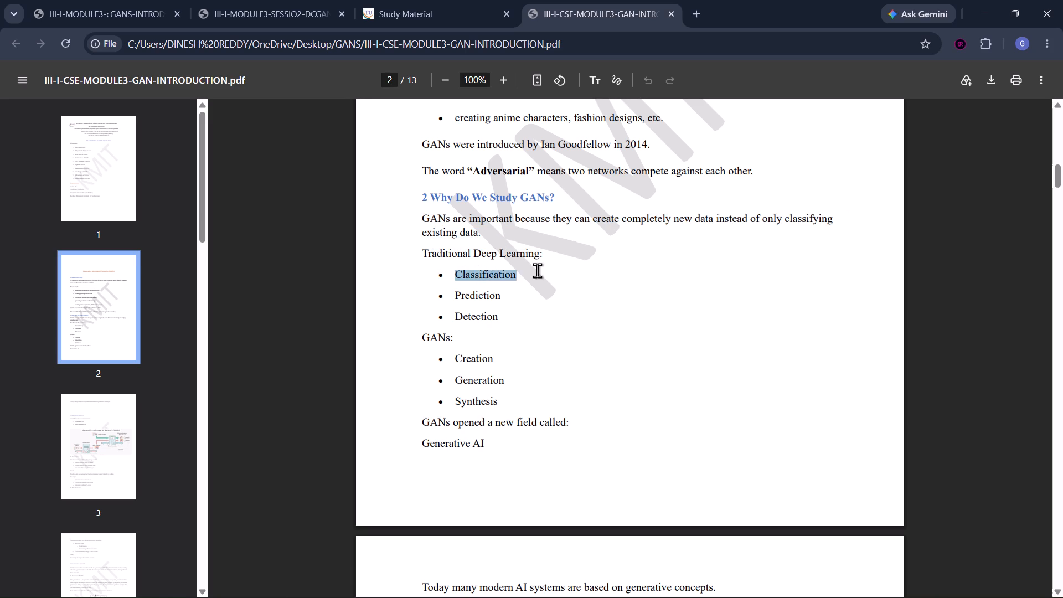
drag(537, 270, 538, 270)
click(538, 270)
drag(456, 293, 498, 292)
click(498, 292)
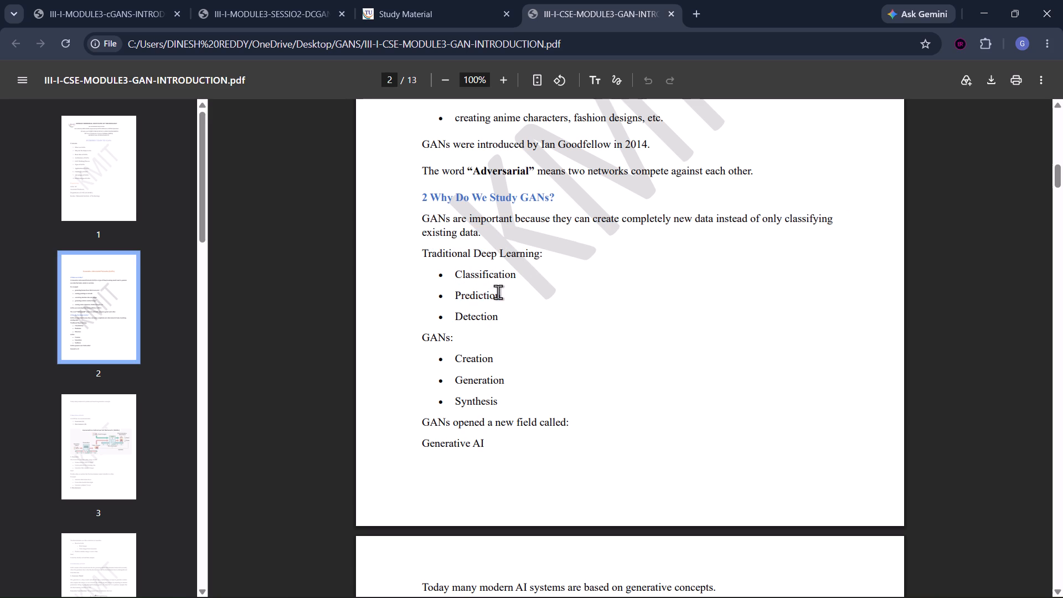
drag(445, 313, 512, 313)
click(512, 313)
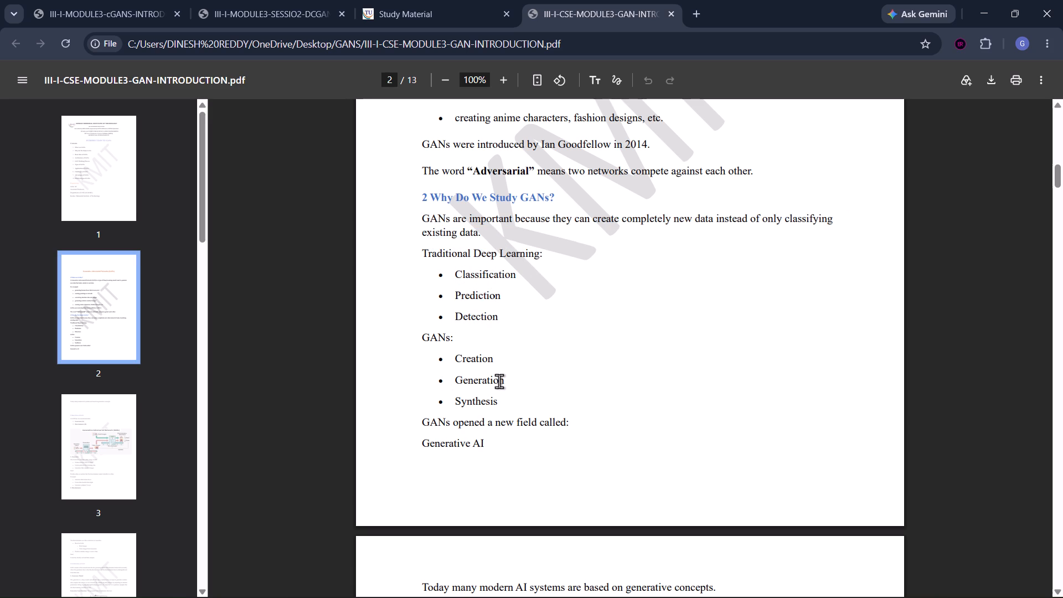
Read on past the GANs bullets to the sentence "Today many modern AI systems are based on generative concepts." and highlight it.
middle_click(500, 381)
middle_click(529, 420)
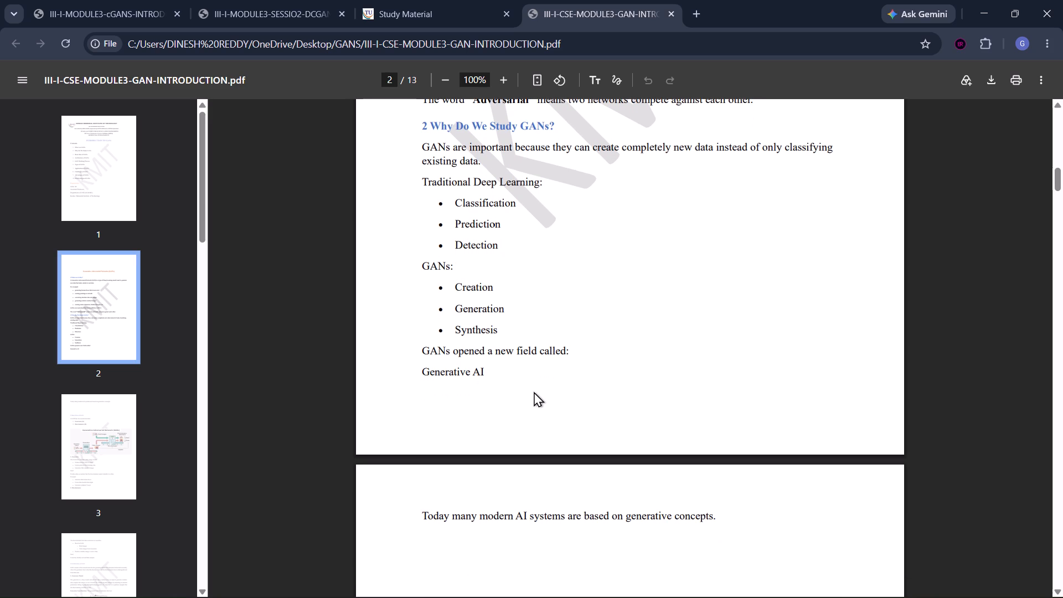
scroll(534, 391, down, 2)
scroll(534, 393, up, 1)
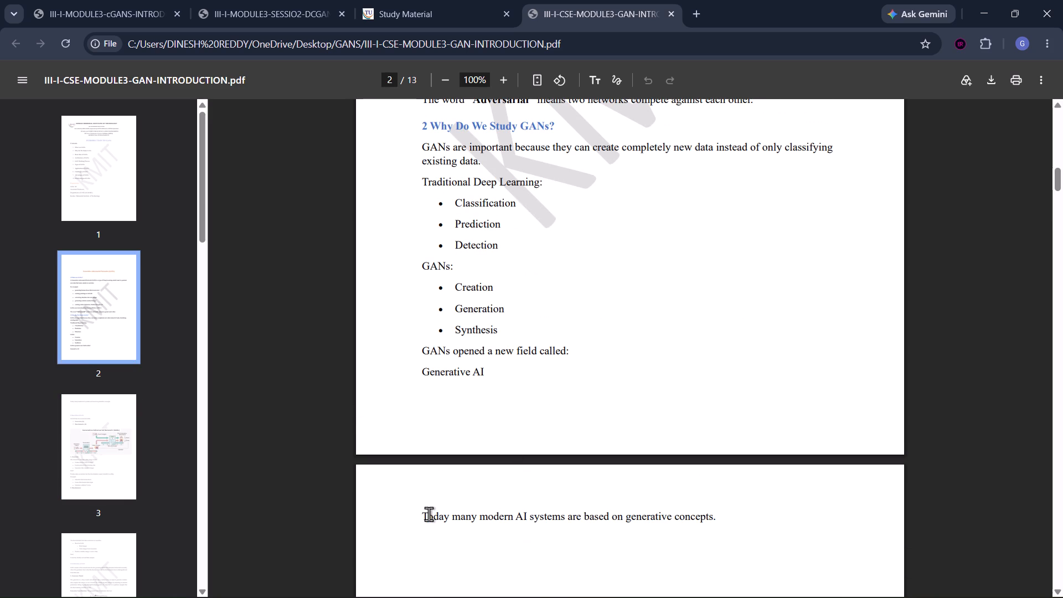
drag(429, 514, 741, 517)
click(741, 517)
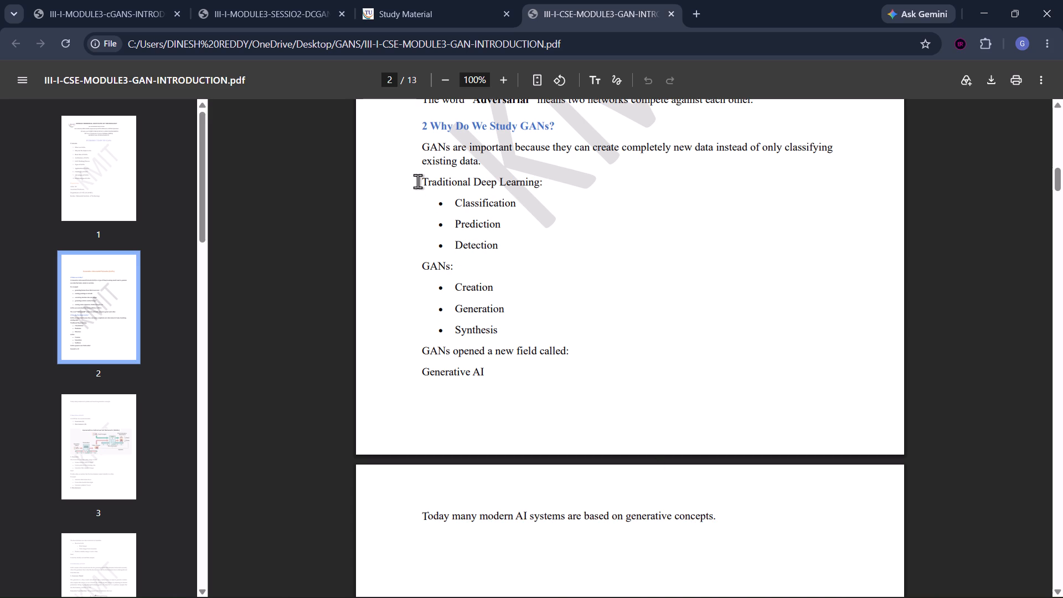
Go over "Traditional Deep Learning:" and its Classification, Prediction and Detection bullets again in the PDF, highlighting each in turn.
drag(417, 181, 551, 184)
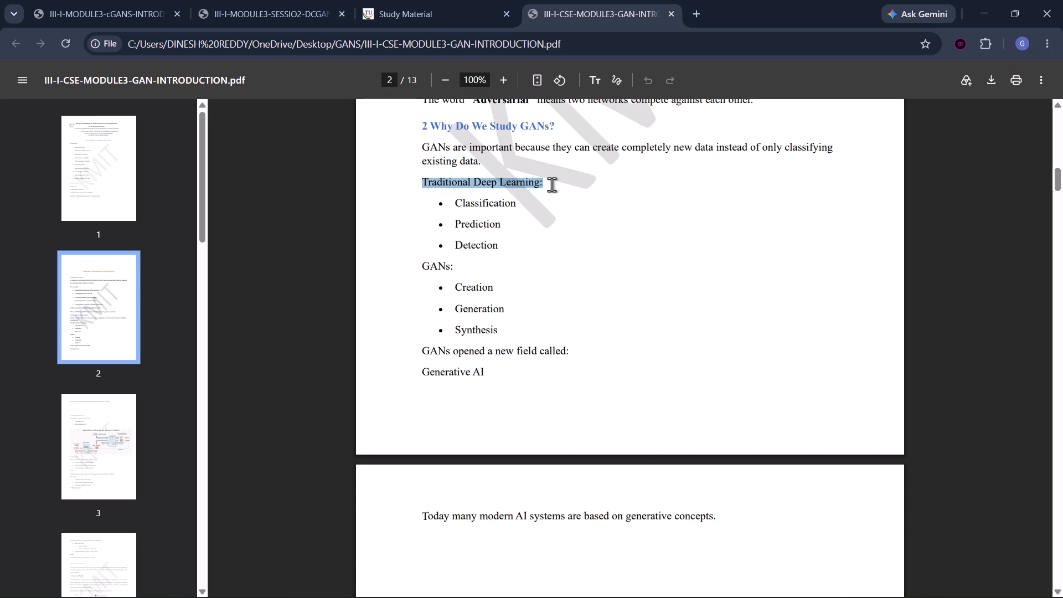
double_click(551, 184)
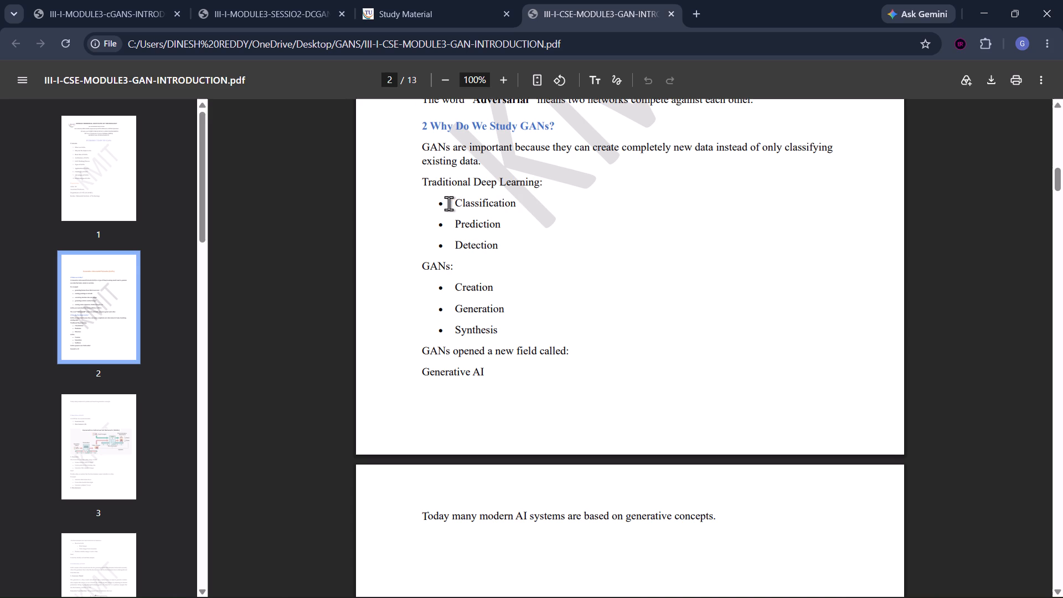
drag(453, 203, 501, 206)
drag(501, 206, 523, 206)
click(523, 206)
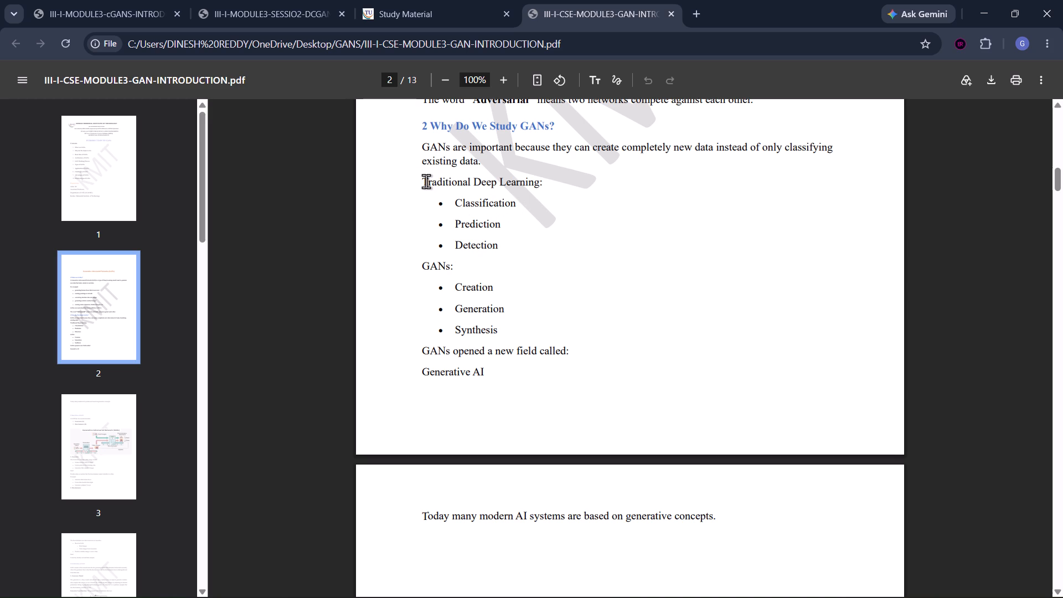
drag(426, 181, 545, 180)
click(545, 180)
drag(453, 203, 514, 200)
click(514, 200)
drag(514, 200, 508, 207)
drag(456, 223, 493, 220)
click(493, 220)
drag(443, 257, 523, 240)
click(523, 240)
Try to copy the Traditional Deep Learning list from the PDF, pasting two lines below the Ian Goodfellow sentence in the gans Word document.
drag(423, 184, 496, 225)
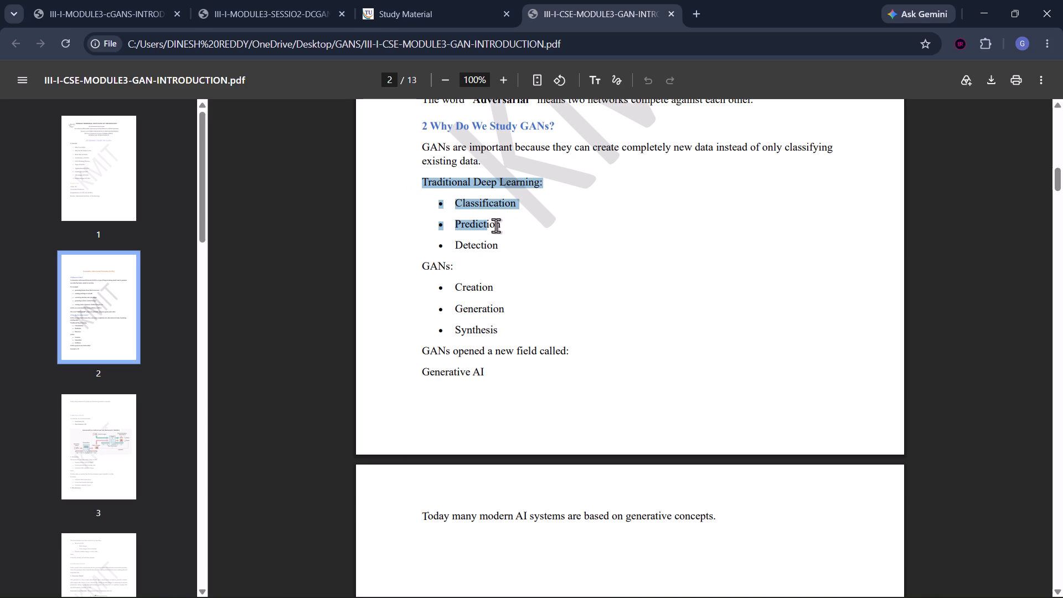
drag(496, 225, 514, 245)
key(ctrl+v)
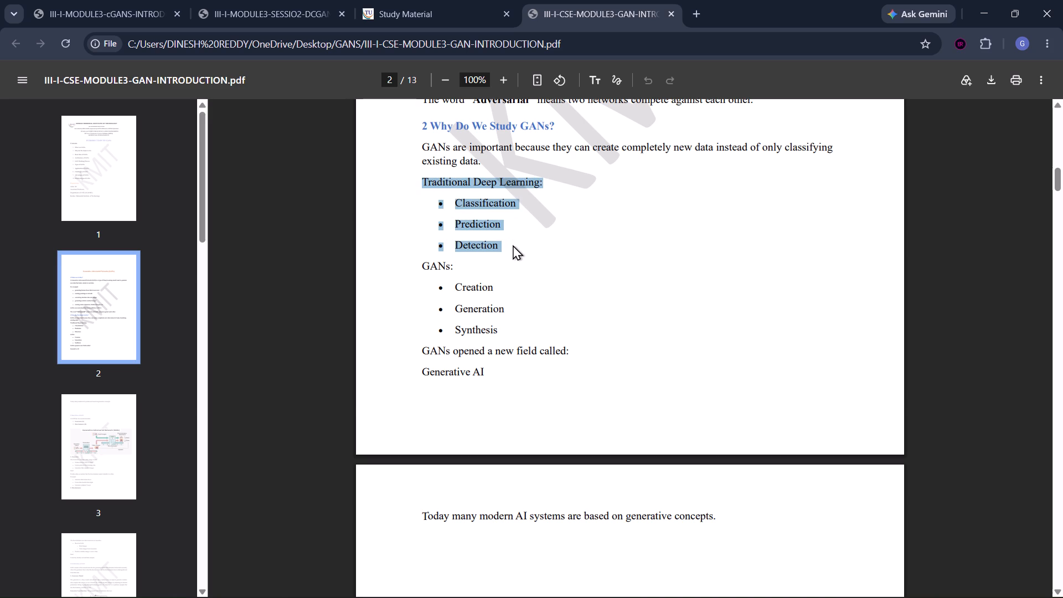
key(alt+Tab)
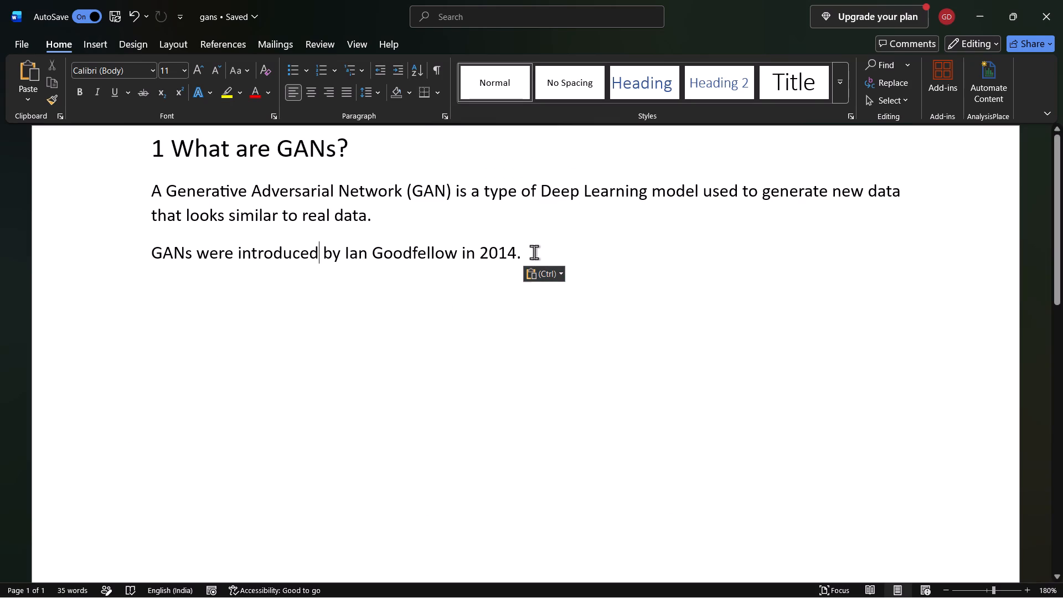
click(534, 252)
key(Return)
key(Return)
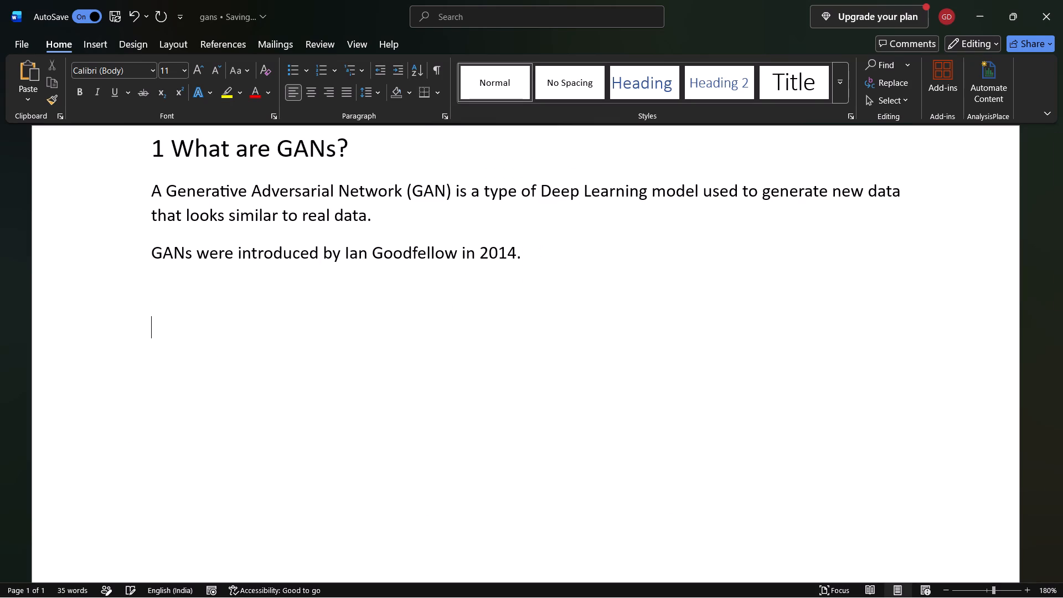
key(ctrl+v)
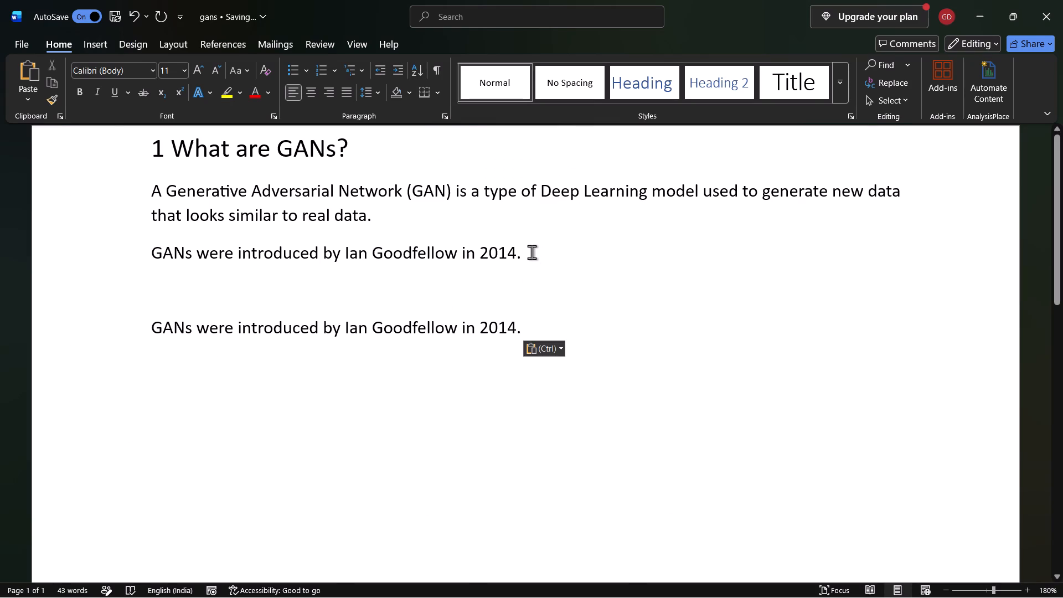
Capture a screenshot of the PDF lines from "Traditional Deep Learning:" to "Generative AI" and paste it on a new line in the gans Word document.
key(alt+Tab)
click(525, 255)
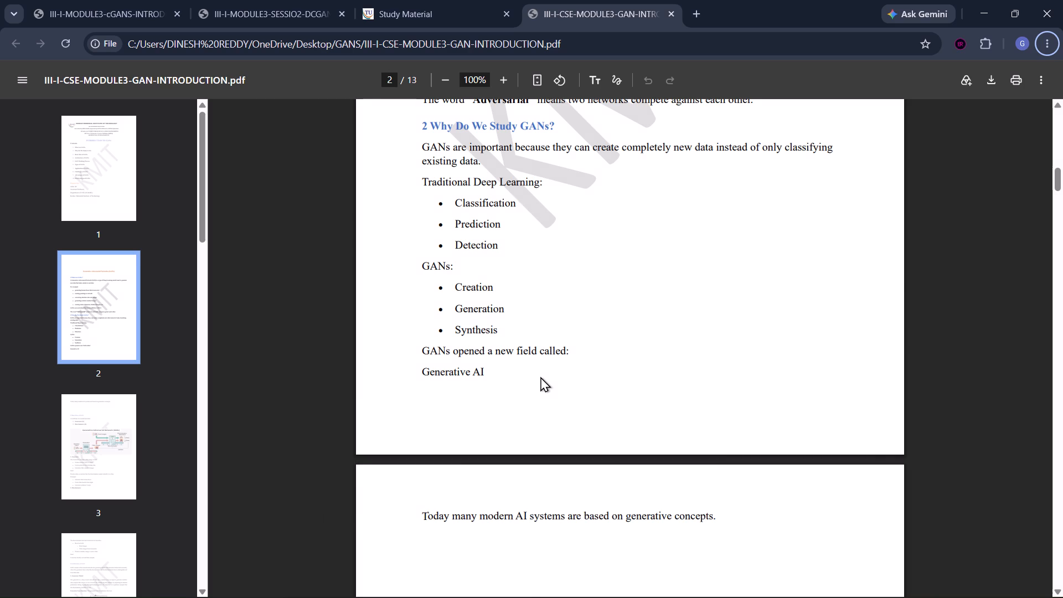
key(Print)
drag(410, 171, 612, 396)
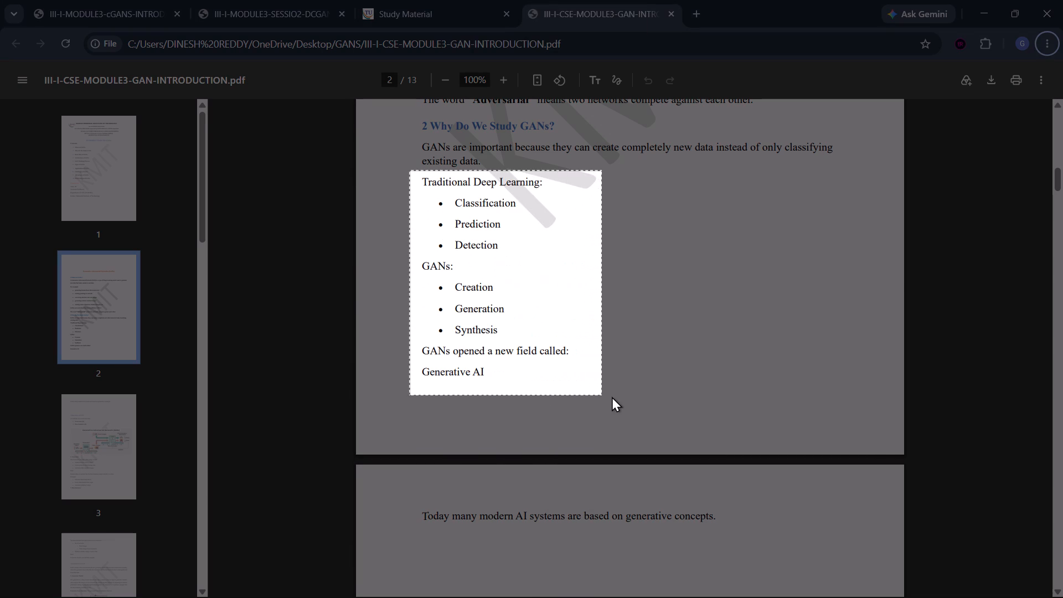
drag(612, 396, 631, 393)
click(631, 393)
key(alt+Tab)
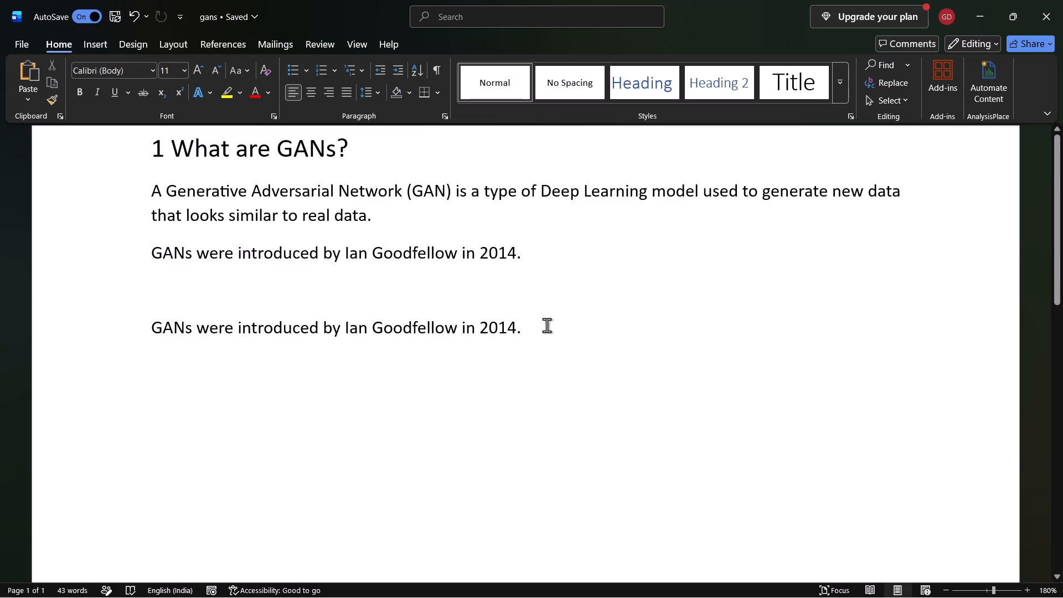
key(Return)
key(ctrl+b)
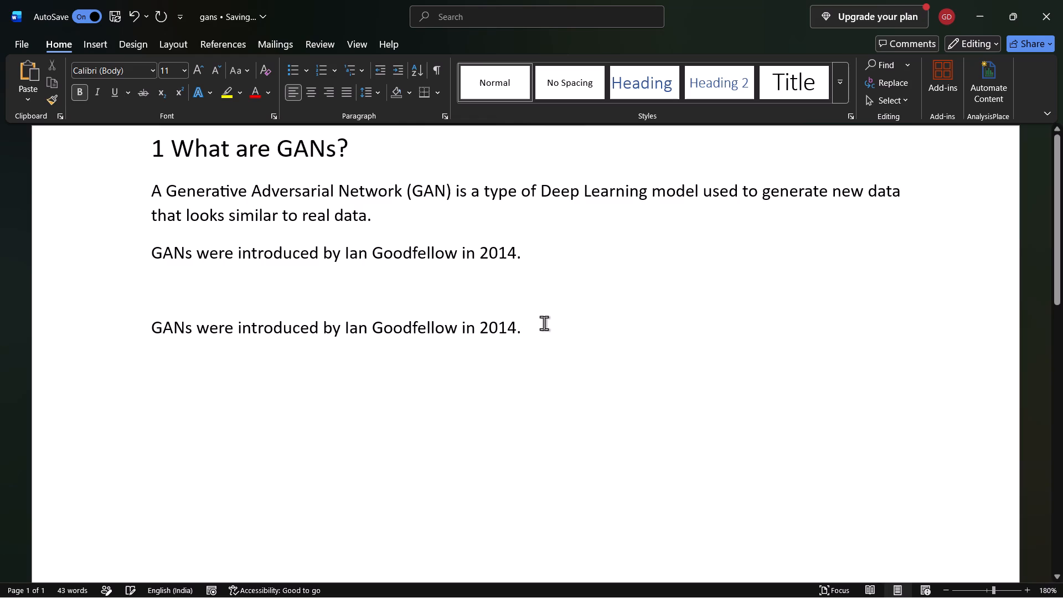
click(359, 386)
key(ctrl+v)
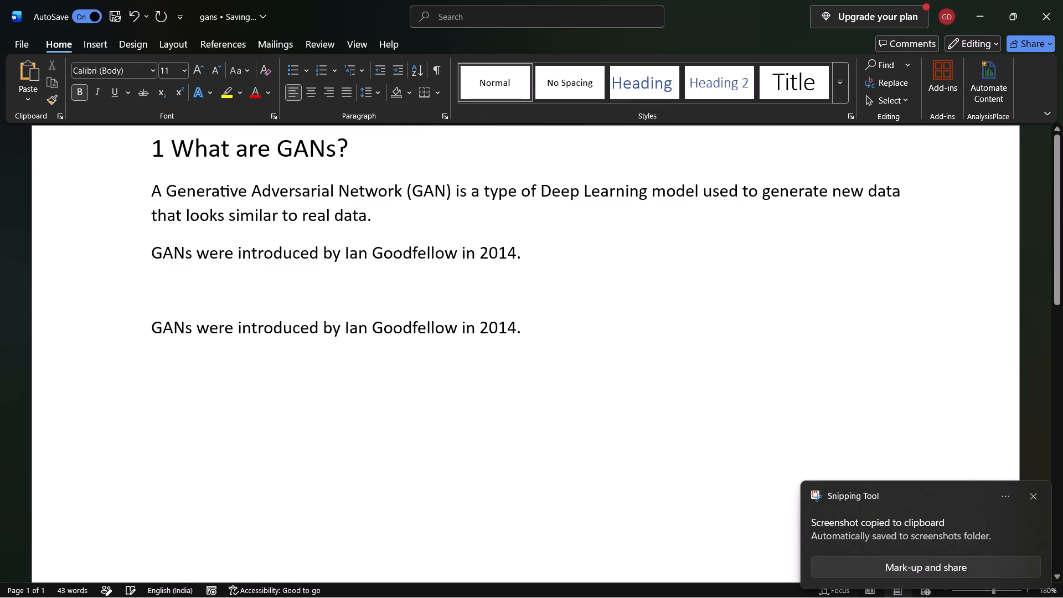
scroll(359, 386, down, 1)
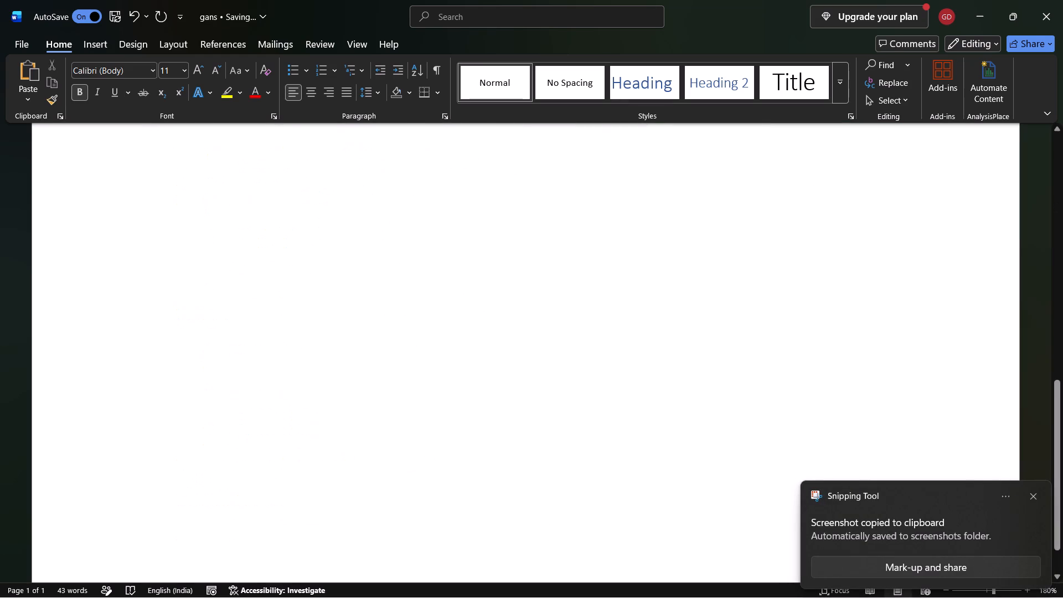
scroll(359, 386, up, 1)
Back in the PDF, review the modern AI systems sentence and the GANs bullets Creation, Generation and Synthesis, highlighting each one.
key(alt+Tab)
click(392, 363)
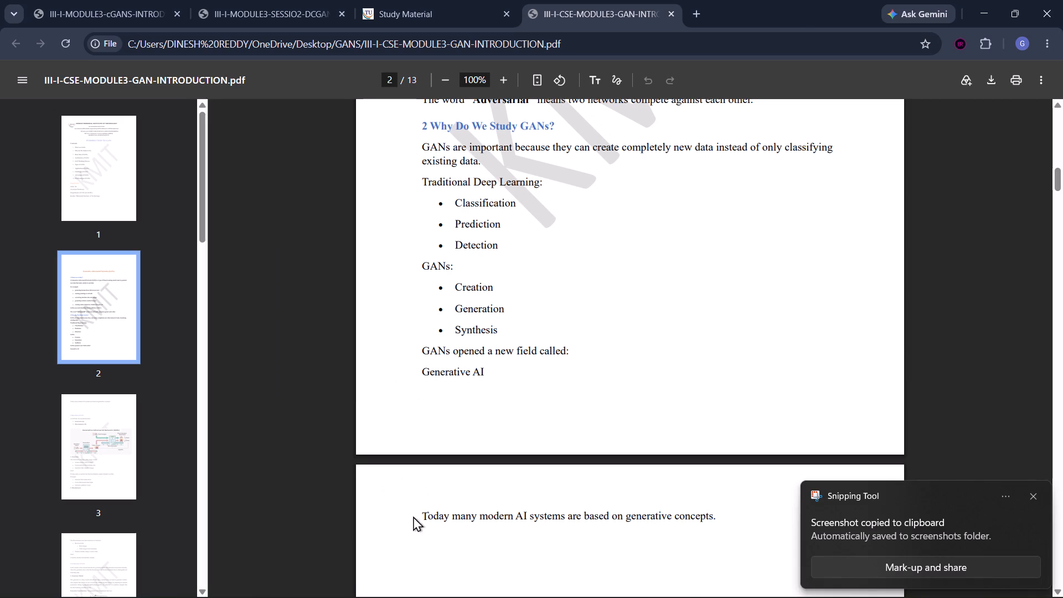
drag(422, 519, 713, 520)
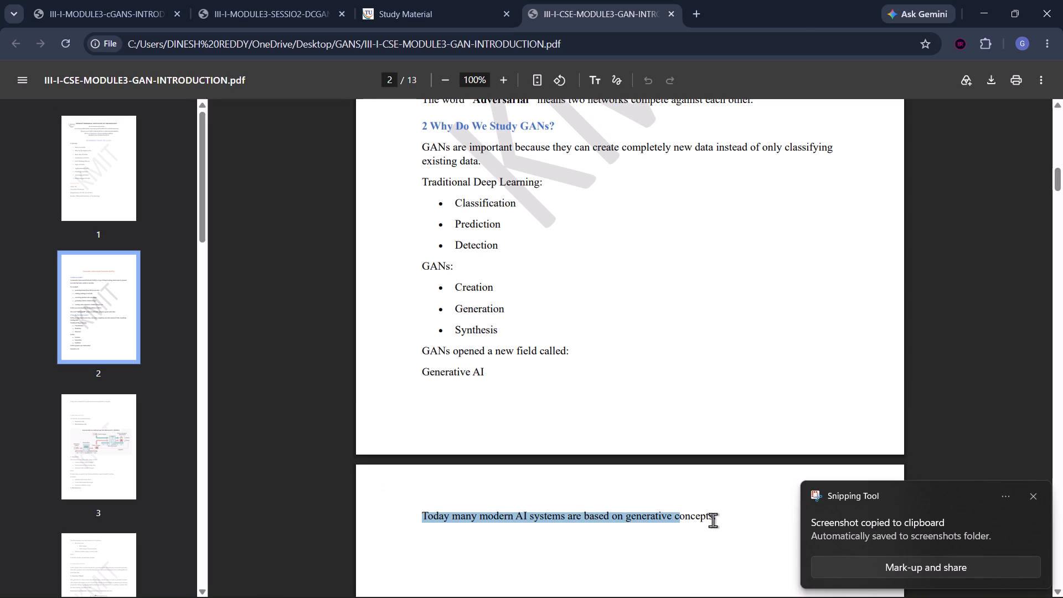
drag(713, 520, 766, 525)
click(767, 525)
click(1038, 499)
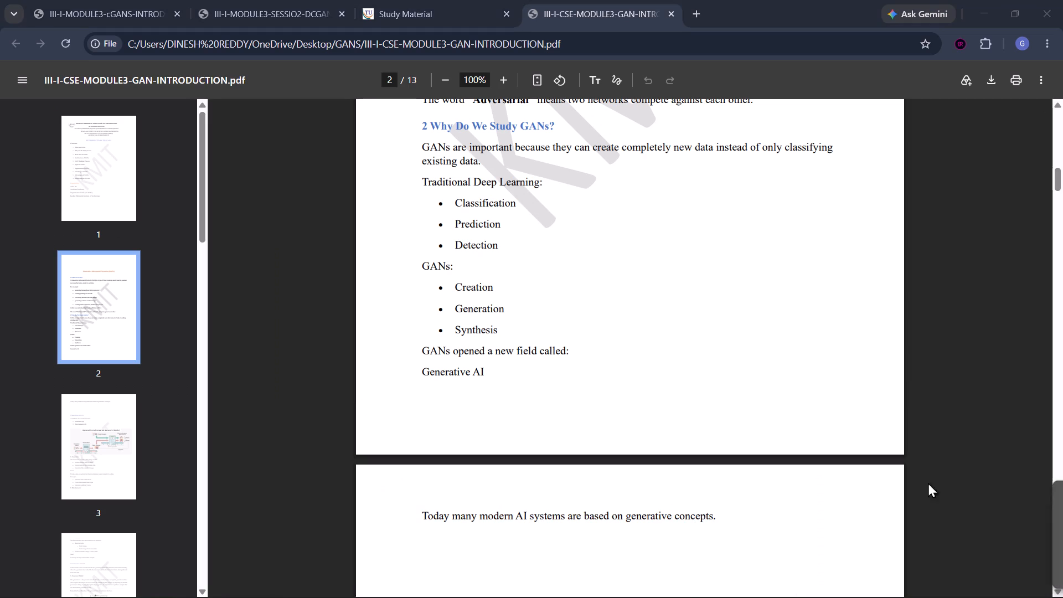
drag(457, 290, 487, 289)
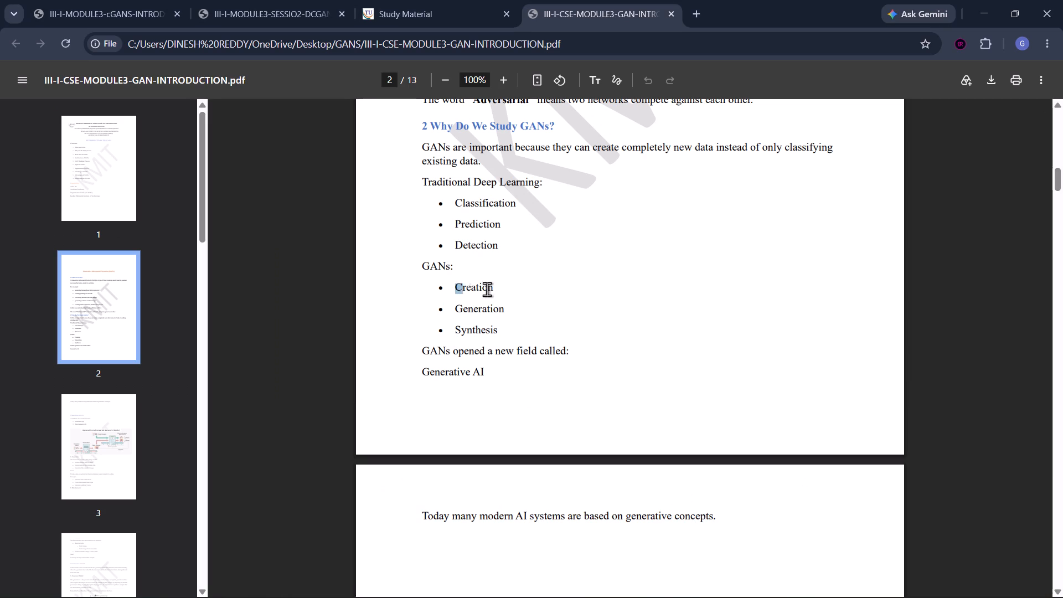
drag(487, 289, 509, 289)
click(509, 289)
drag(447, 313, 499, 314)
click(499, 314)
drag(460, 329, 498, 327)
click(498, 327)
Go over the Classification and Prediction bullets again in the PDF and check the pasted screenshot in the gans Word document.
drag(448, 198, 515, 213)
click(515, 213)
drag(451, 220, 482, 226)
drag(482, 226, 474, 316)
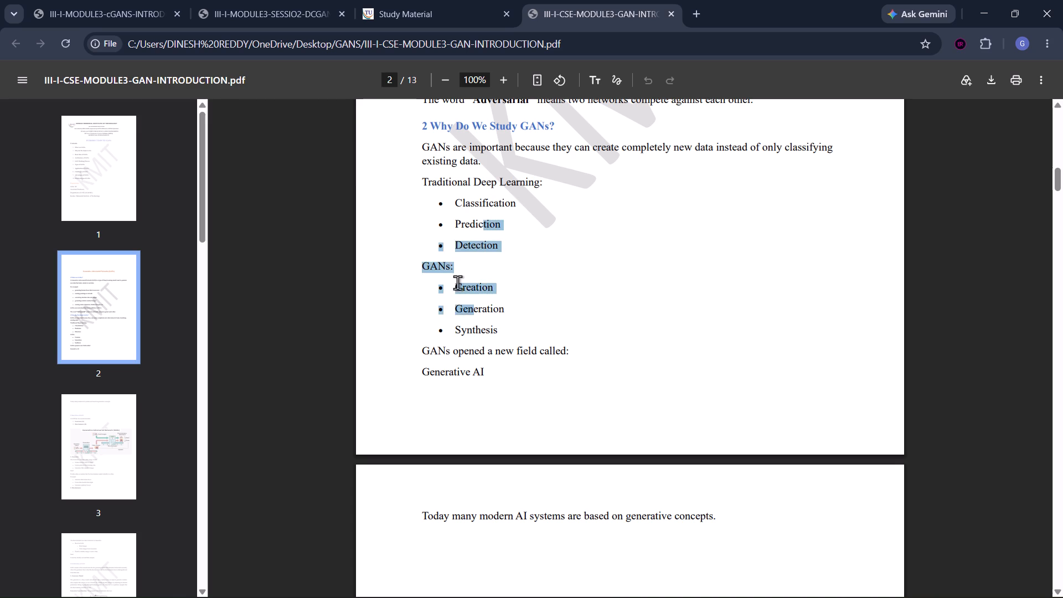
click(457, 282)
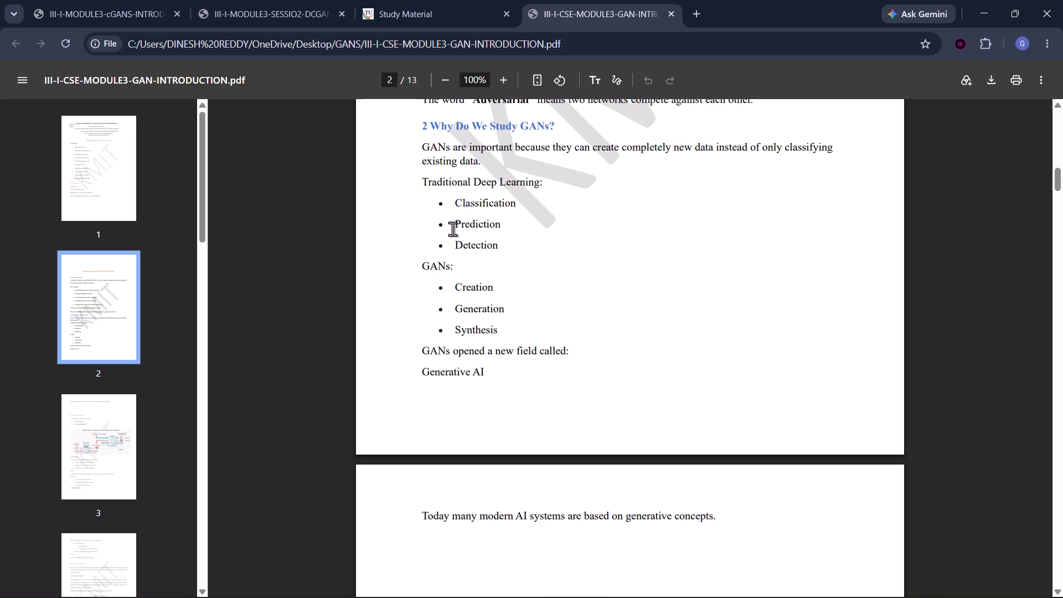
drag(450, 212, 470, 208)
key(alt+Tab)
key(alt+Tab)
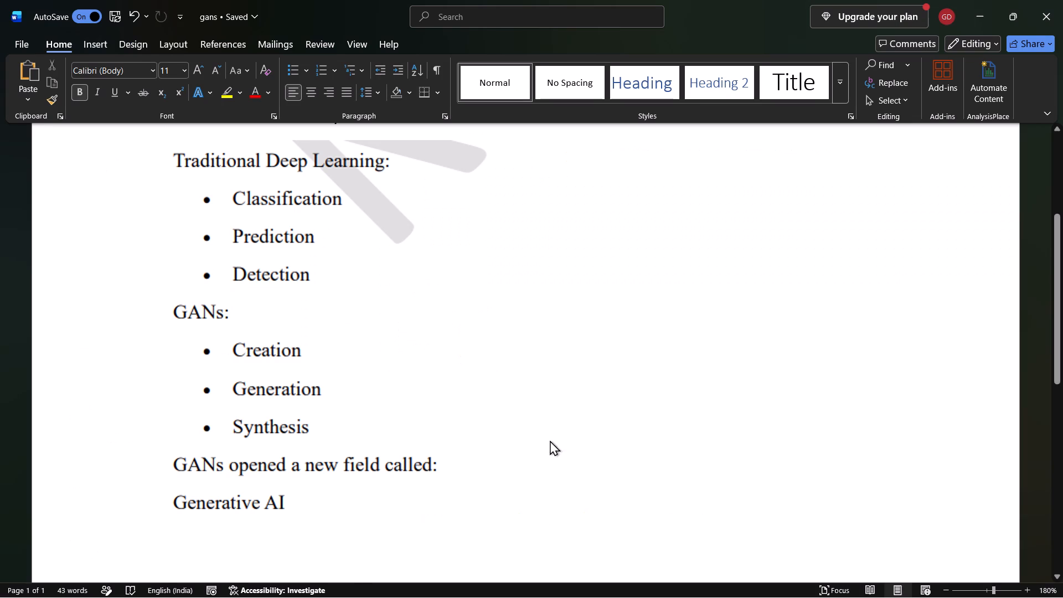
Review the "3 Basic Idea of GAN" section, highlighting its heading, the two neural networks line, Generator (G) and Discriminator (D).
middle_click(541, 390)
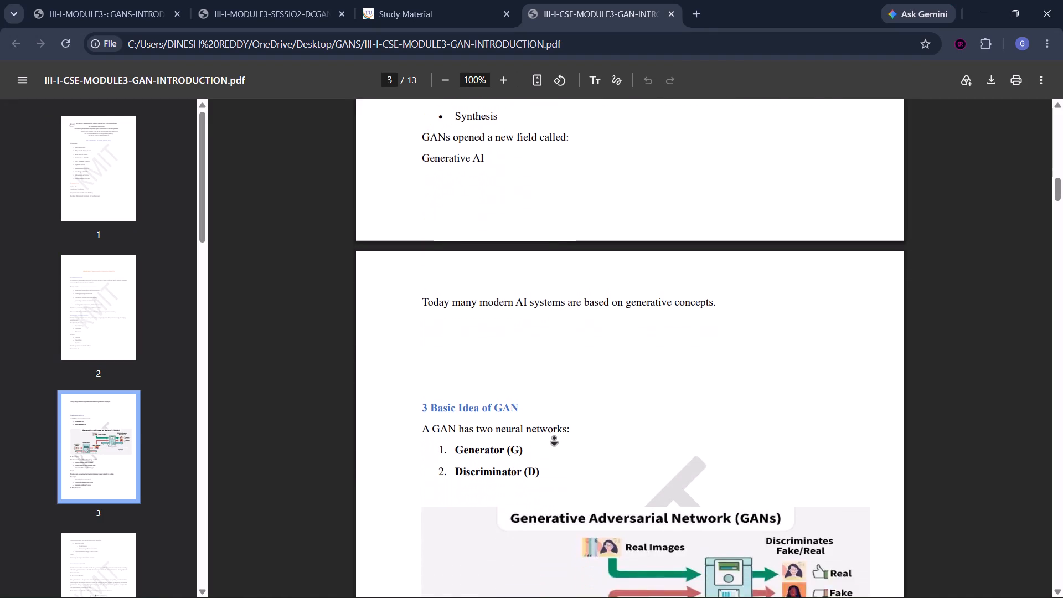
middle_click(554, 438)
scroll(553, 436, down, 1)
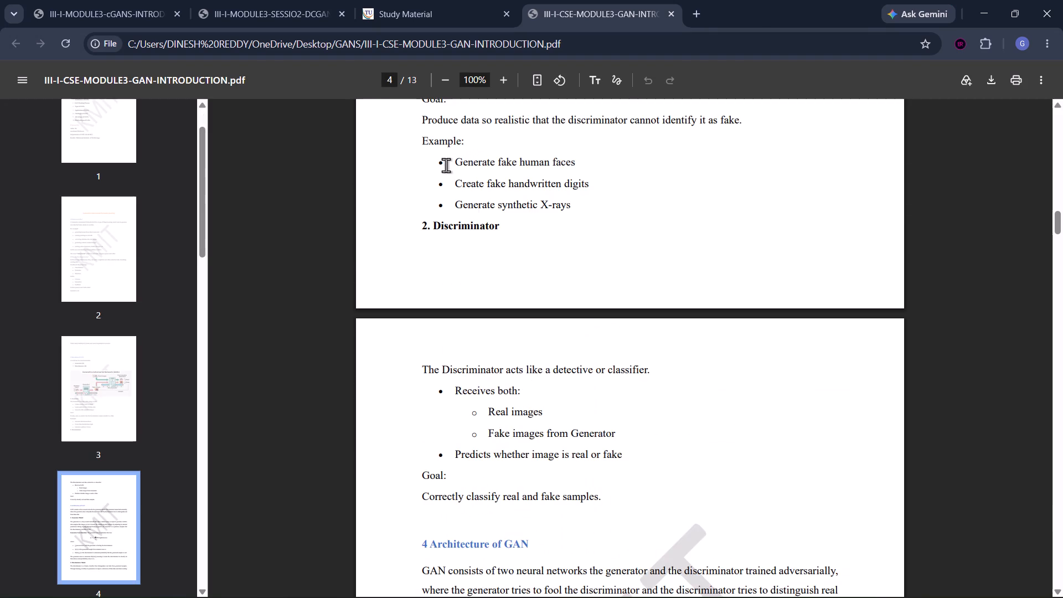
scroll(439, 161, up, 1)
drag(421, 137, 495, 146)
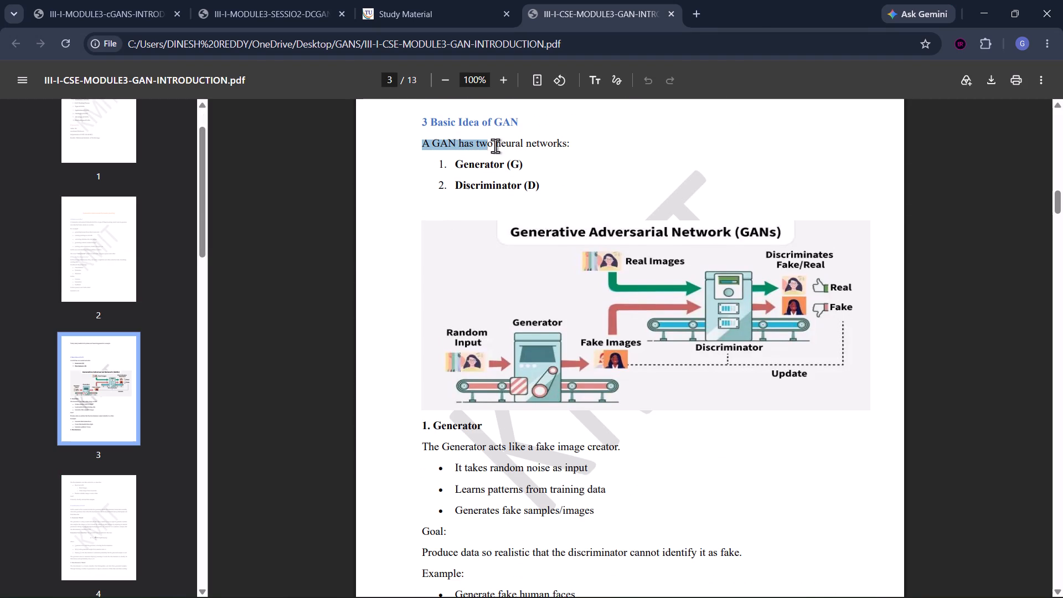
drag(495, 146, 586, 146)
click(586, 146)
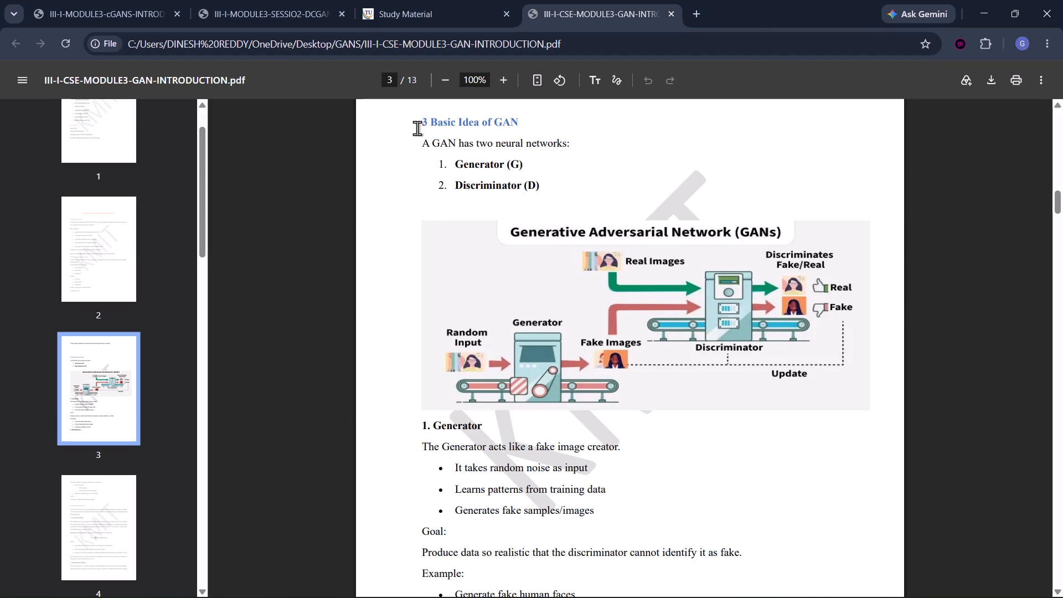
drag(424, 126, 554, 131)
click(554, 131)
drag(454, 161, 528, 161)
click(529, 161)
drag(447, 183, 549, 188)
click(549, 189)
Trace the Generative Adversarial Network diagram from Random Input through Generator, Fake Images and Real Images to Discriminator and Update.
drag(436, 307, 494, 352)
click(486, 328)
click(549, 302)
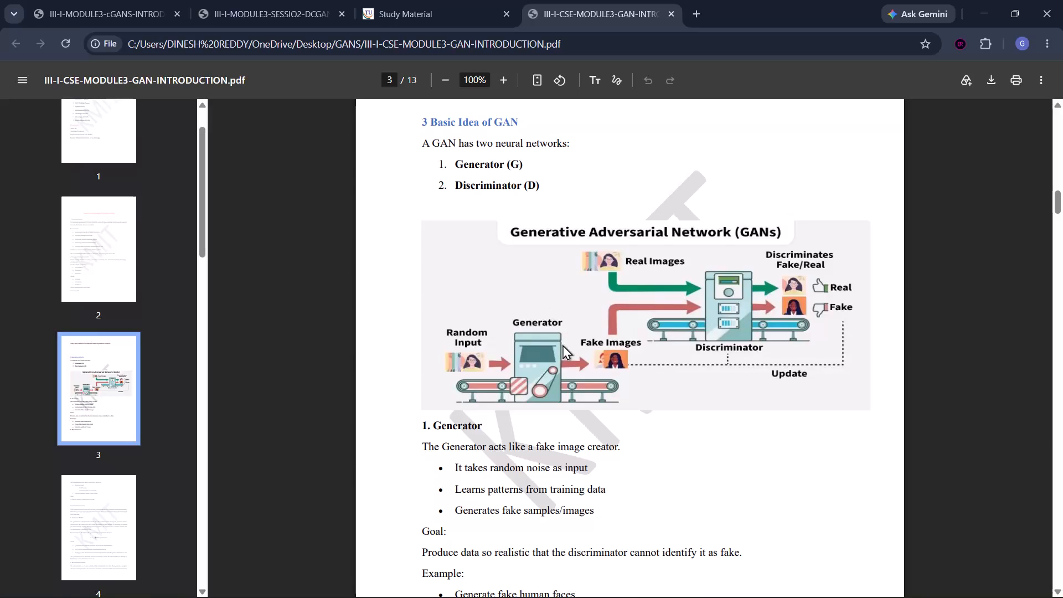
drag(563, 344, 635, 343)
click(635, 343)
drag(613, 272, 719, 281)
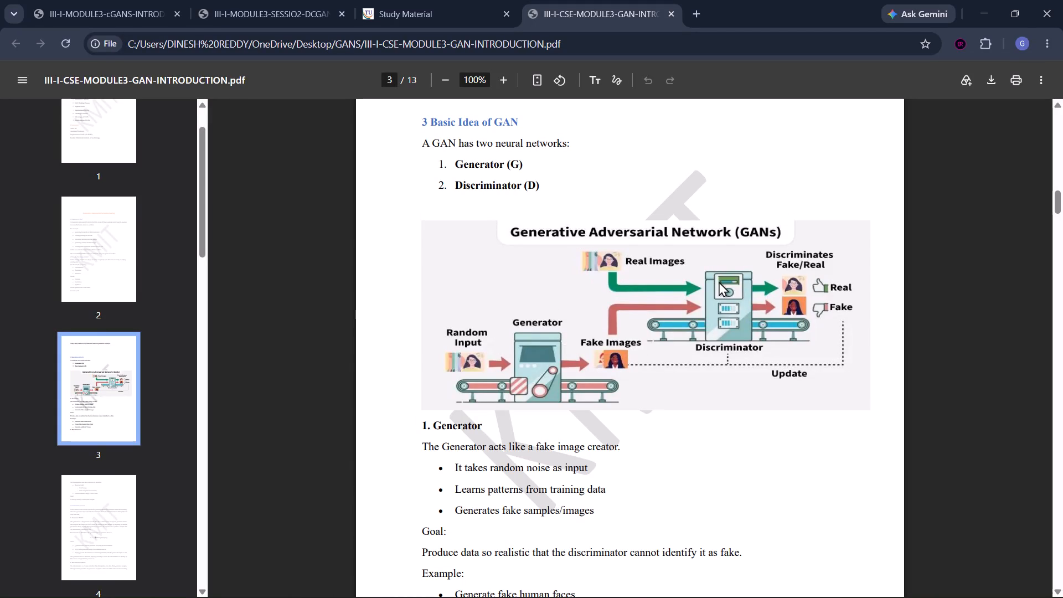
drag(624, 302, 710, 292)
drag(729, 344, 736, 349)
drag(731, 402, 835, 411)
drag(786, 318, 787, 327)
Read the "1. Generator" description and its three bullets on random noise, training patterns and fake samples, highlighting each line.
drag(418, 443, 628, 446)
click(628, 446)
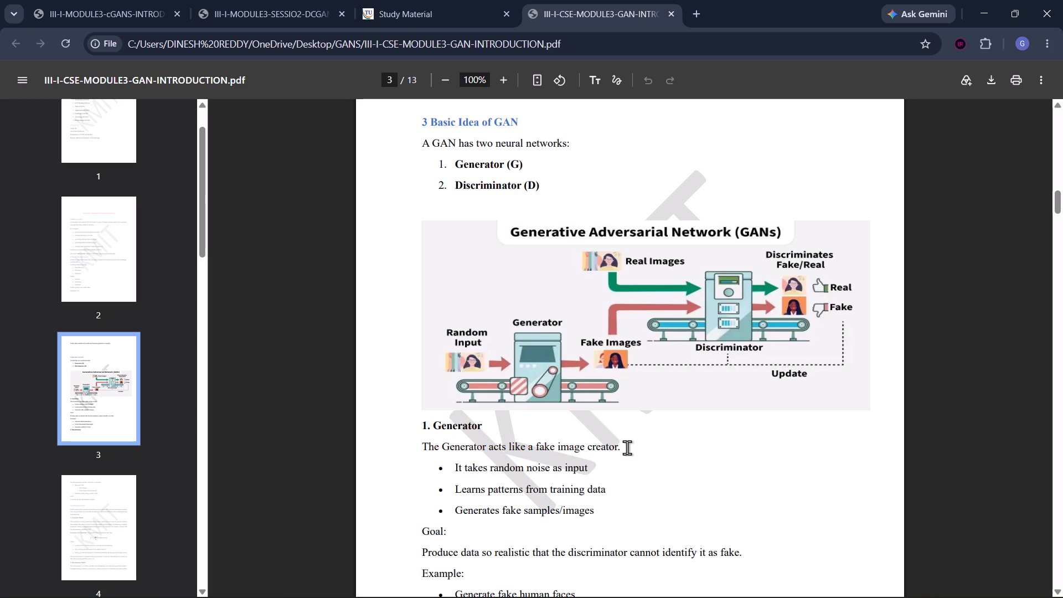
drag(456, 466, 465, 468)
drag(465, 468, 615, 473)
click(615, 473)
drag(456, 492, 616, 489)
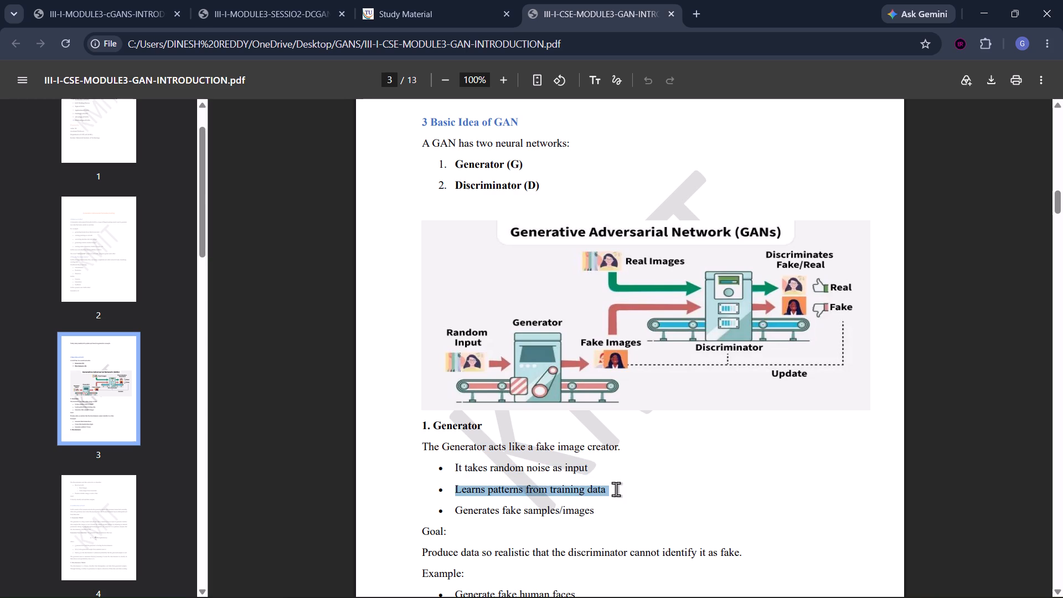
drag(616, 489, 627, 488)
drag(625, 488, 617, 488)
drag(453, 512, 603, 513)
click(603, 513)
Review the Generator's Goal sentence and its Example bullets, highlighting the goal text and the handwritten digits line.
middle_click(593, 502)
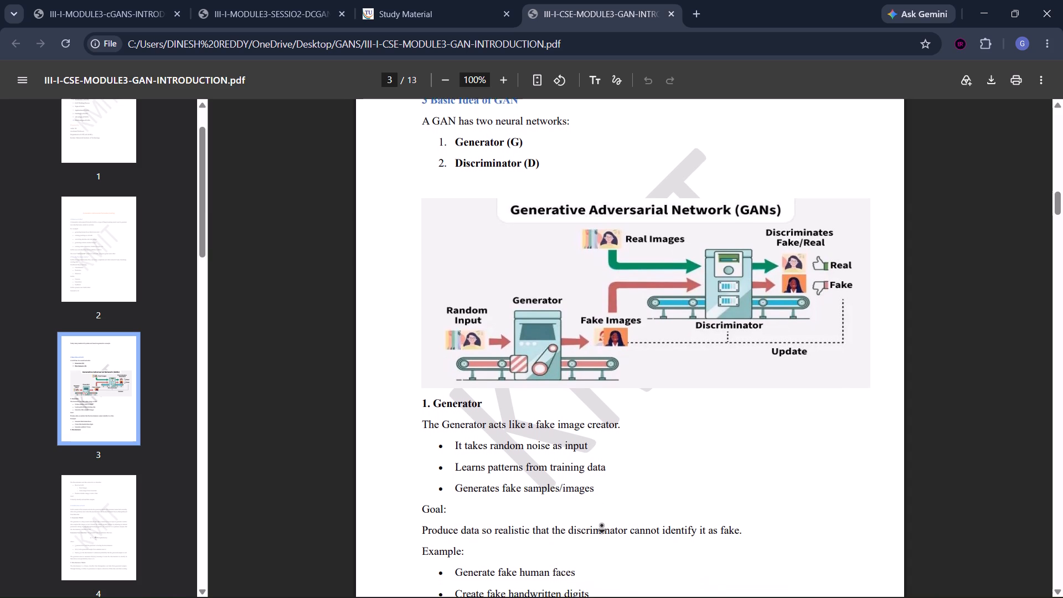
middle_click(604, 530)
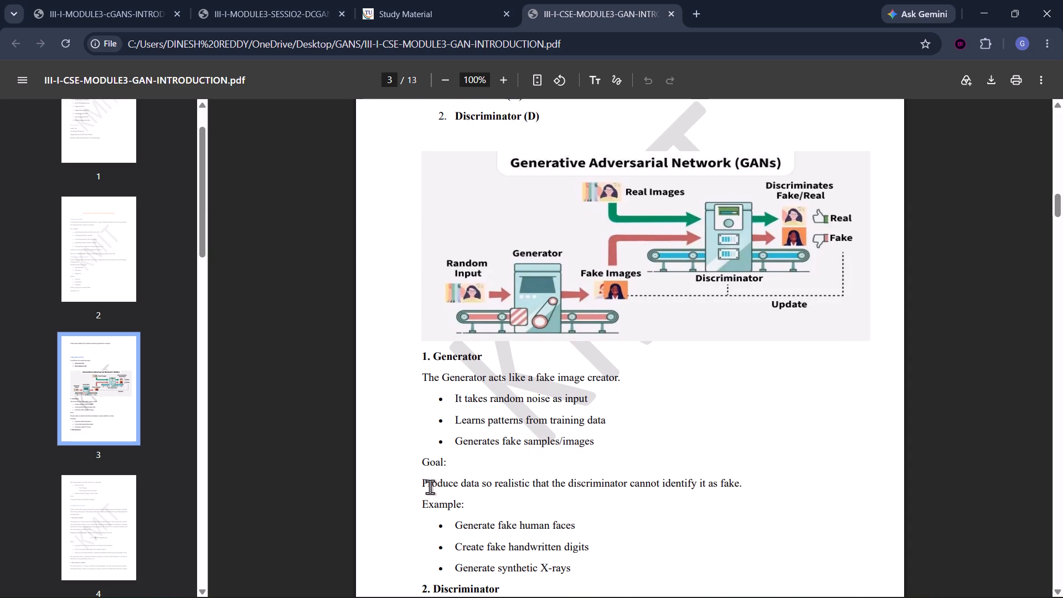
drag(422, 483, 546, 485)
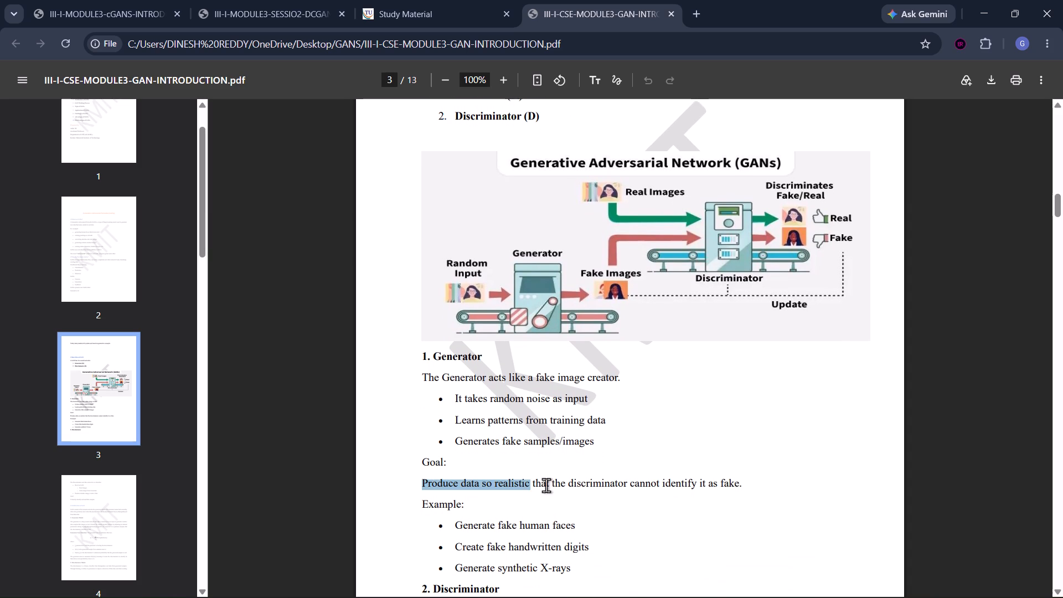
drag(546, 485, 746, 492)
click(746, 492)
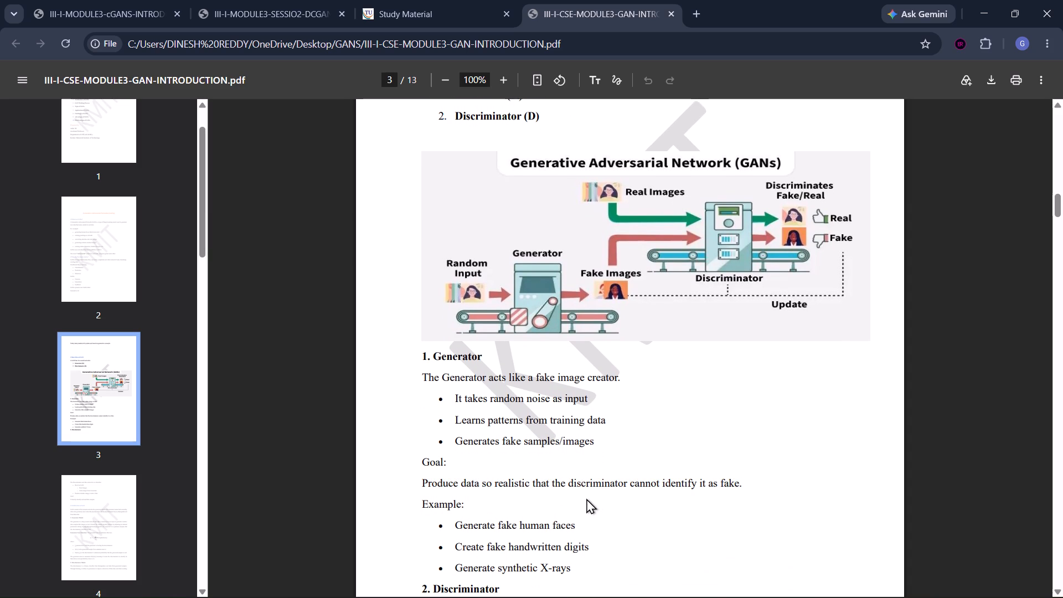
middle_click(587, 499)
middle_click(632, 574)
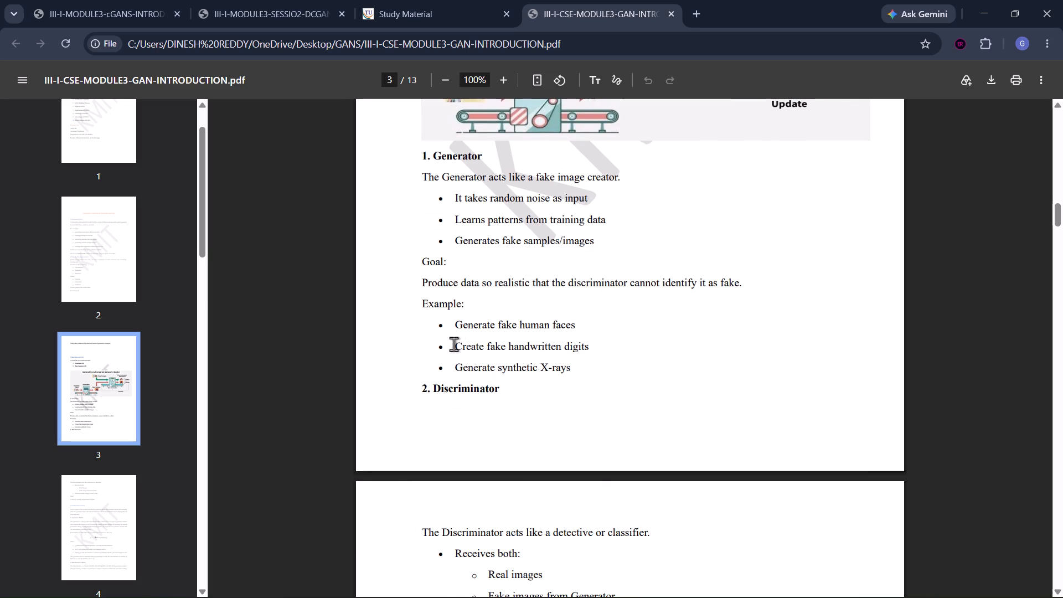
drag(450, 344, 567, 338)
click(567, 338)
Copy the "1. Generator" heading from the PDF and switch to the gans Word document.
drag(420, 156, 488, 156)
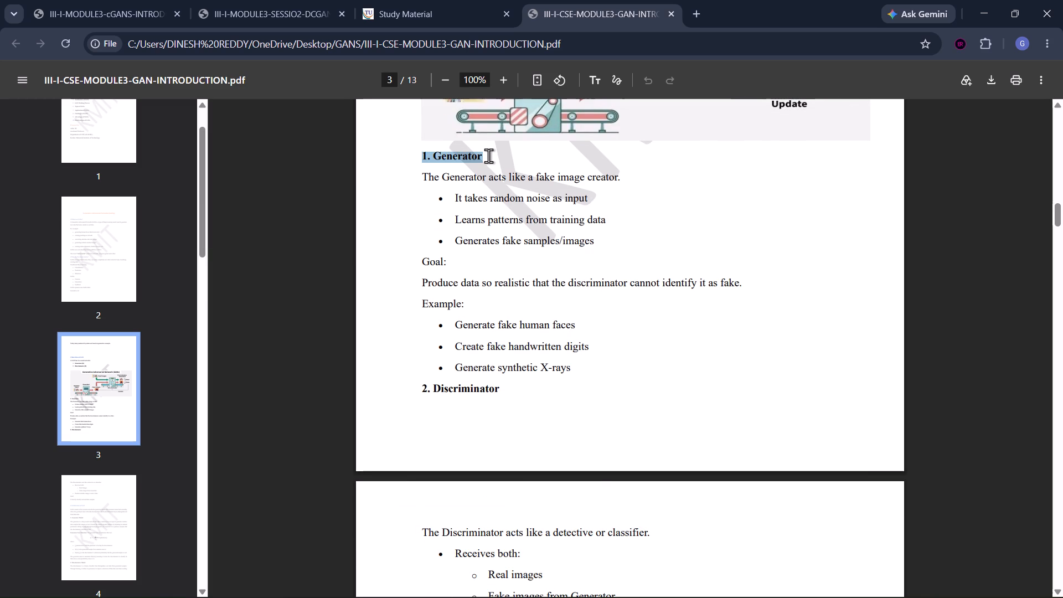
key(ctrl+c)
key(alt+q)
key(alt+Tab)
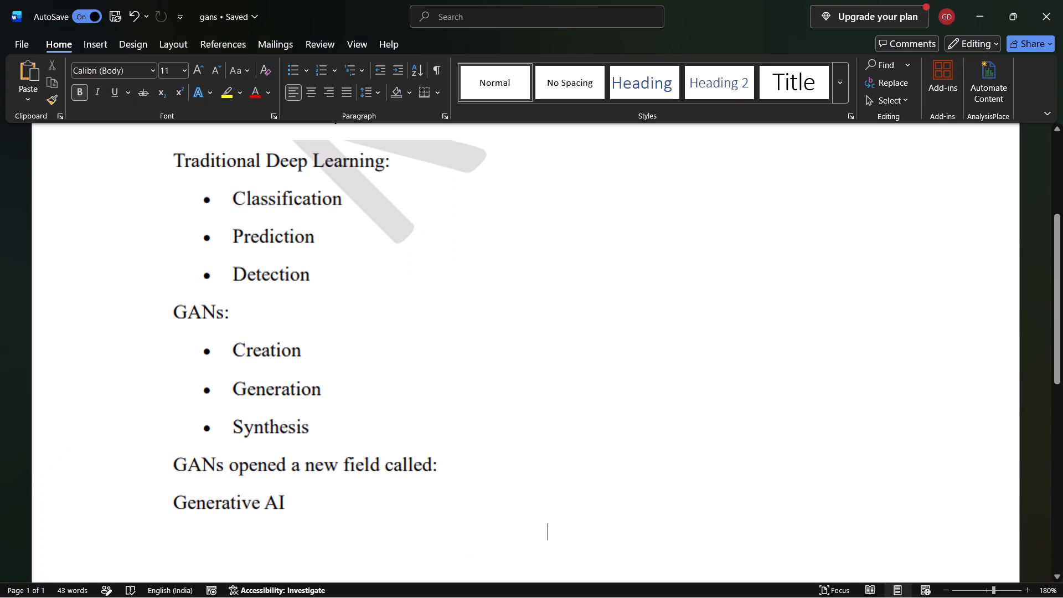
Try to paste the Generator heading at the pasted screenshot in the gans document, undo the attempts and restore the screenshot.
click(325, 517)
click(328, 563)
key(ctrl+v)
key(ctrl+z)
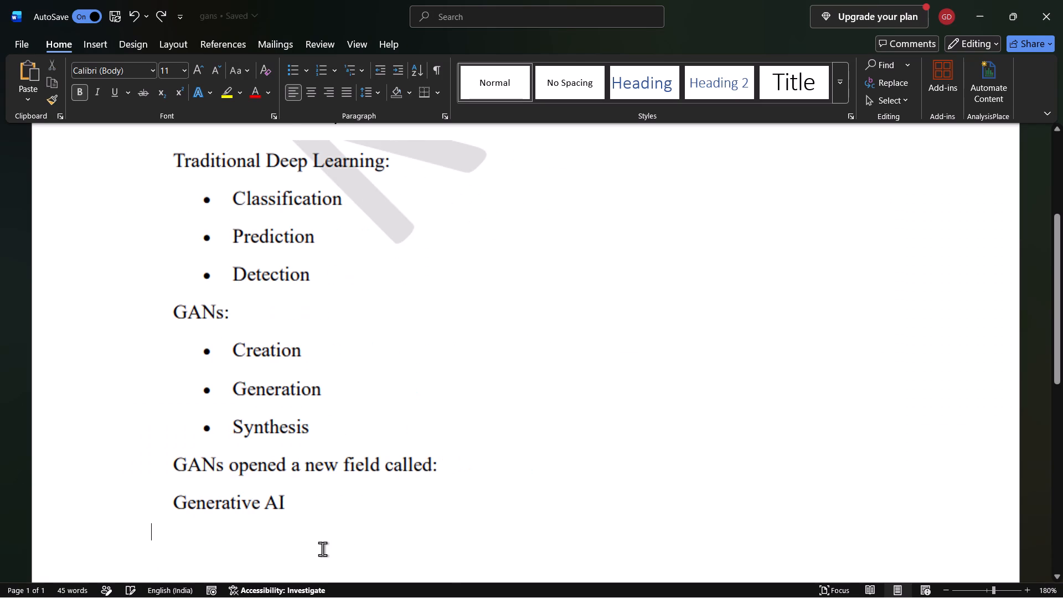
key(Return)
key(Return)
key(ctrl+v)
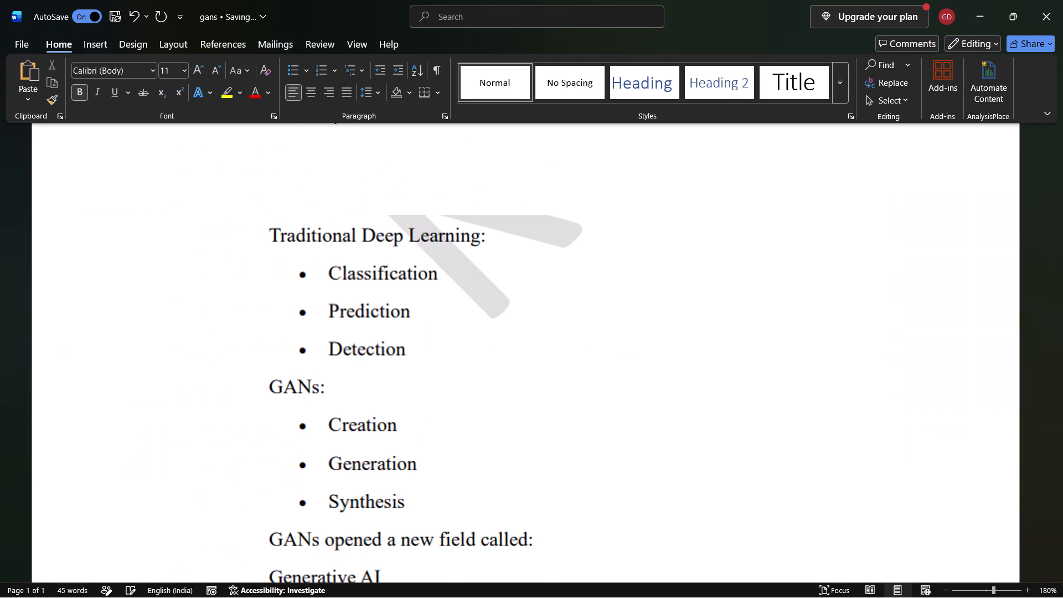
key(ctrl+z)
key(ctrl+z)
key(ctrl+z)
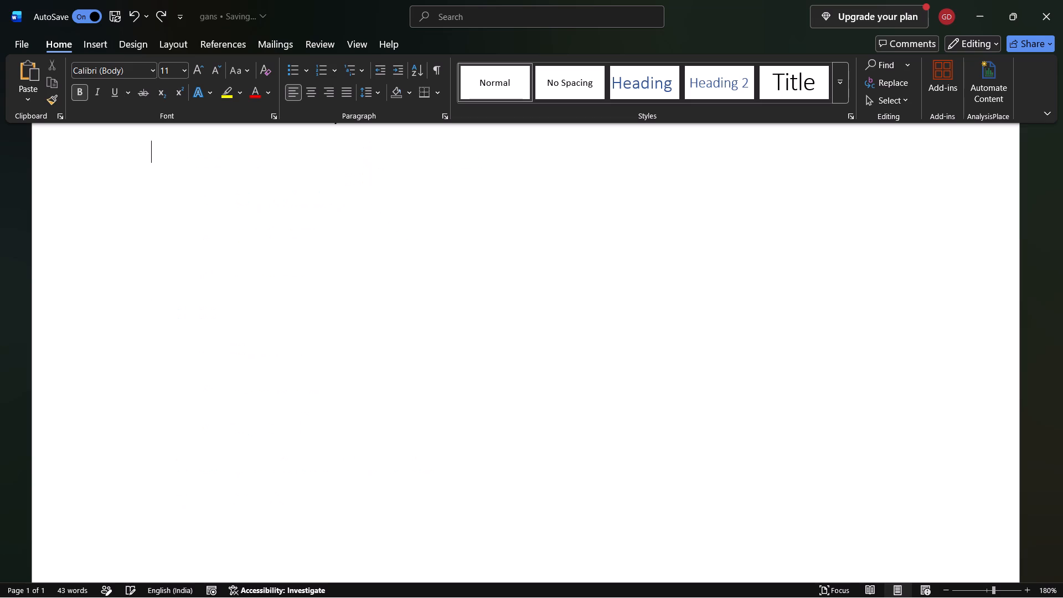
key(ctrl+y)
Paste the copied "1. Generator" heading on a new line below the screenshot and start list item 2.
key(Down)
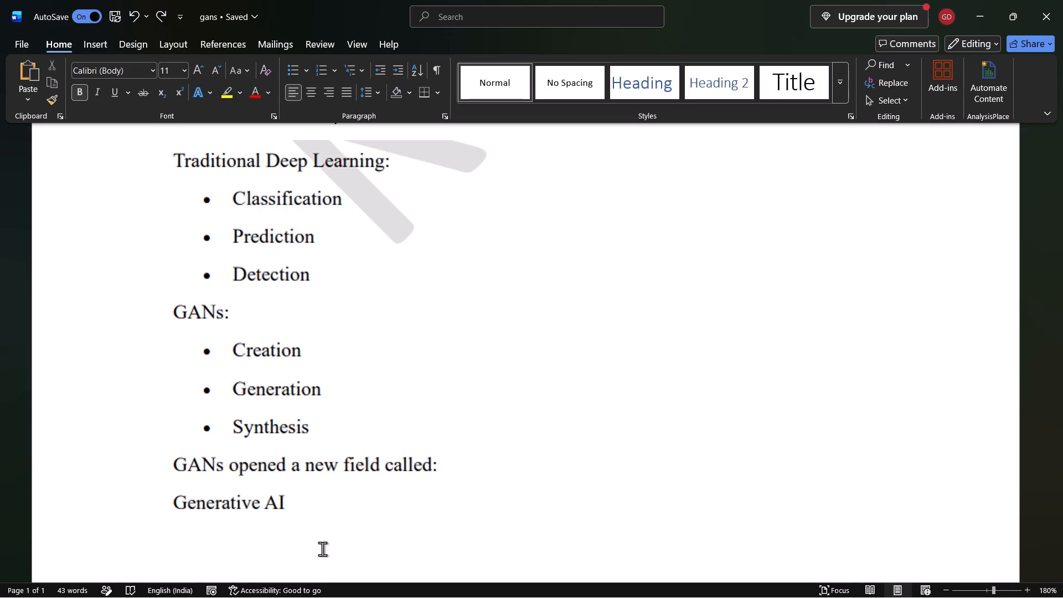
key(Down)
key(Return)
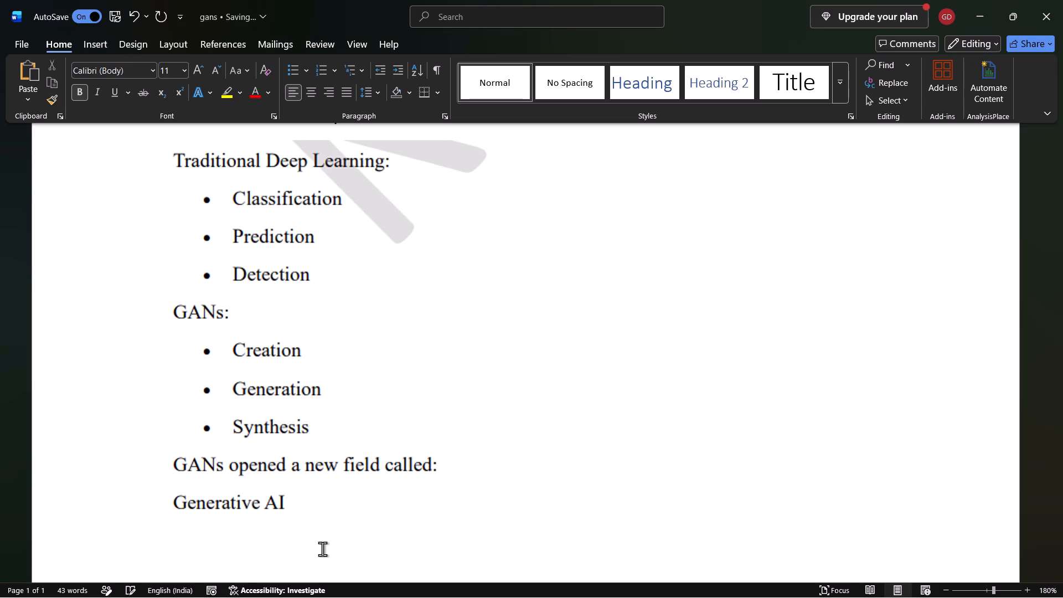
key(ctrl+v)
key(Return)
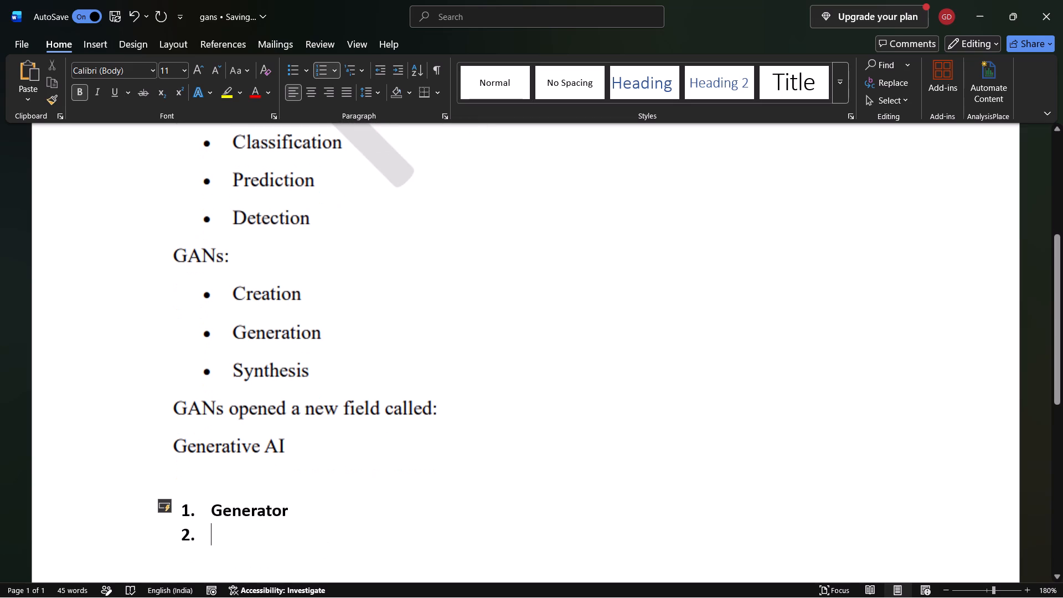
Copy the word "Discriminator" from the GAN introduction PDF and paste it as list item 2 in the gans document.
key(alt+Tab)
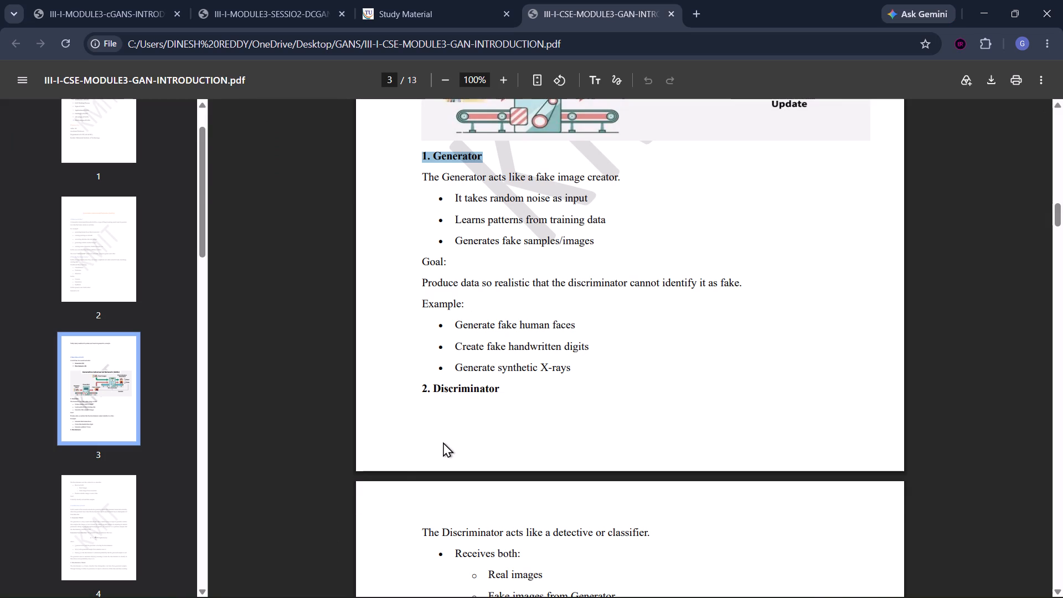
double_click(444, 389)
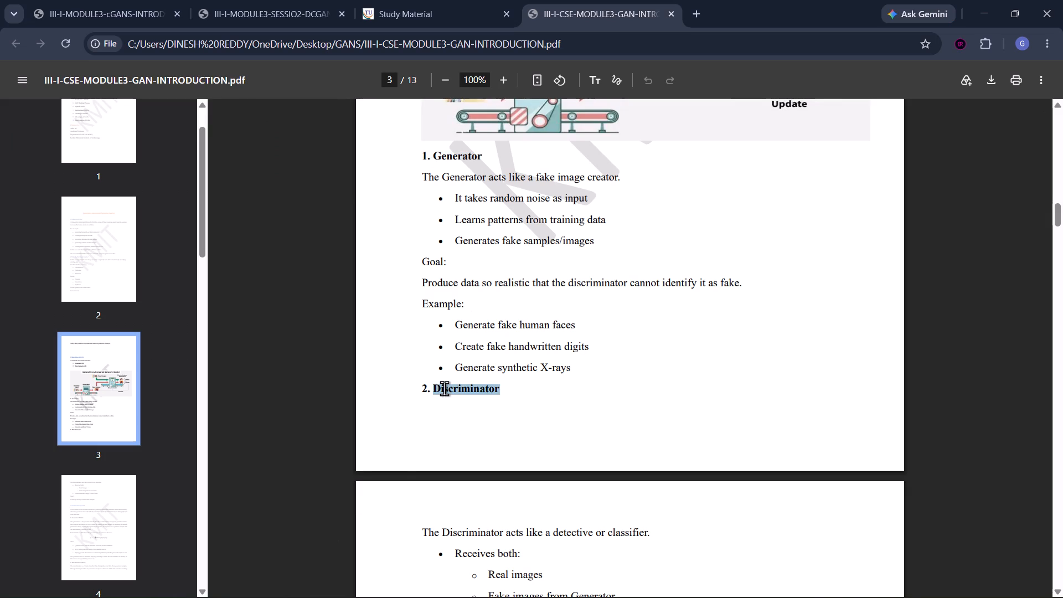
key(ctrl+c)
key(ctrl+c)
key(alt+Tab)
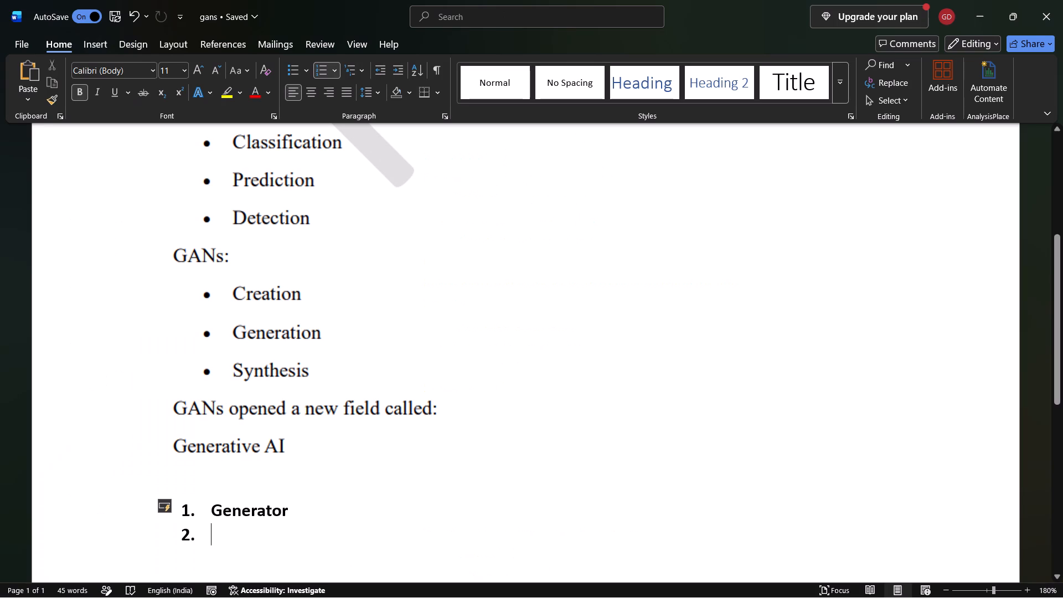
key(ctrl+v)
Add an unnumbered line below Generator and paste the PDF's "Goal: Produce data so realistic that the discriminator cannot identify it as fake".
click(299, 513)
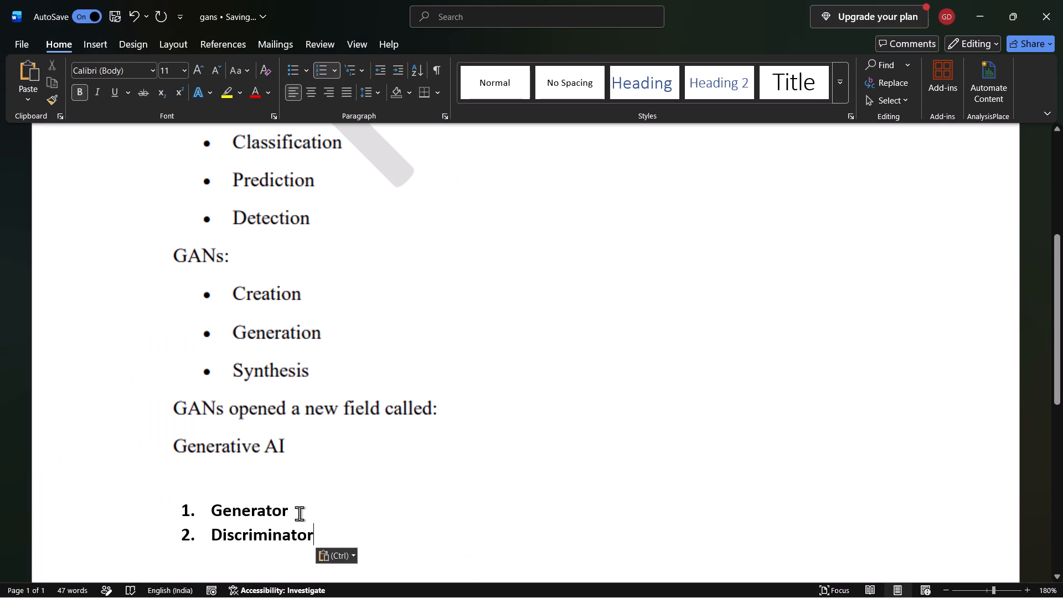
key(Return)
key(BackSpace)
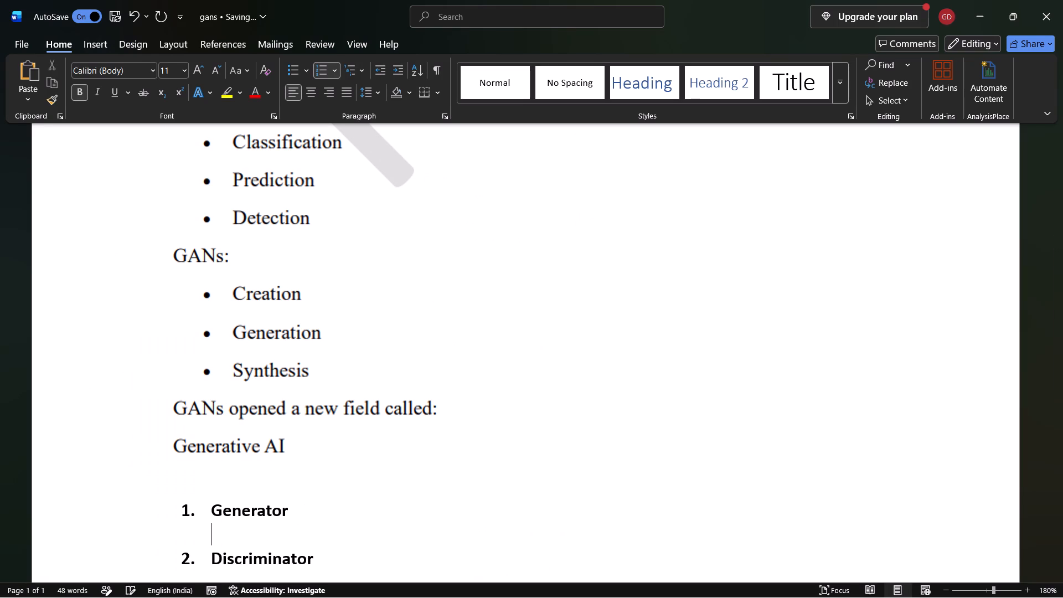
key(alt+Tab)
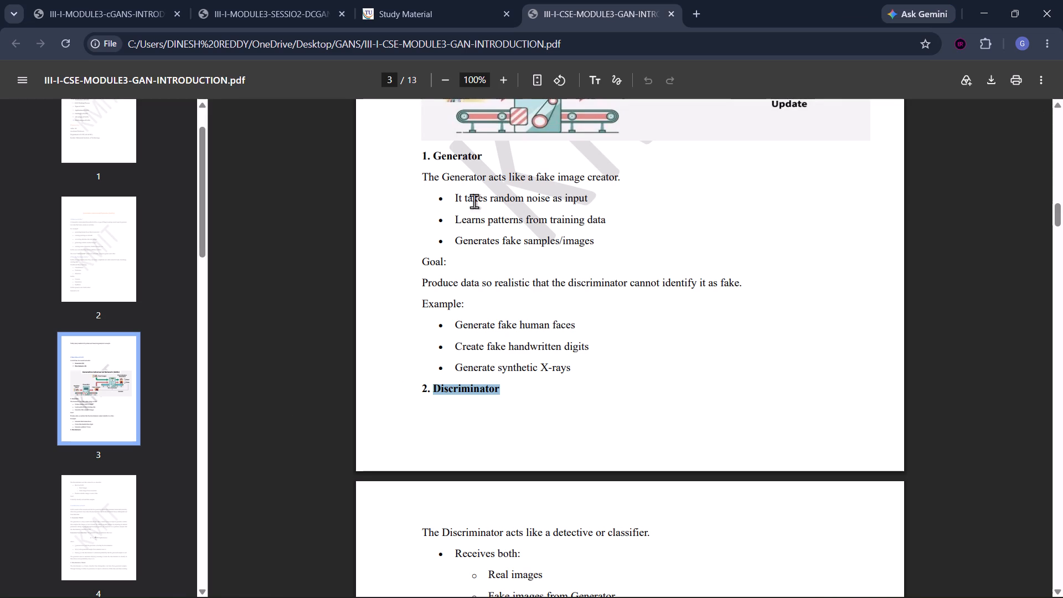
drag(418, 262, 756, 274)
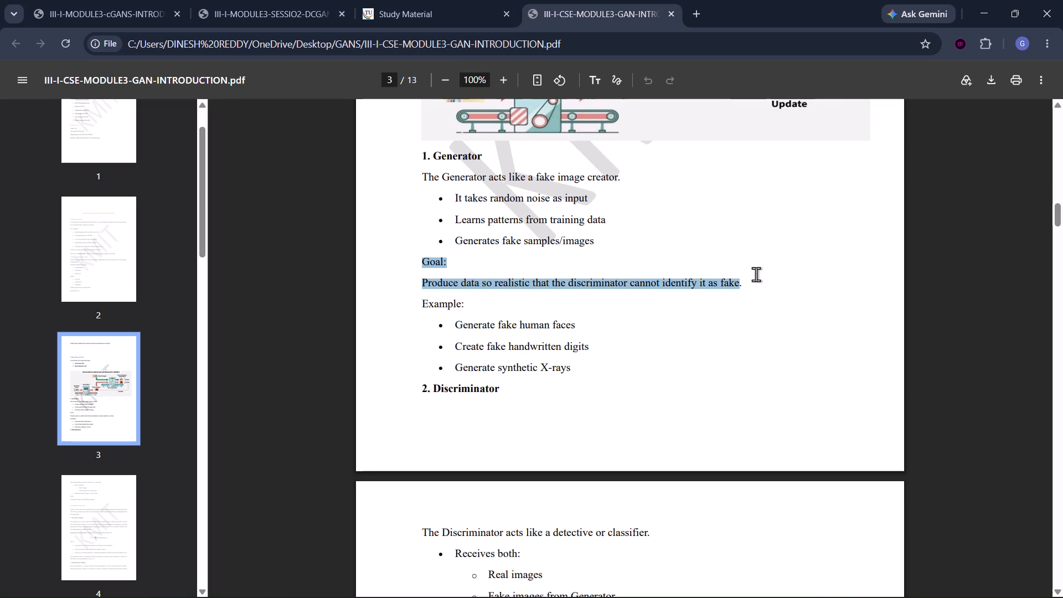
drag(756, 274, 757, 274)
key(ctrl+c)
key(ctrl+c)
key(alt+Tab)
key(ctrl+v)
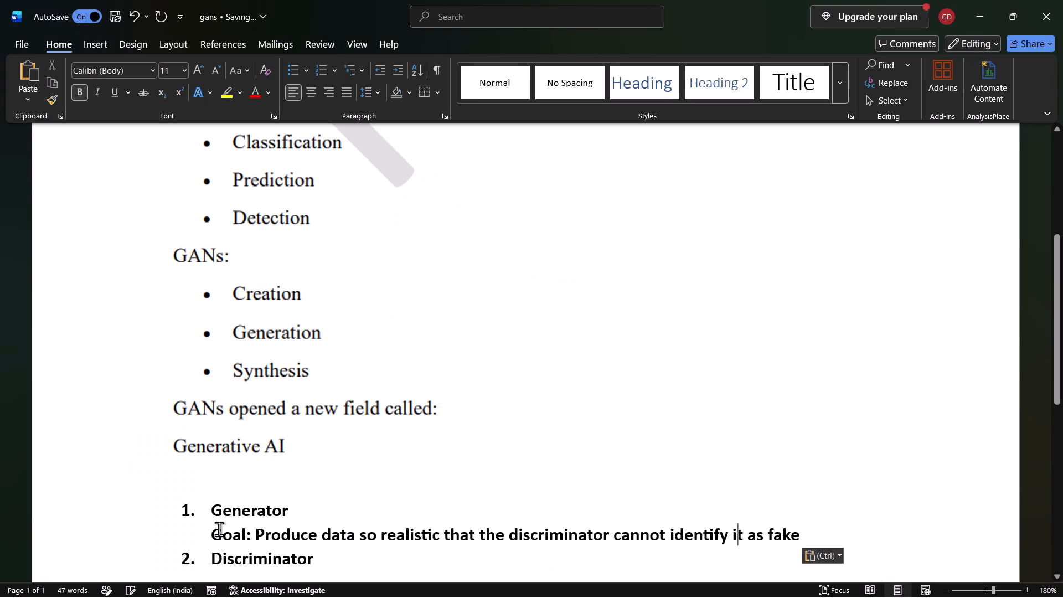
key(alt+Tab)
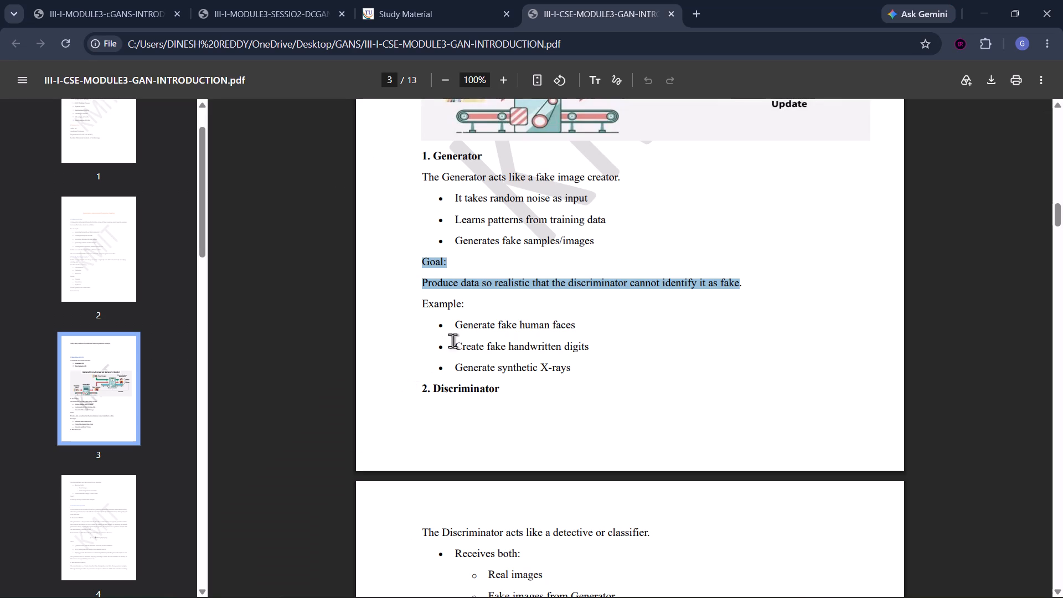
key(alt+Tab)
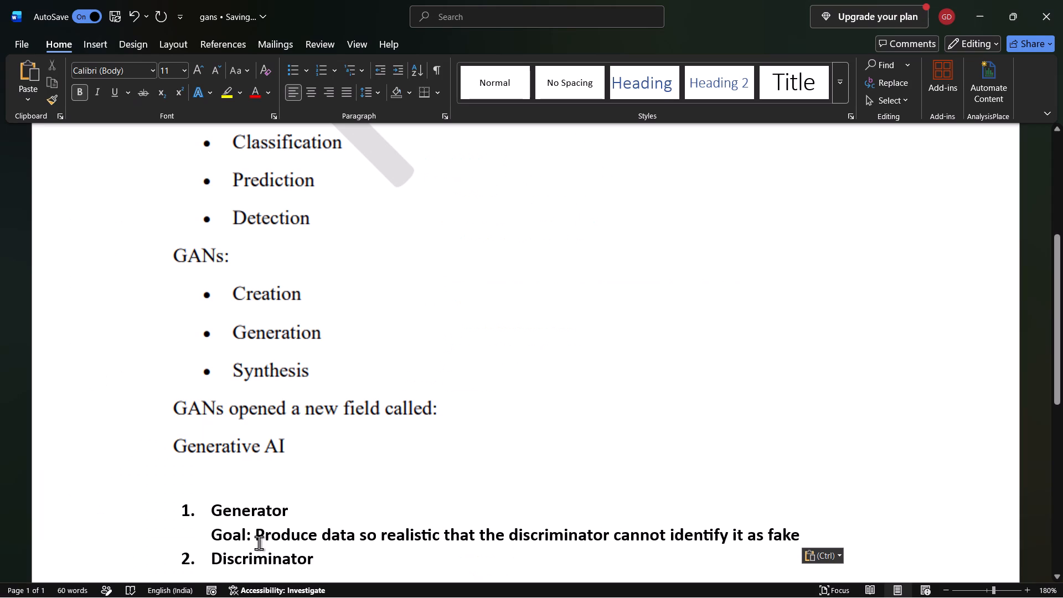
Join the pasted Goal line onto list item 1, separated by a space, so it starts "Generator Goal:".
click(208, 534)
text(*0)
key(BackSpace)
key(BackSpace)
key(BackSpace)
key(BackSpace)
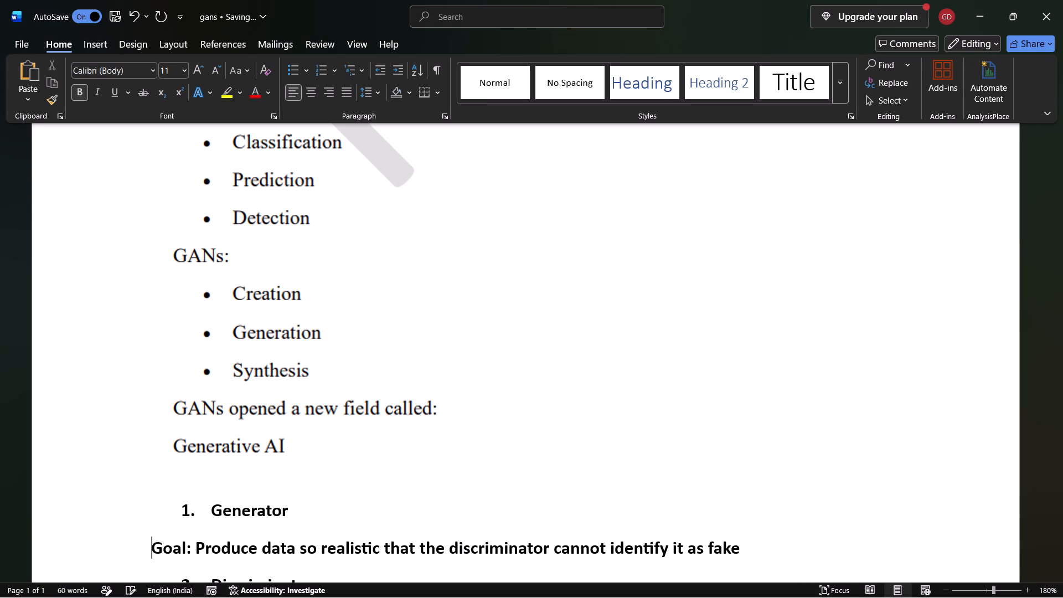
key(BackSpace)
key(BackSpace)
key(space)
key(BackSpace)
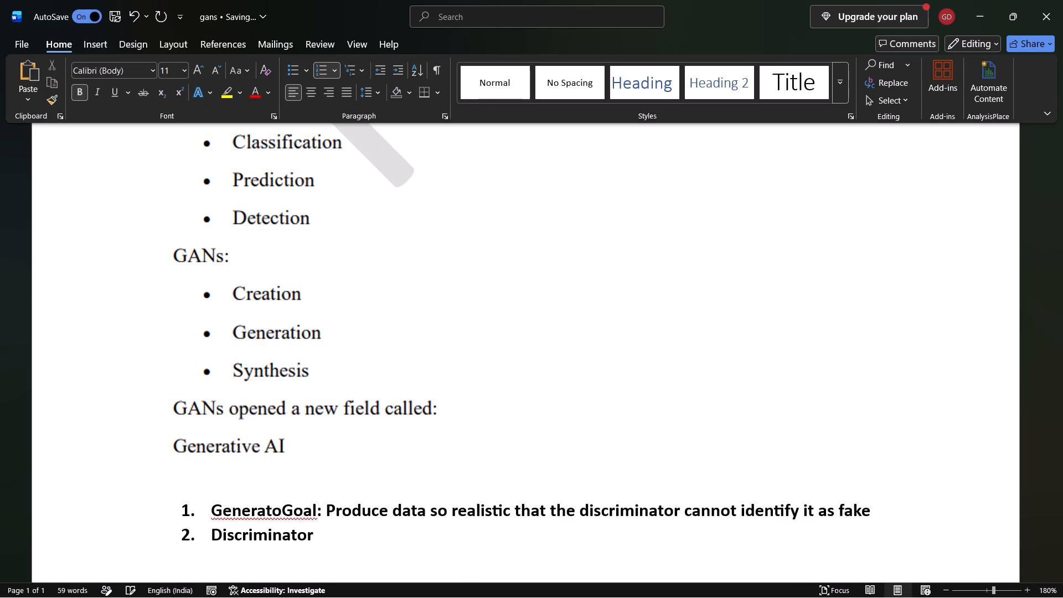
key(t)
key(BackSpace)
text(r)
key(space)
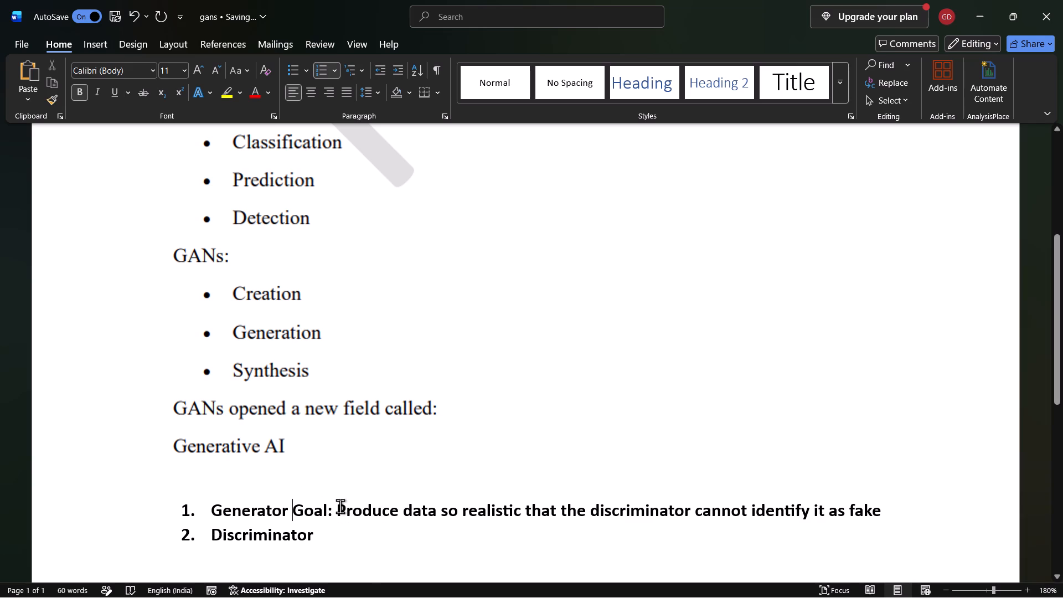
Review the pasted Generator goal, then examine the Generator and Discriminator descriptions in the GAN introduction PDF.
drag(339, 506, 951, 524)
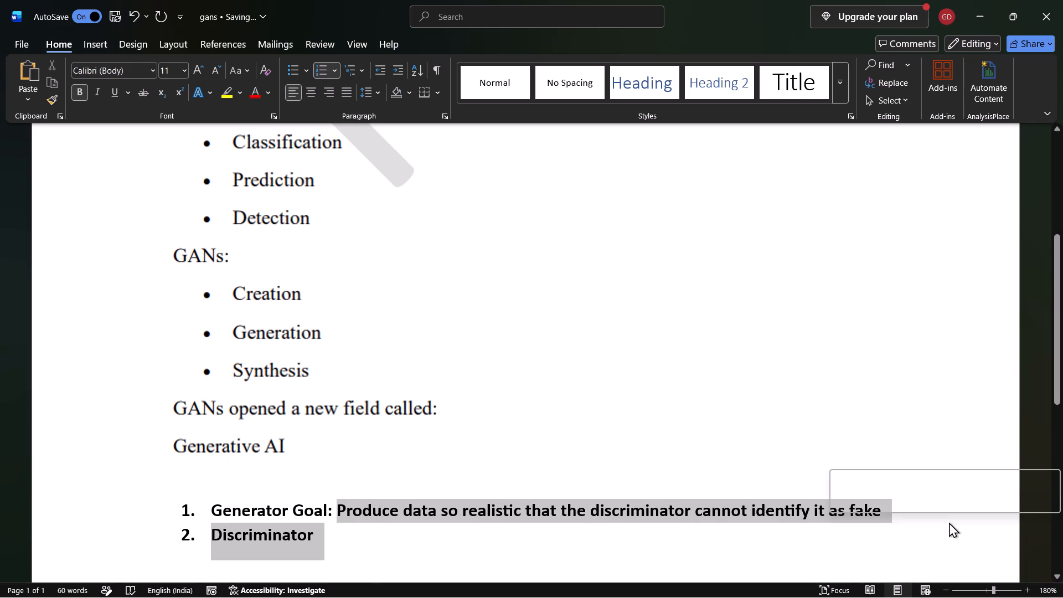
key(alt+Tab)
middle_click(670, 518)
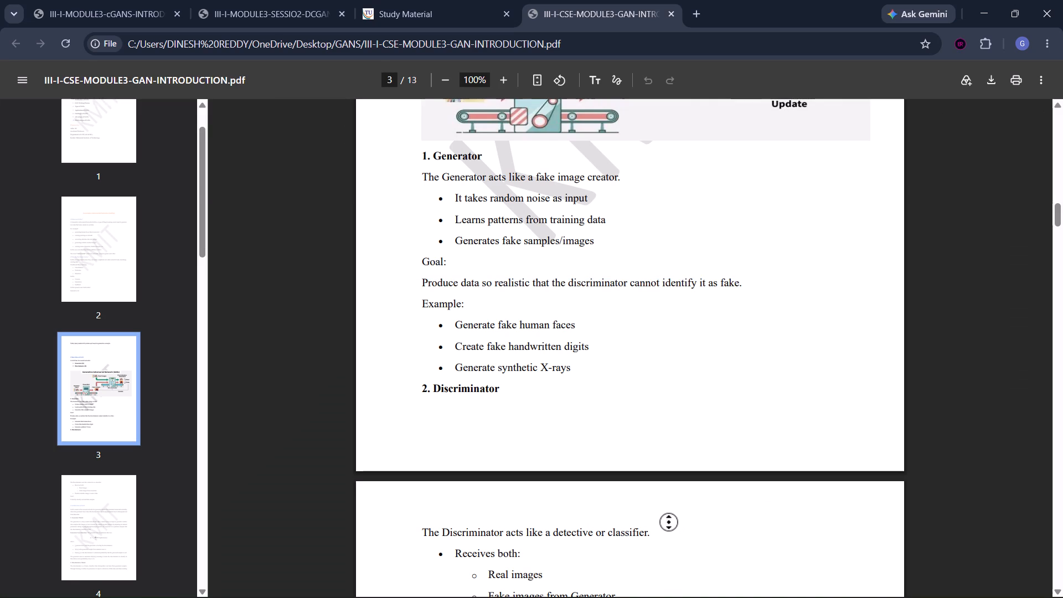
middle_click(675, 555)
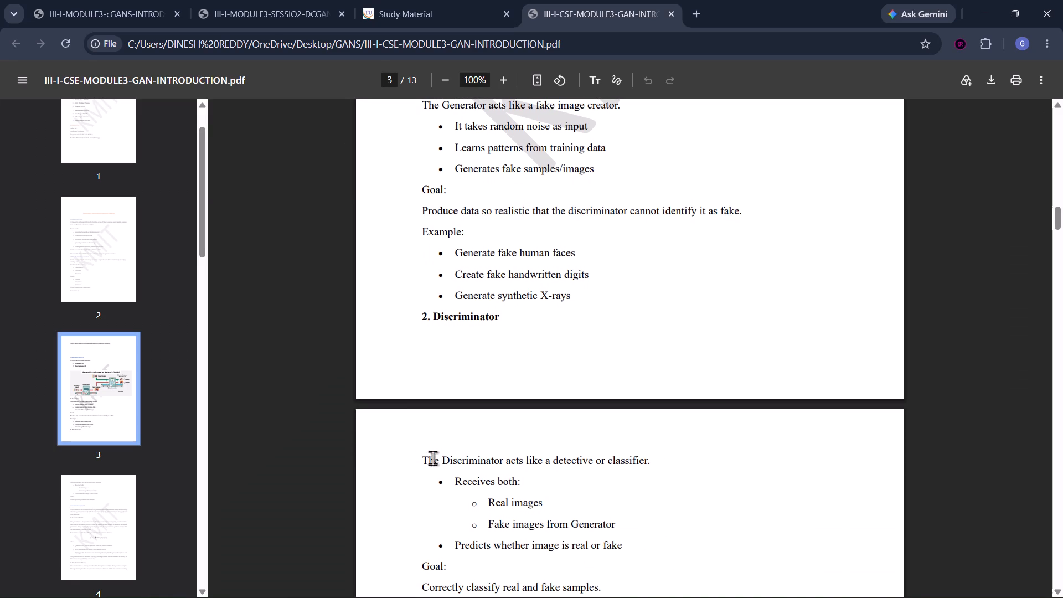
drag(421, 453, 672, 458)
click(672, 458)
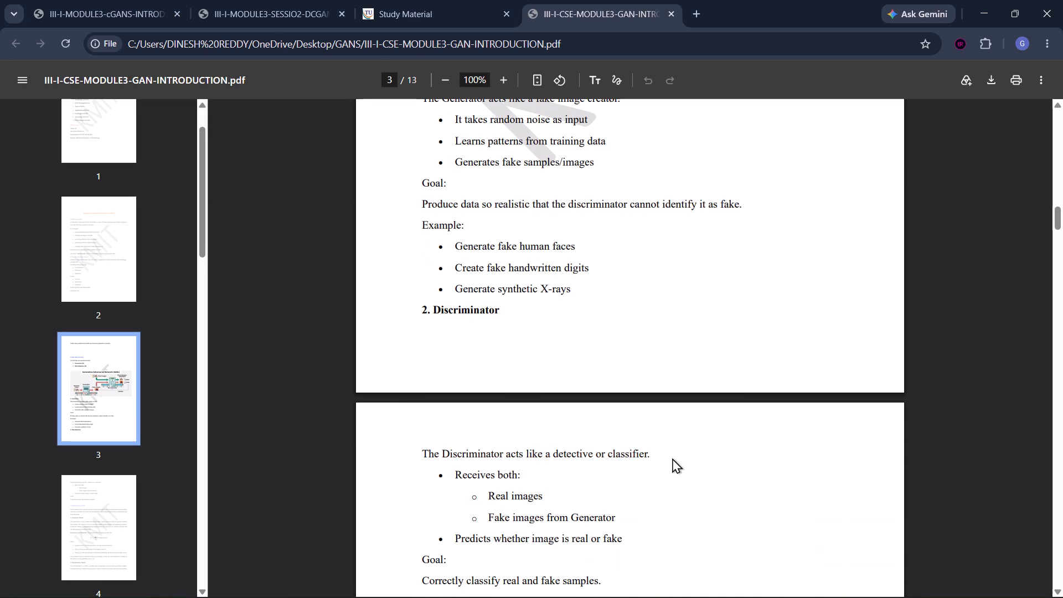
drag(548, 459, 572, 452)
click(572, 452)
drag(543, 460, 696, 462)
click(696, 462)
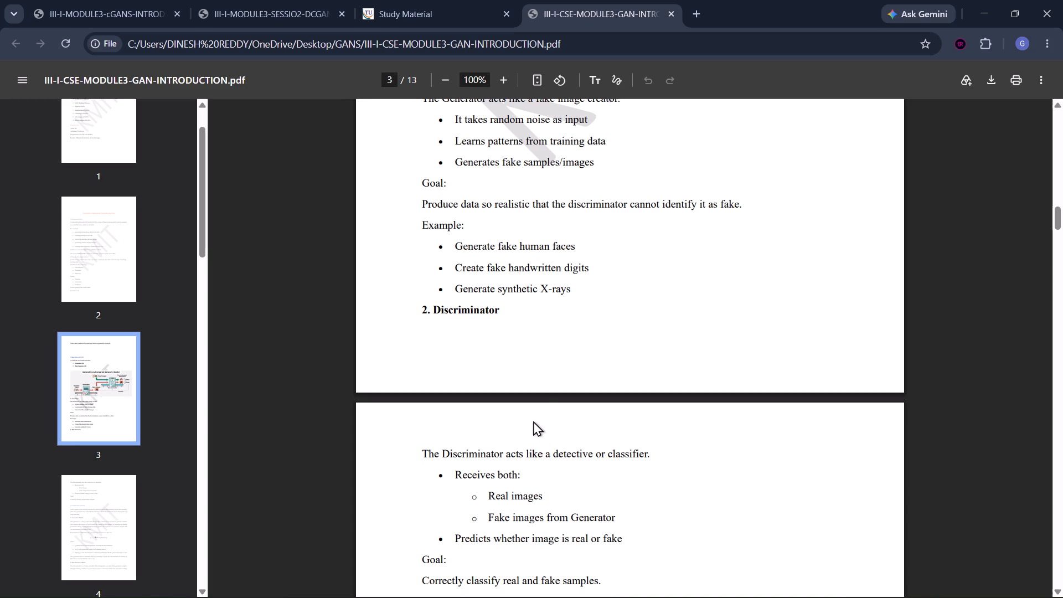
middle_click(547, 375)
middle_click(568, 329)
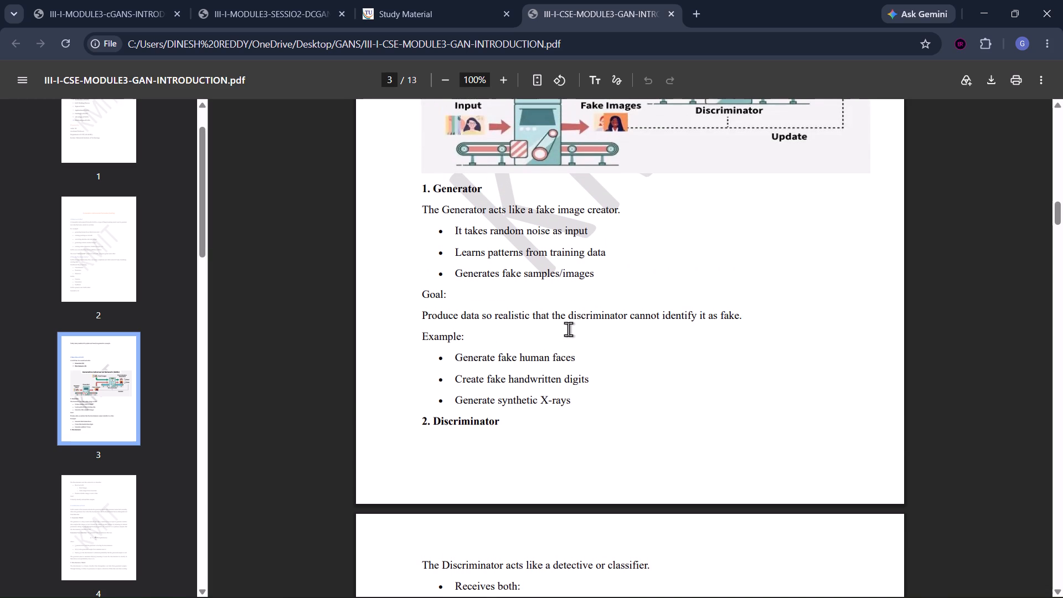
middle_drag(570, 334, 574, 342)
middle_click(601, 426)
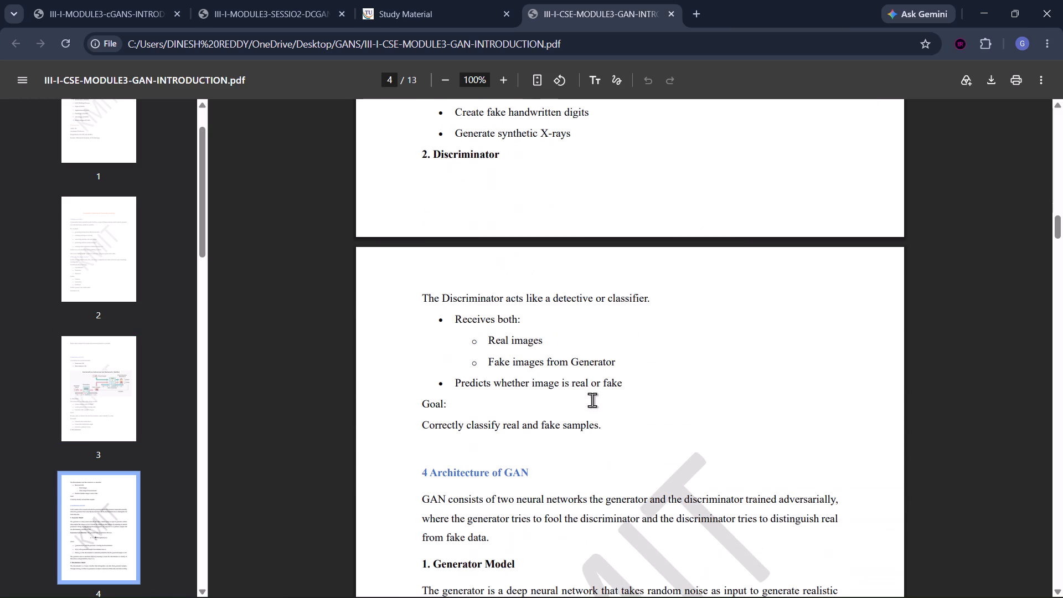
Copy "acts like a detective or classifier" from the PDF and paste it after "Discriminator:" in list item 2, adding the colon.
drag(508, 273, 514, 274)
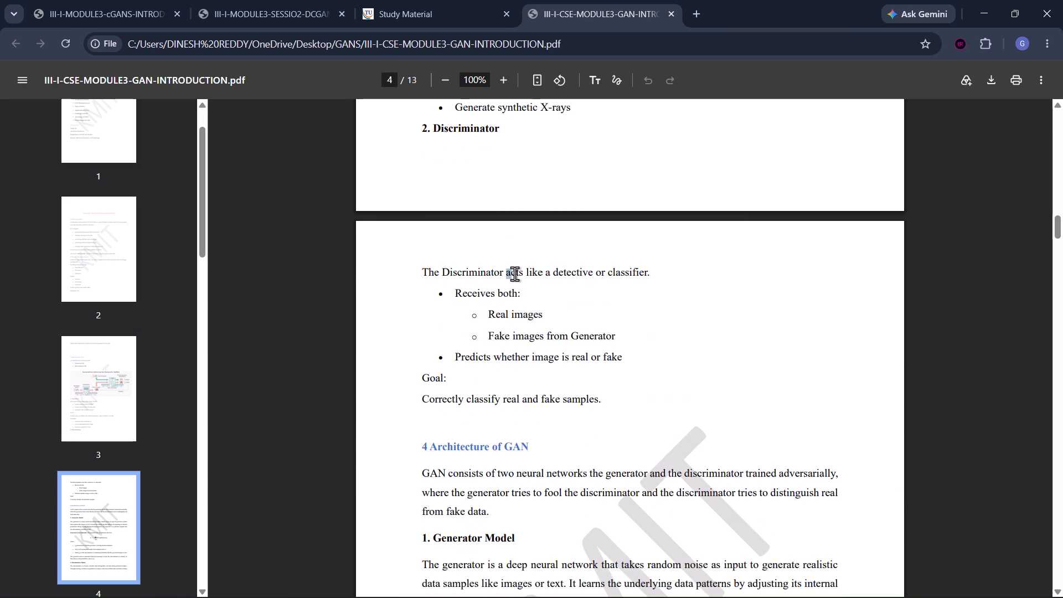
drag(514, 274, 651, 272)
key(ctrl+c)
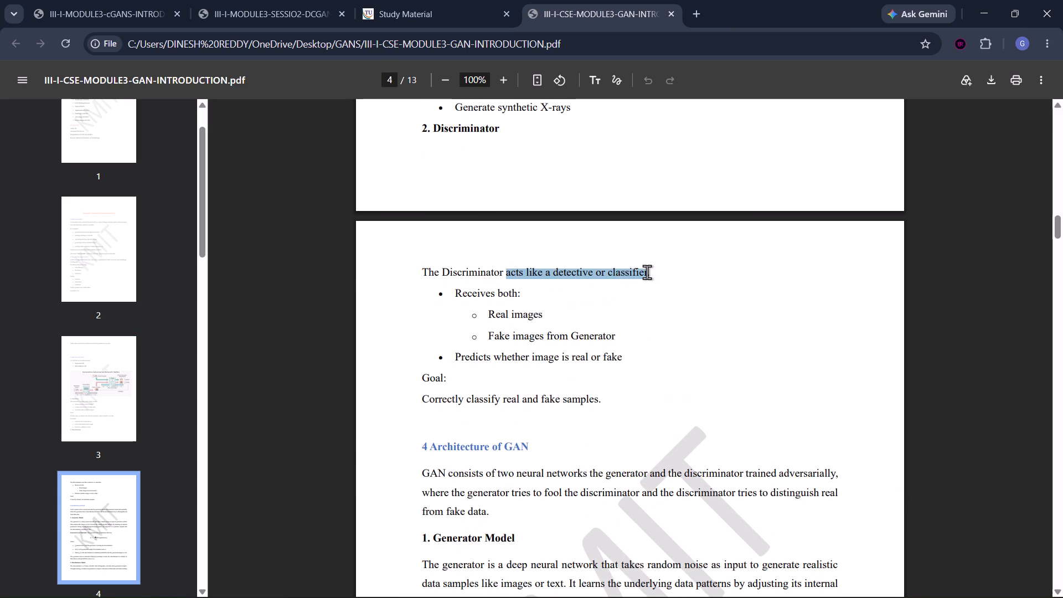
key(alt+Tab)
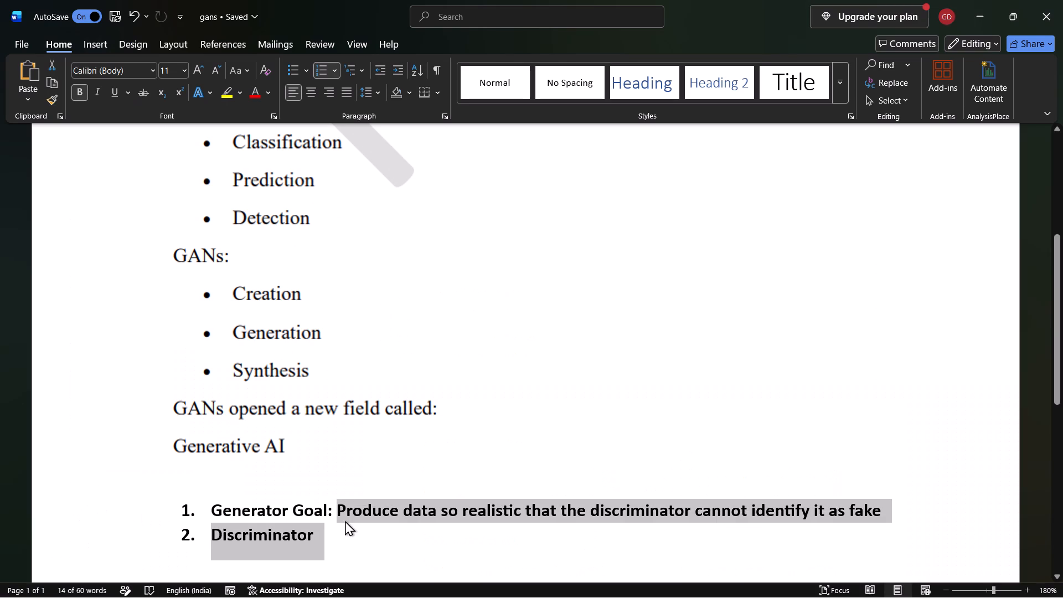
click(345, 520)
click(344, 530)
key(shift+colon)
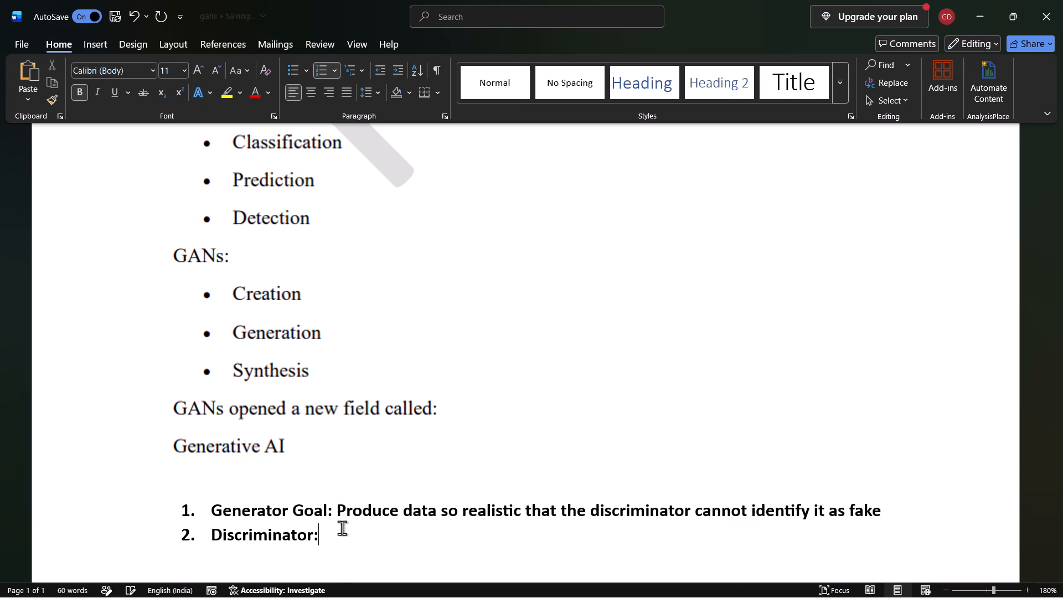
key(ctrl+v)
Review the PDF's Discriminator bullets and paste its "Goal: Correctly classify real and fake samples" on a new unnumbered line below list item 2.
key(Return)
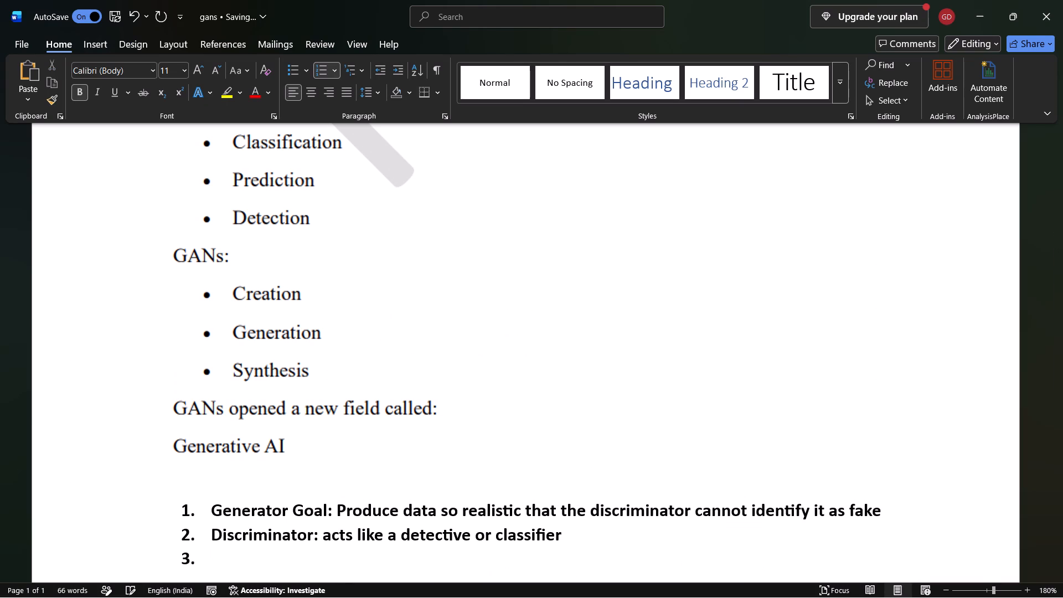
key(BackSpace)
key(alt+Tab)
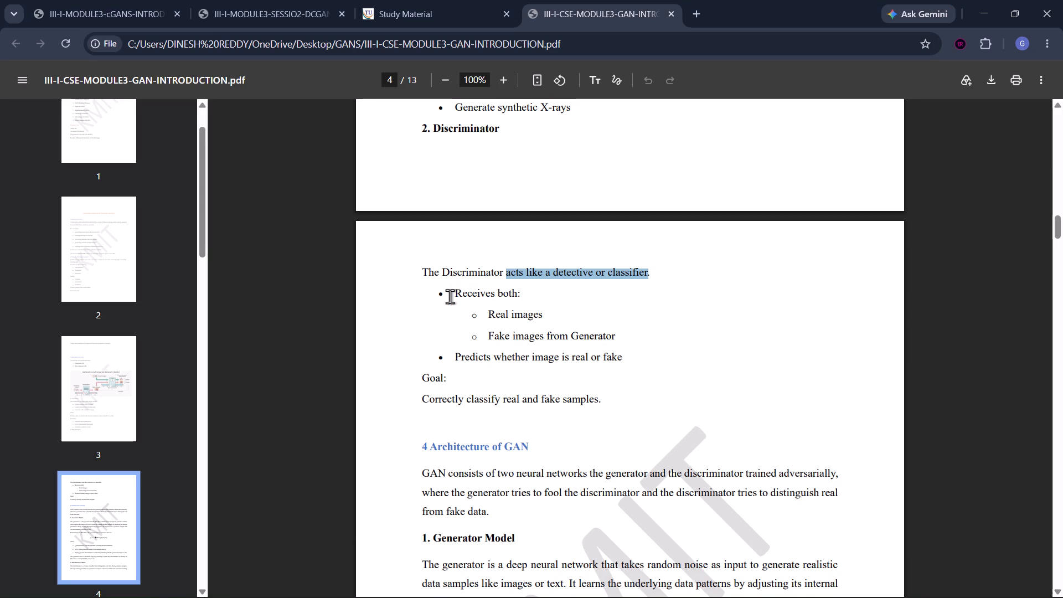
drag(449, 296, 531, 291)
click(531, 291)
drag(485, 313, 518, 313)
click(518, 313)
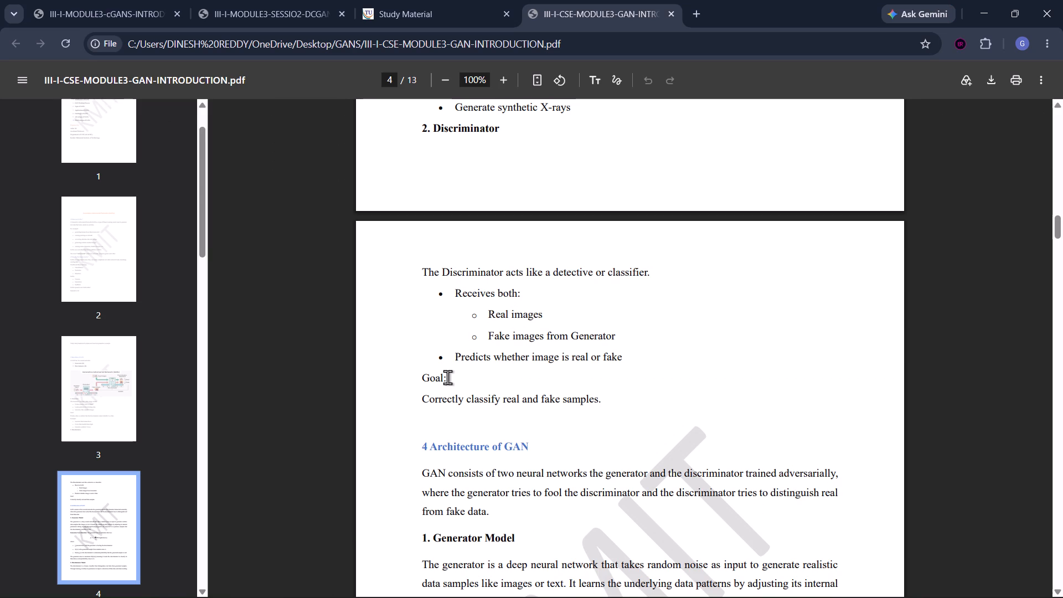
drag(454, 354, 558, 354)
click(558, 354)
drag(421, 375, 565, 414)
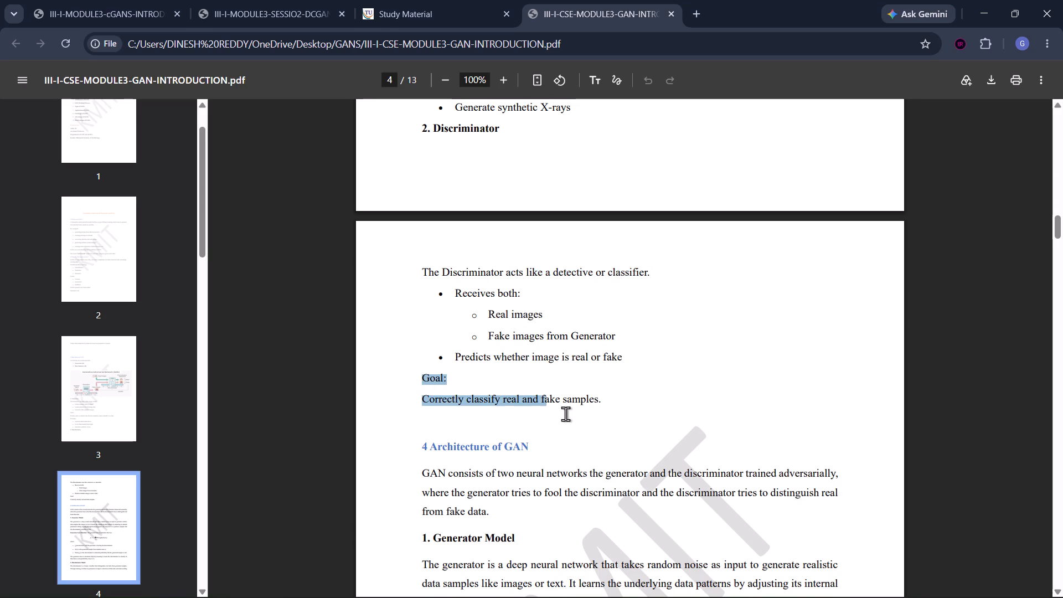
drag(565, 414, 606, 392)
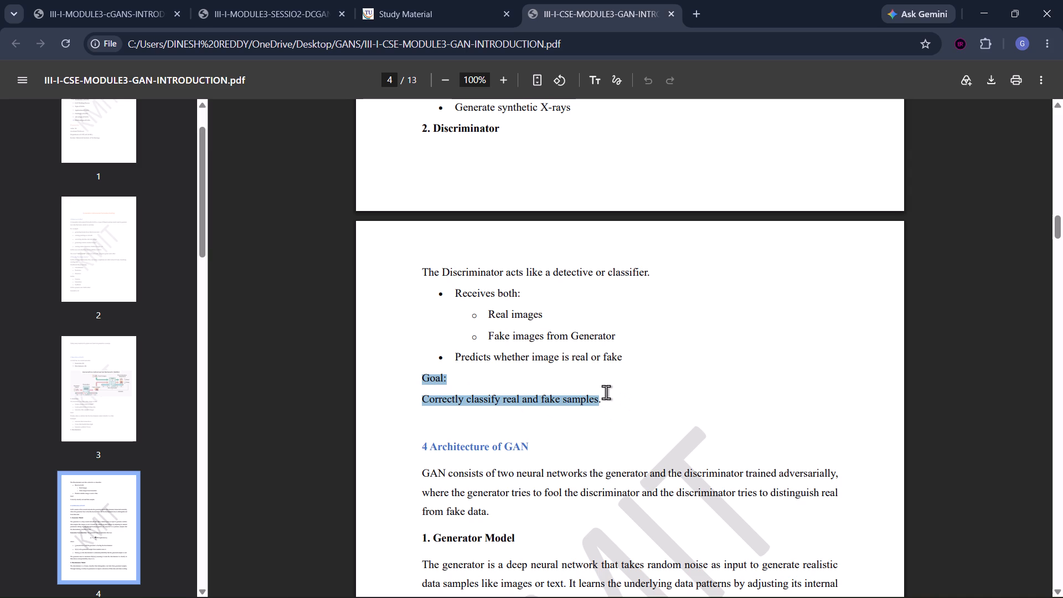
drag(606, 392, 606, 394)
key(ctrl+c)
key(alt+Tab)
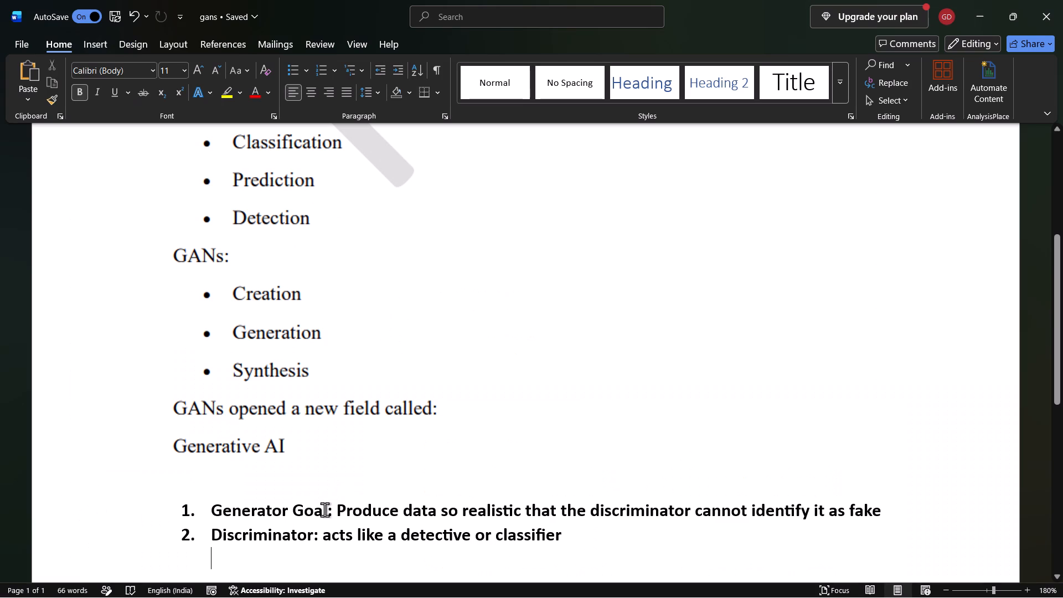
key(ctrl+v)
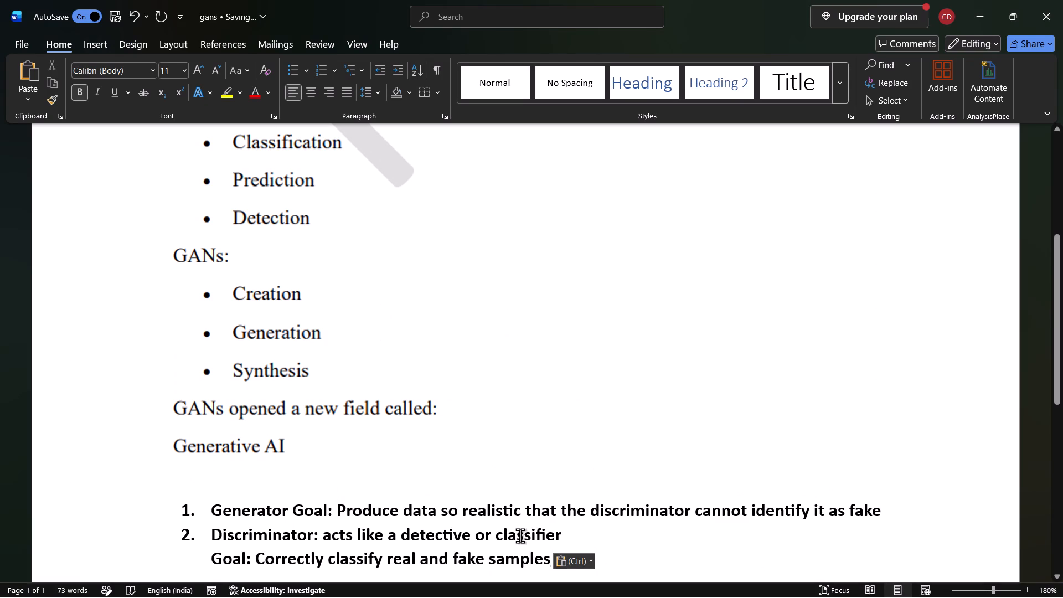
Highlight the labels "Generator Goal:" and "Discriminator:" in the numbered list in yellow.
drag(215, 511, 265, 512)
drag(265, 512, 339, 514)
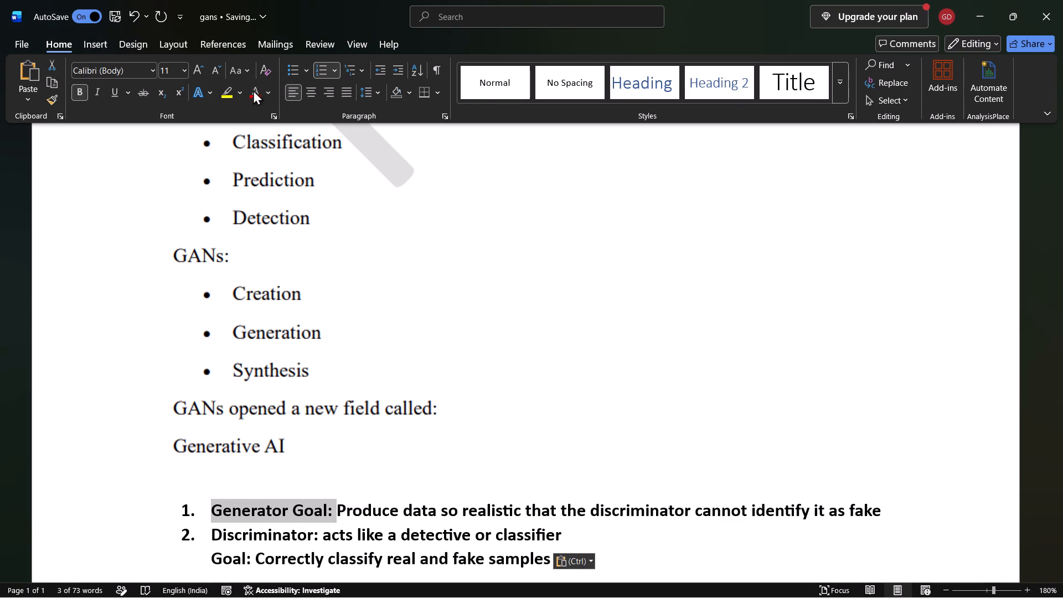
click(228, 92)
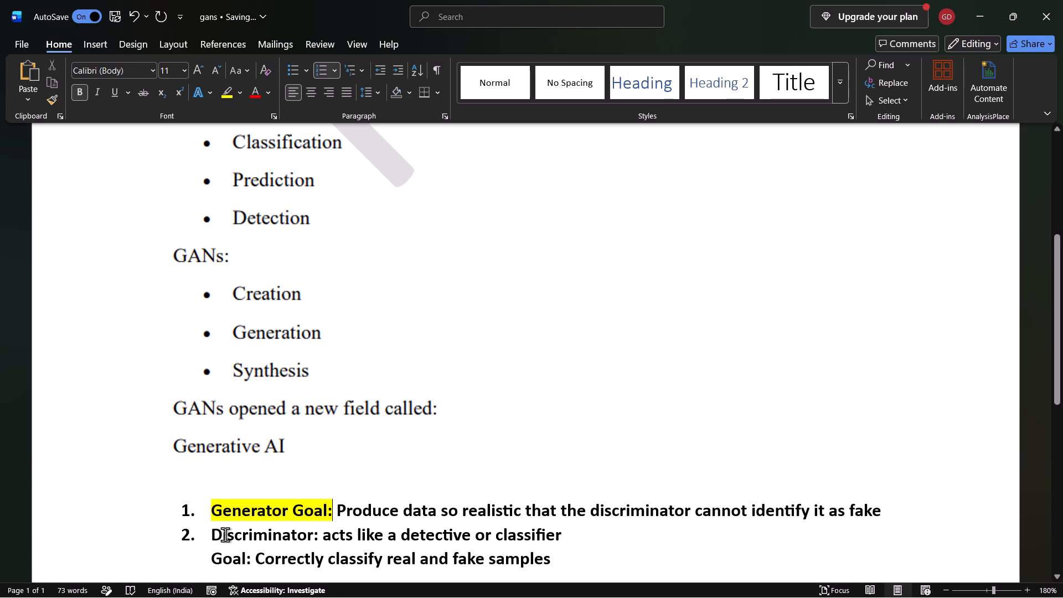
drag(213, 532, 319, 537)
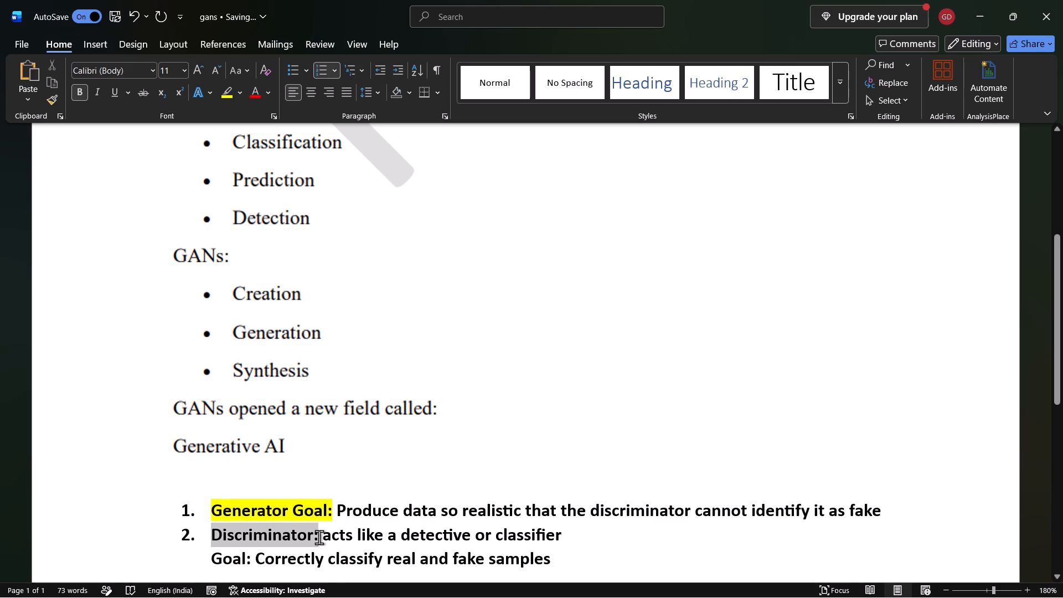
drag(319, 537, 317, 535)
click(224, 95)
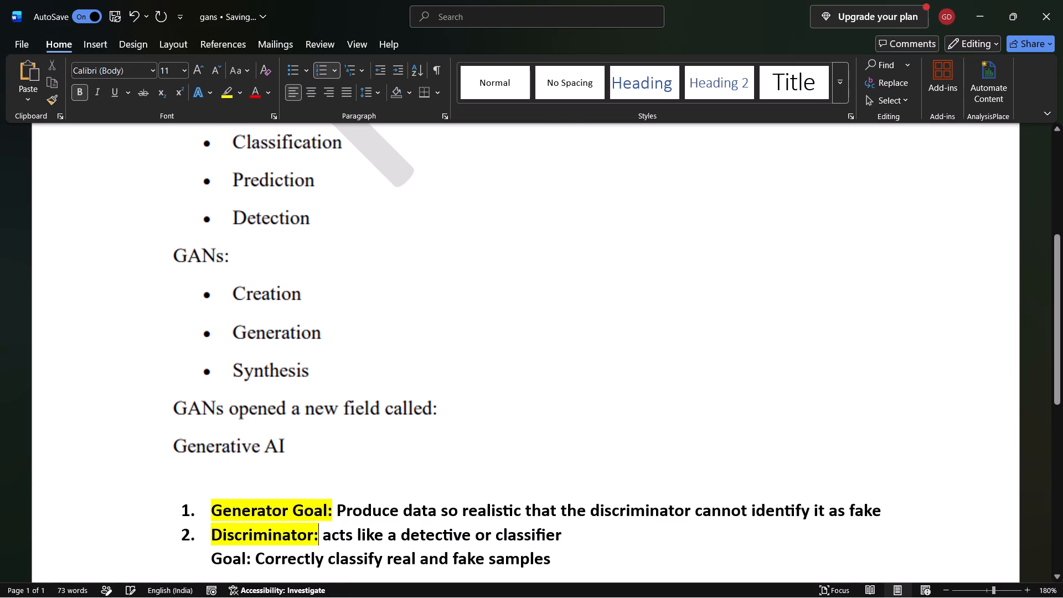
click(373, 455)
Read the "4 Architecture of GAN" introductory paragraph on page 4 of the GAN introduction PDF.
key(alt+Tab)
middle_click(483, 346)
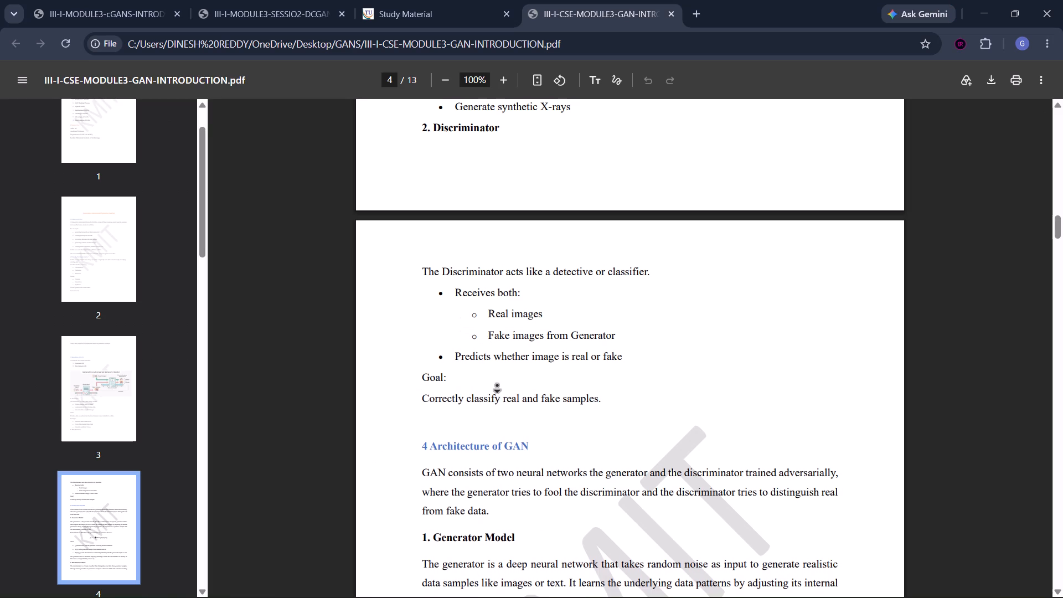
middle_click(503, 404)
drag(453, 297, 662, 306)
click(662, 306)
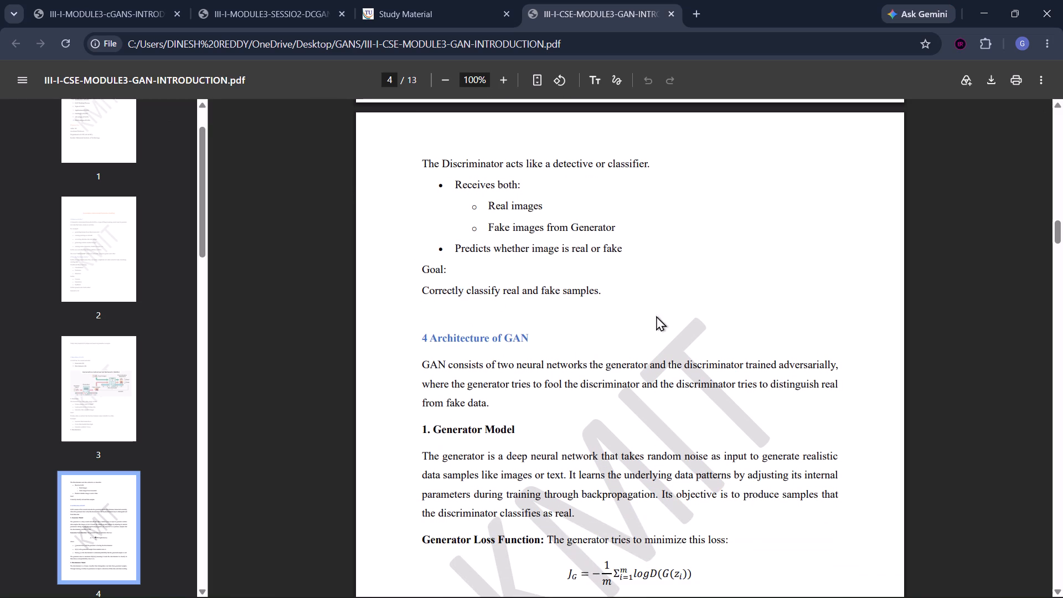
drag(436, 344, 540, 354)
click(540, 354)
drag(419, 368, 587, 365)
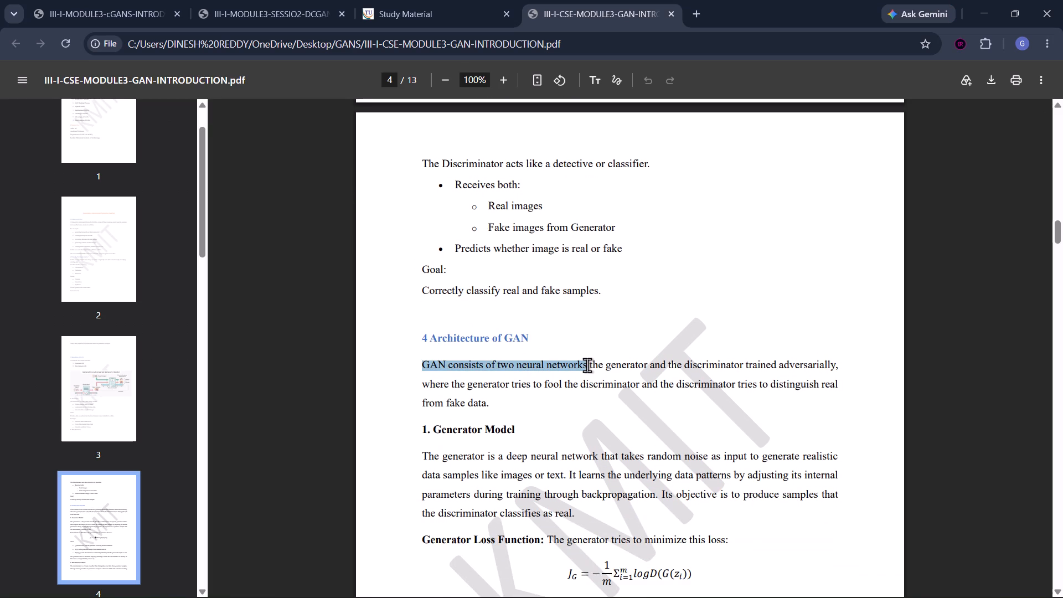
drag(587, 365, 730, 365)
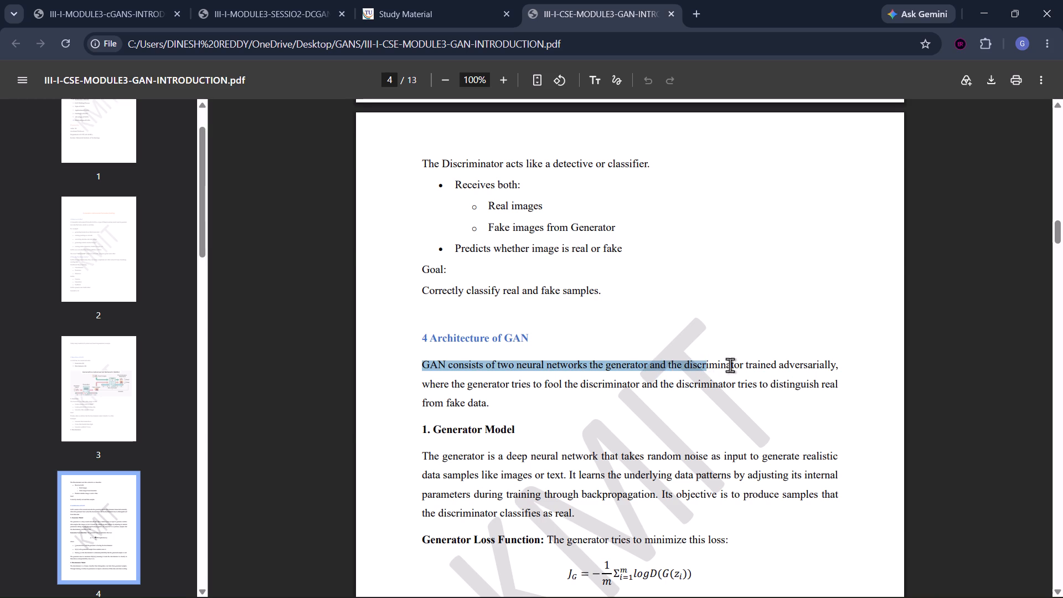
drag(730, 365, 847, 365)
click(847, 365)
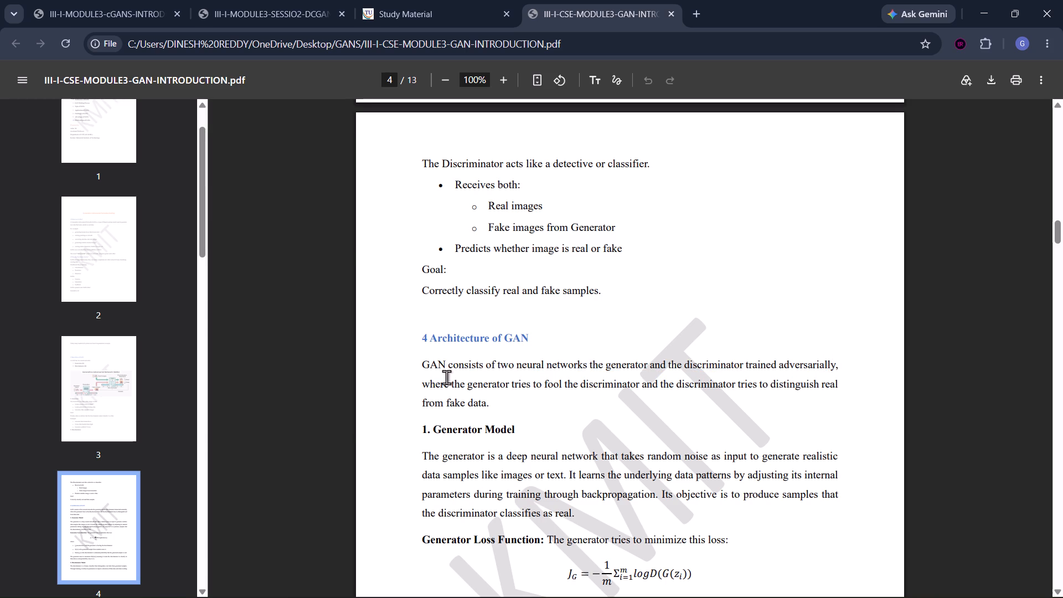
drag(427, 384, 636, 390)
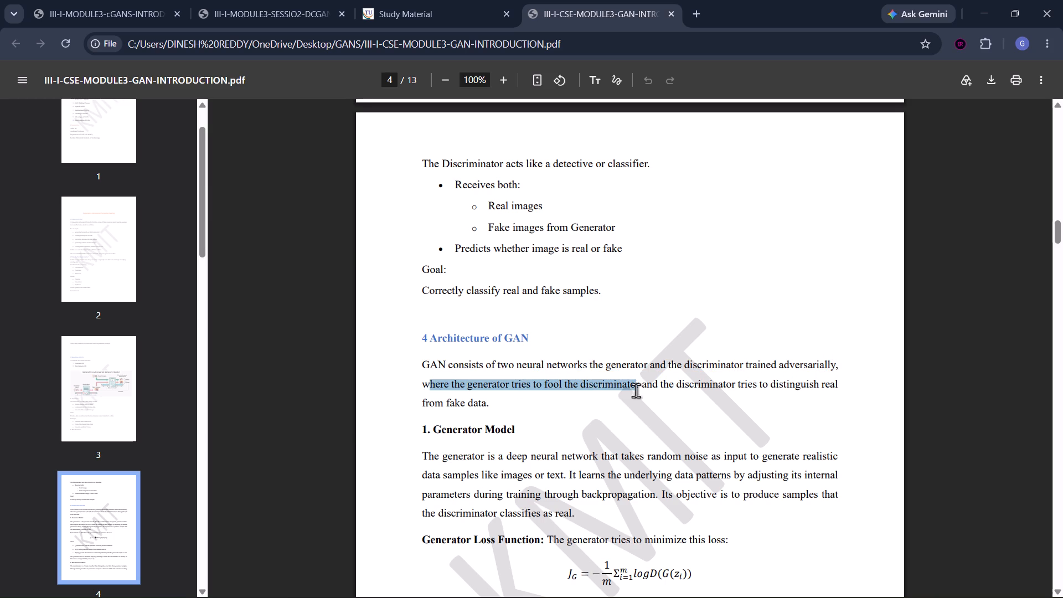
drag(636, 390, 652, 392)
click(652, 392)
drag(651, 383, 744, 382)
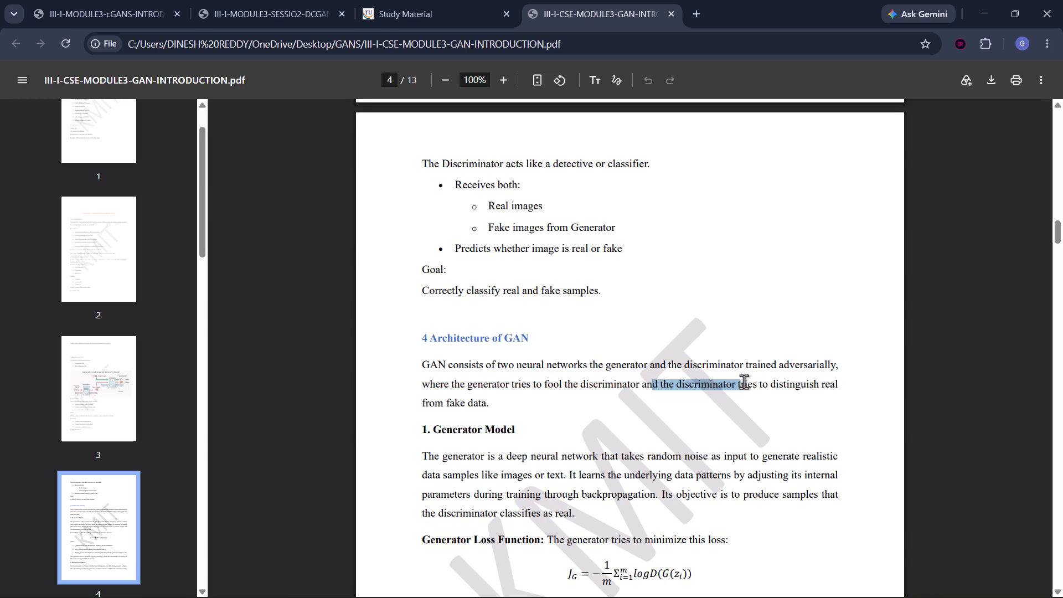
drag(744, 382, 854, 382)
click(854, 382)
drag(410, 411, 467, 413)
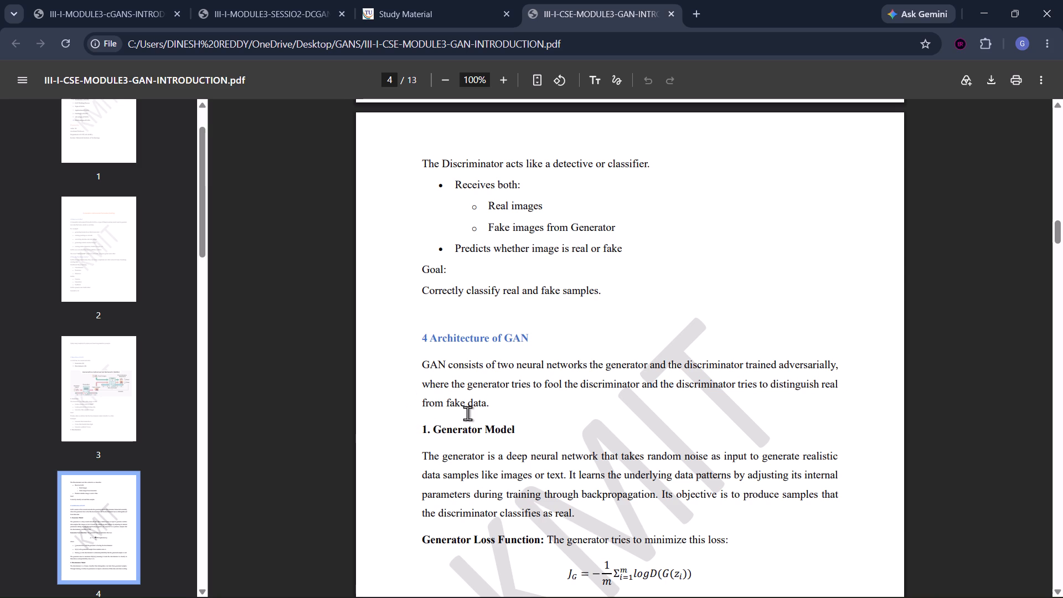
click(467, 413)
Copy the heading "4 Architecture of GAN" from the PDF and return to the end of the gans Word document.
drag(415, 339, 550, 339)
key(ctrl+c)
key(alt+Tab)
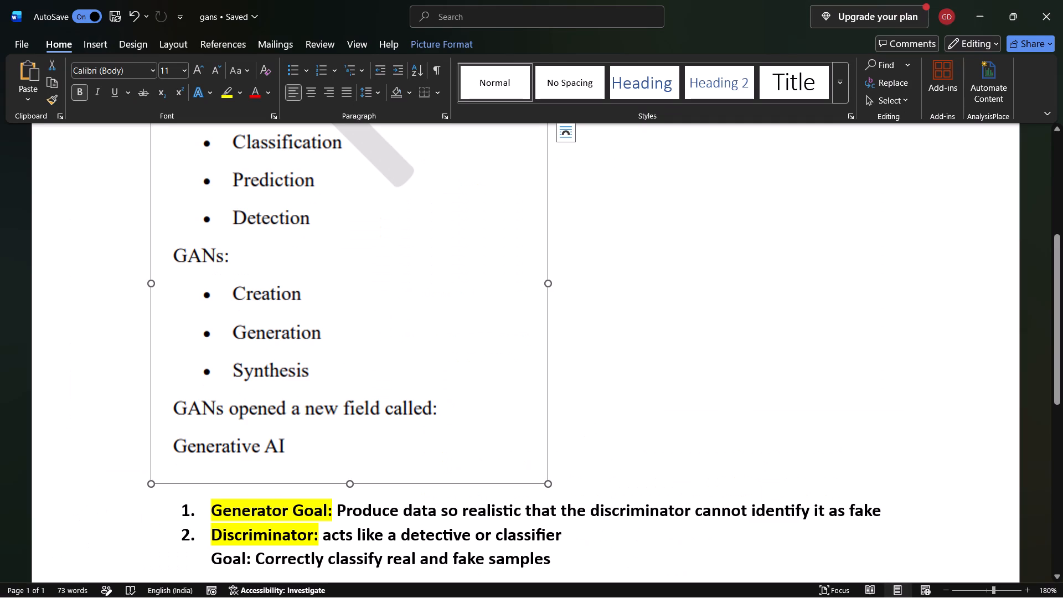
middle_drag(300, 431, 310, 445)
scroll(355, 509, down, 1)
scroll(355, 509, up, 1)
scroll(360, 492, down, 1)
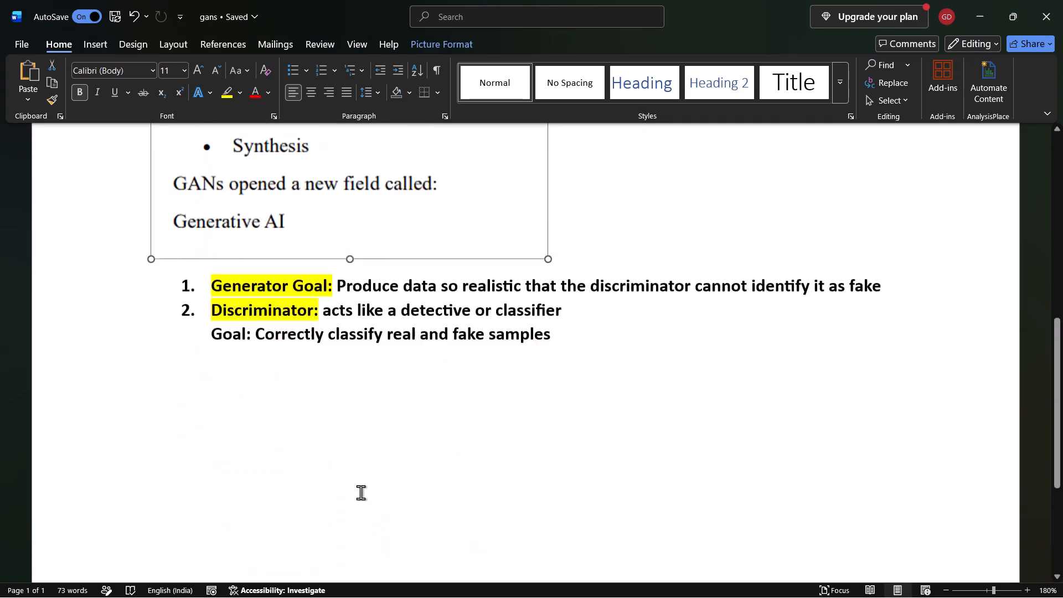
scroll(360, 492, up, 1)
scroll(360, 492, down, 1)
scroll(359, 491, up, 1)
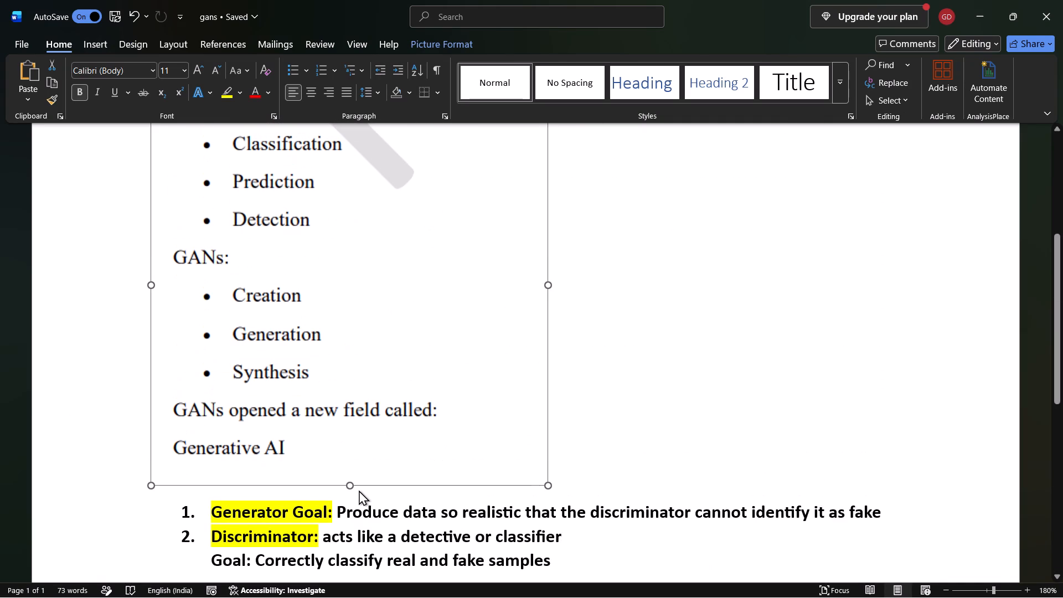
ctrl+scroll(359, 490, down, 3)
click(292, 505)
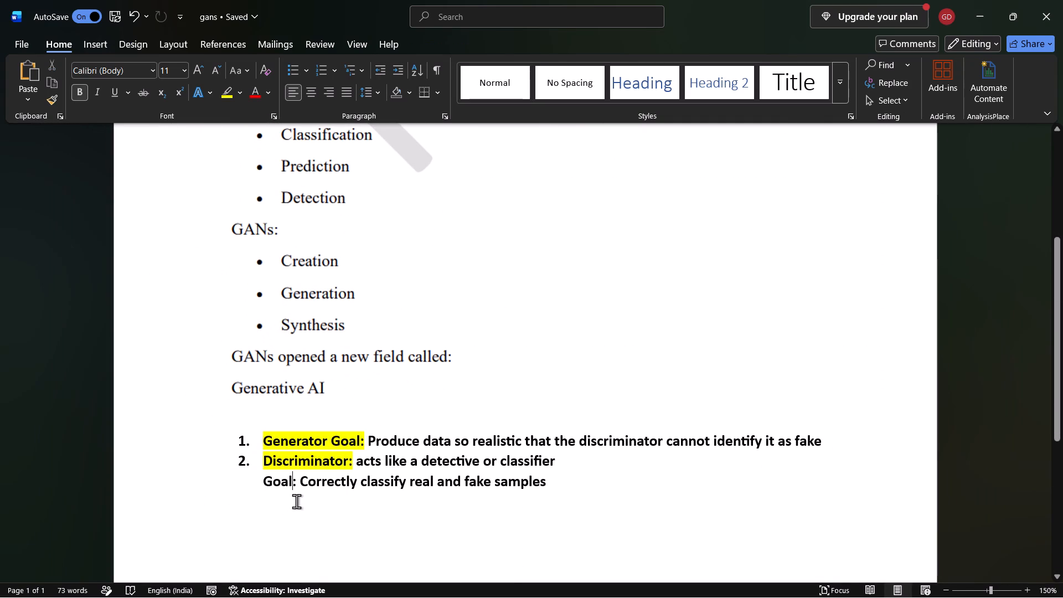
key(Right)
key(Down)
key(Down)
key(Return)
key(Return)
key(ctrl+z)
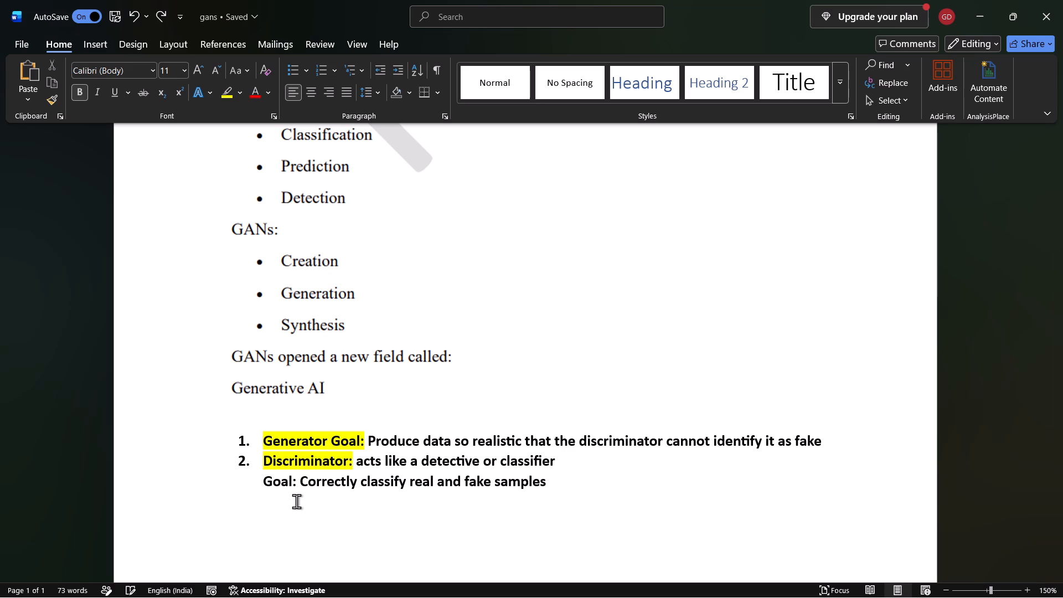
Paste the heading "4 Architecture of GAN" below the Discriminator's Goal line, leaving two blank lines between, and remove its indent.
key(Down)
key(Right)
key(Right)
key(Right)
key(Right)
key(Right)
key(Right)
key(Right)
key(Right)
key(Right)
key(Right)
key(Right)
key(Right)
key(Right)
key(Right)
key(Right)
key(Right)
key(Right)
key(Right)
key(Right)
key(Right)
key(Return)
key(Return)
key(Return)
key(Return)
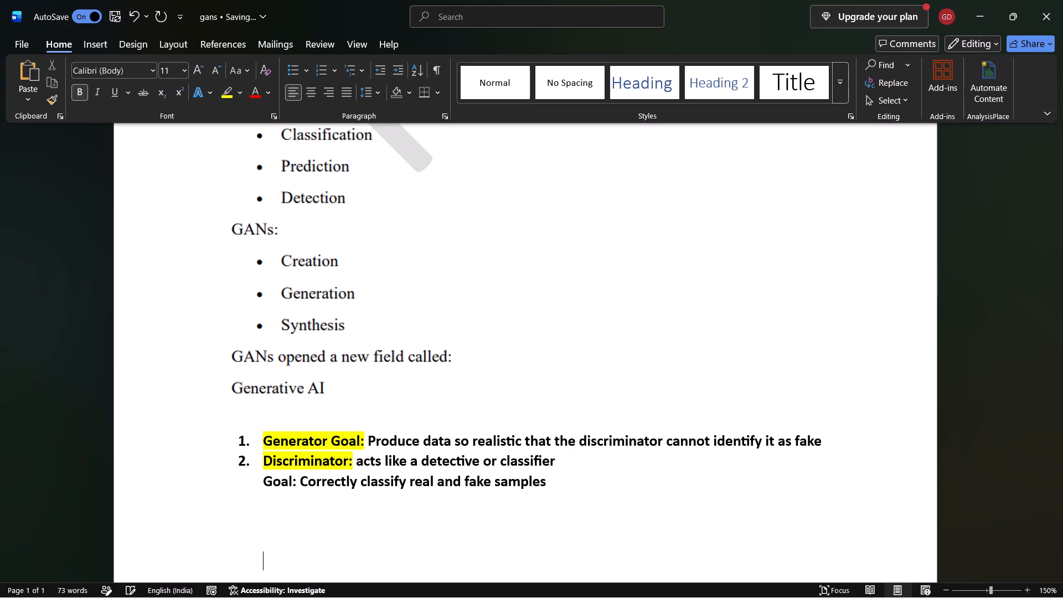
key(BackSpace)
key(ctrl+v)
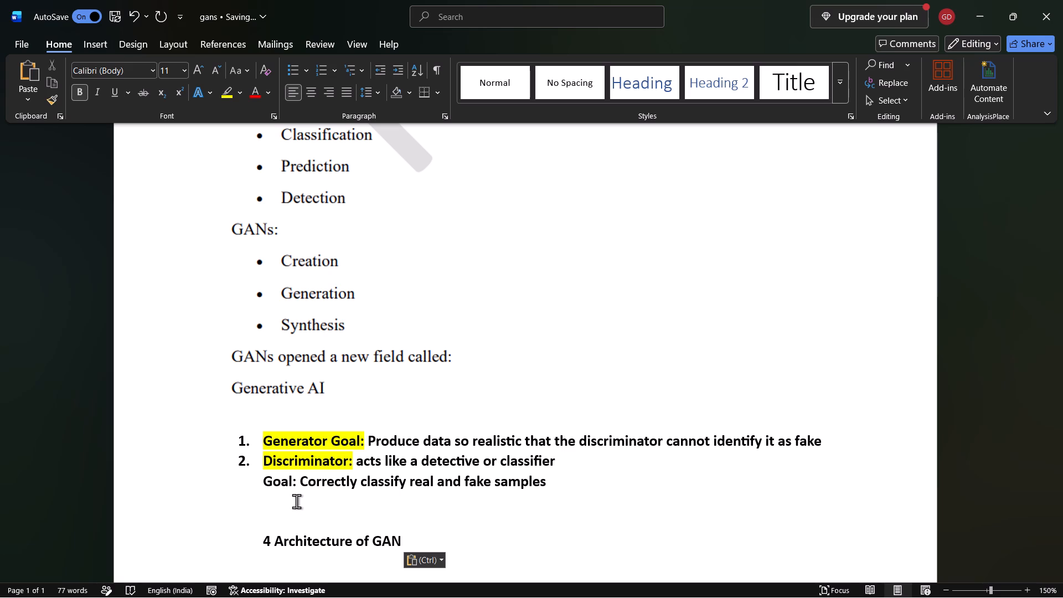
click(259, 545)
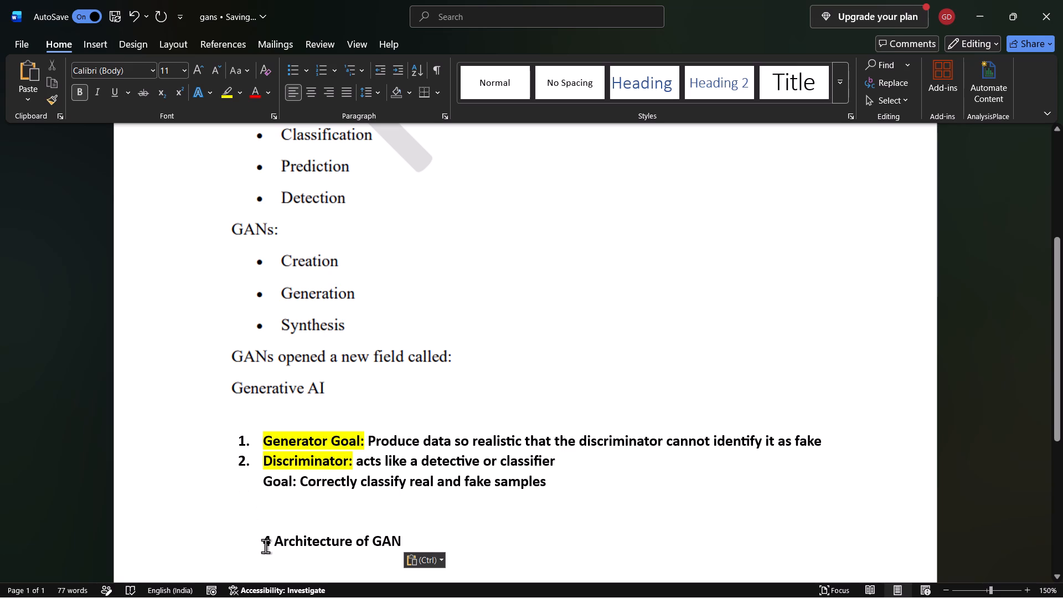
key(BackSpace)
Append ":-" to the architecture heading and paste the PDF's line "GAN consists of two neural networks the generator and the discriminator trained adversarially," below it.
key(alt+Tab)
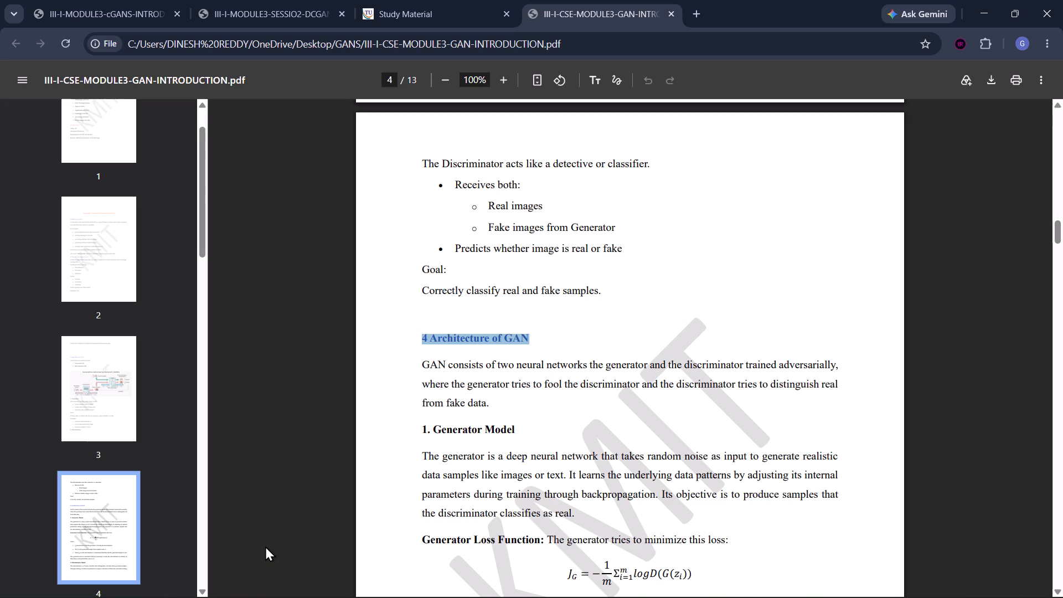
drag(422, 365, 445, 367)
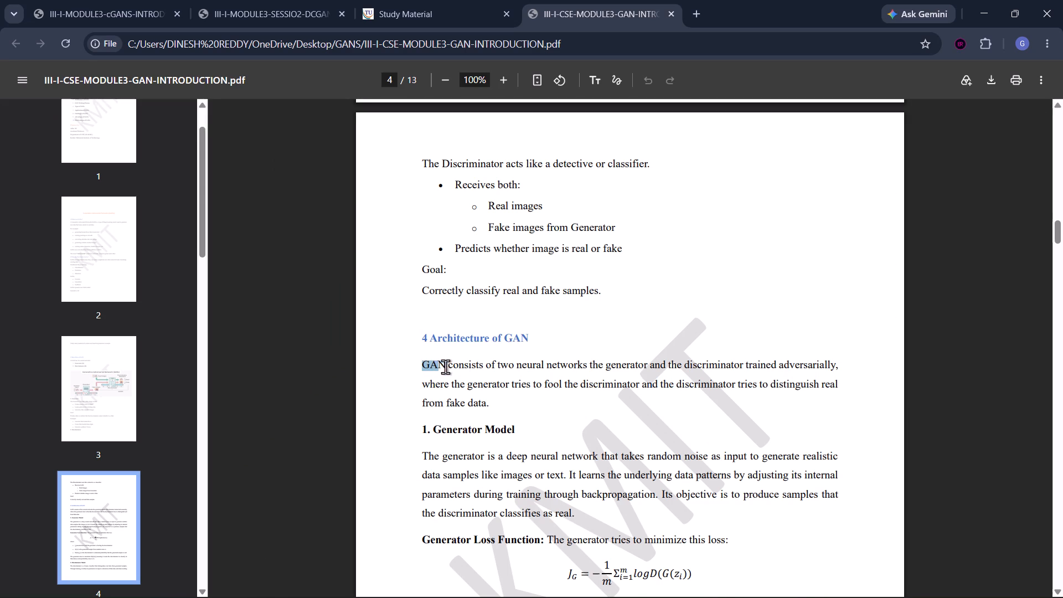
drag(445, 367, 633, 367)
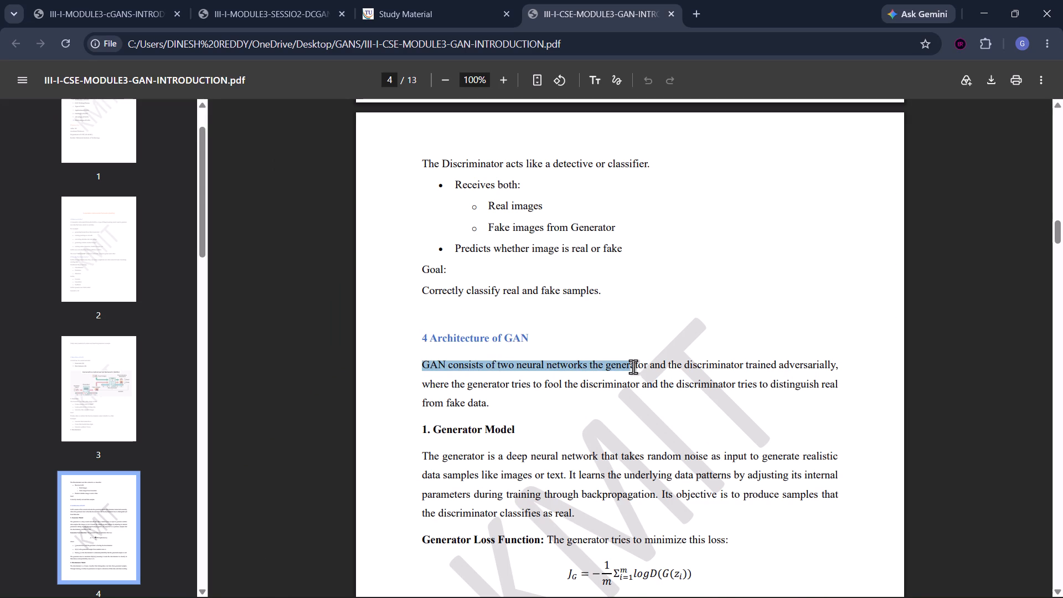
drag(633, 367, 850, 367)
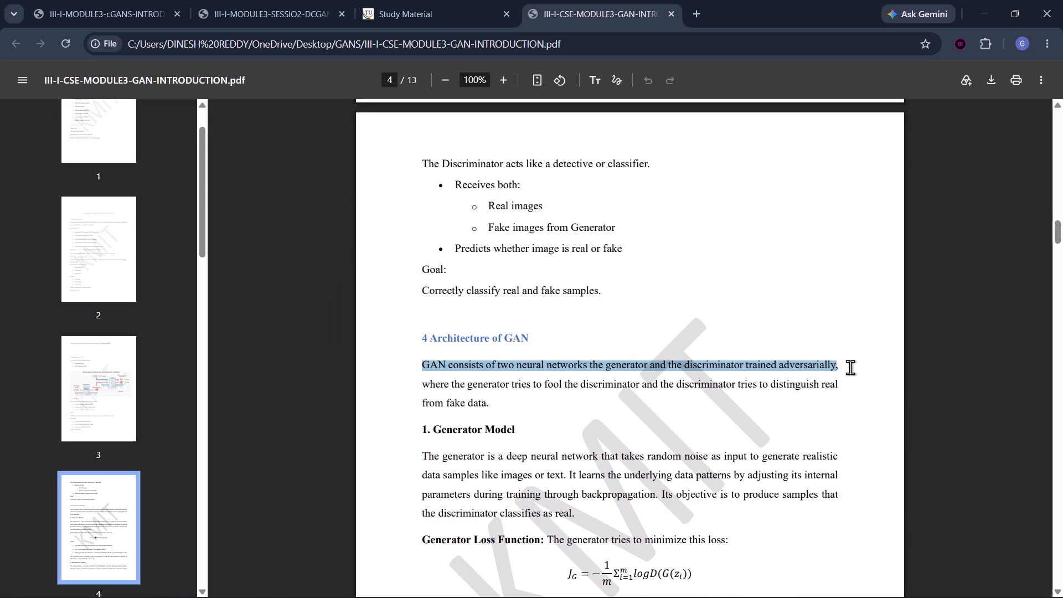
drag(850, 367, 853, 367)
key(ctrl+c)
key(alt+Tab)
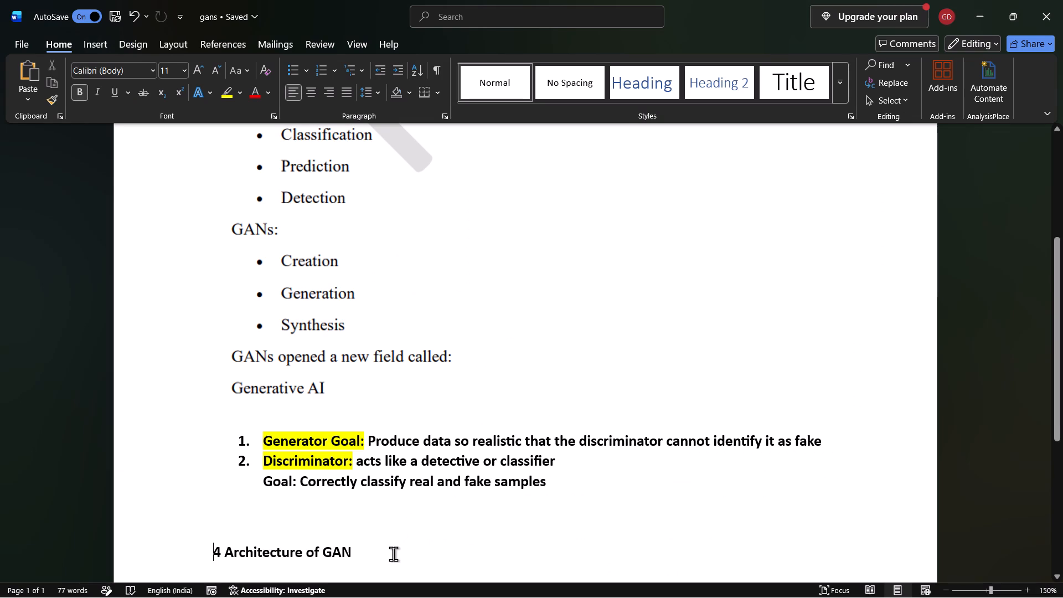
key(alt+Tab)
key(alt+Tab)
click(393, 553)
text(:-)
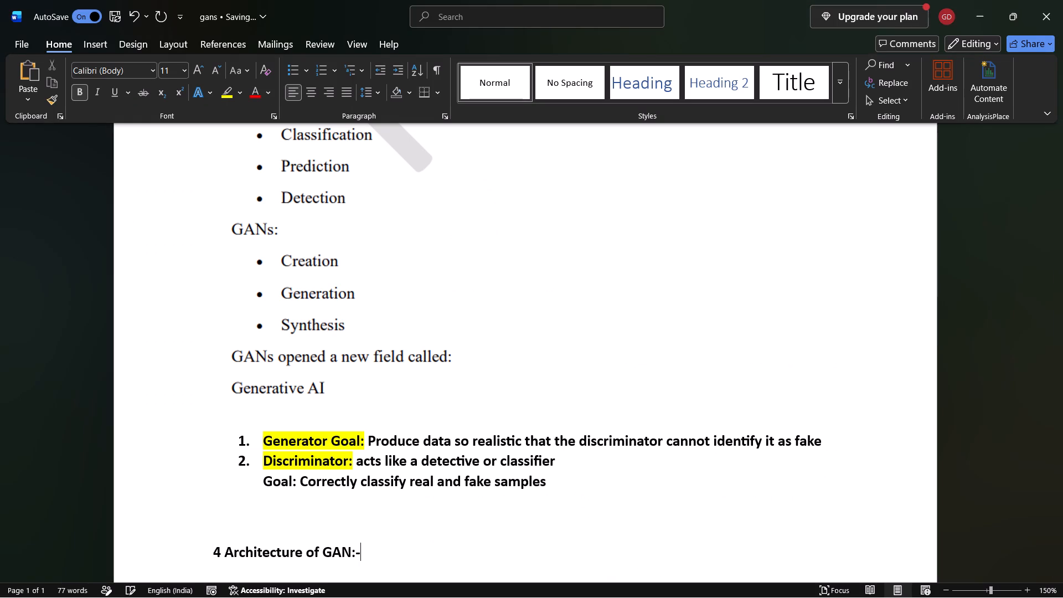
key(Return)
key(ctrl+v)
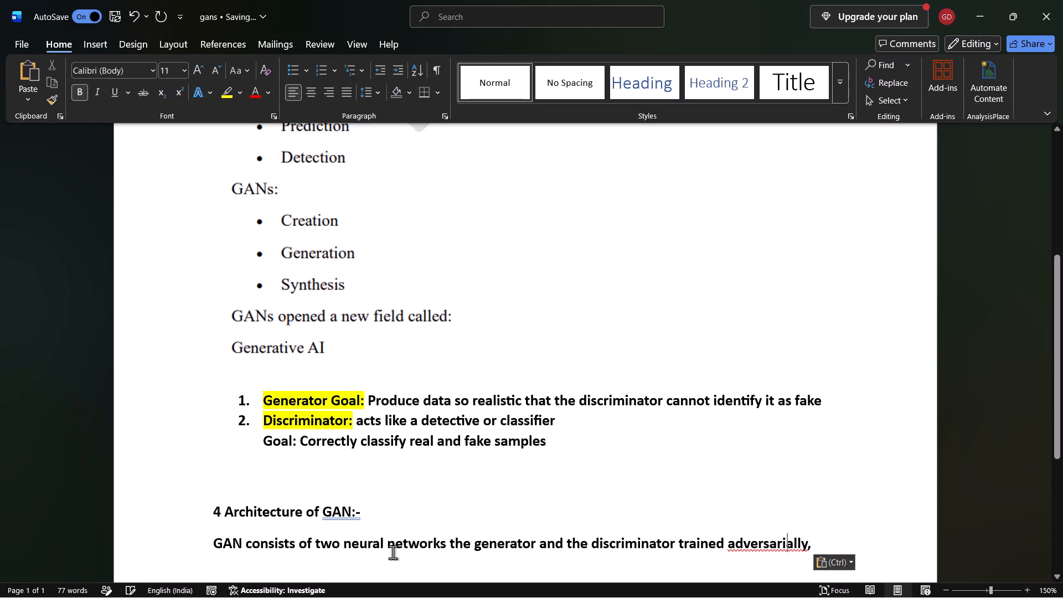
Enlarge the heading "4 Architecture of GAN:-" to 14 pt and highlight it in yellow.
drag(215, 509, 215, 511)
drag(215, 511, 367, 518)
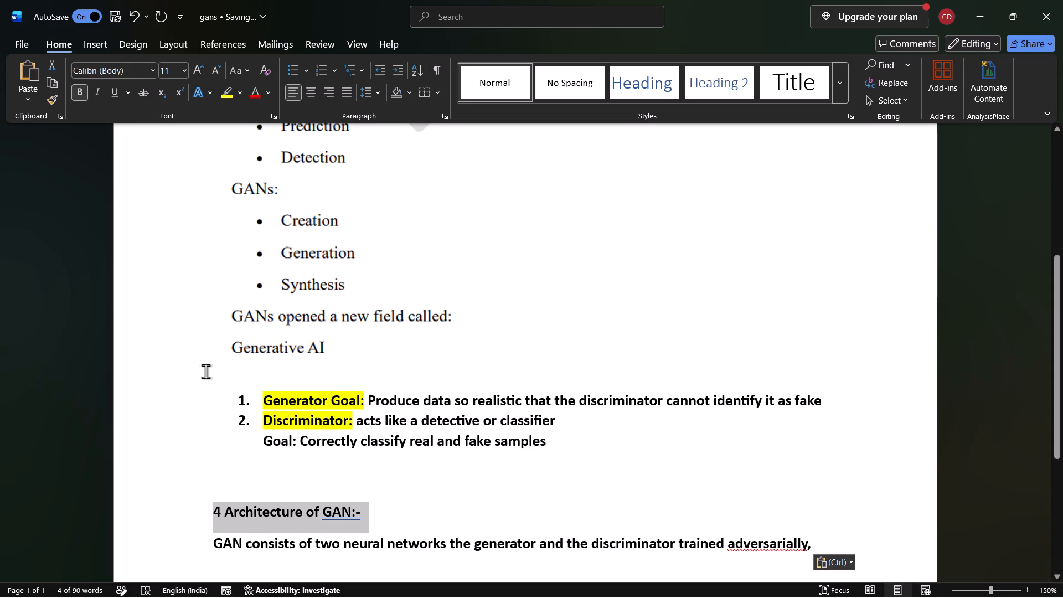
click(196, 75)
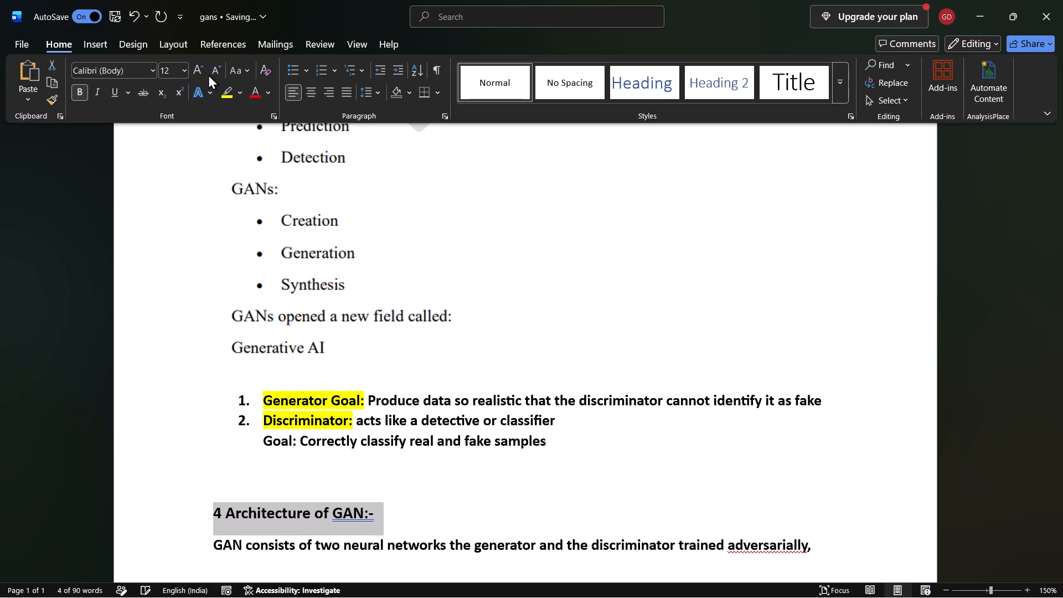
click(202, 66)
click(230, 94)
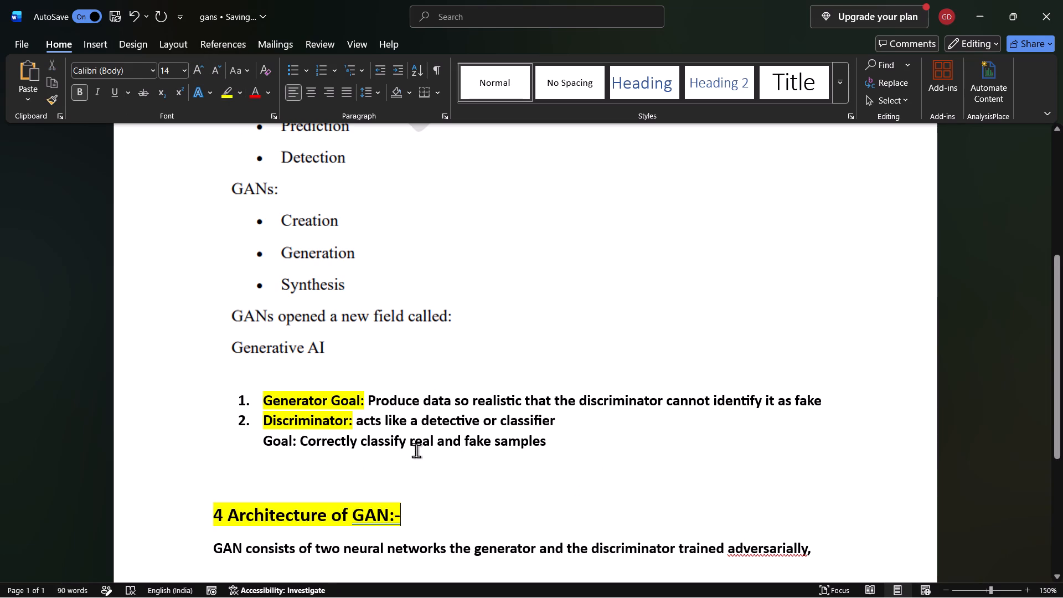
Switch to the GAN introduction PDF and read the "1. Generator Model" paragraph on page 4.
key(alt+Tab)
middle_click(491, 368)
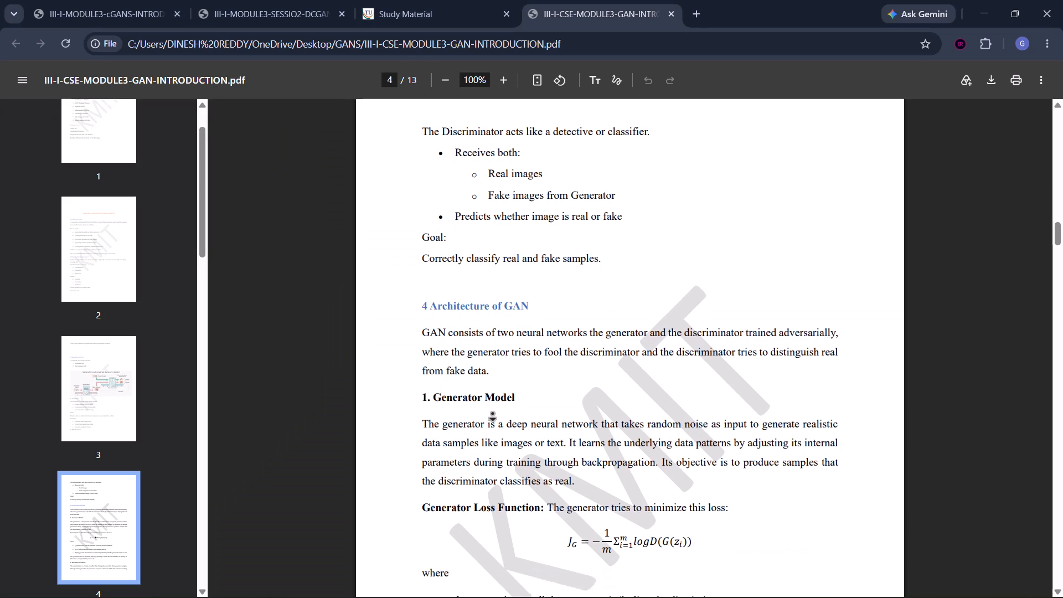
middle_click(493, 417)
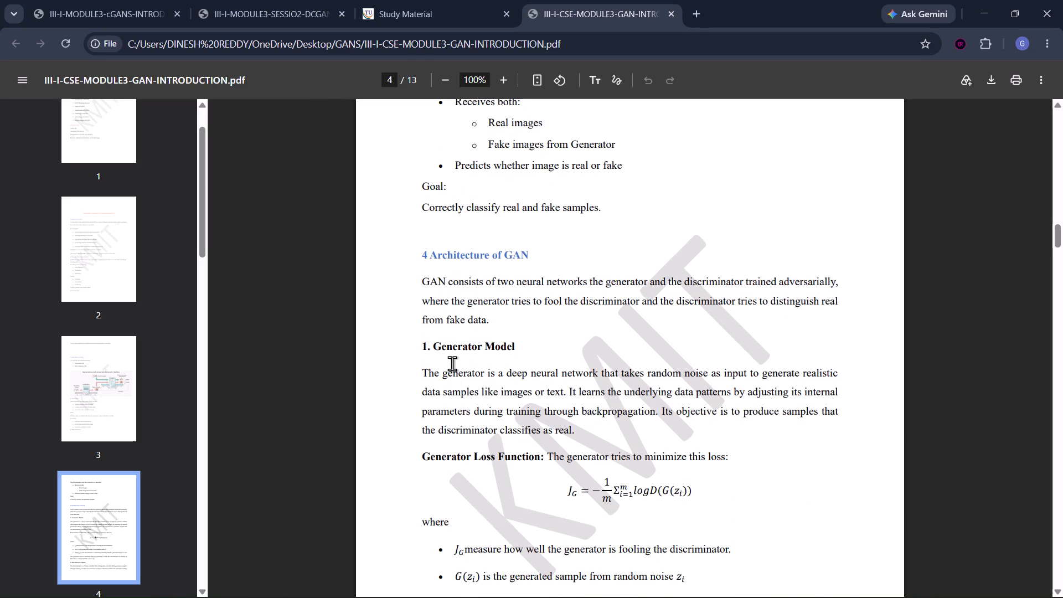
drag(438, 346, 515, 339)
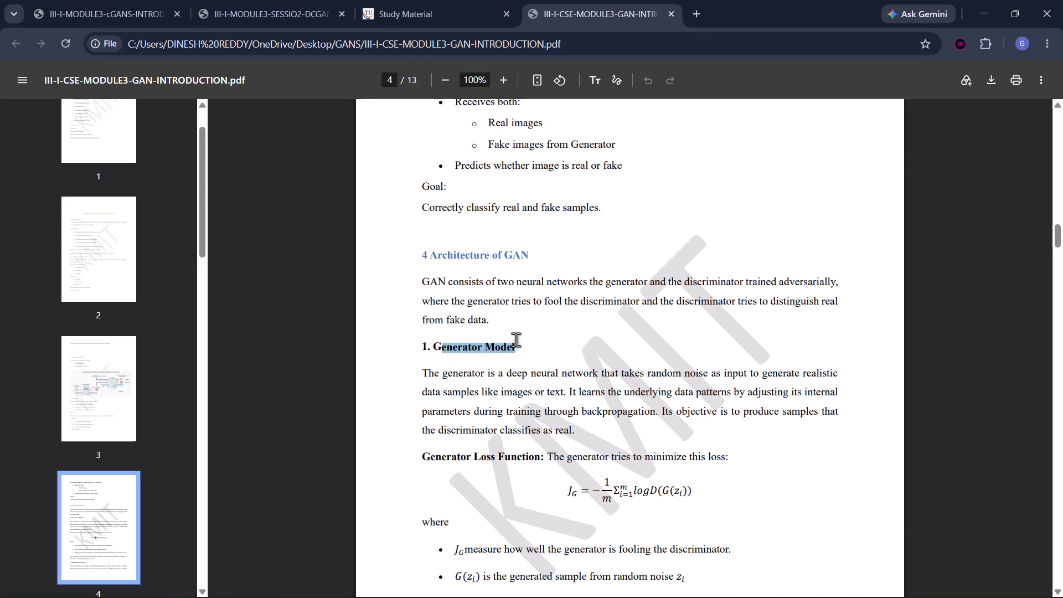
click(515, 339)
drag(414, 368, 518, 374)
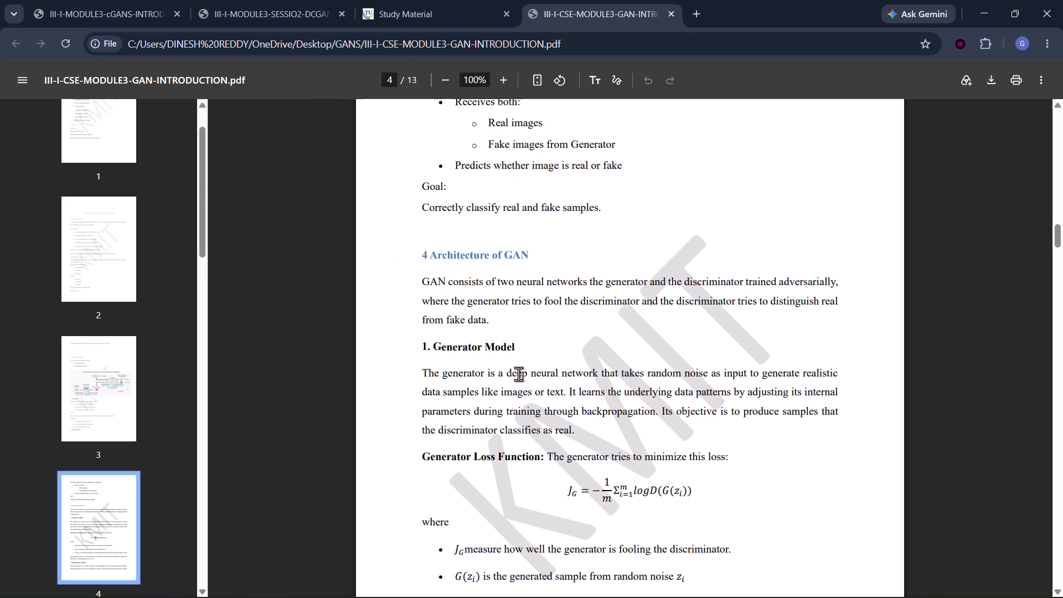
drag(518, 374, 578, 376)
click(576, 377)
drag(428, 372, 483, 369)
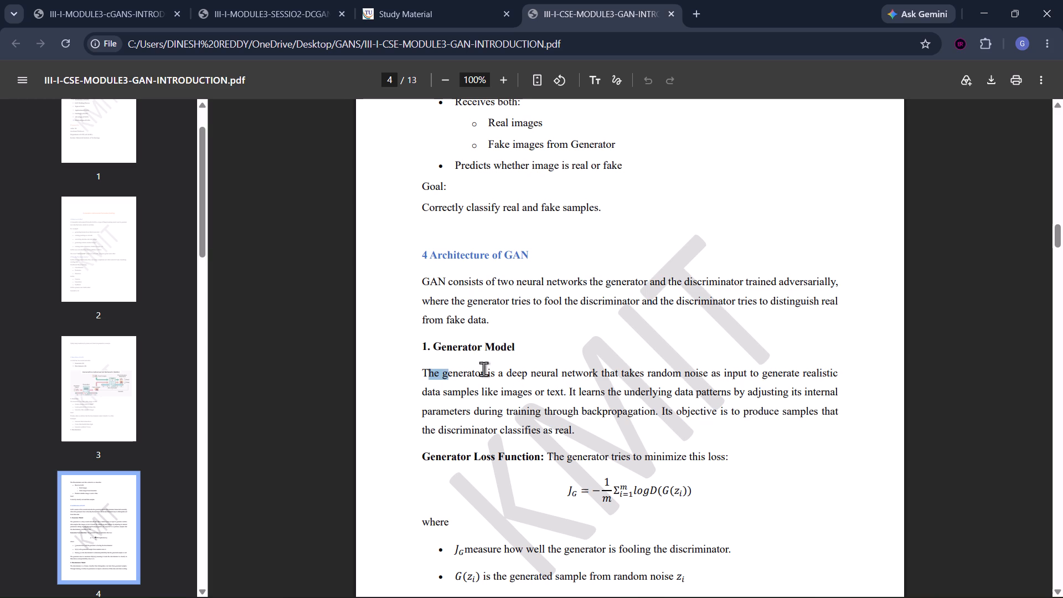
drag(483, 369, 858, 371)
click(858, 370)
drag(423, 394, 484, 391)
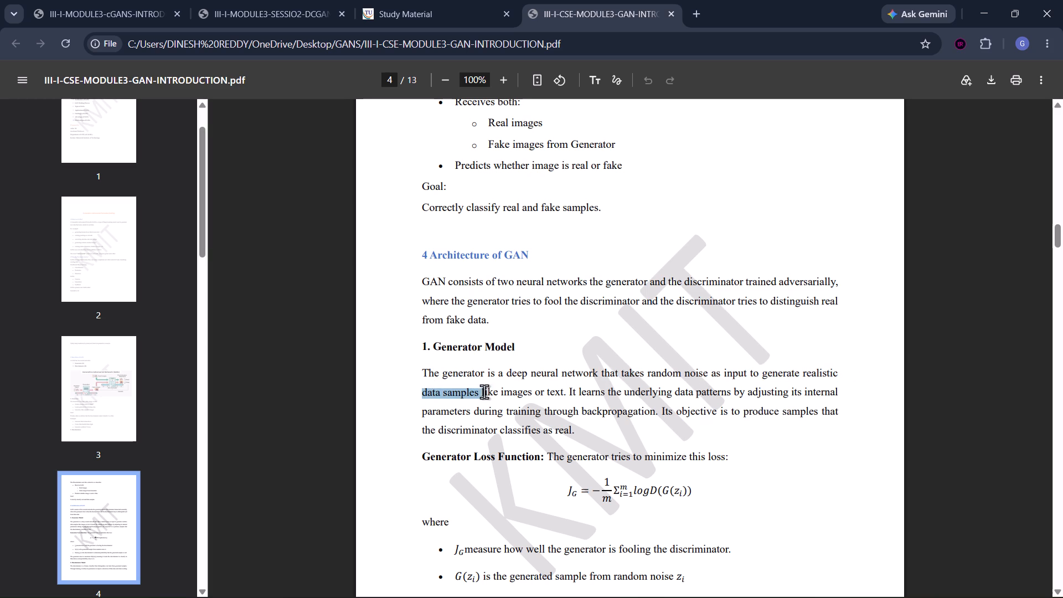
drag(484, 391, 569, 396)
click(569, 396)
drag(569, 392, 570, 392)
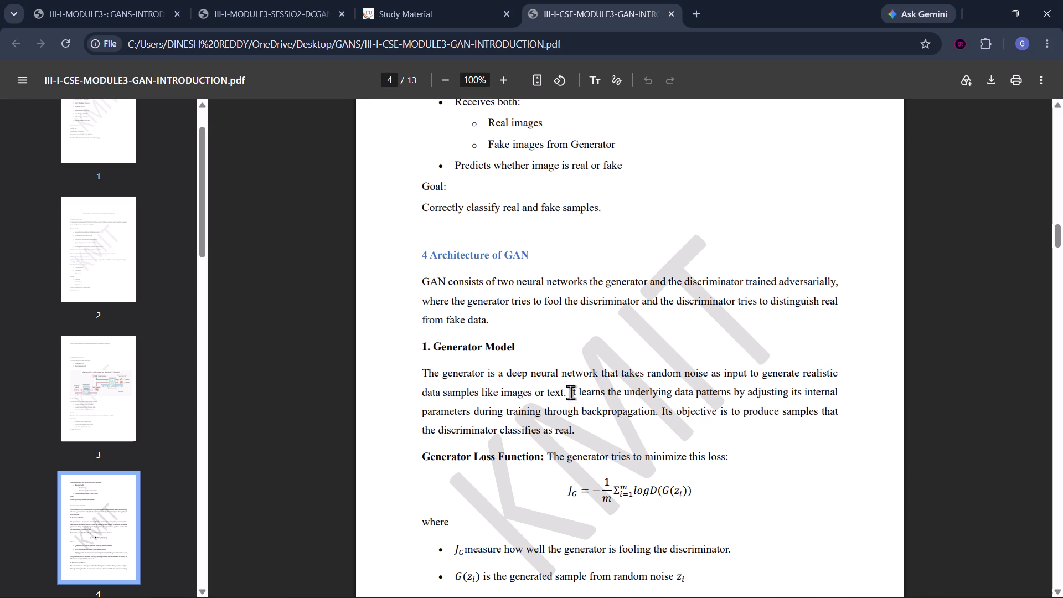
drag(570, 392, 812, 389)
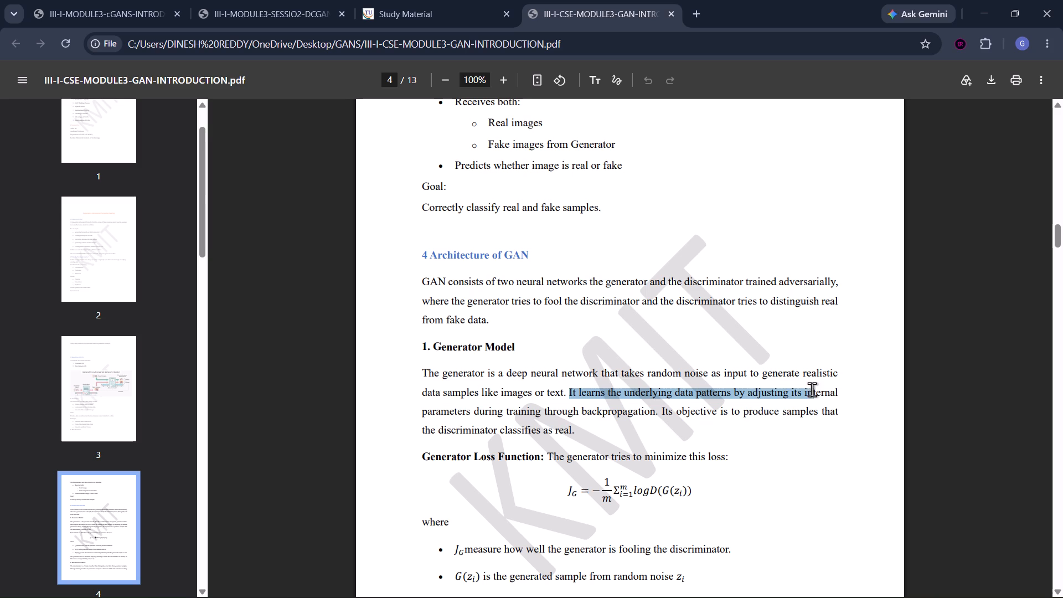
drag(812, 389, 886, 389)
drag(886, 389, 879, 391)
drag(424, 417, 500, 422)
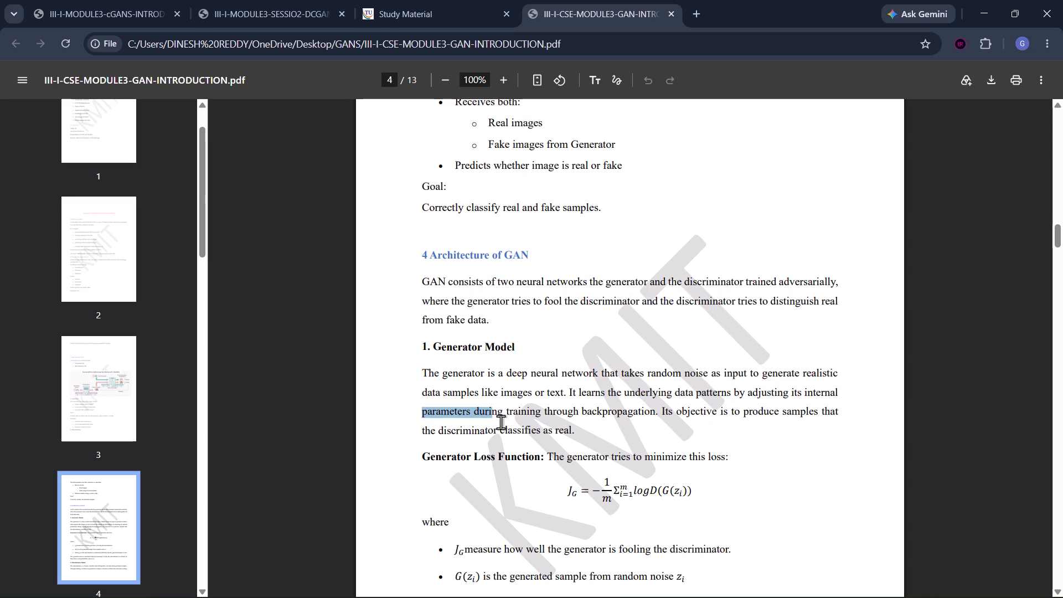
drag(500, 422, 656, 410)
click(655, 410)
drag(660, 408, 711, 407)
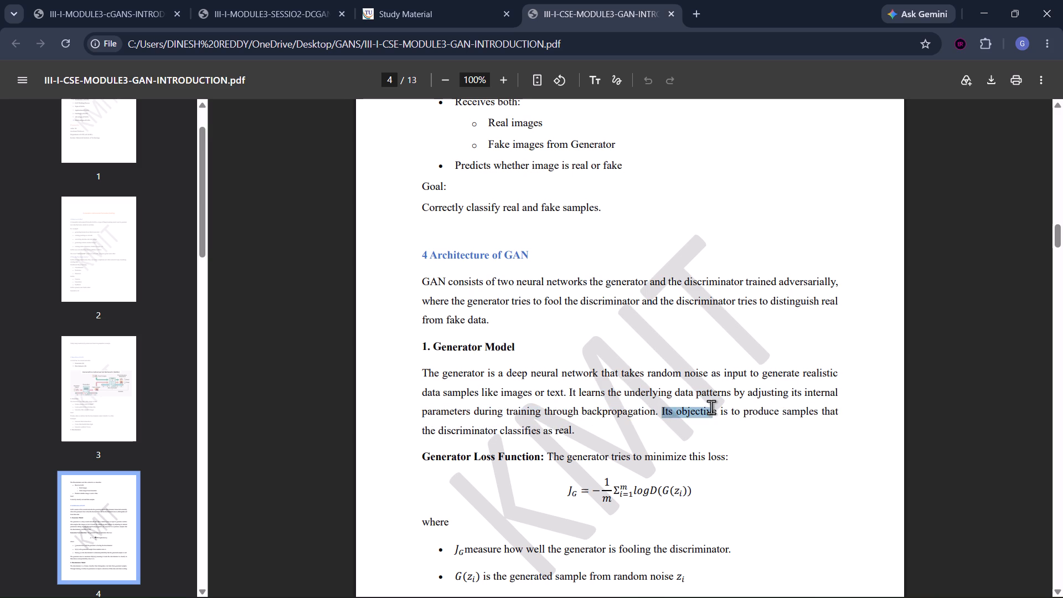
drag(711, 407, 794, 406)
click(794, 406)
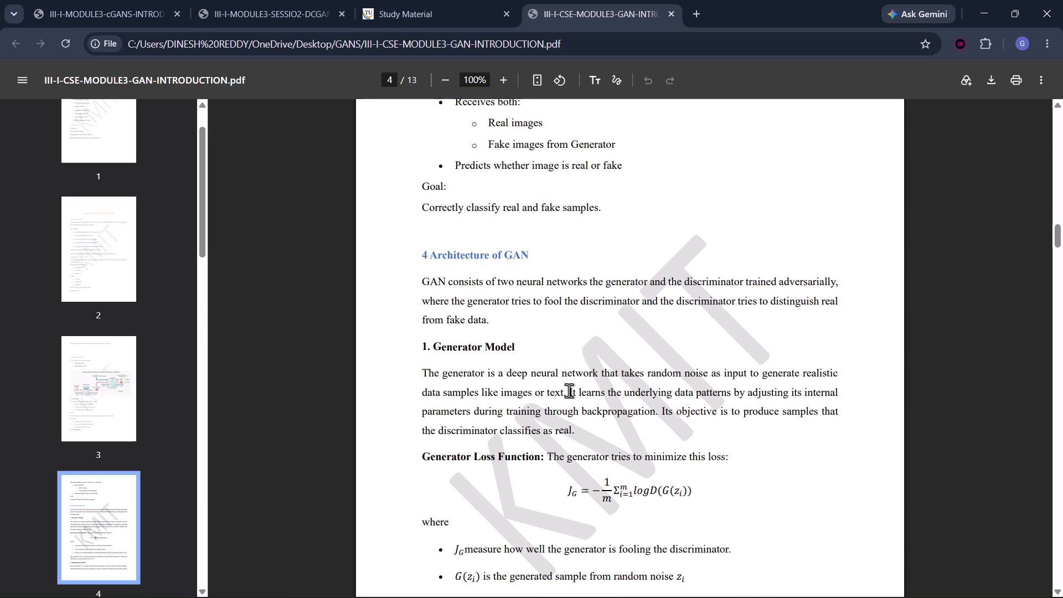
Reread the Generator Model sentences on generating samples from random noise and learning data patterns through backpropagation.
drag(574, 393, 652, 393)
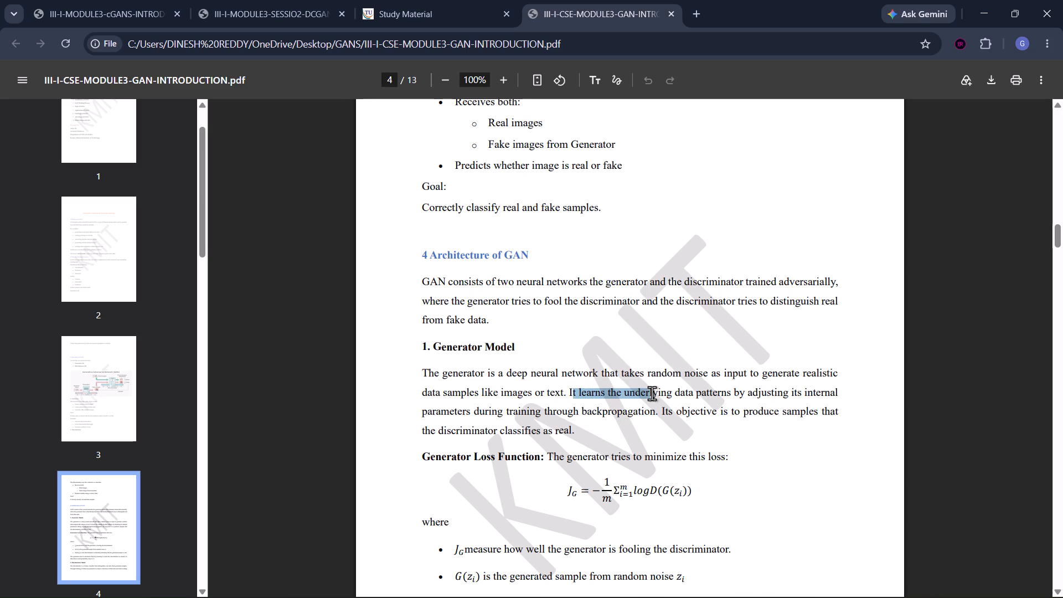
drag(652, 393, 751, 393)
click(751, 393)
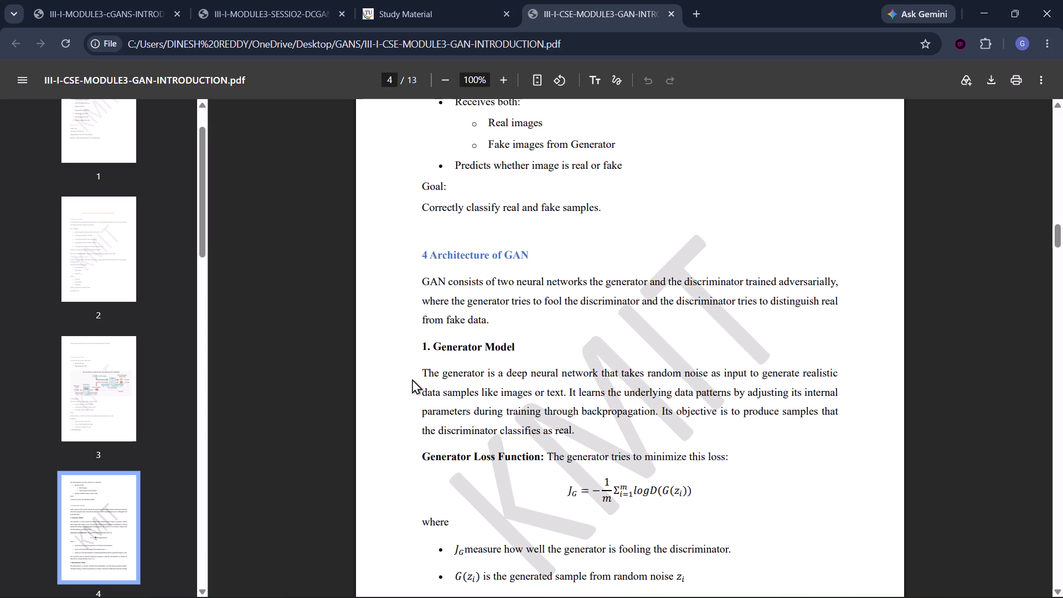
drag(428, 361, 808, 376)
click(807, 375)
drag(568, 391, 751, 393)
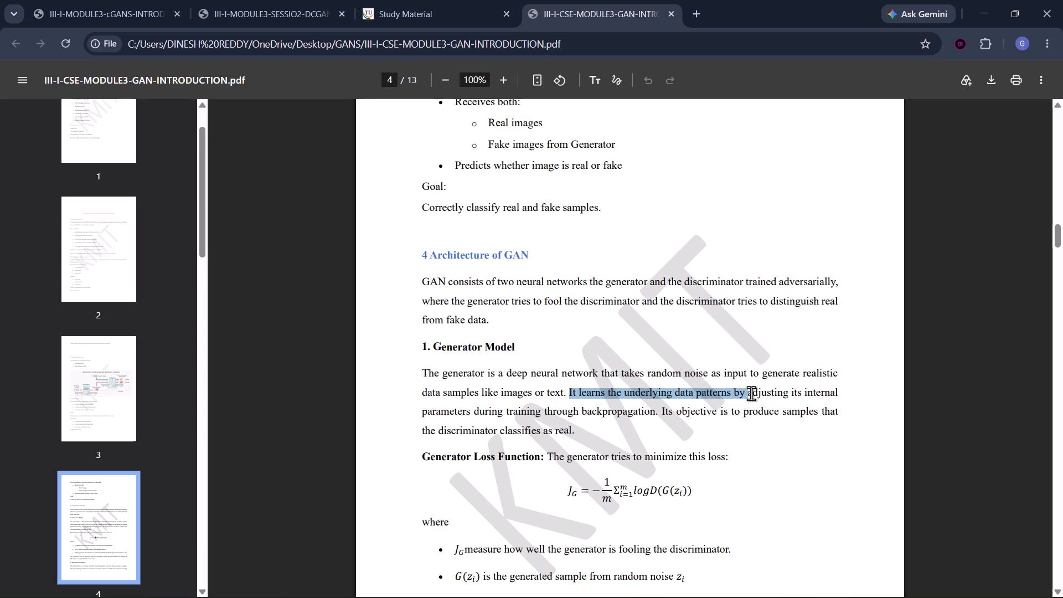
drag(751, 393, 839, 394)
click(839, 394)
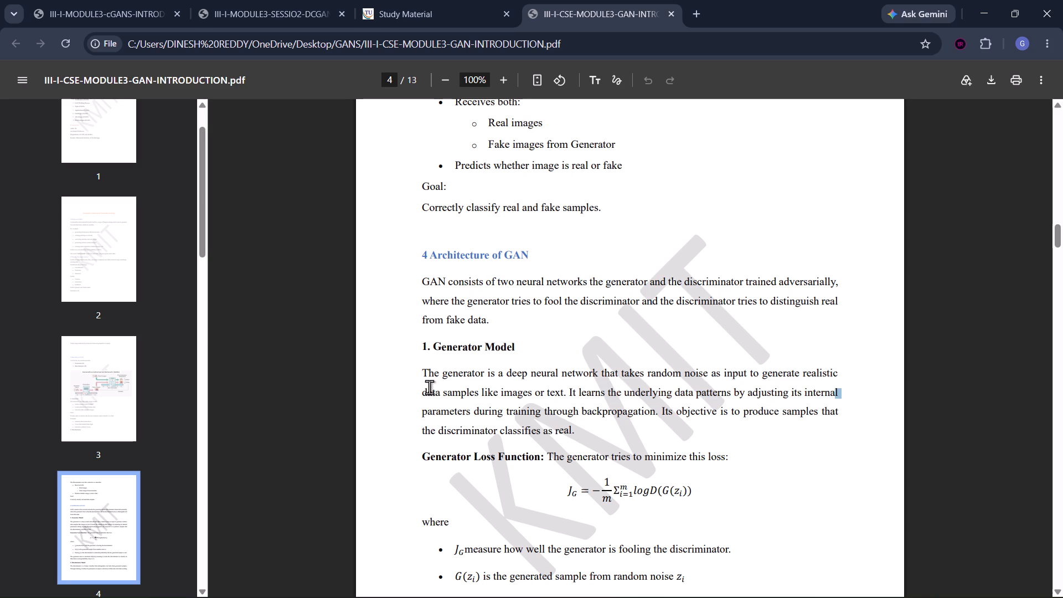
drag(423, 417, 510, 416)
click(510, 416)
drag(568, 394, 718, 393)
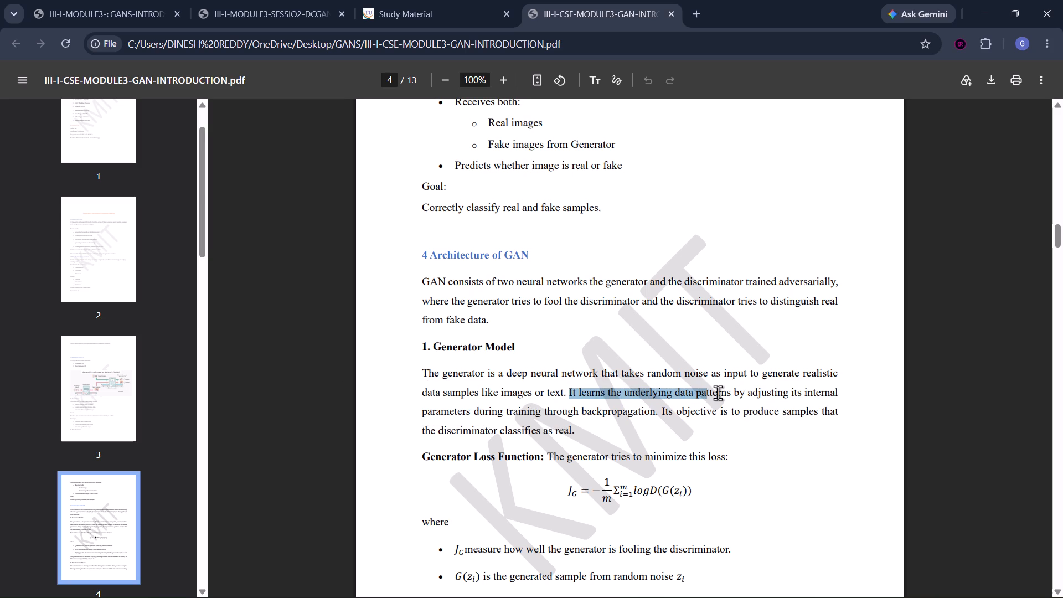
drag(718, 393, 838, 385)
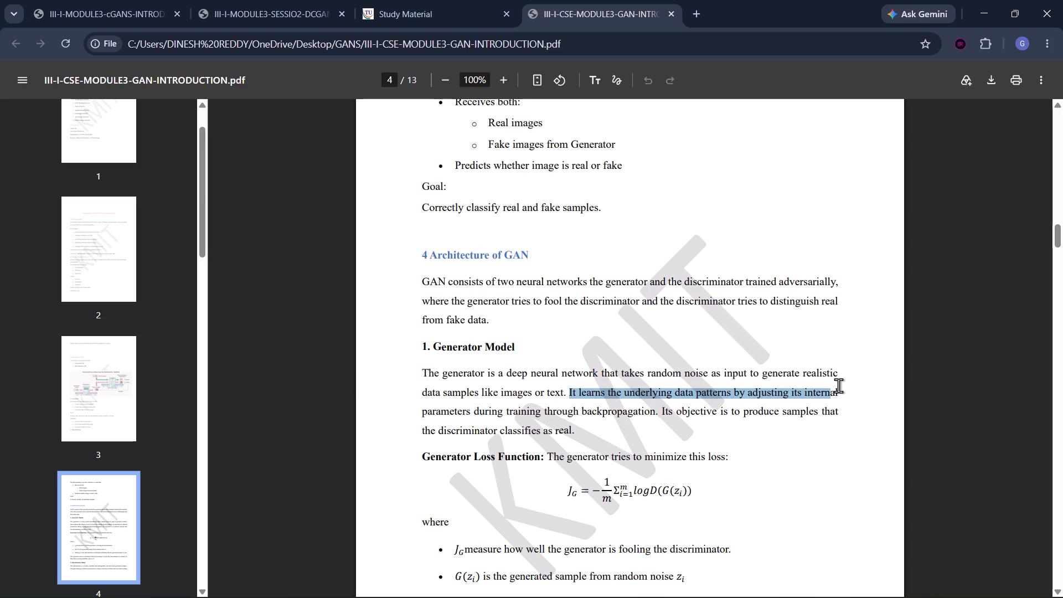
drag(838, 385, 835, 385)
drag(834, 385, 822, 387)
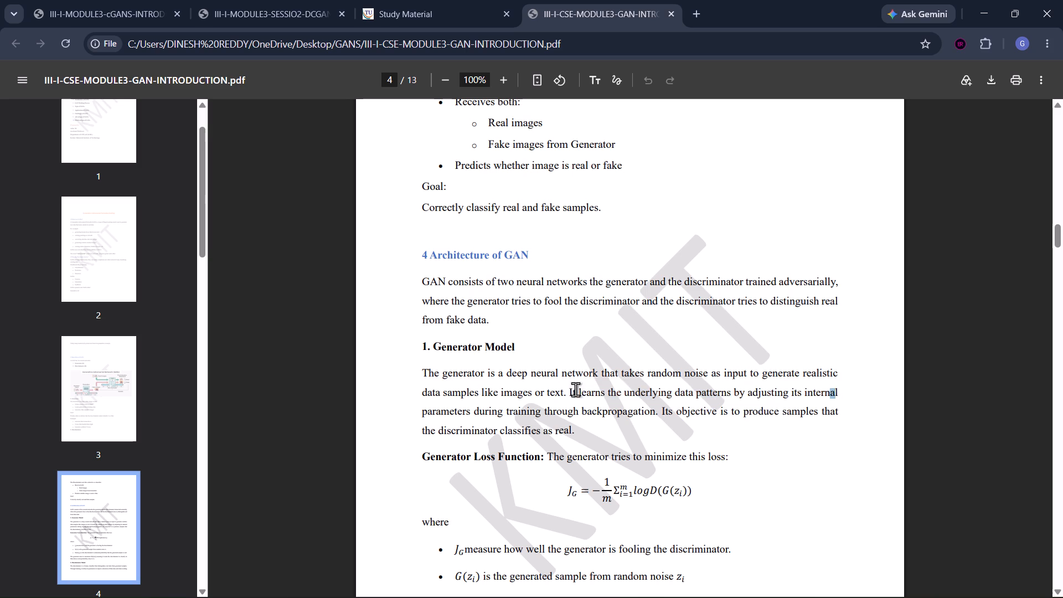
drag(428, 409, 558, 408)
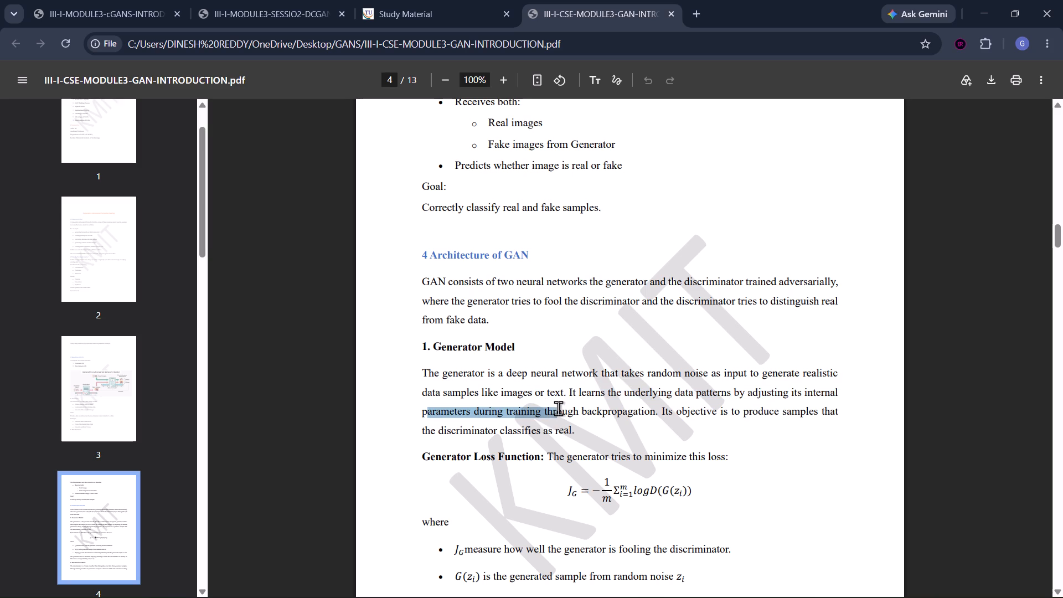
drag(558, 408, 572, 412)
drag(572, 412, 619, 414)
click(619, 414)
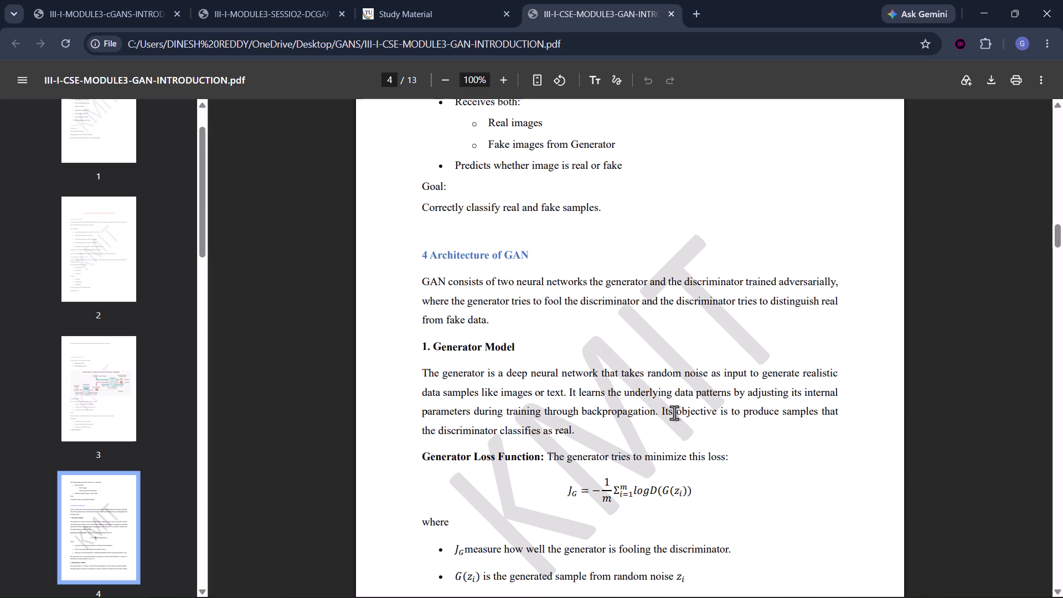
Read the generator's objective sentence and the "Generator Loss Function" line on page 4.
drag(429, 432, 595, 432)
click(595, 432)
drag(657, 403, 745, 413)
drag(745, 413, 736, 430)
drag(407, 451, 423, 451)
drag(423, 451, 551, 451)
drag(551, 451, 738, 464)
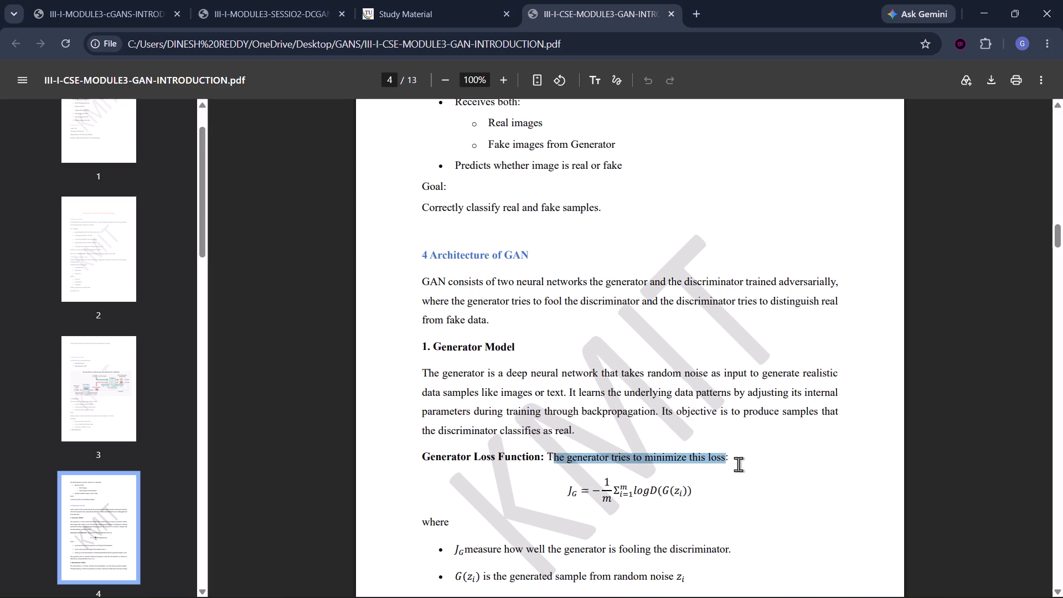
drag(738, 464, 732, 463)
drag(730, 462, 724, 462)
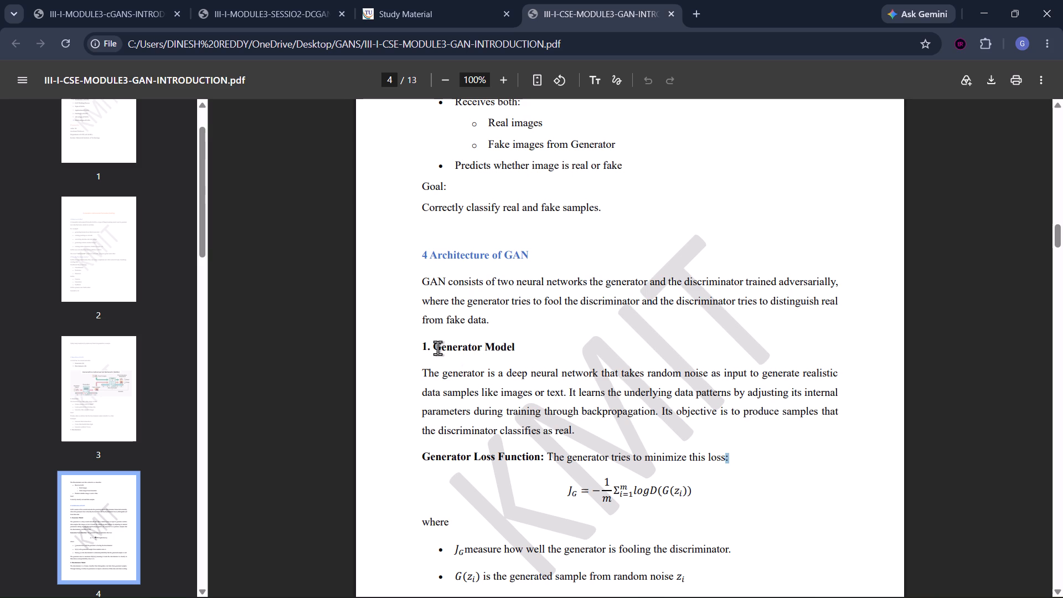
Copy the heading "1. Generator Model" from the PDF into the gans document, indented on a line below the GAN definition.
click(443, 341)
drag(423, 348, 538, 352)
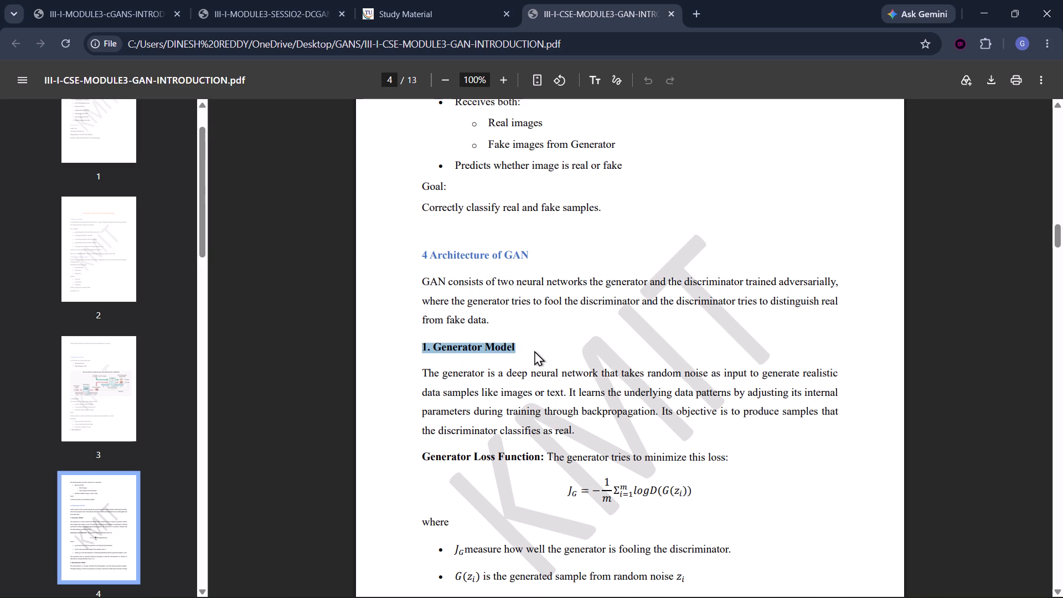
key(ctrl+c)
key(alt+Tab)
middle_click(403, 471)
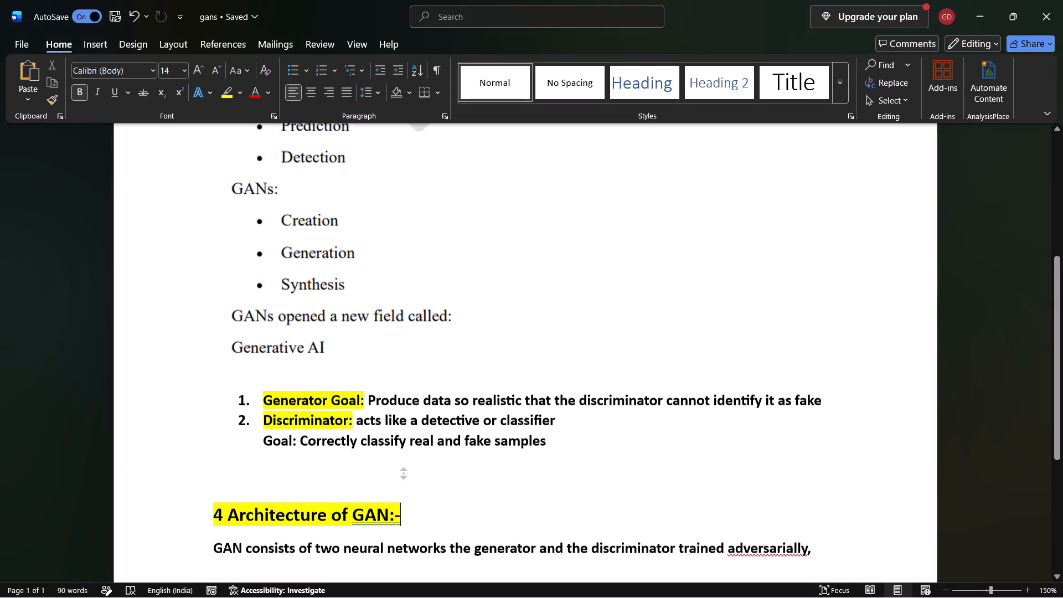
middle_click(422, 528)
click(331, 460)
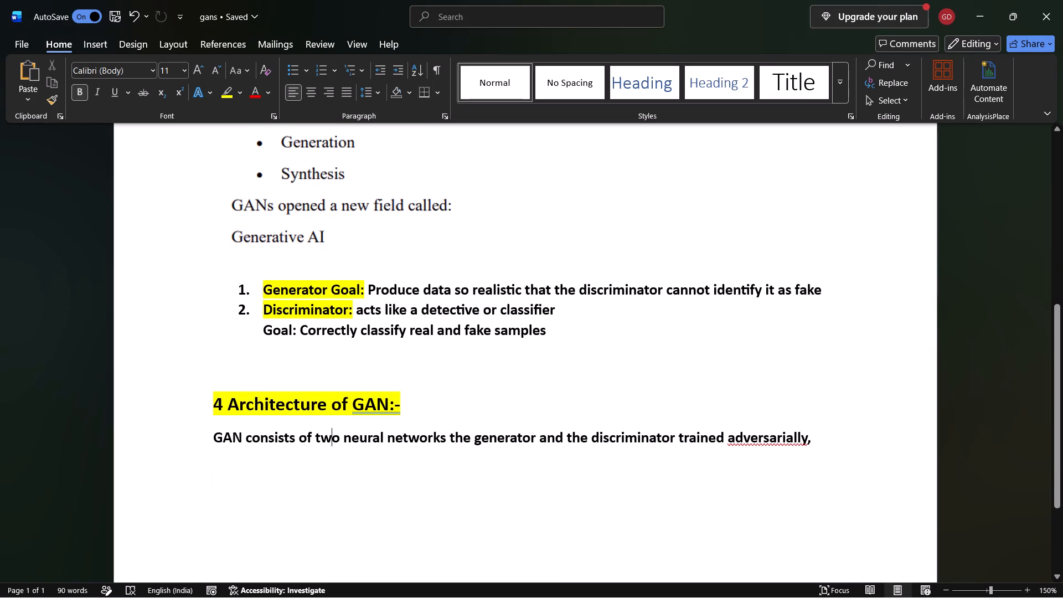
click(827, 435)
key(Return)
key(Return)
key(Tab)
key(ctrl+v)
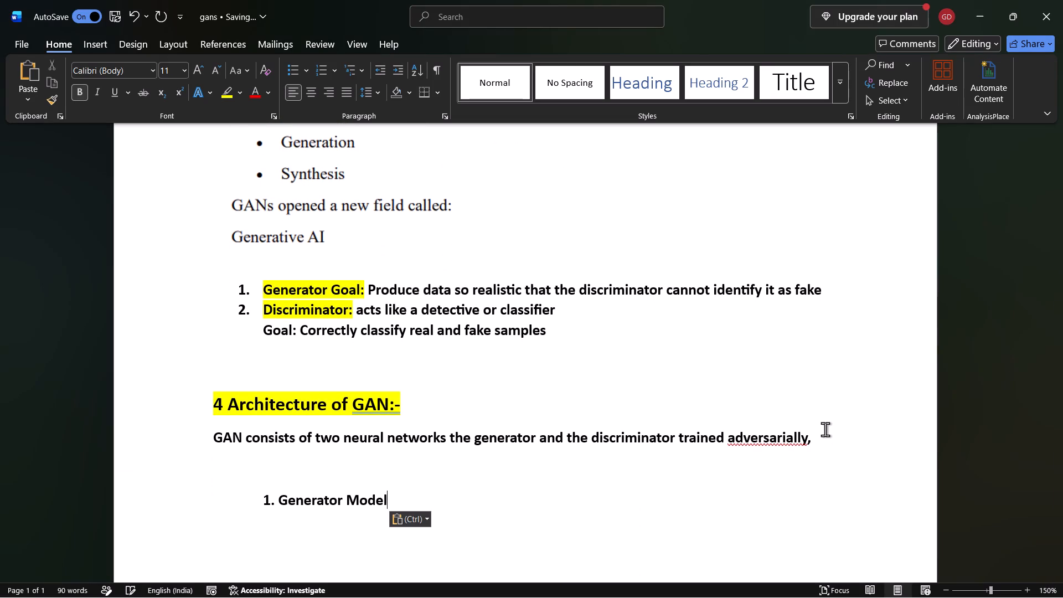
Append ":-" to the Generator Model heading, followed by the PDF sentence "It learns the underlying data patterns… through backpropagation.".
key(alt+Tab)
click(564, 393)
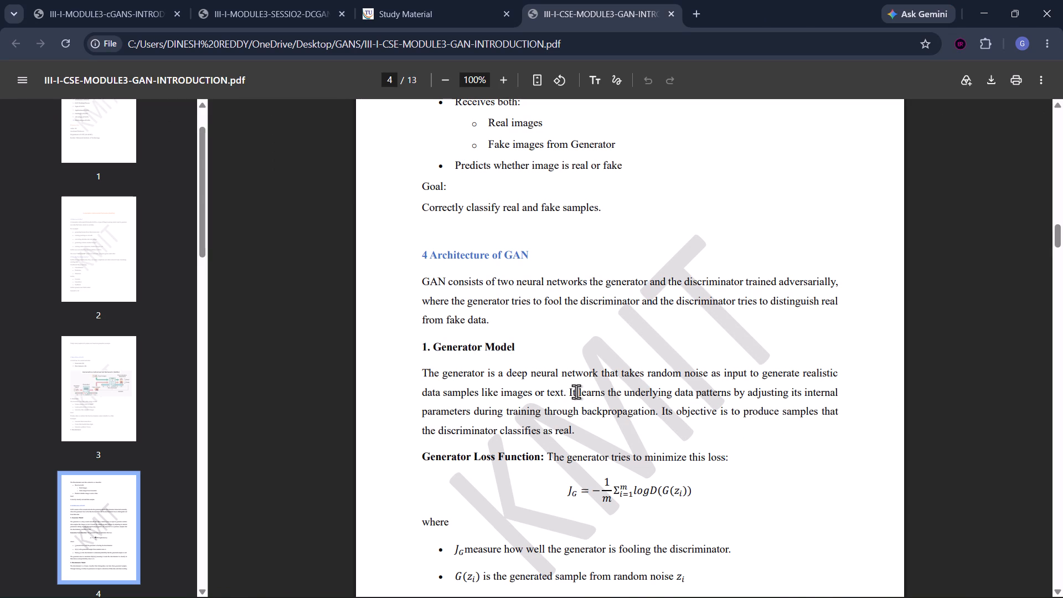
drag(569, 391, 773, 395)
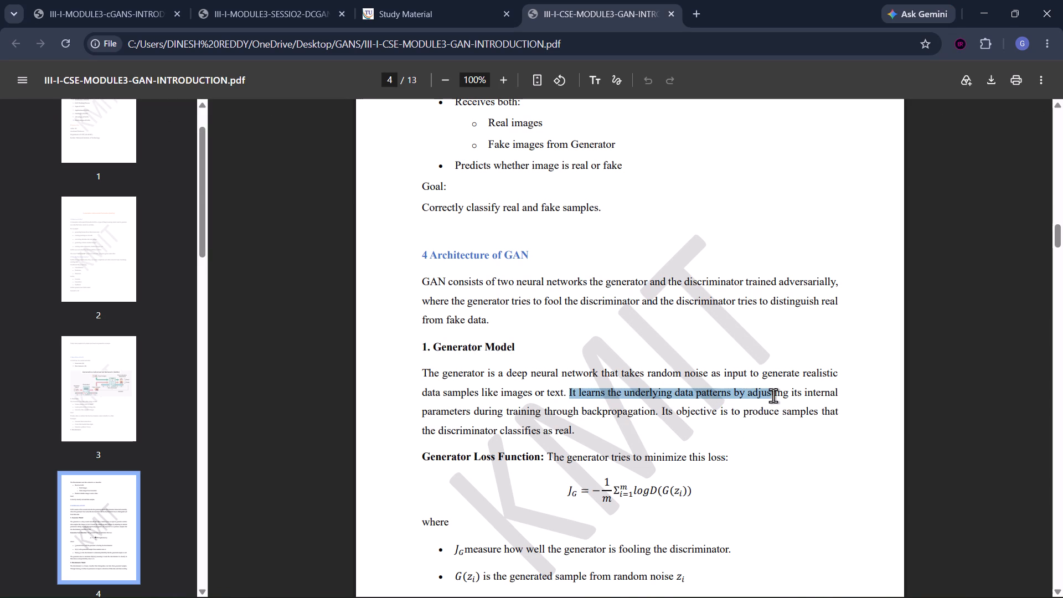
drag(773, 395, 644, 407)
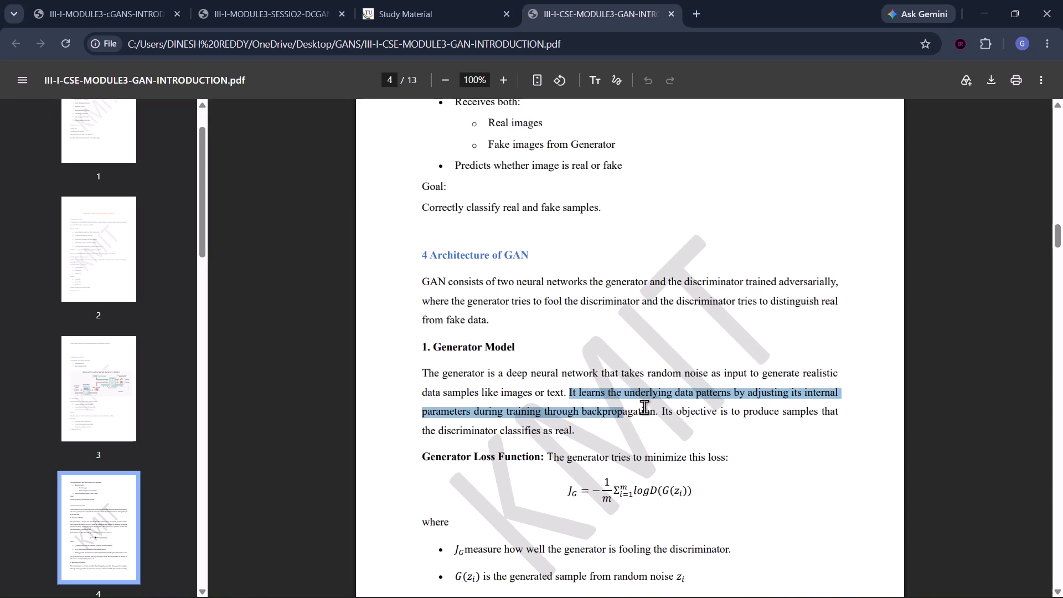
drag(644, 407, 658, 414)
key(ctrl+c)
key(alt+Tab)
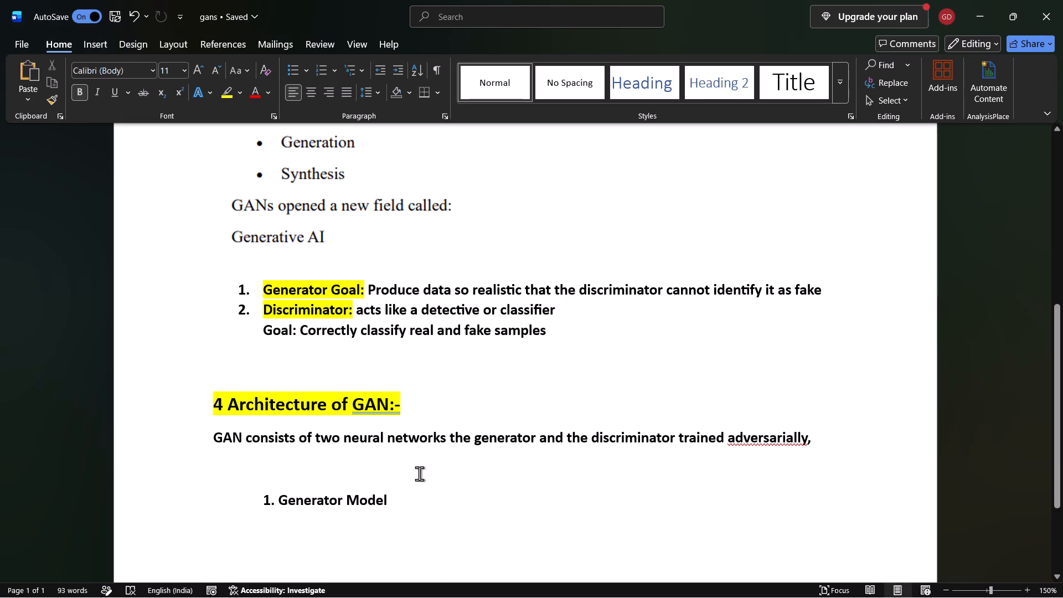
text(L-)
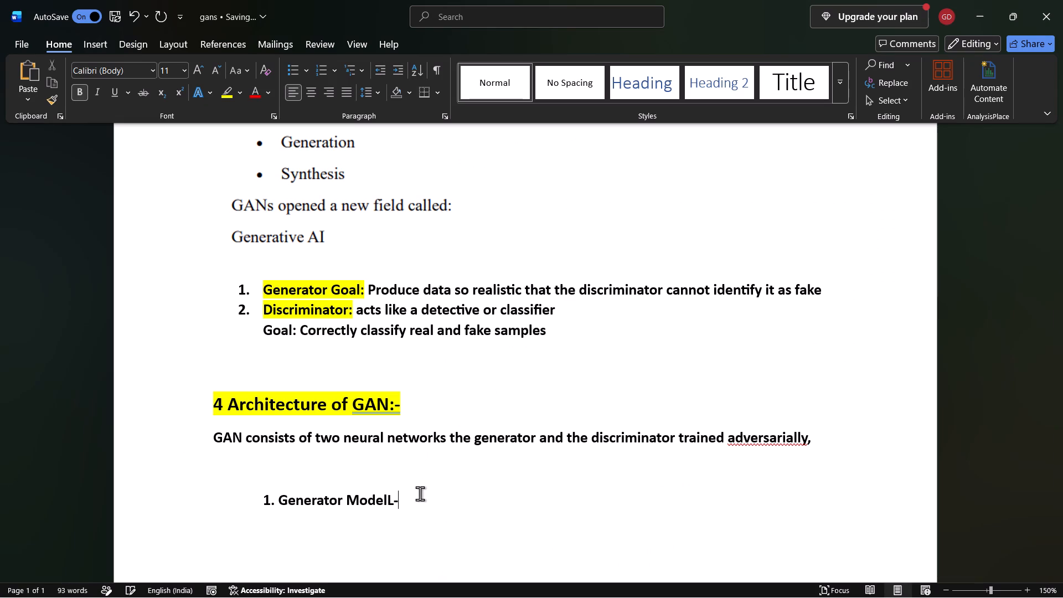
key(BackSpace)
key(BackSpace)
key(shift+colon)
key(minus)
key(ctrl+v)
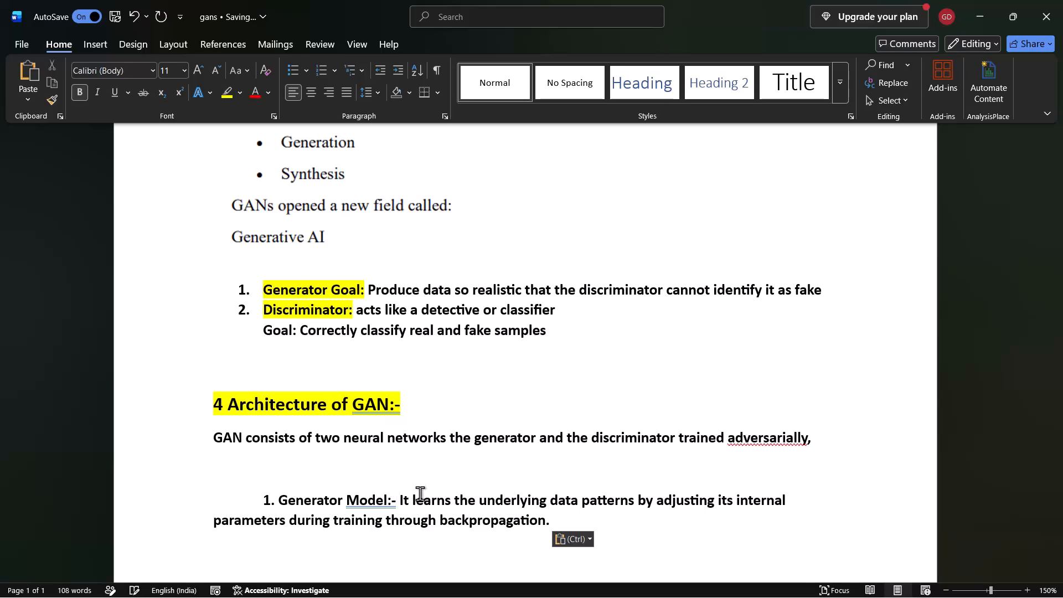
Enlarge the label "1. Generator Model:-" to 14 pt.
drag(265, 499, 313, 501)
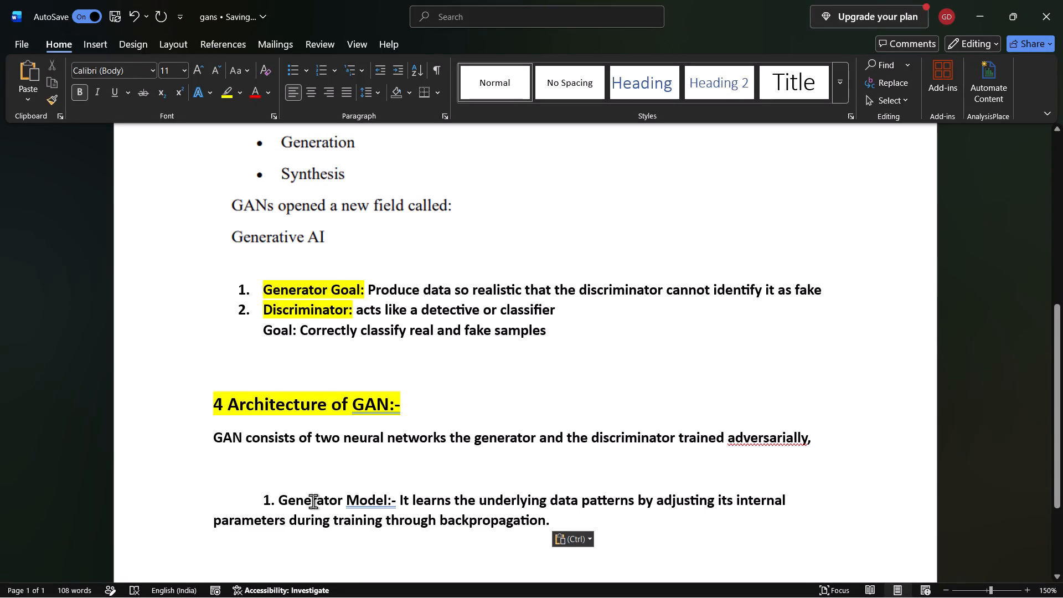
drag(313, 501, 396, 503)
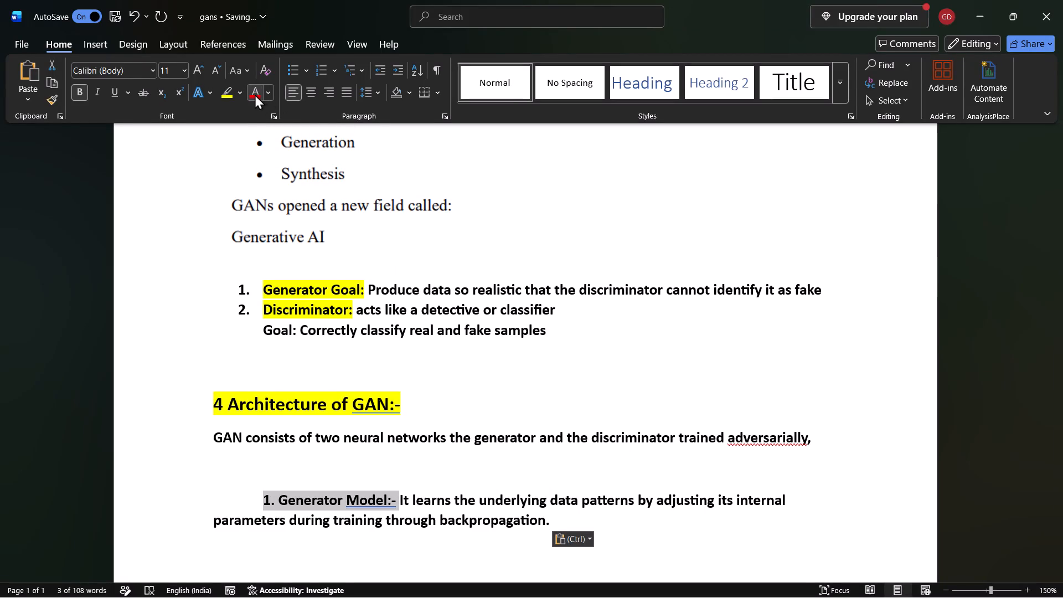
click(392, 287)
drag(261, 502, 331, 498)
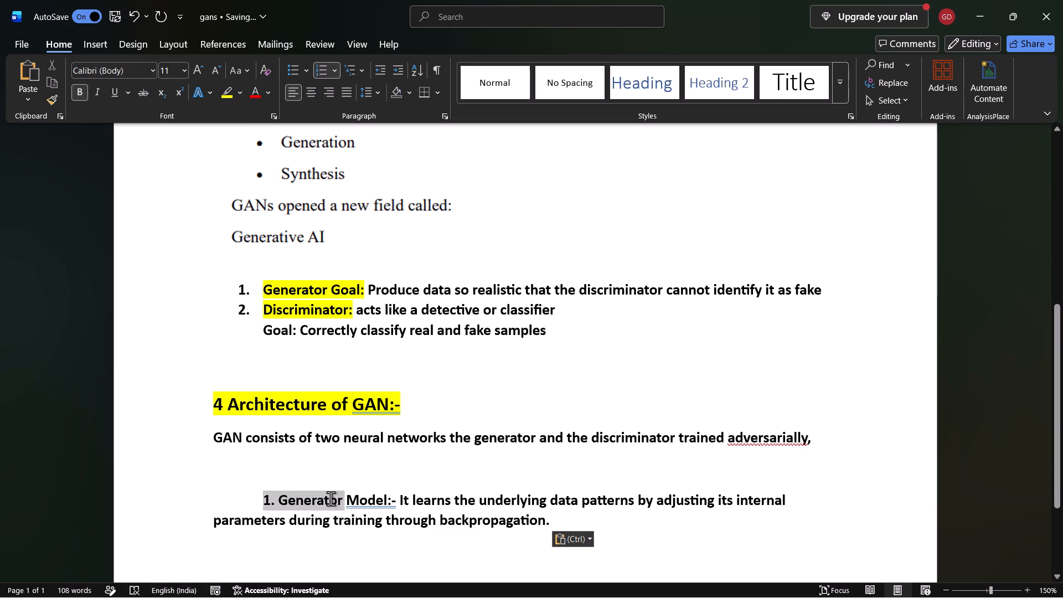
drag(331, 498, 395, 501)
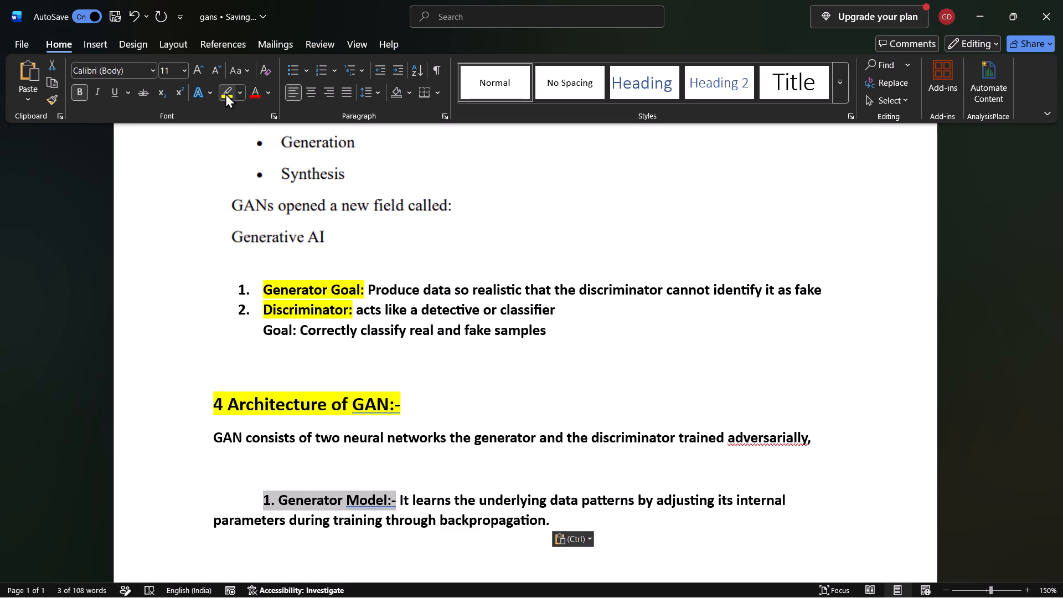
click(198, 73)
click(198, 73)
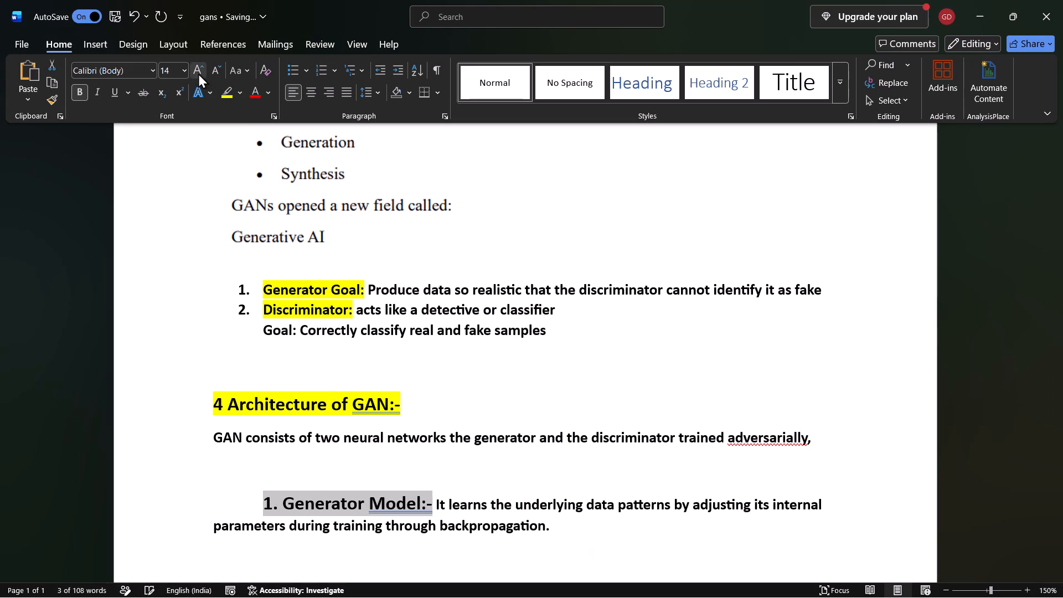
click(431, 357)
Switch to the GAN introduction PDF and examine the "Generator Loss Function" line and its formula on page 4.
key(alt+Tab)
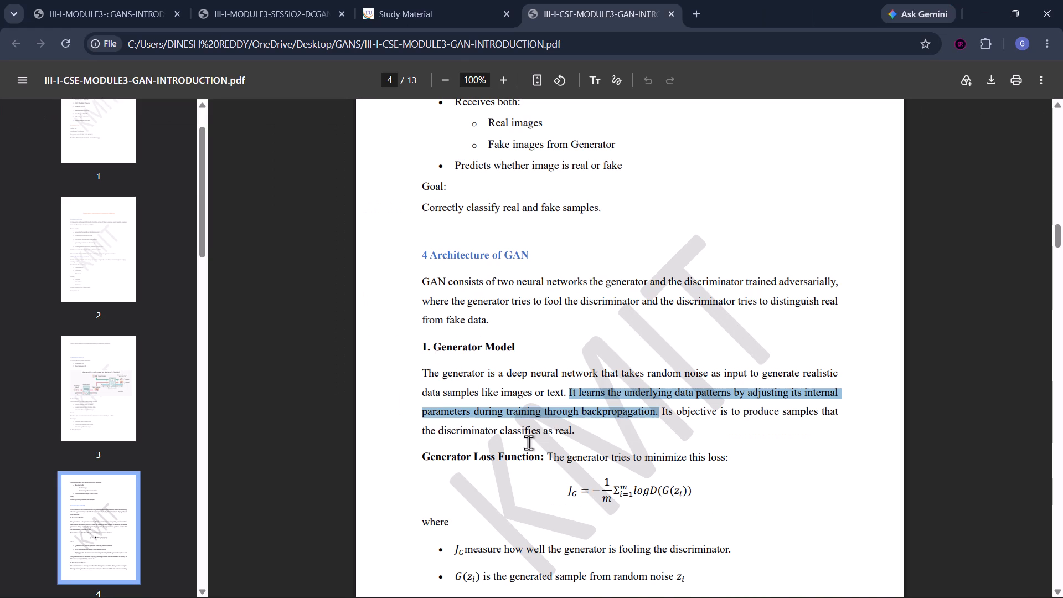
middle_click(538, 435)
middle_click(561, 477)
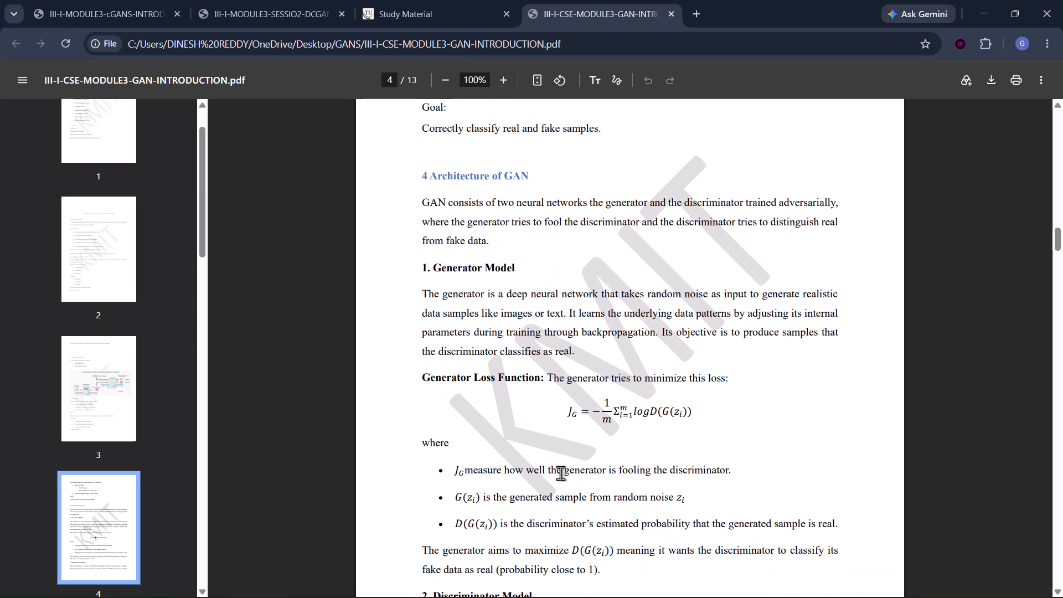
drag(422, 376, 555, 384)
click(555, 384)
drag(545, 376, 678, 377)
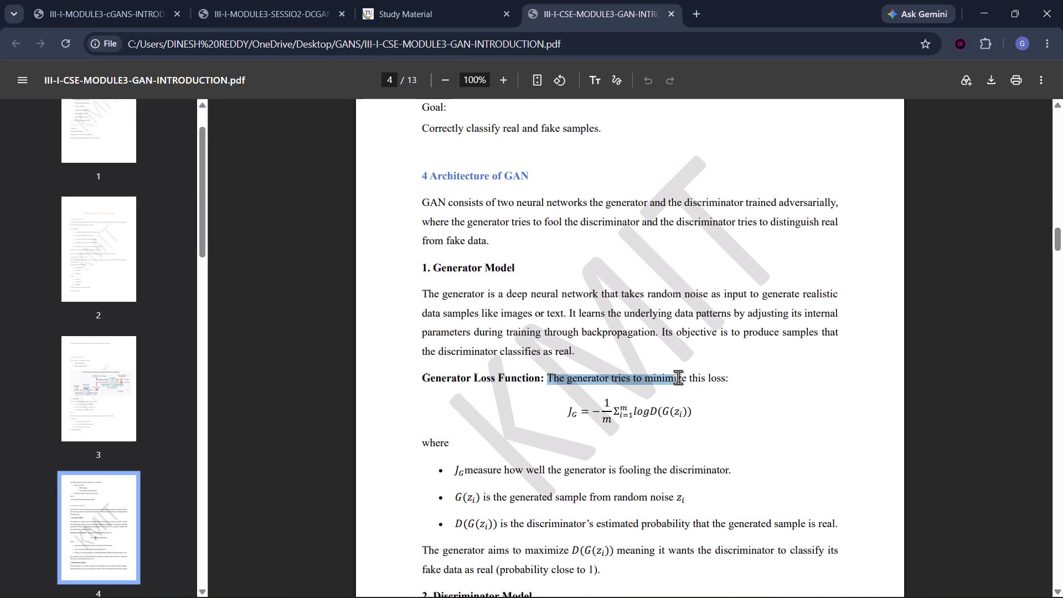
drag(678, 377, 743, 377)
click(743, 377)
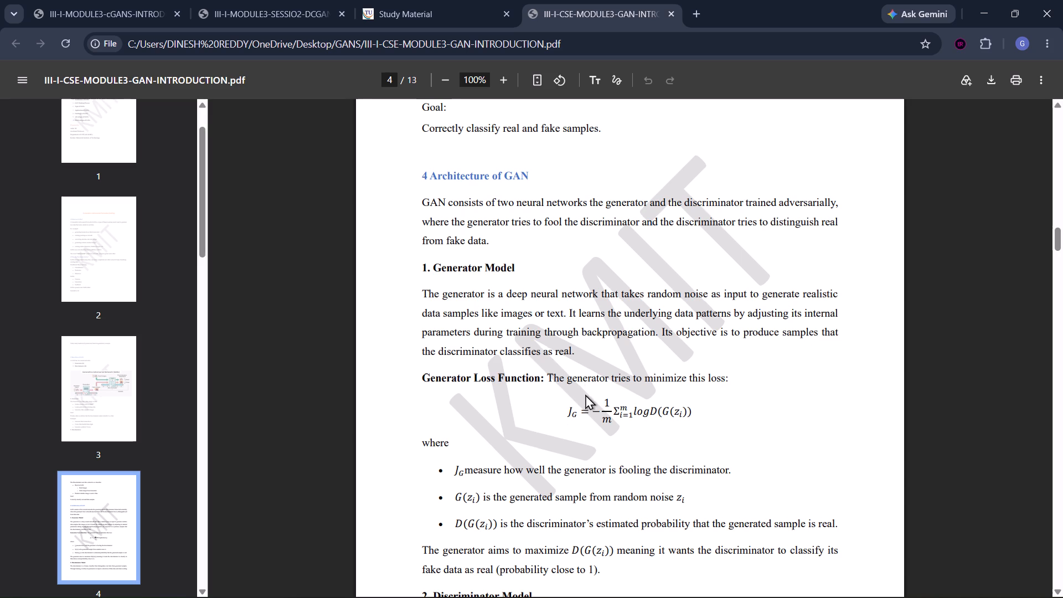
drag(556, 393, 695, 443)
click(698, 428)
drag(560, 401, 668, 401)
click(668, 401)
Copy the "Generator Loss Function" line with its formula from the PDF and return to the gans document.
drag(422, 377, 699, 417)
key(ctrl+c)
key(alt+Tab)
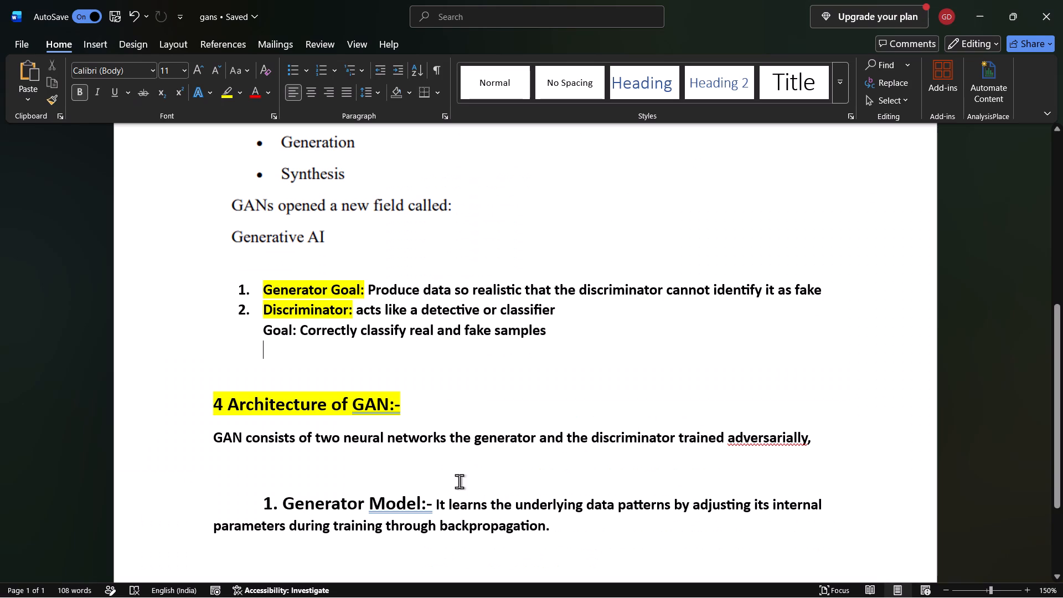
Realign the "1. Generator Model:-" paragraph as a numbered list item and add an unnumbered line beneath it.
click(554, 517)
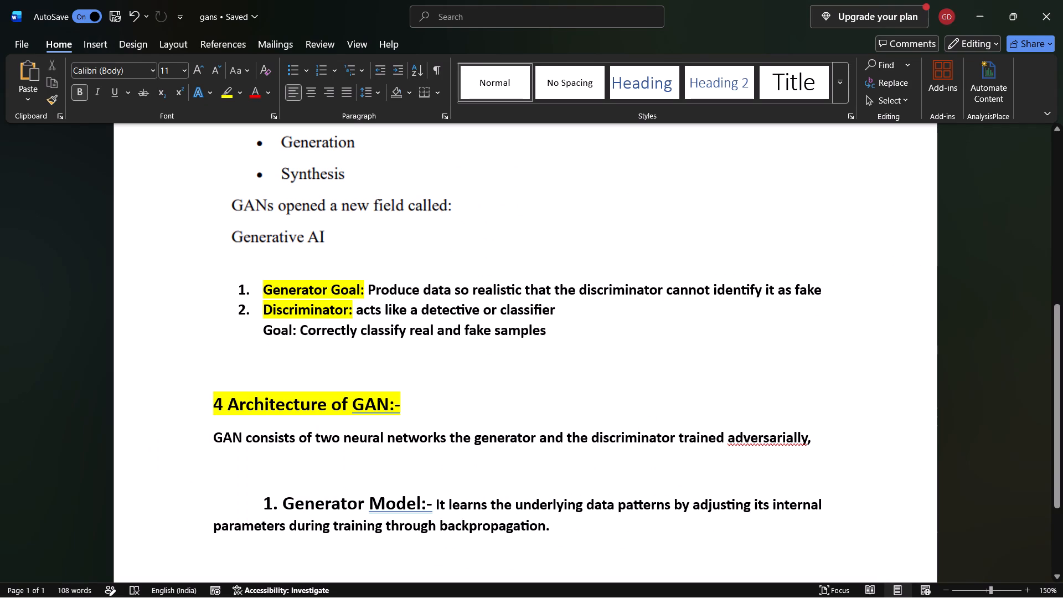
click(204, 525)
click(210, 526)
key(Tab)
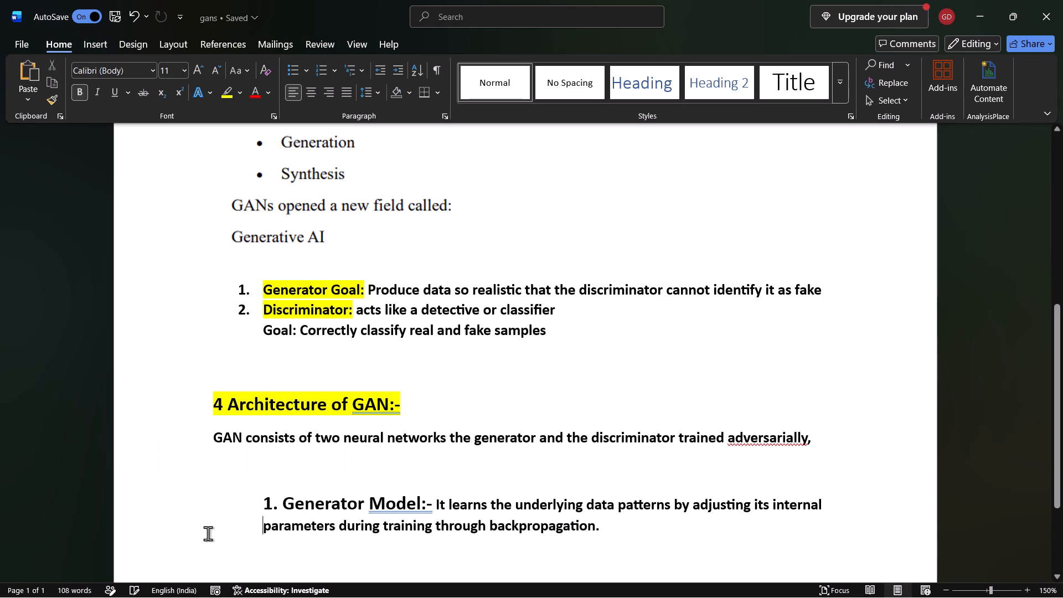
key(Tab)
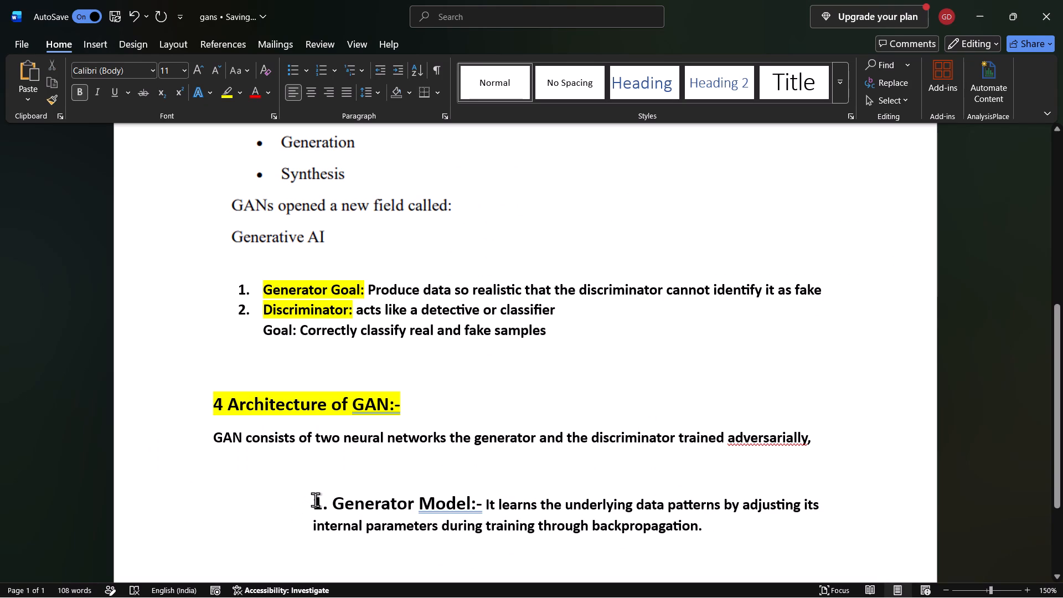
click(306, 501)
key(BackSpace)
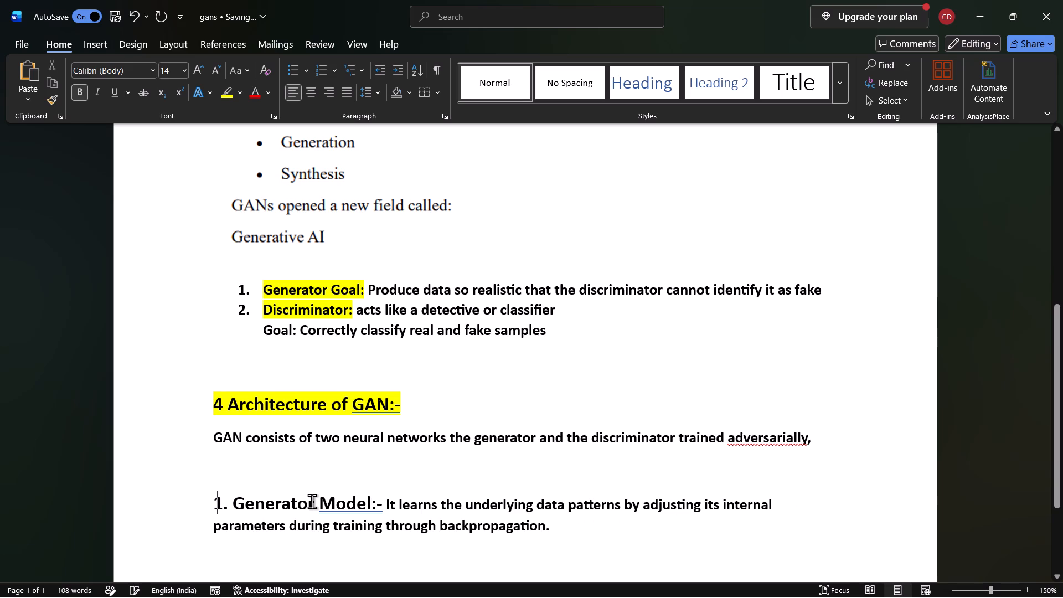
click(565, 530)
key(Return)
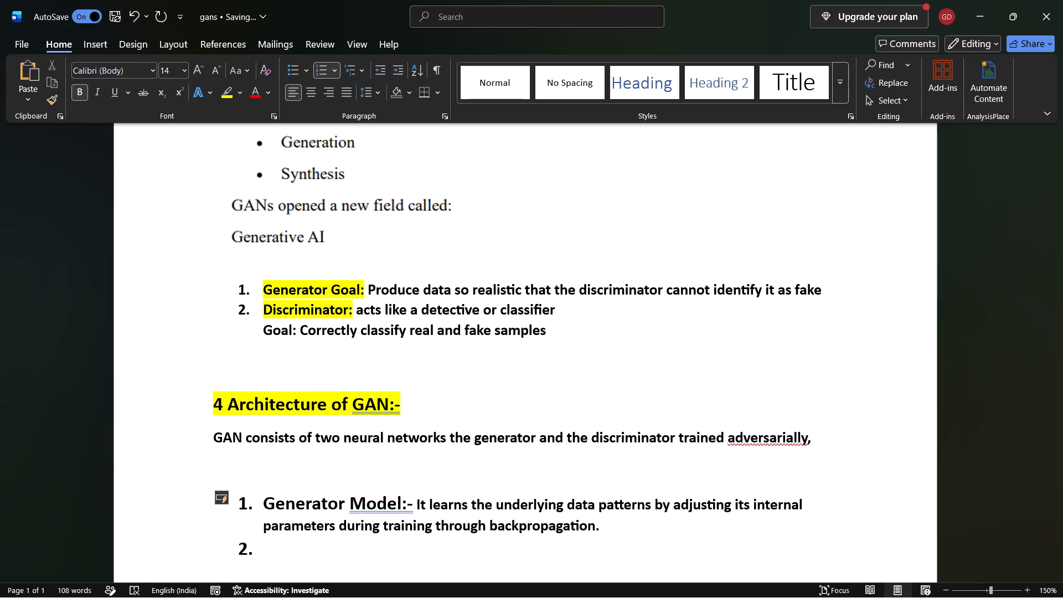
key(BackSpace)
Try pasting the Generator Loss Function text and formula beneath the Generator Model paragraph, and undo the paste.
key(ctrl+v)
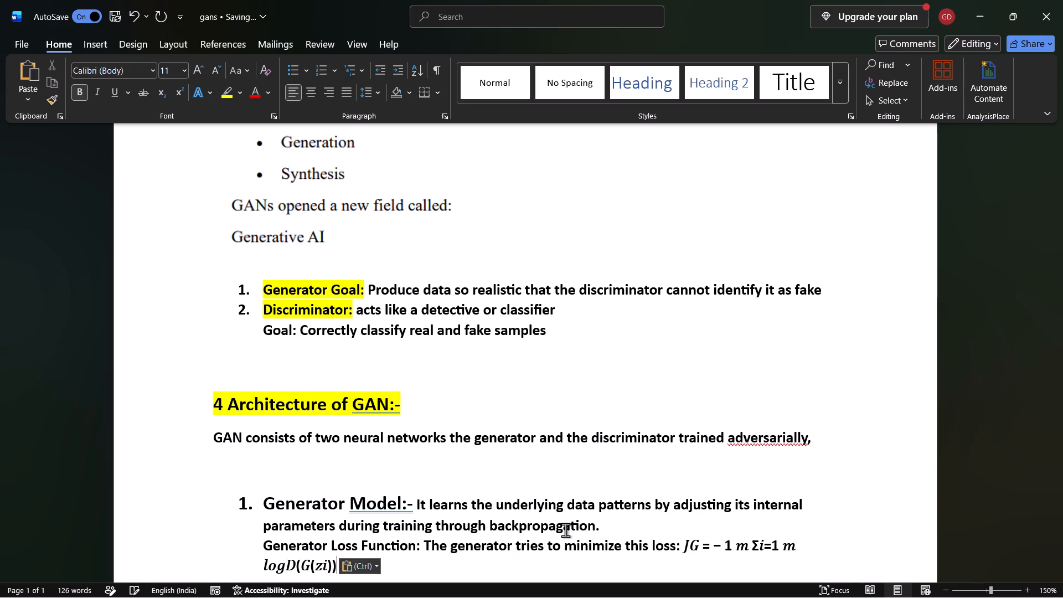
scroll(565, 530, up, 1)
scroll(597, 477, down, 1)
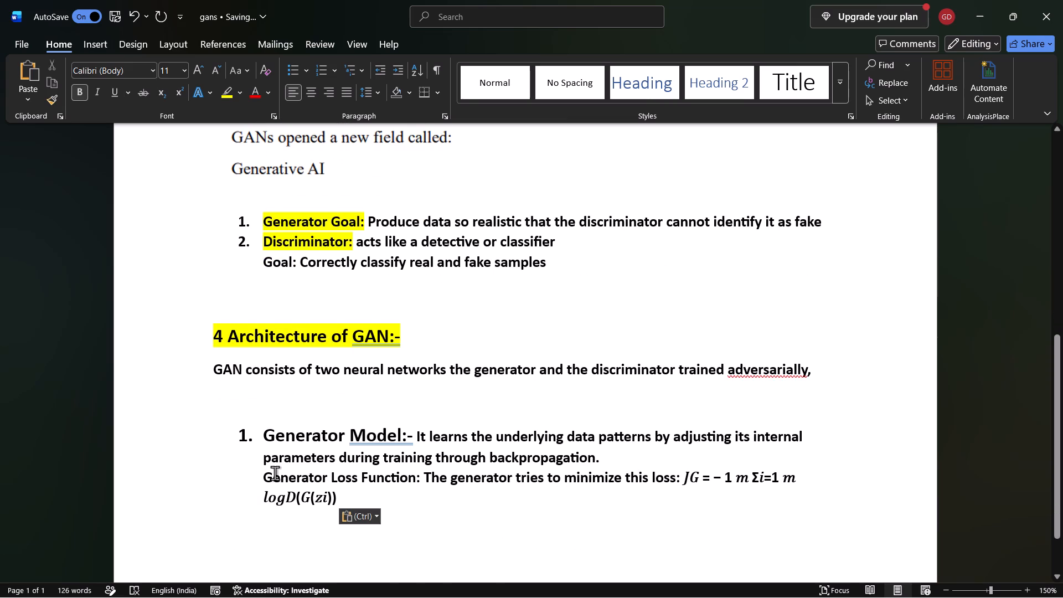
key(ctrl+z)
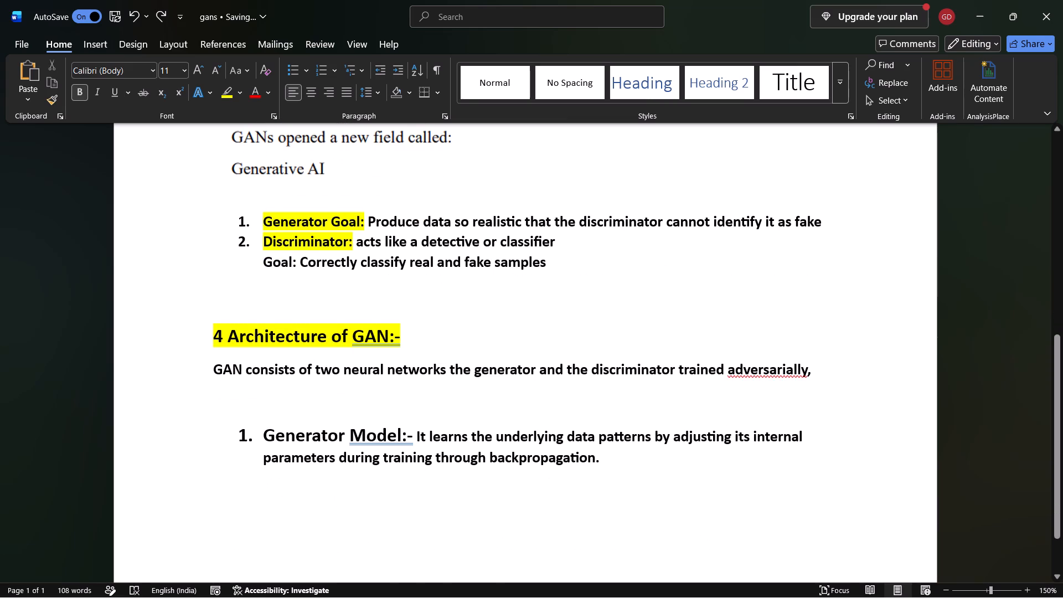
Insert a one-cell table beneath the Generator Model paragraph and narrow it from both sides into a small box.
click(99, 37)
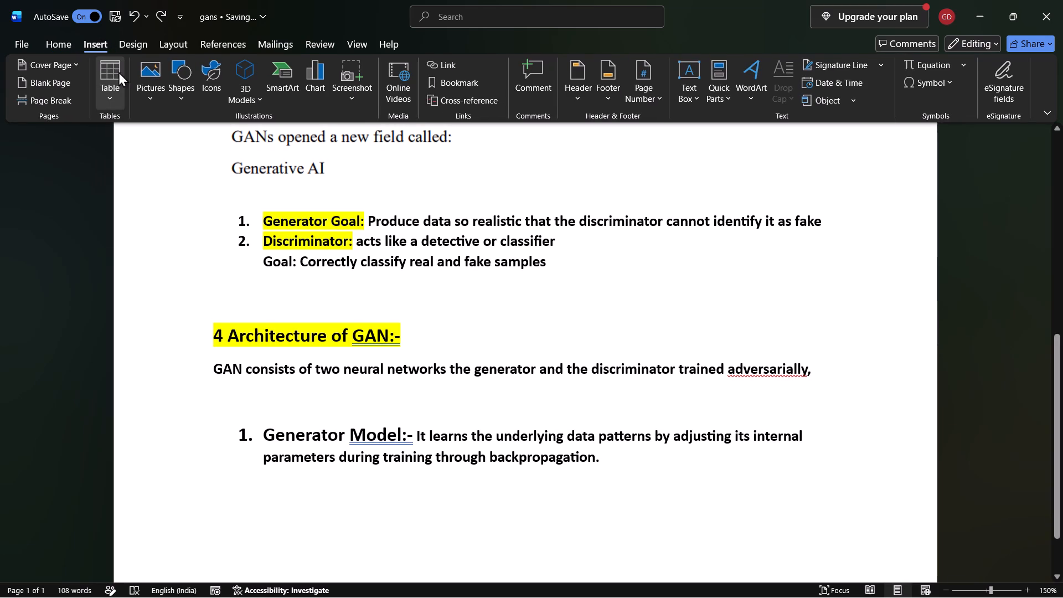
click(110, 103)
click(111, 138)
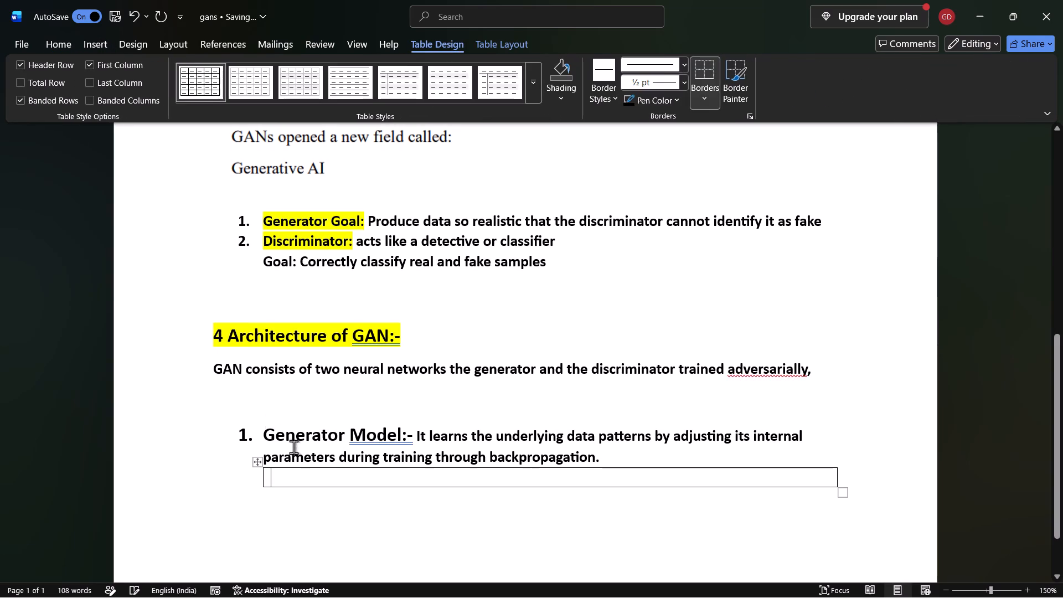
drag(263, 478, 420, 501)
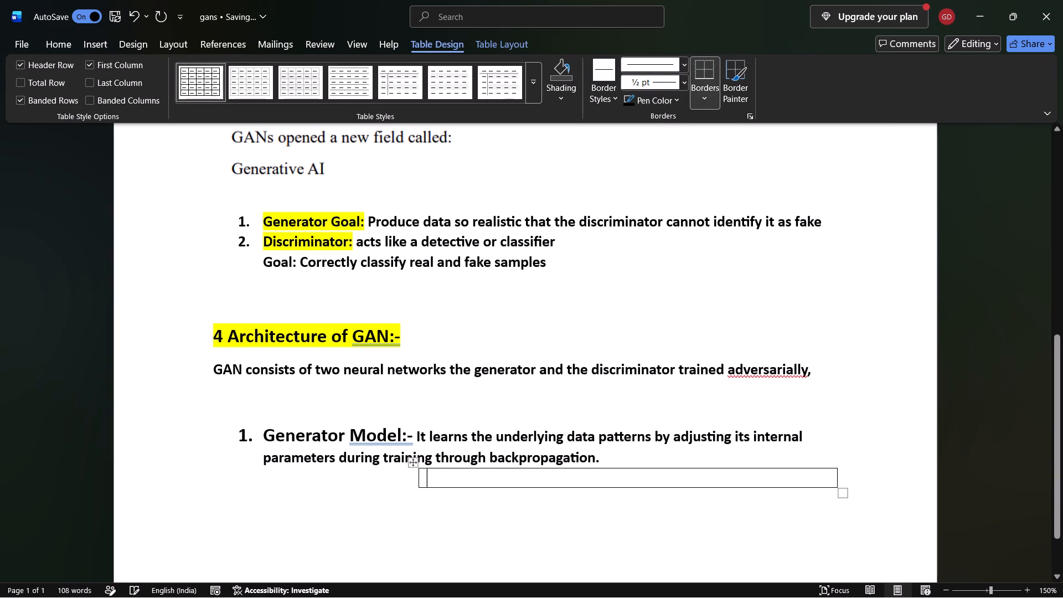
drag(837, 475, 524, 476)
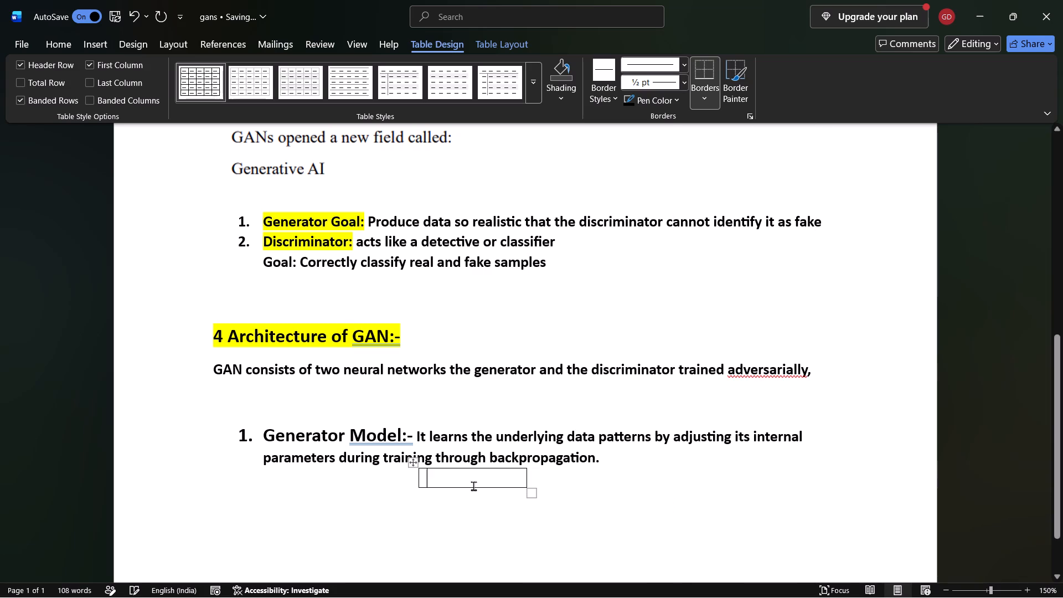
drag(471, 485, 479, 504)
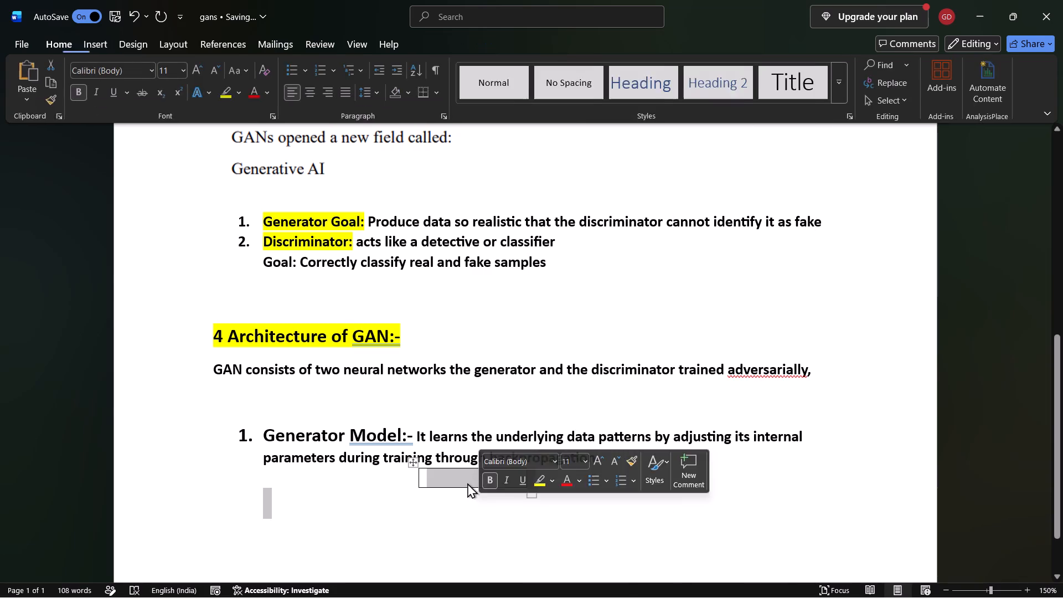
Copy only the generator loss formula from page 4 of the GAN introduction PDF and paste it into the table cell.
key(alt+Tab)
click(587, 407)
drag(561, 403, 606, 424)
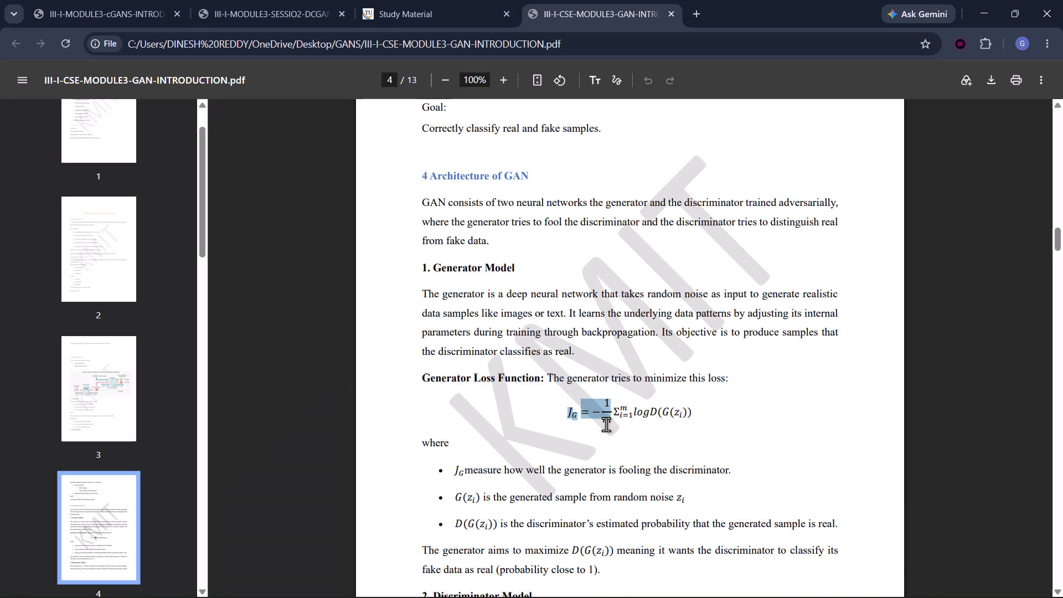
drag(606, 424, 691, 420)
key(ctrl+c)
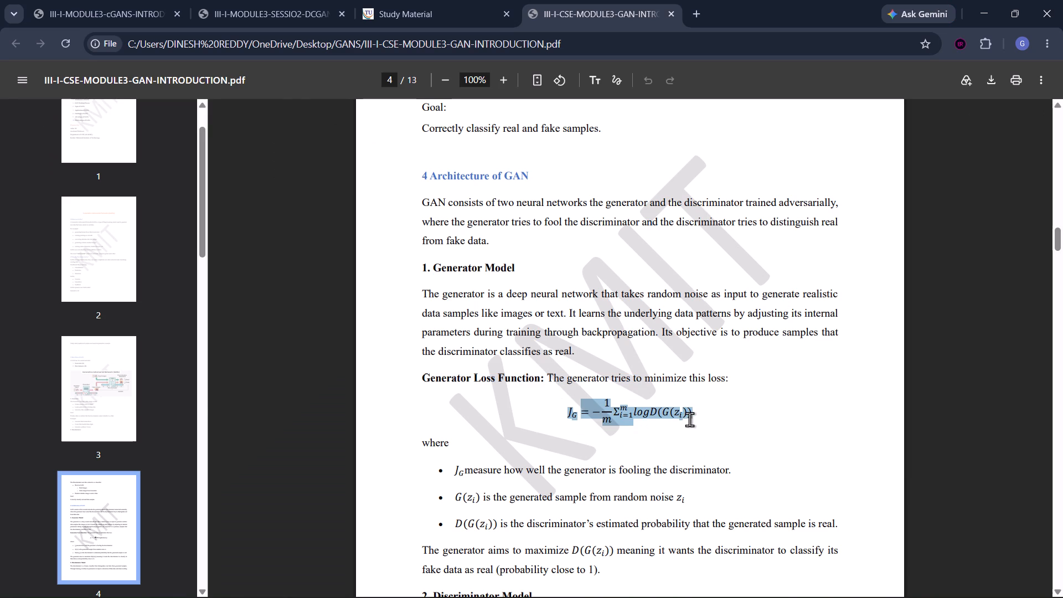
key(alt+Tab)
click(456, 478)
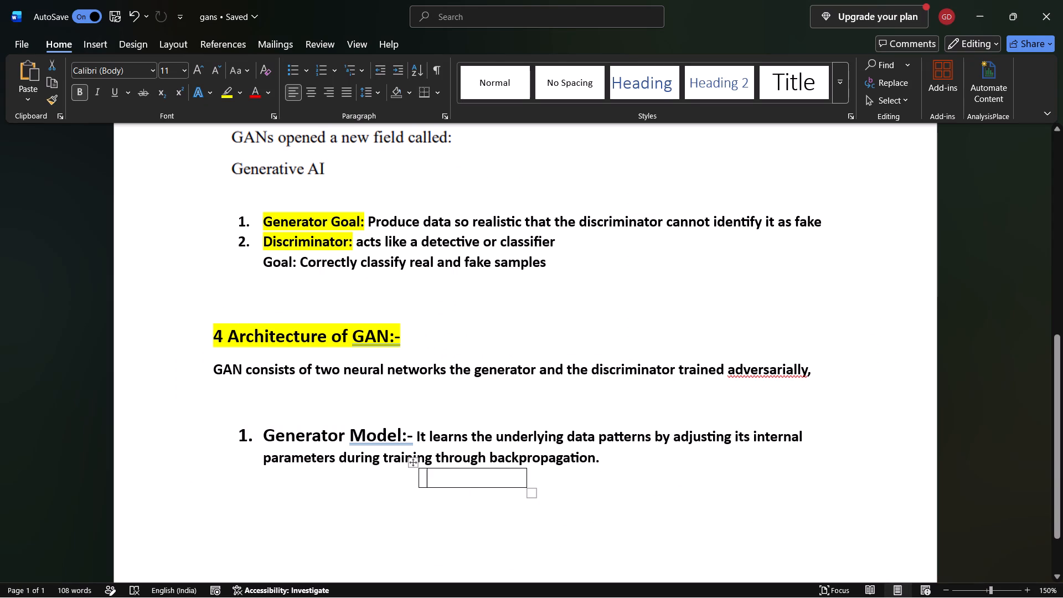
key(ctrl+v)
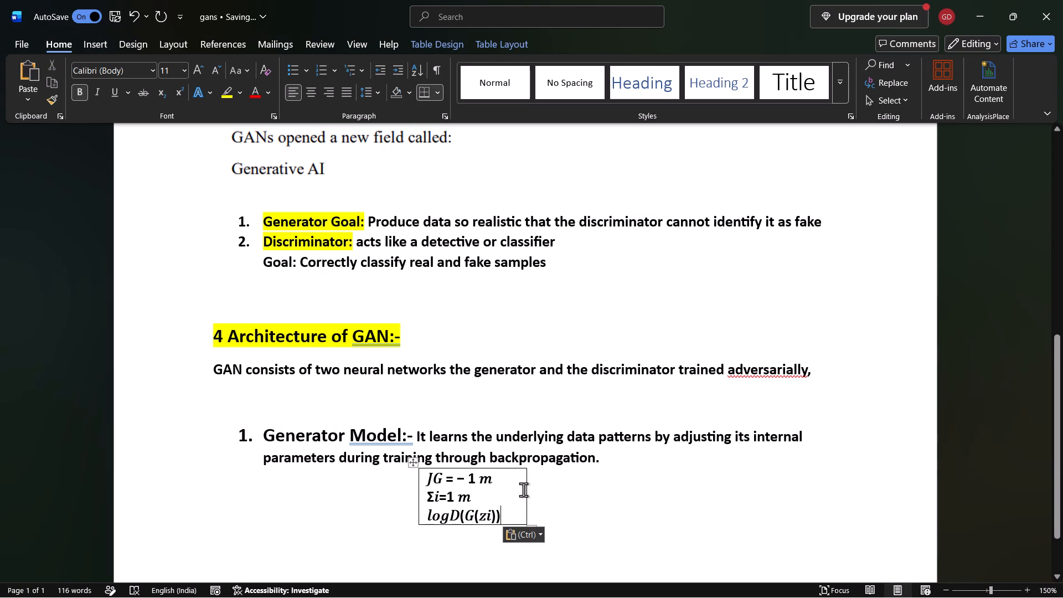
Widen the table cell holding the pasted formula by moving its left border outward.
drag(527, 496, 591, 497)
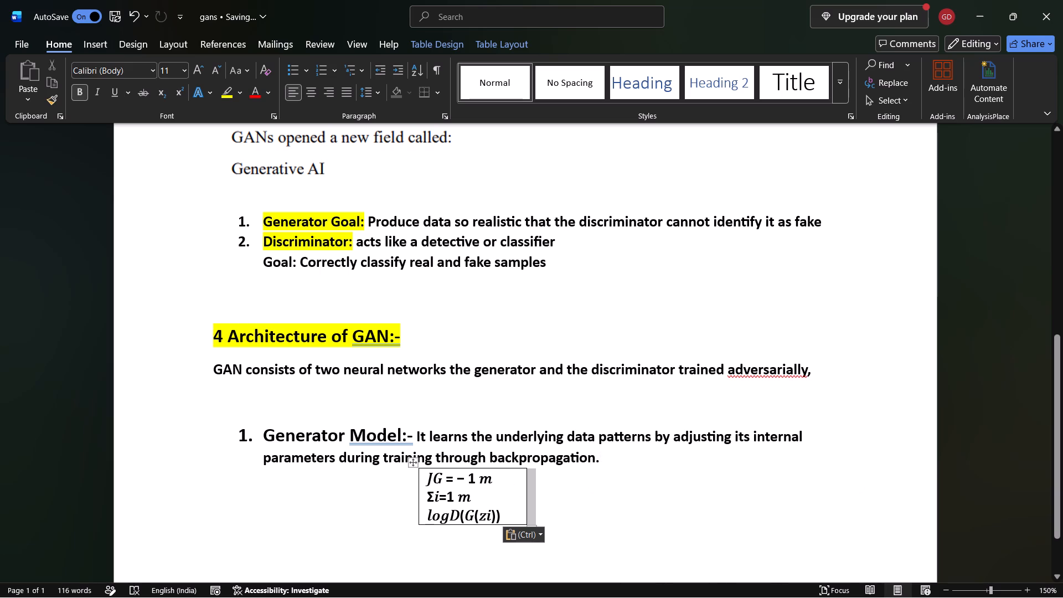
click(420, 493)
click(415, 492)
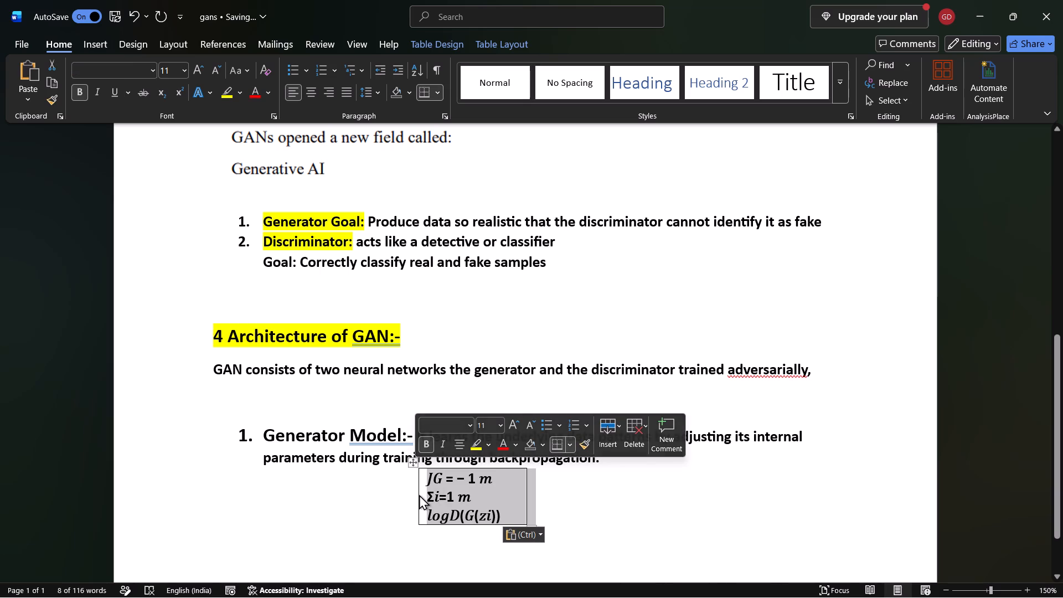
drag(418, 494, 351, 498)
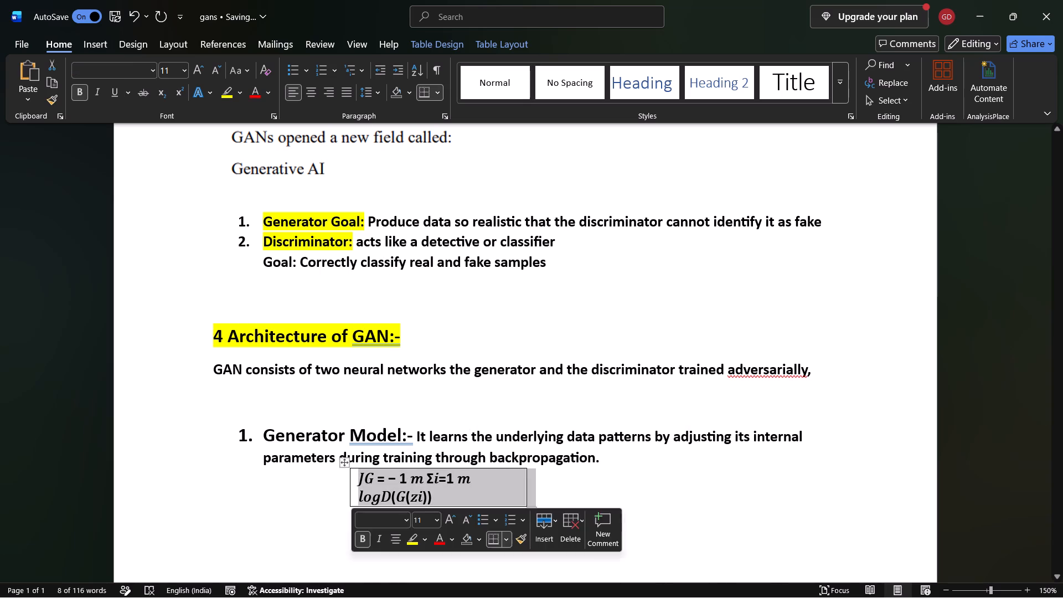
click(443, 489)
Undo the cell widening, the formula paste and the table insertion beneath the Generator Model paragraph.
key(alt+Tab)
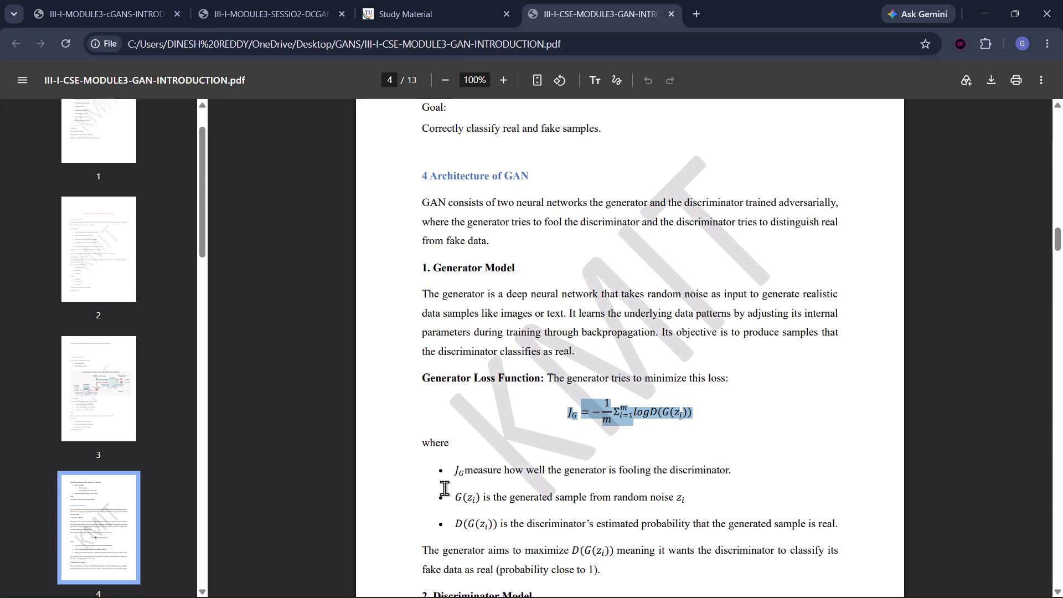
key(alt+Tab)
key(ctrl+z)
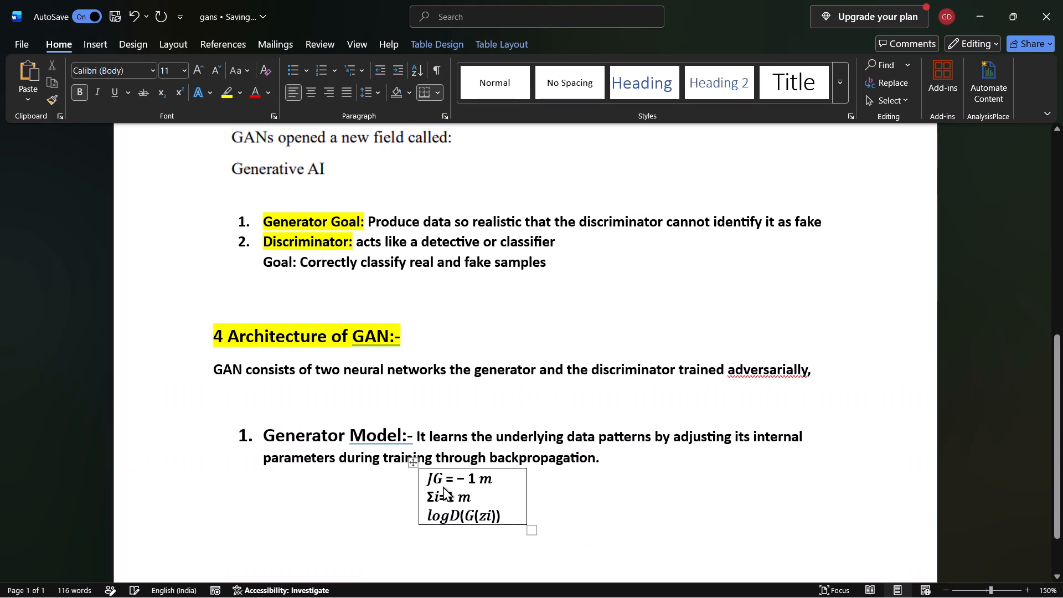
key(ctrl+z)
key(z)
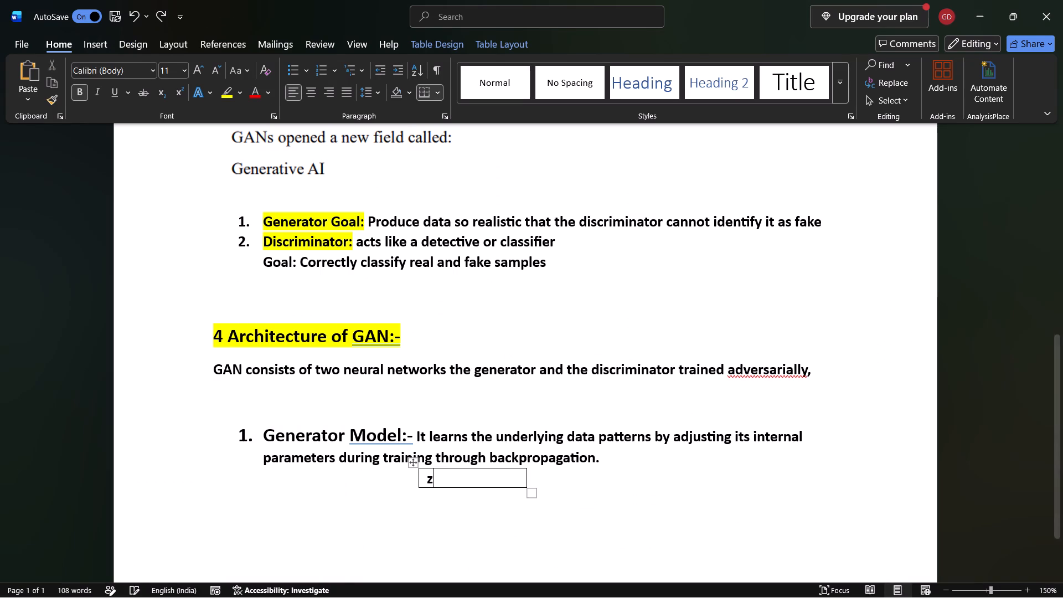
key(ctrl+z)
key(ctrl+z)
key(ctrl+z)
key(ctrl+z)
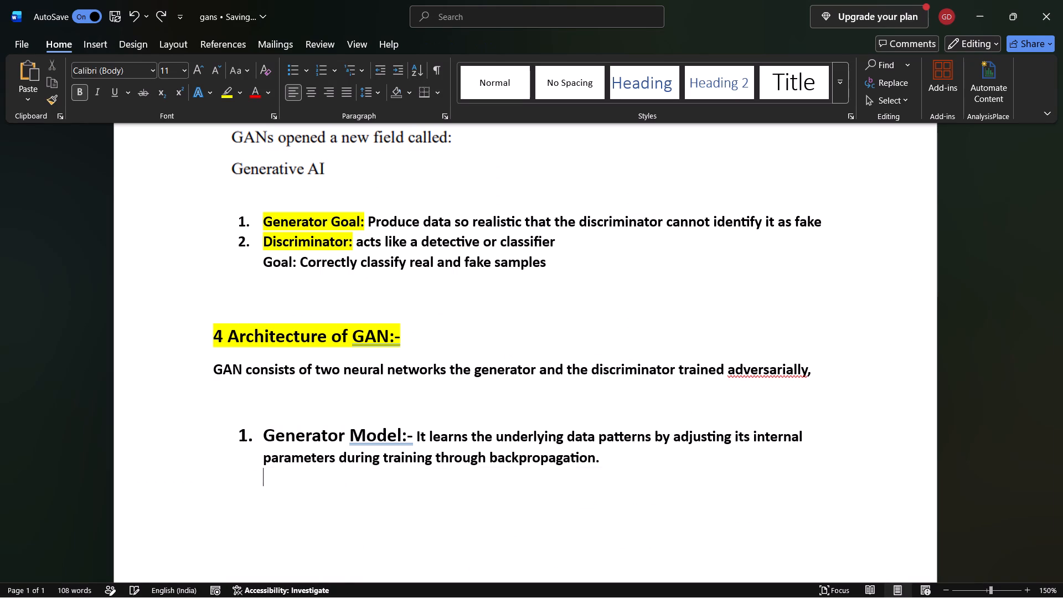
Switch to the GAN introduction PDF and capture a screenshot of just the generator loss formula on page 4.
key(alt+Tab)
click(591, 399)
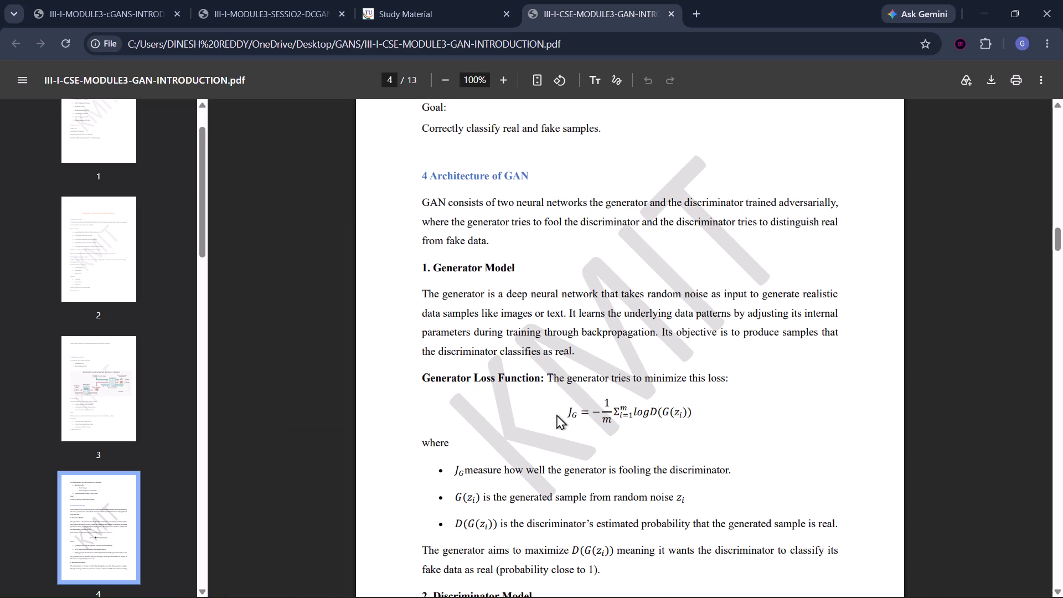
key(Print)
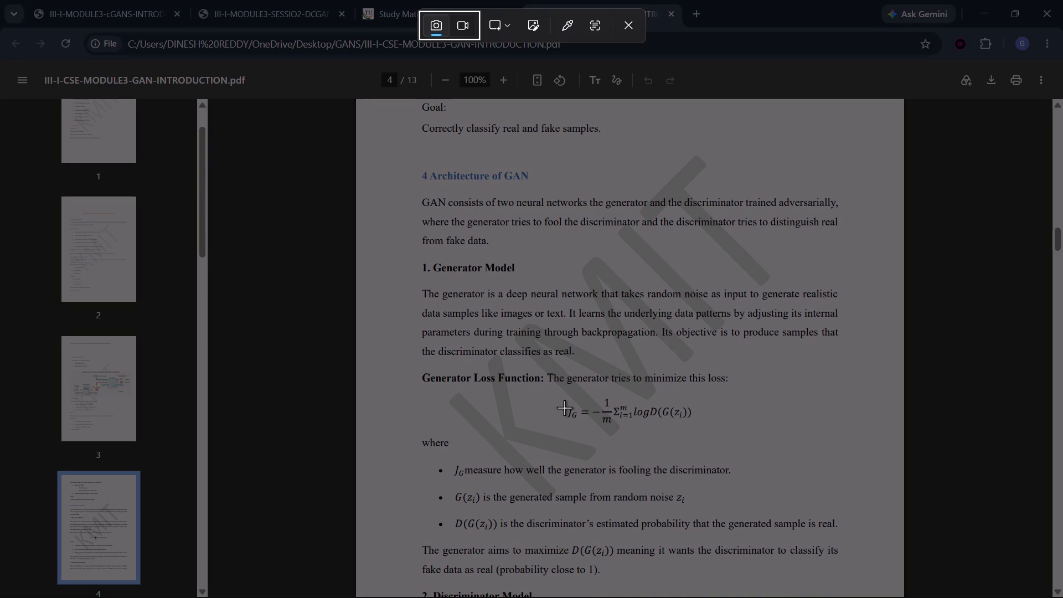
drag(548, 389, 716, 444)
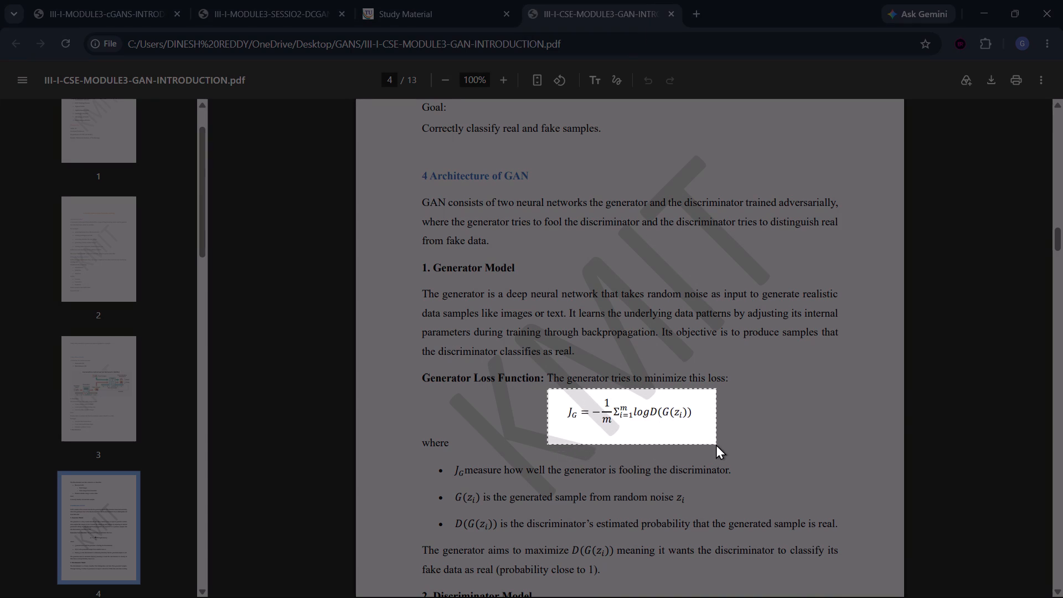
drag(716, 444, 706, 434)
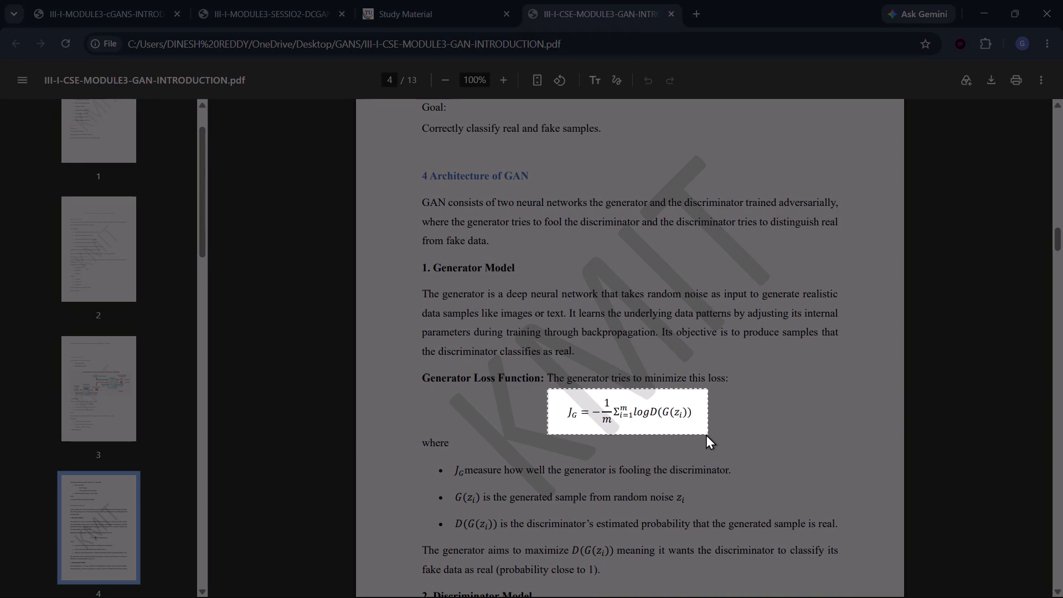
drag(706, 434, 704, 432)
Return to the gans document and paste the formula screenshot, tab-indented well to the right, on the line beneath the Generator Model paragraph.
key(alt+Tab)
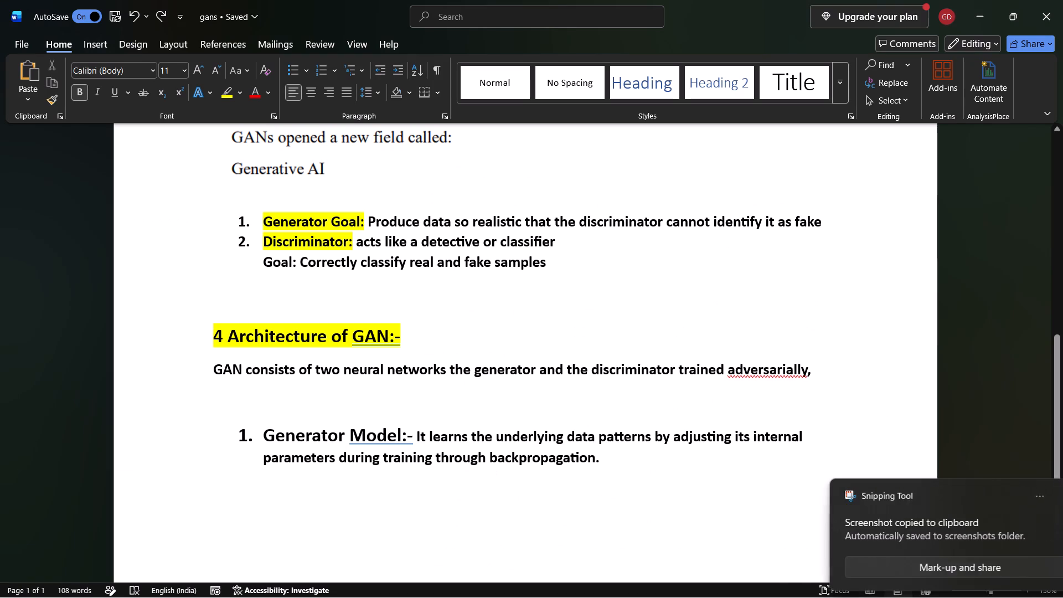
key(Tab)
key(Tab)
key(Tab)
key(Tab)
key(Tab)
key(Tab)
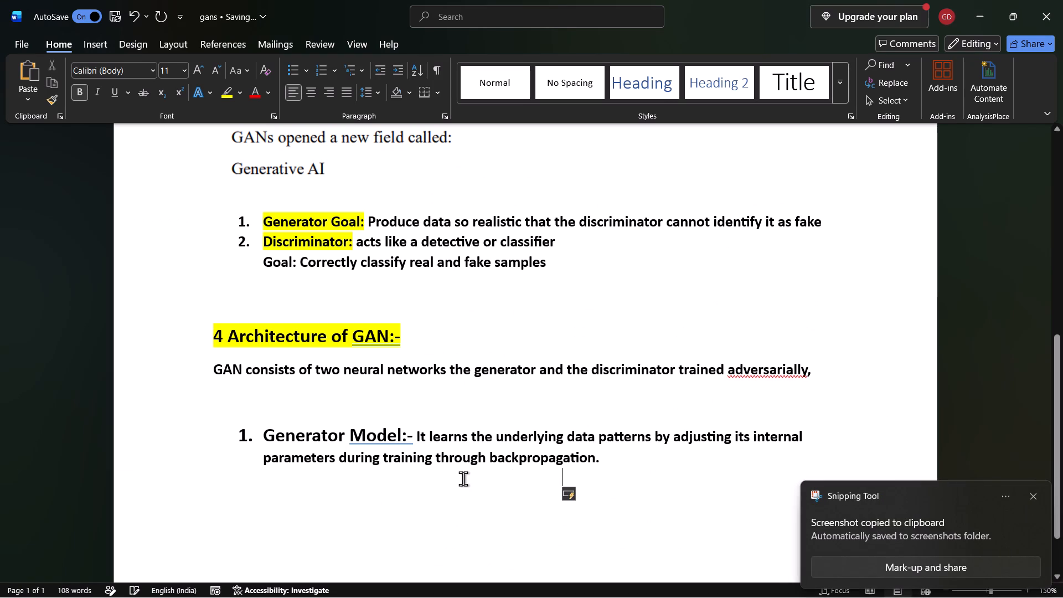
key(Tab)
key(Tab)
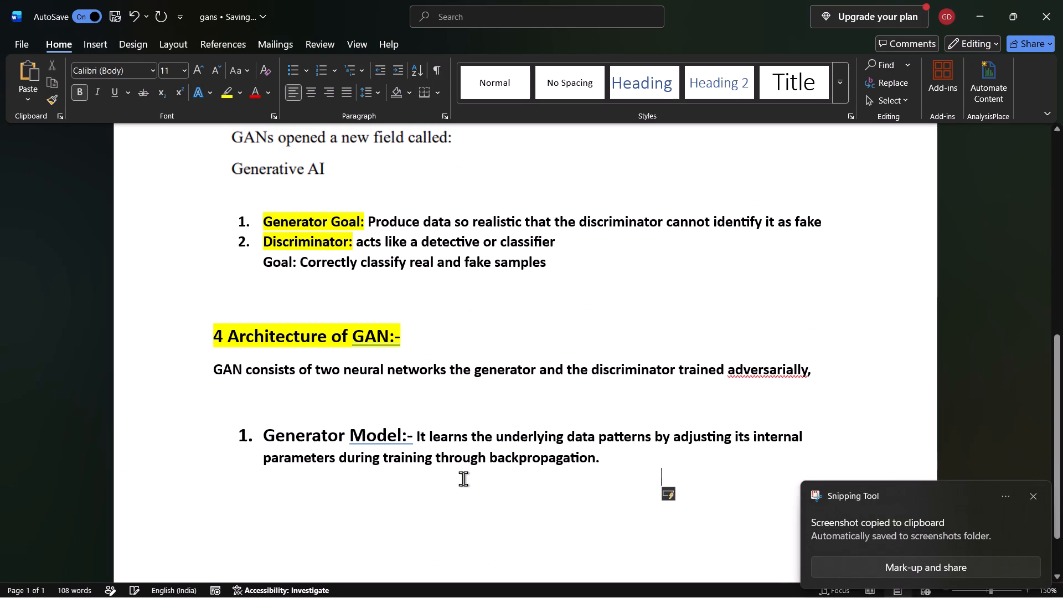
key(Tab)
key(Tab)
key(ctrl+z)
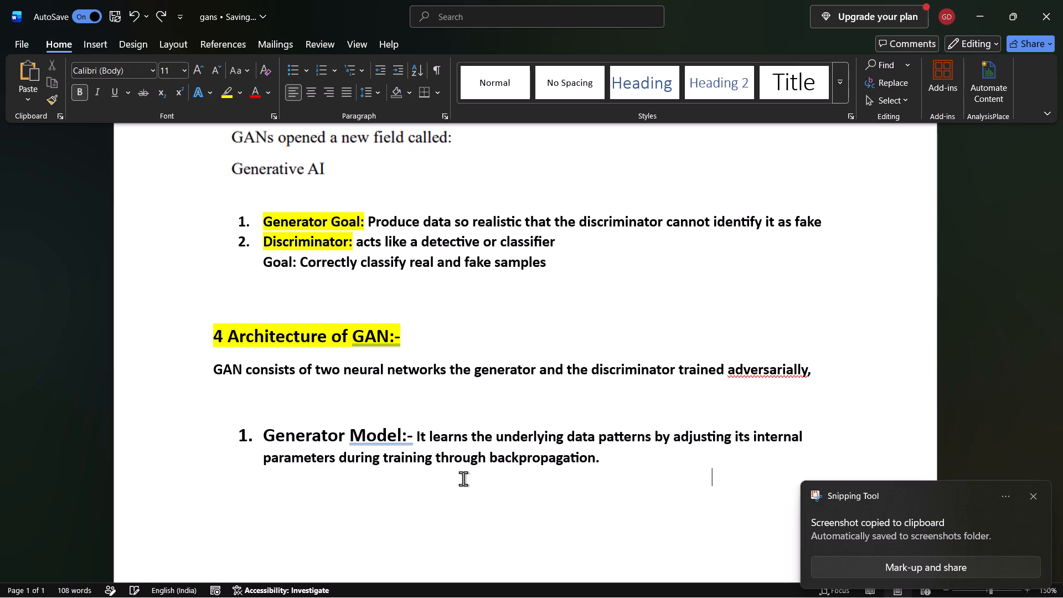
key(ctrl+z)
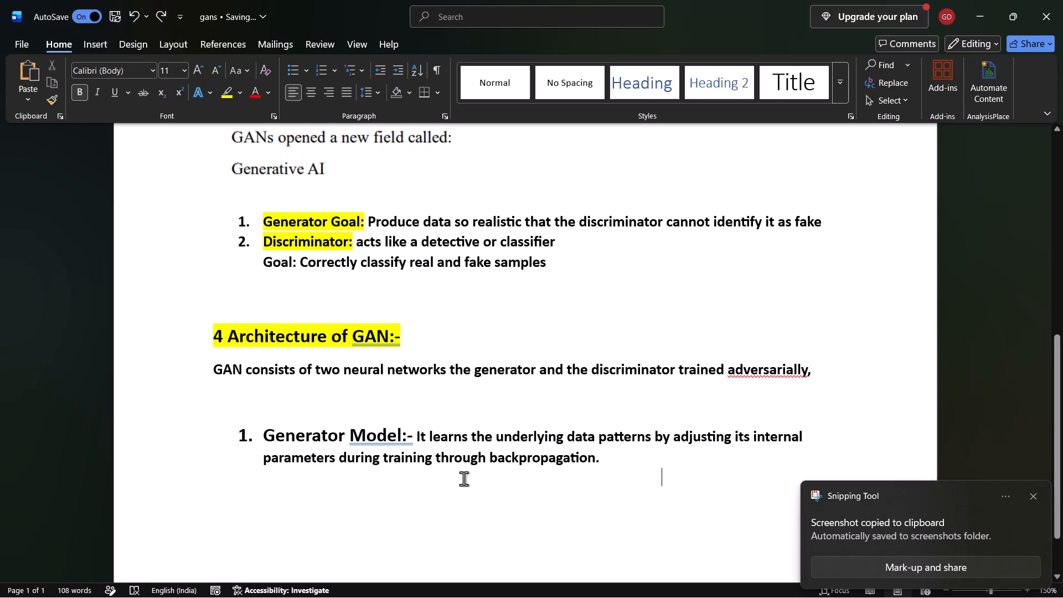
key(ctrl+v)
Copy the "Generator Loss Function: The generator tries to minimize this loss" line from the PDF and return to the gans document.
key(alt+Tab)
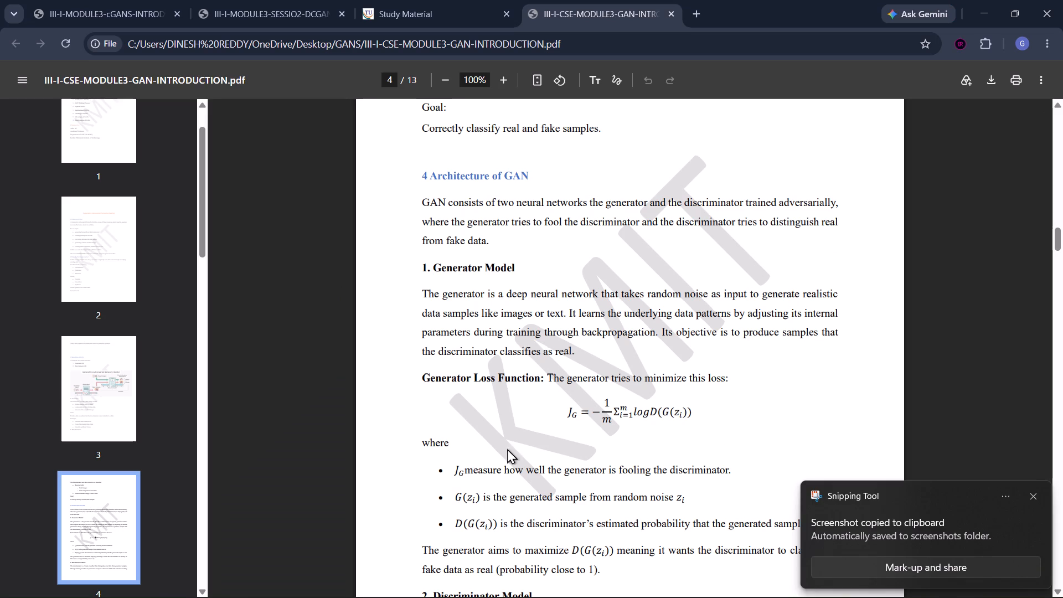
click(538, 395)
drag(528, 377, 656, 342)
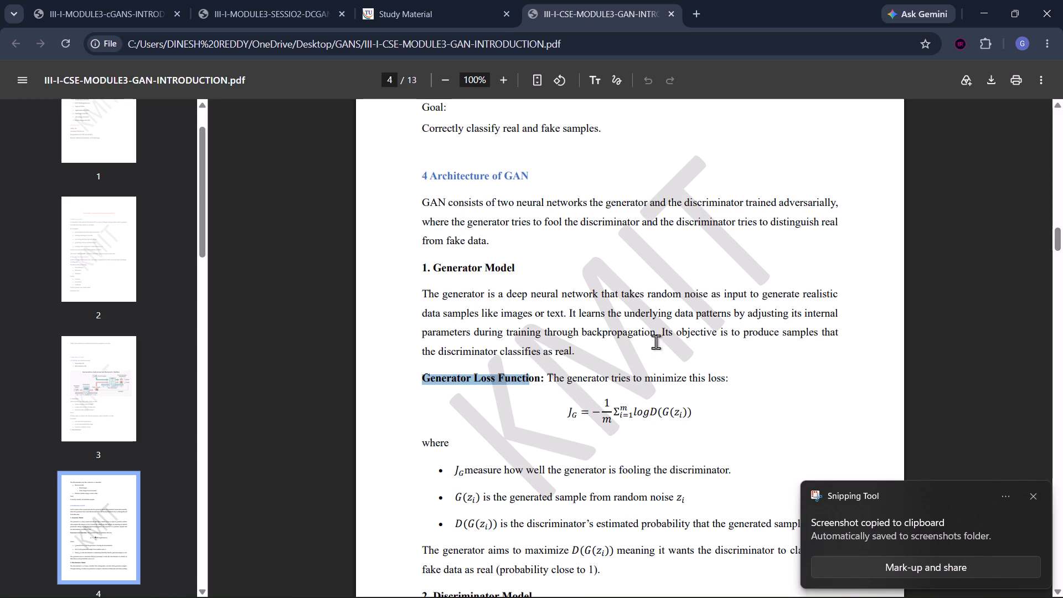
drag(656, 342, 702, 353)
click(702, 354)
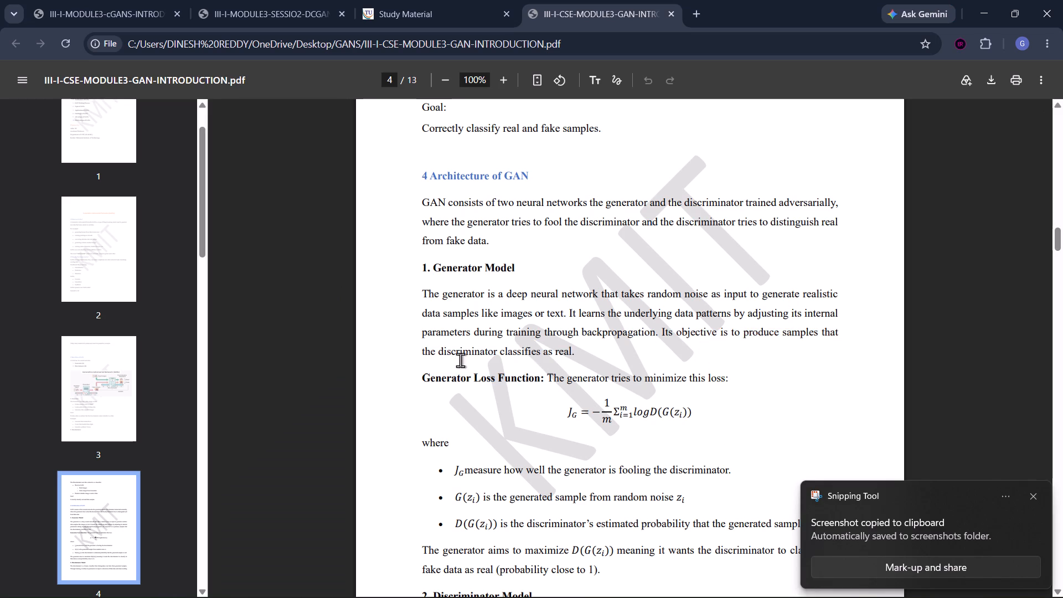
drag(424, 378, 780, 367)
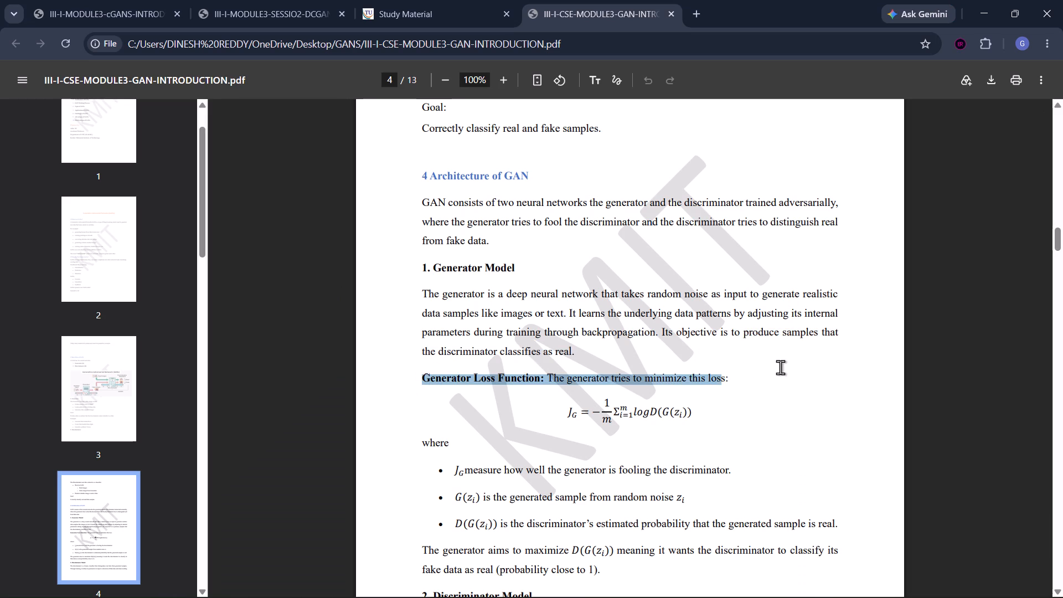
drag(780, 367, 780, 367)
key(ctrl+c)
key(alt+Tab)
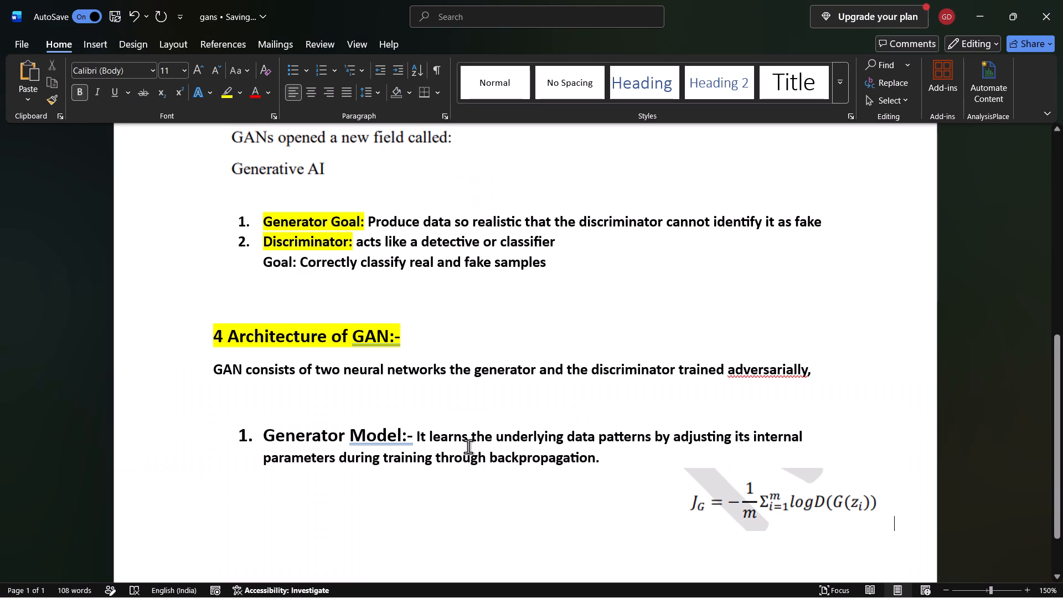
Add unnumbered lines after the Generator Model paragraph and paste the Generator Loss Function sentence above the formula image, completing its last word as "loss".
click(383, 492)
click(280, 480)
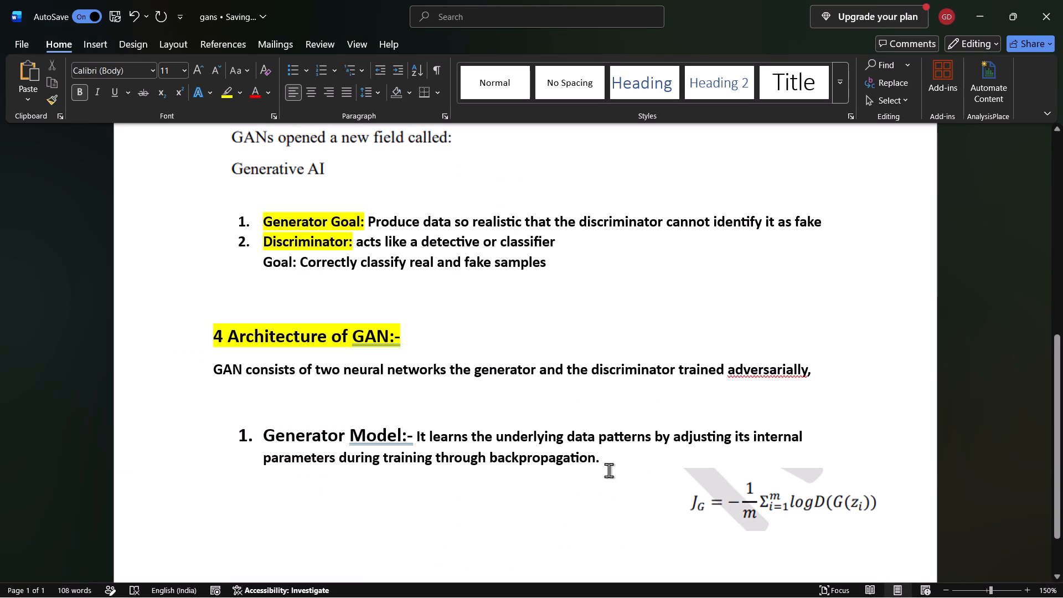
click(608, 470)
click(607, 461)
key(Return)
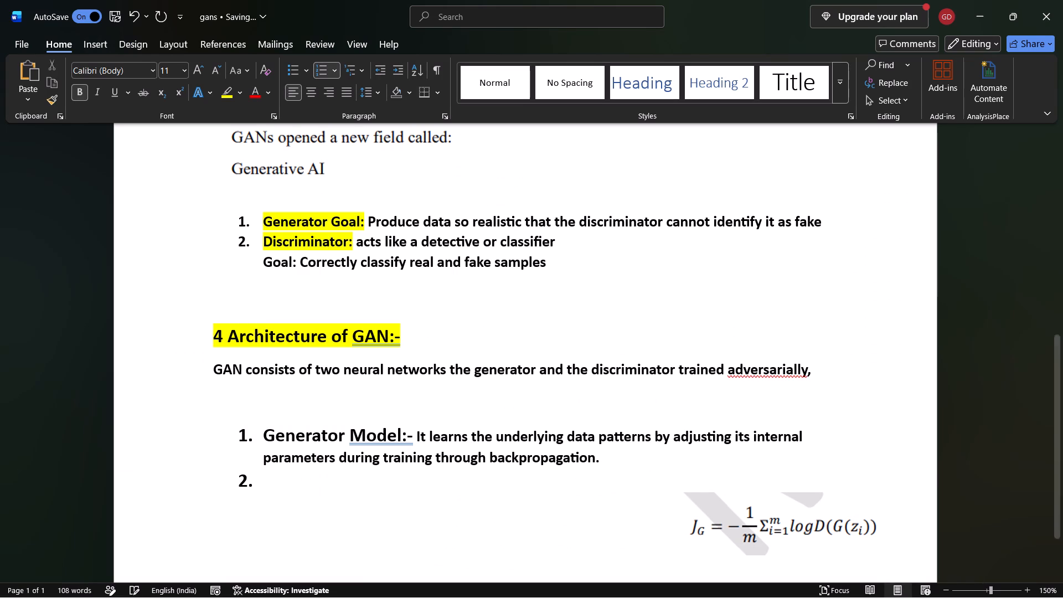
key(Return)
key(Return)
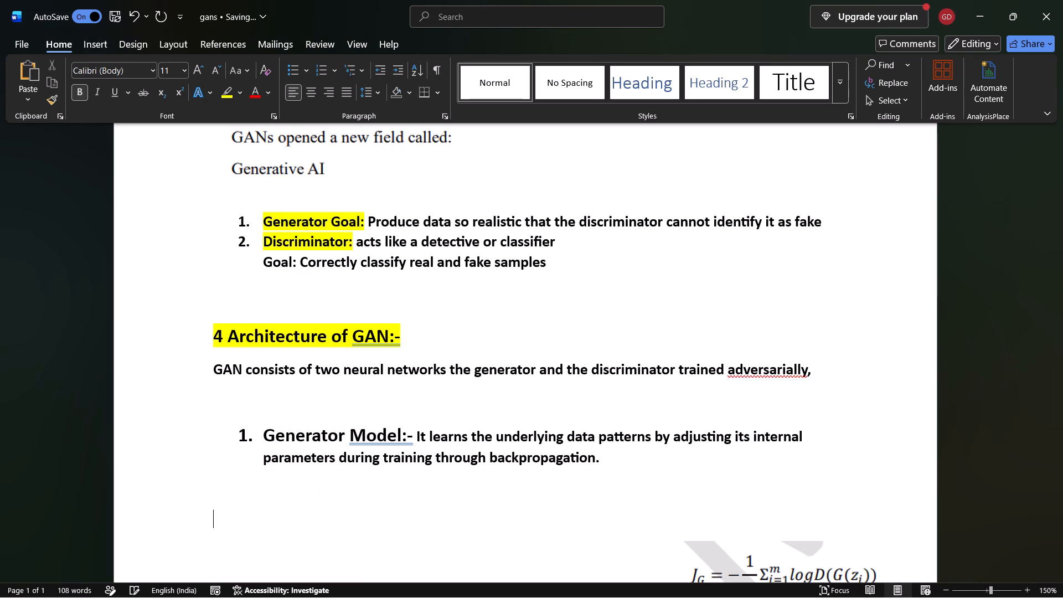
key(ctrl+v)
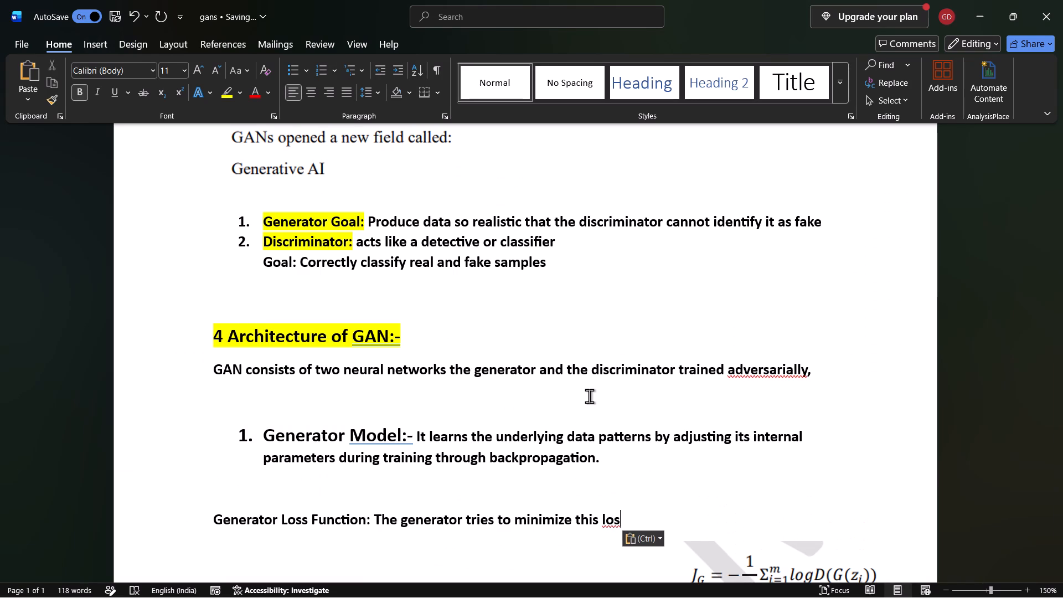
key(s)
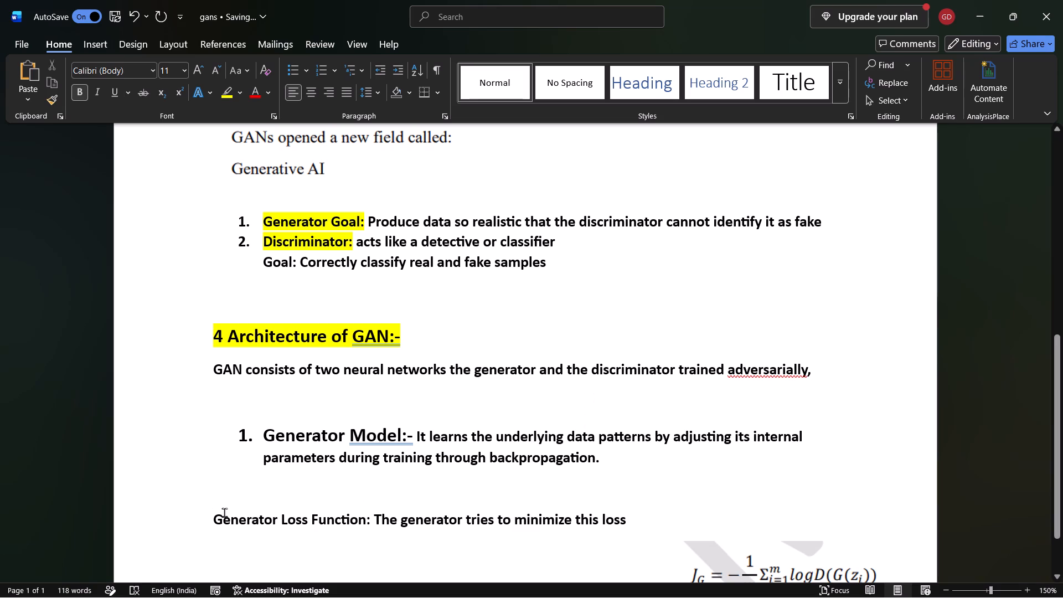
Indent the Generator Loss Function line by two tabs and set its font to Arial Nova Light.
click(210, 520)
key(Tab)
key(Tab)
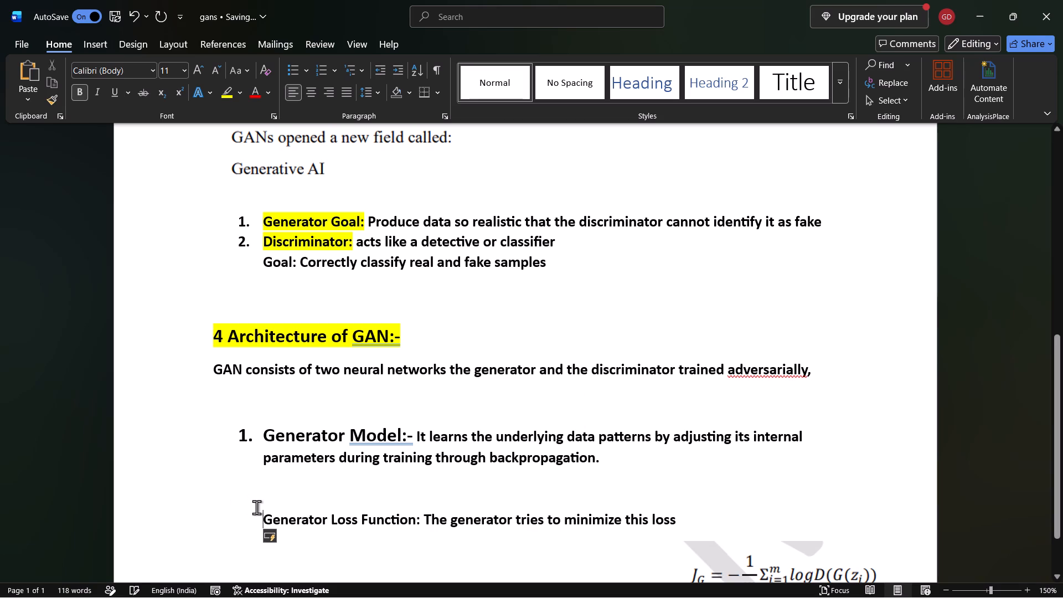
drag(262, 519, 670, 517)
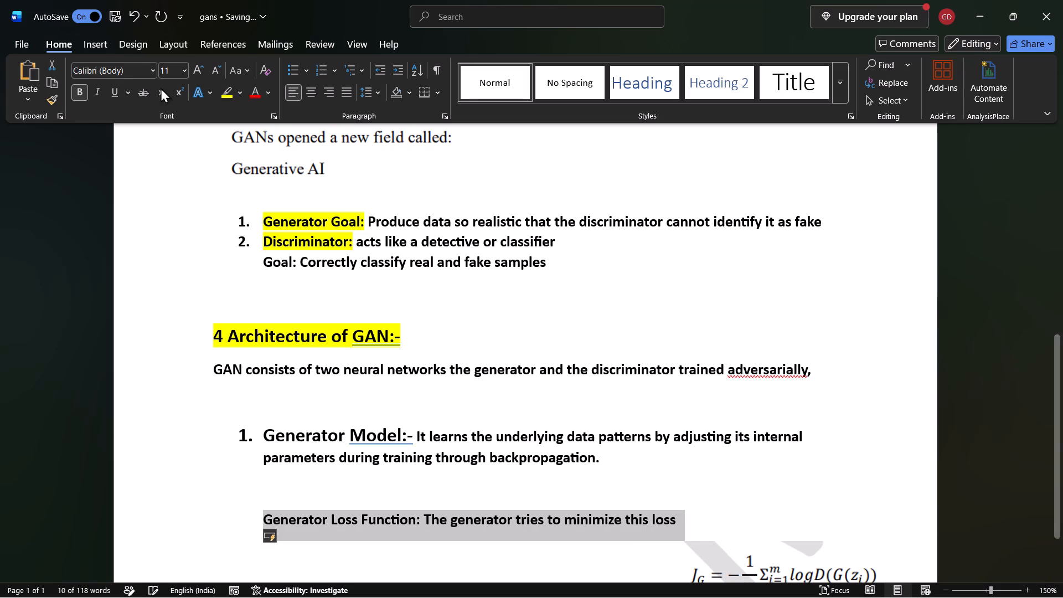
click(150, 73)
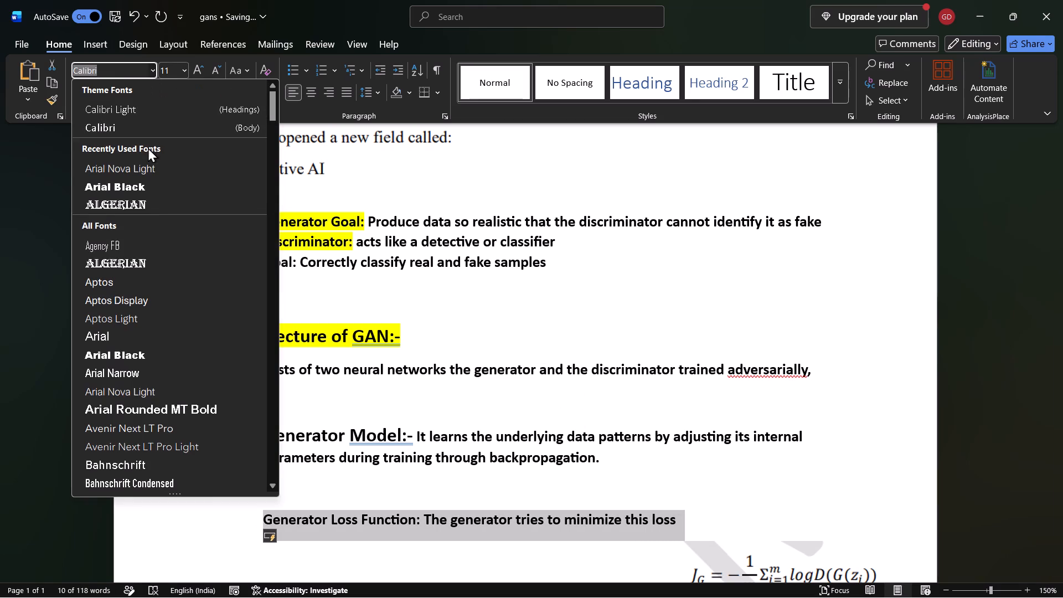
click(148, 157)
click(151, 166)
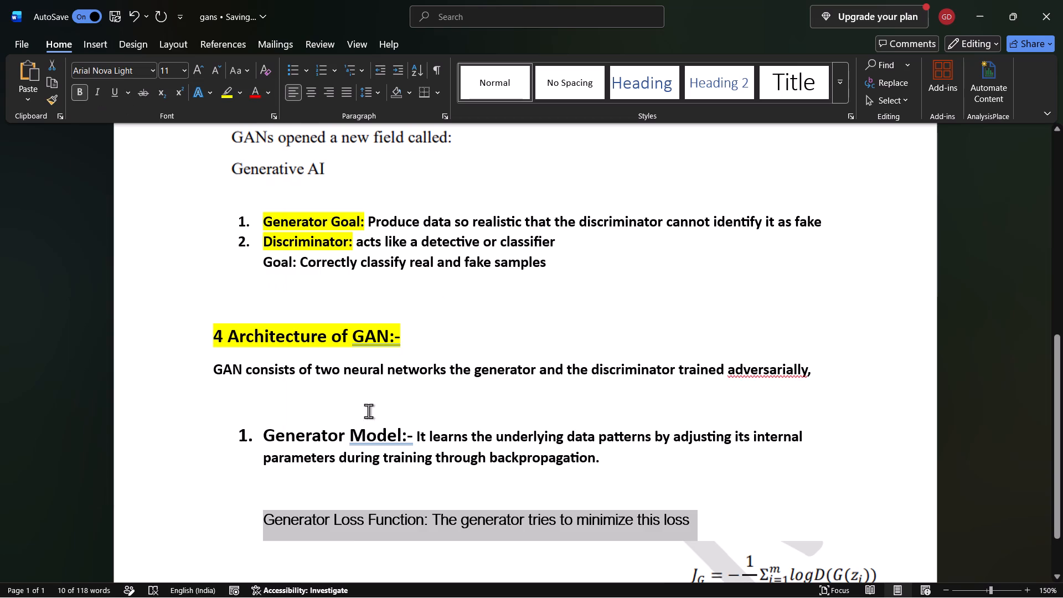
Remove the blank line between the Generator Model paragraph and the Generator Loss Function line.
click(321, 476)
click(295, 482)
key(BackSpace)
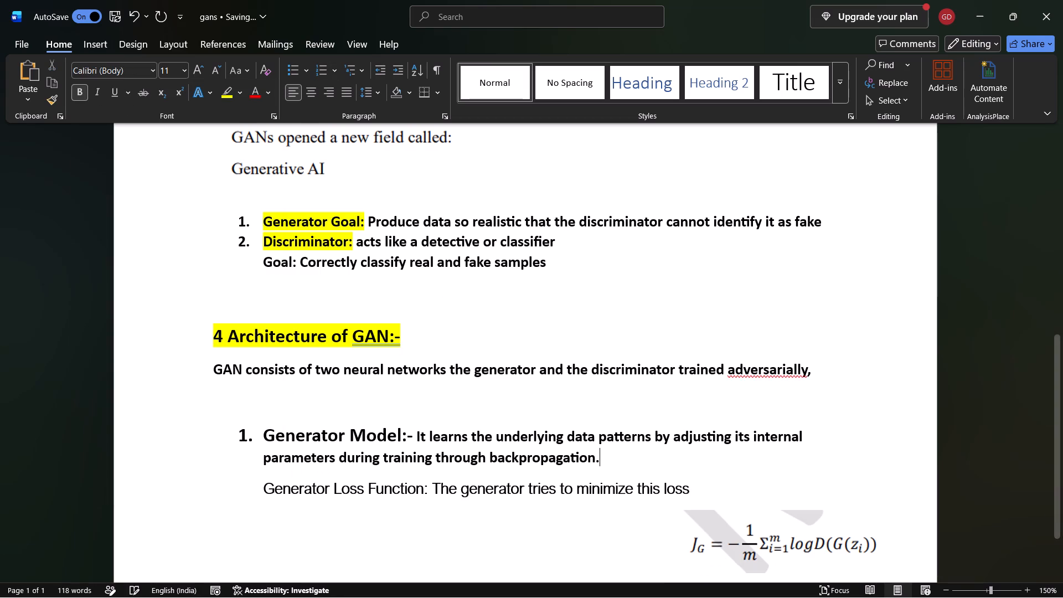
Move the generator loss formula image back by five tab stops so it sits beneath the loss sentence.
click(467, 542)
key(Tab)
key(BackSpace)
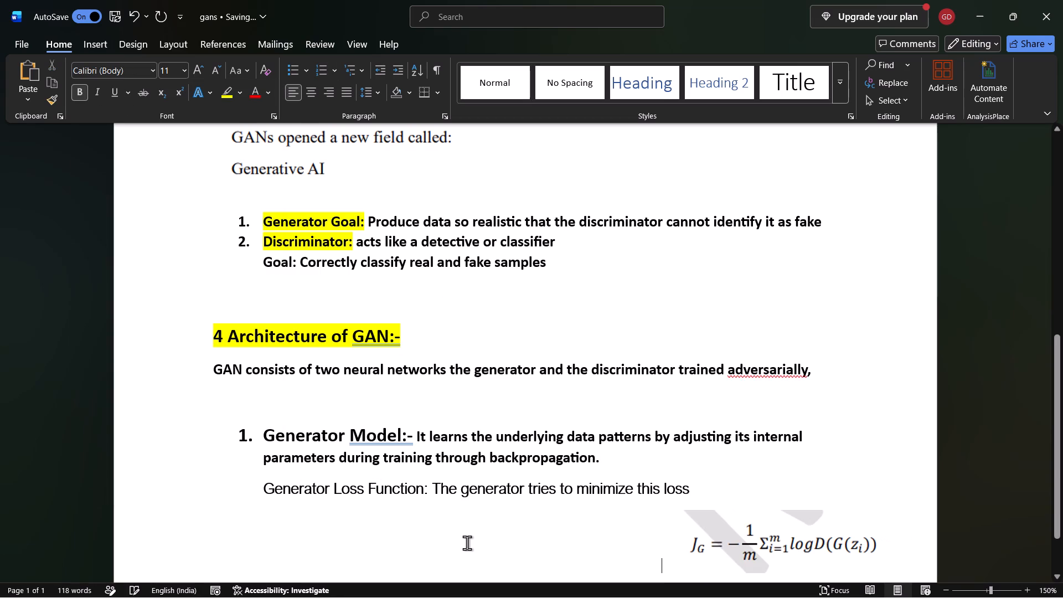
key(BackSpace)
key(BackSpace)
key(BackSpace)
key(BackSpace)
key(BackSpace)
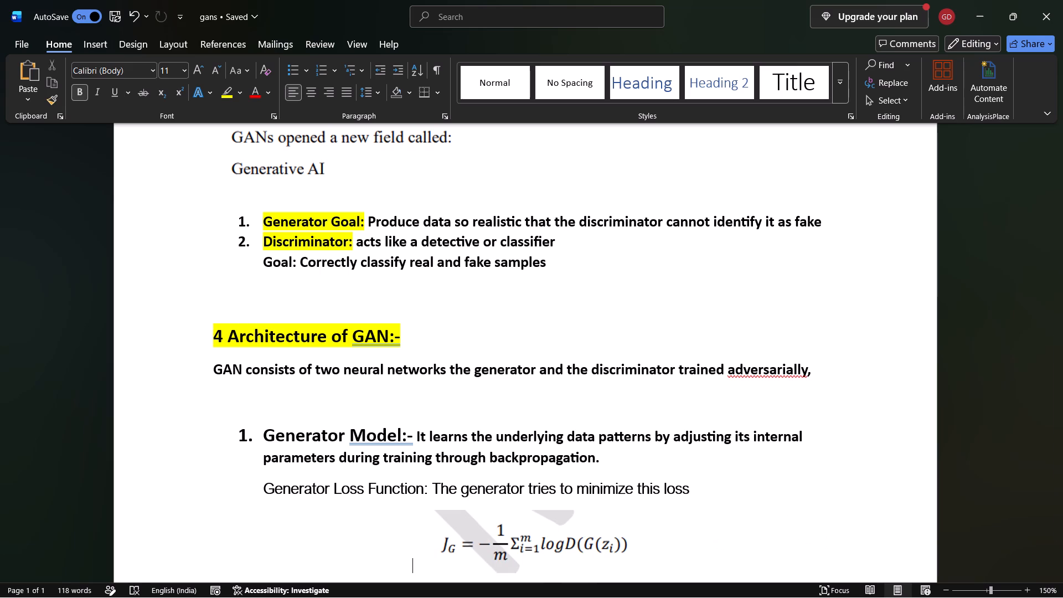
Switch to the GAN introduction PDF, zoom to 125%, and read the definitions of the generator loss formula's terms on page 4.
key(alt+Tab)
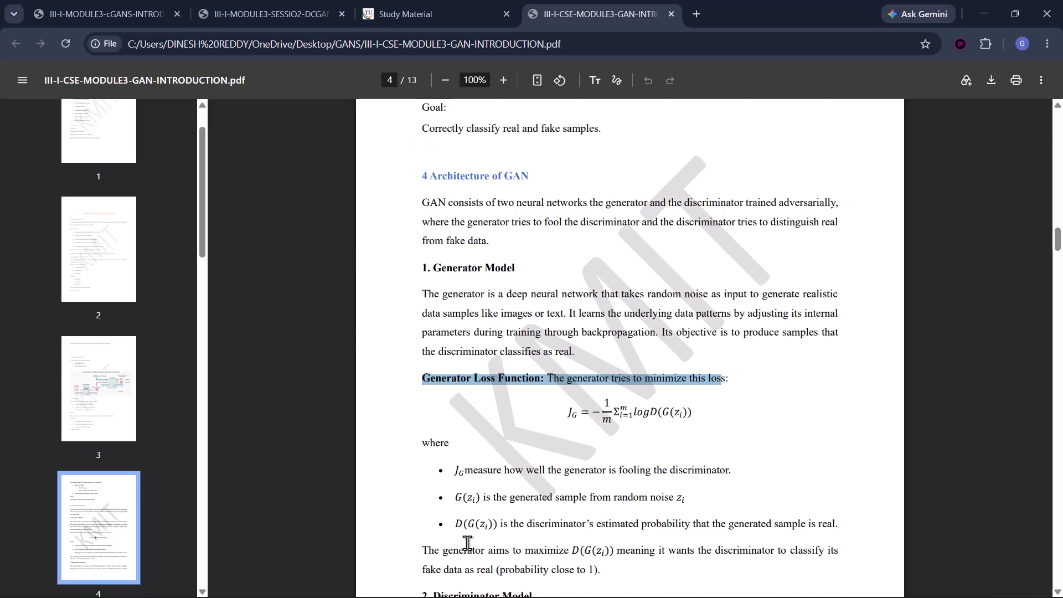
click(522, 468)
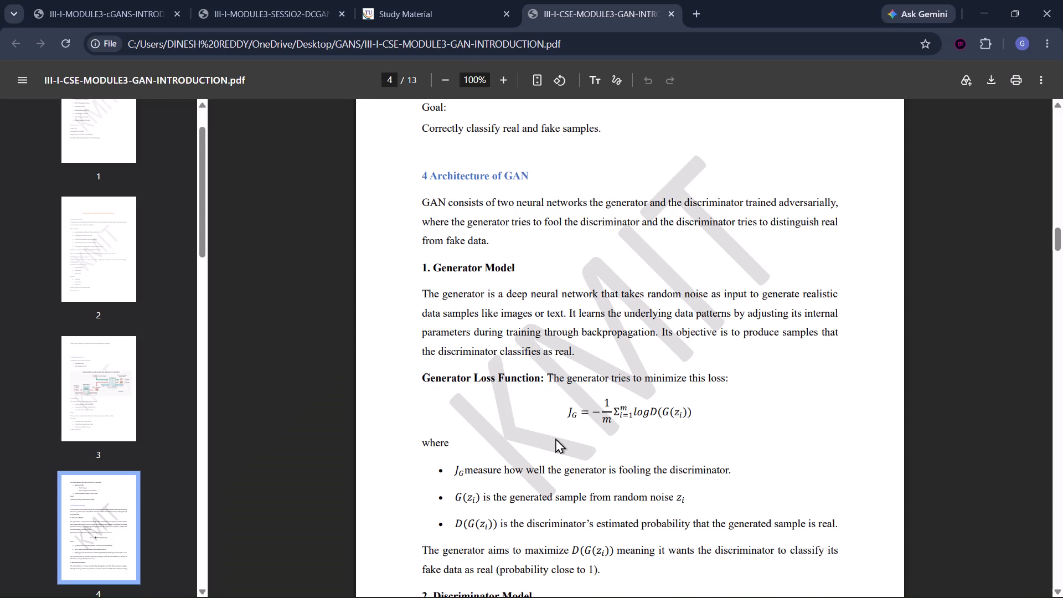
ctrl+scroll(557, 437, up, 17)
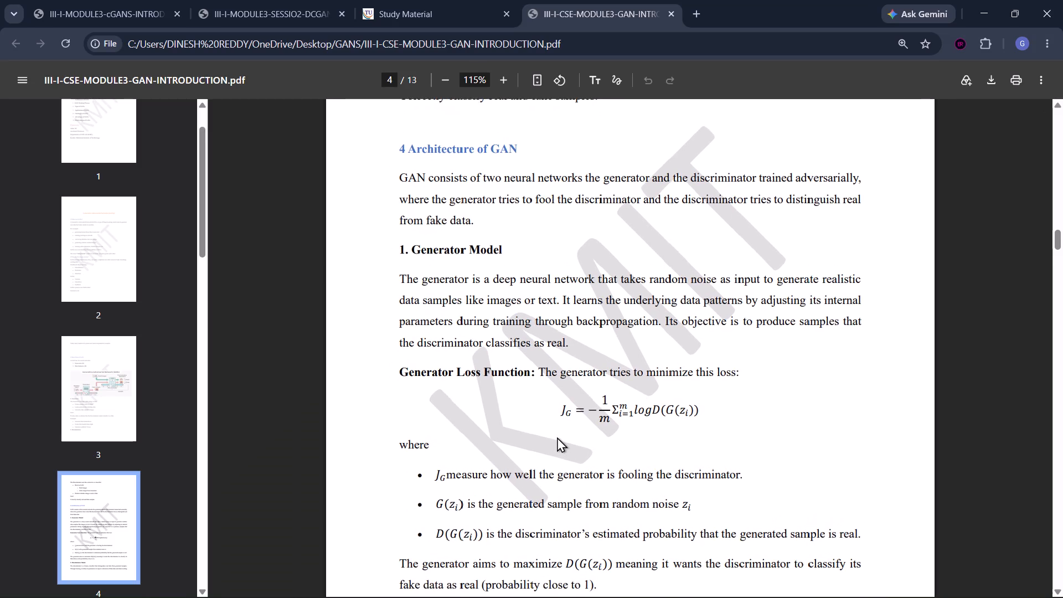
ctrl+scroll(557, 437, up, 11)
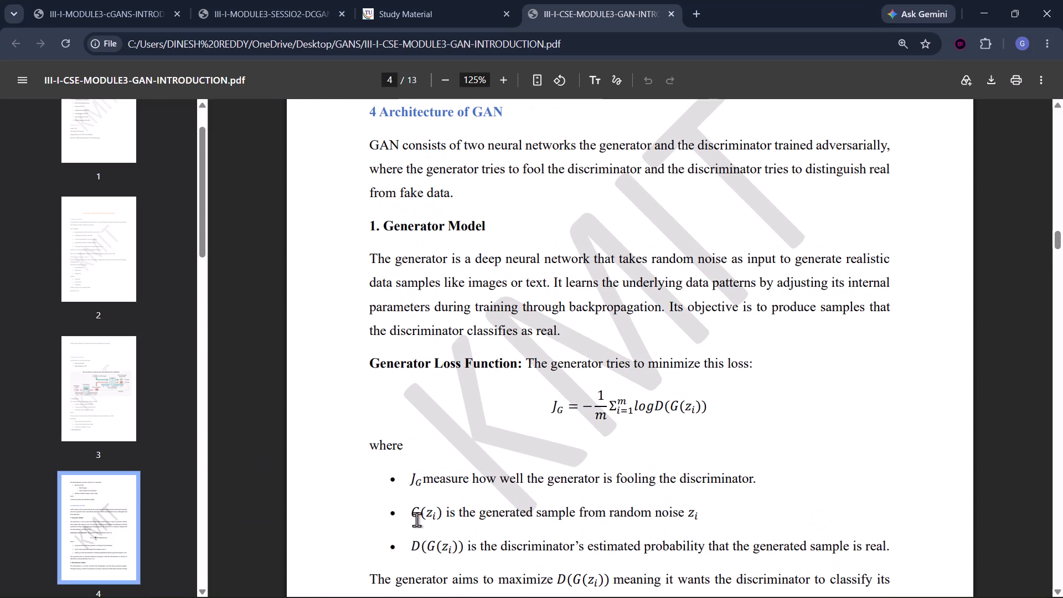
drag(414, 507, 451, 508)
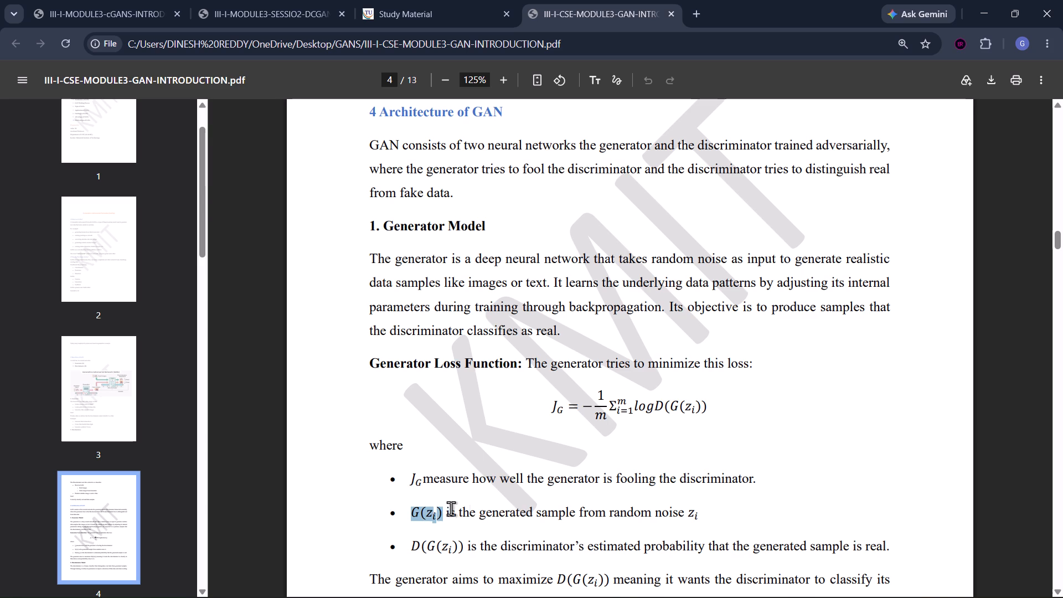
drag(451, 508, 708, 522)
click(709, 520)
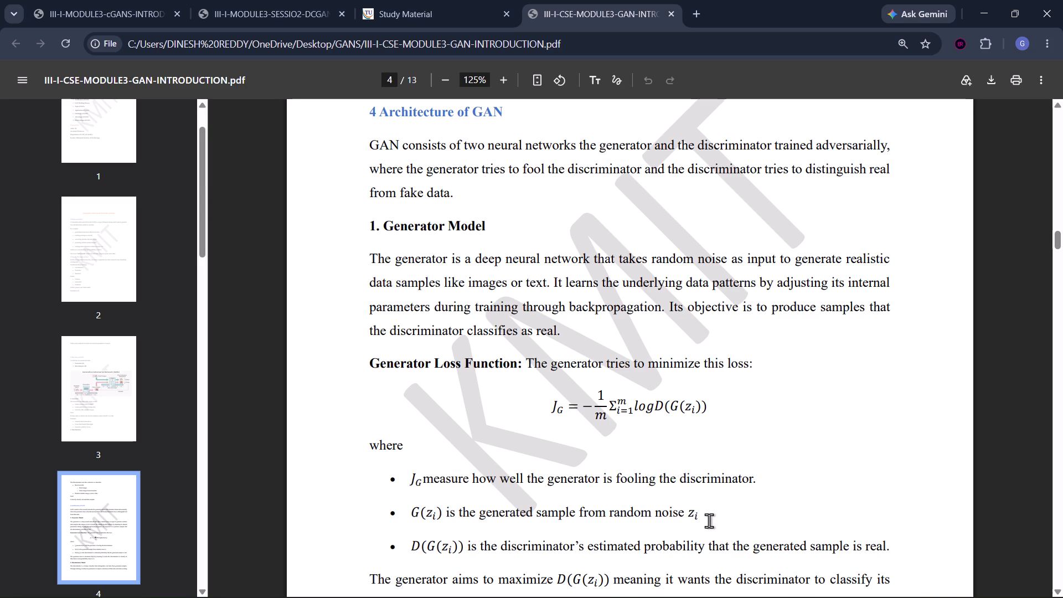
drag(667, 405, 685, 410)
click(685, 411)
drag(469, 550, 591, 559)
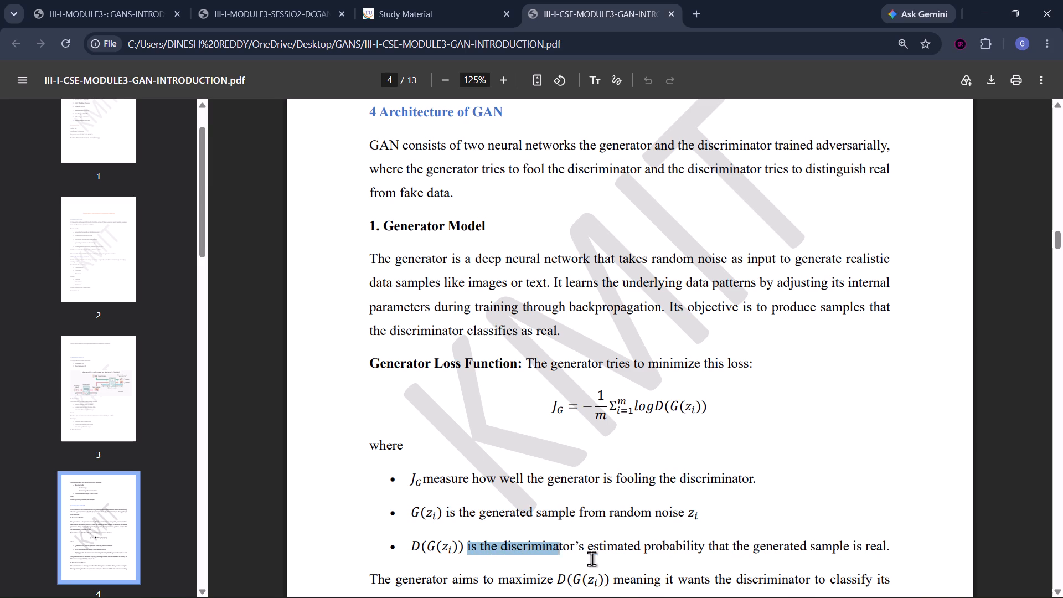
drag(591, 559, 875, 547)
click(875, 547)
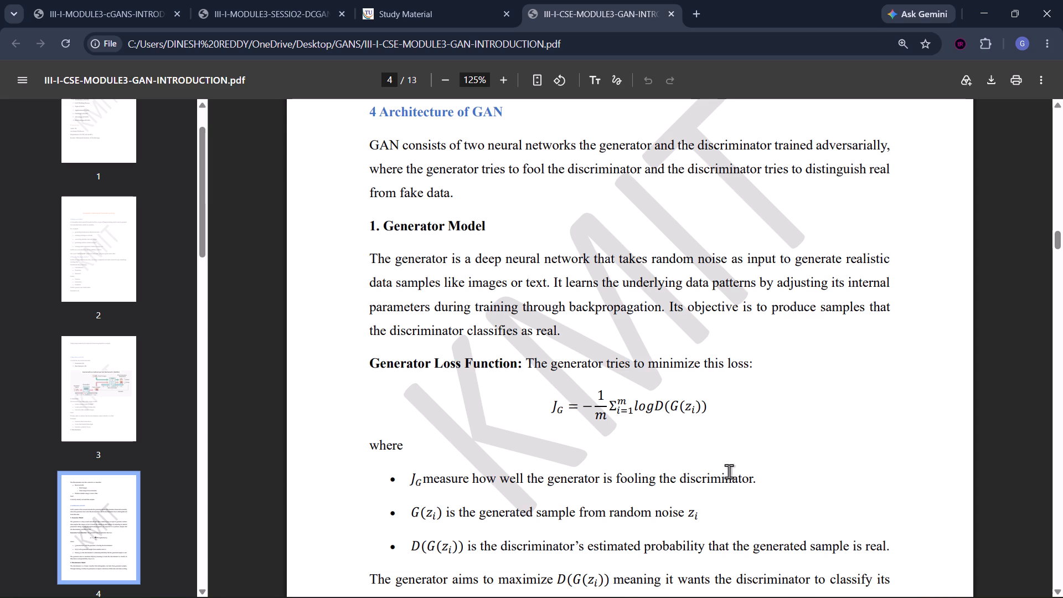
Read the statement below the term definitions on what the generator aims to maximize.
middle_click(693, 446)
middle_click(691, 496)
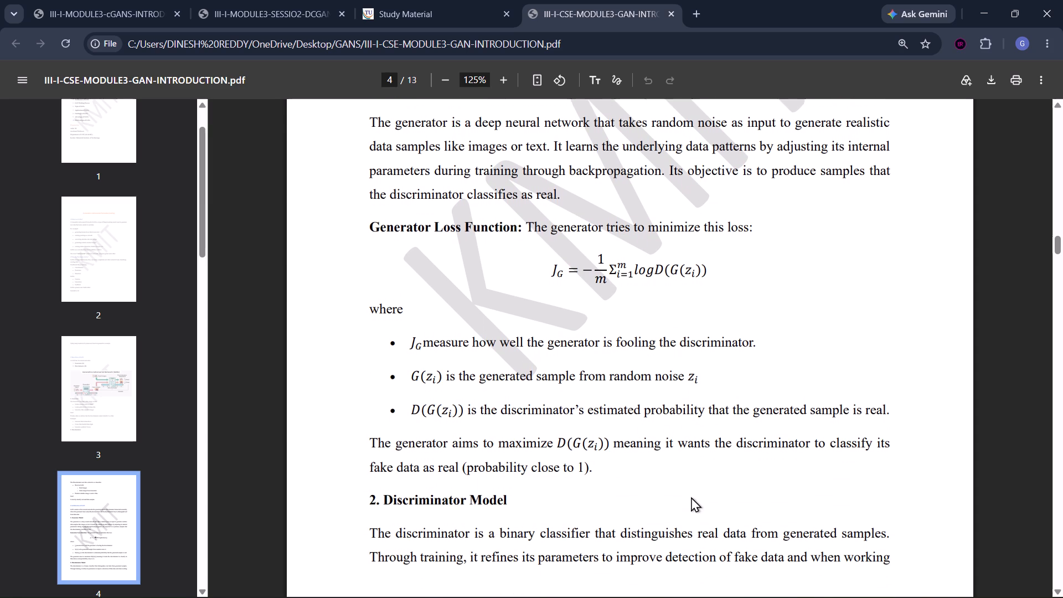
drag(492, 441, 618, 455)
double_click(618, 451)
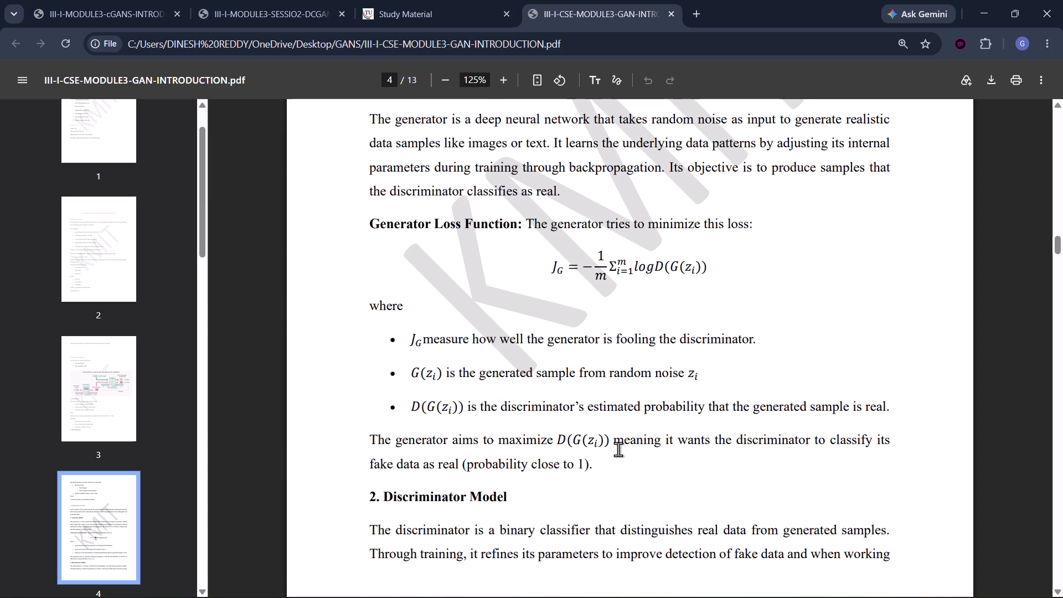
drag(364, 437, 615, 439)
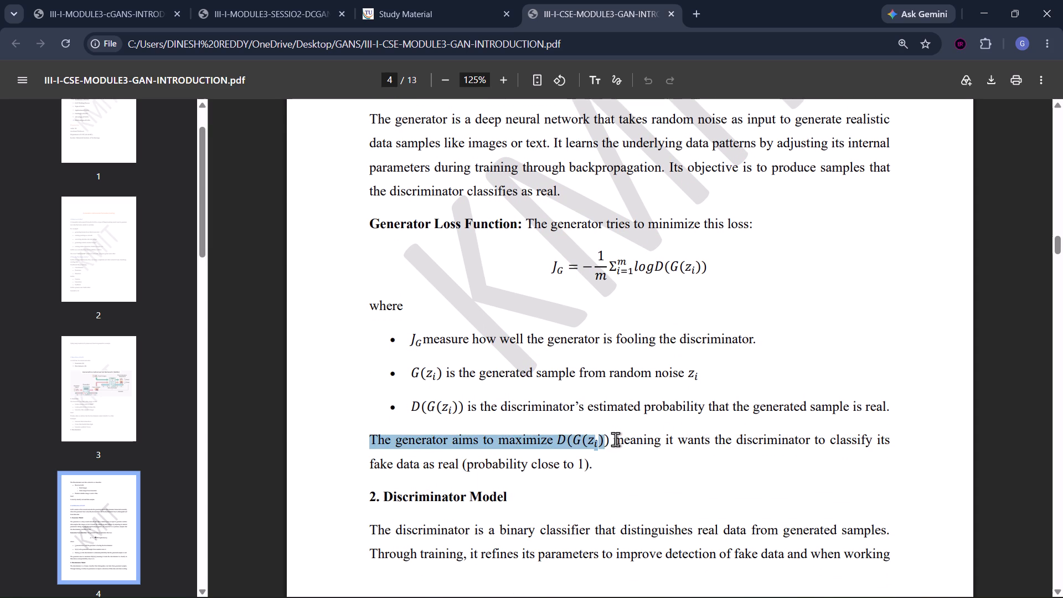
drag(615, 439, 575, 462)
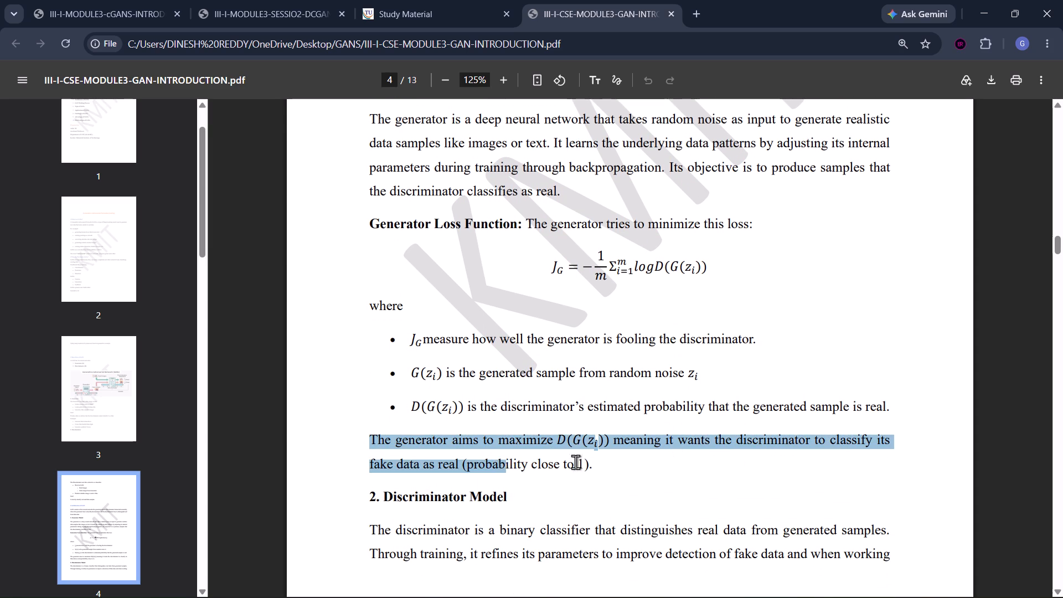
drag(575, 462, 627, 463)
click(627, 463)
Read the Discriminator Model paragraph running from page 4 onto page 5, highlighting each sentence along the way.
middle_click(494, 493)
scroll(507, 524, down, 2)
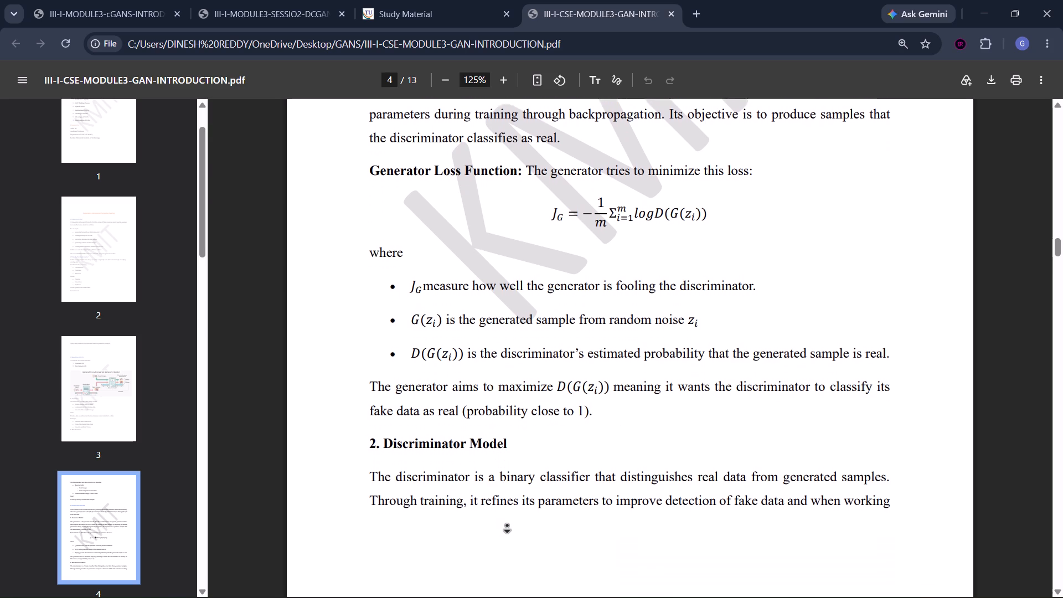
scroll(507, 525, down, 1)
middle_click(507, 525)
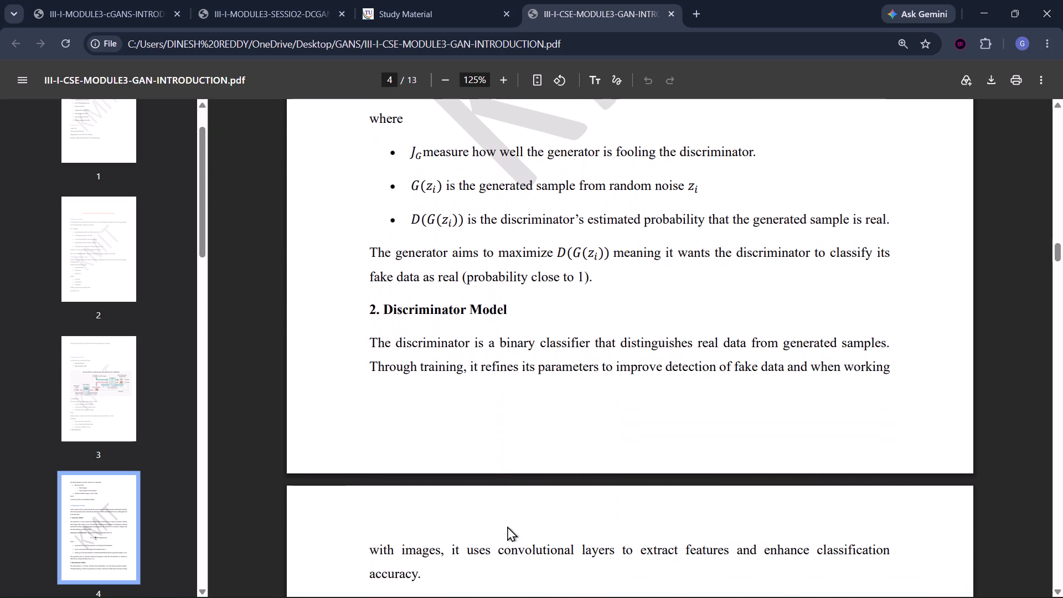
drag(369, 335, 618, 343)
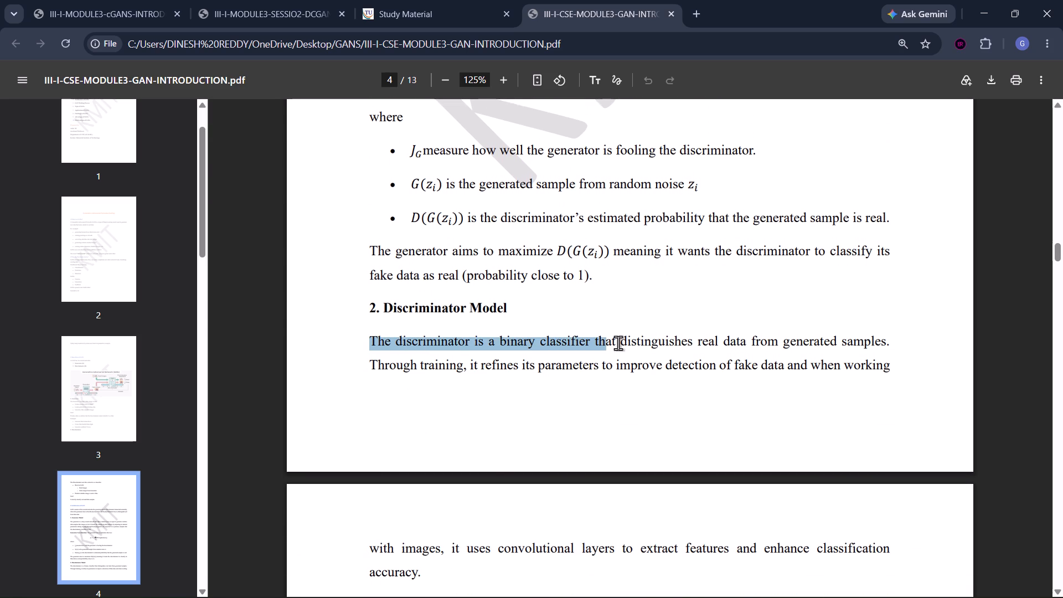
drag(618, 343, 901, 339)
click(901, 339)
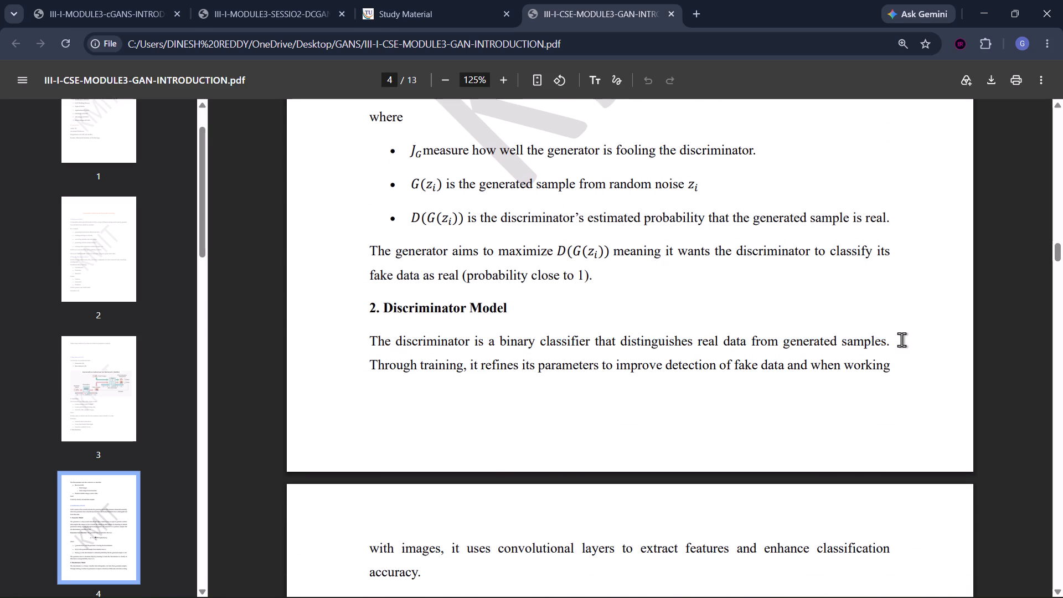
drag(370, 363, 521, 367)
click(477, 377)
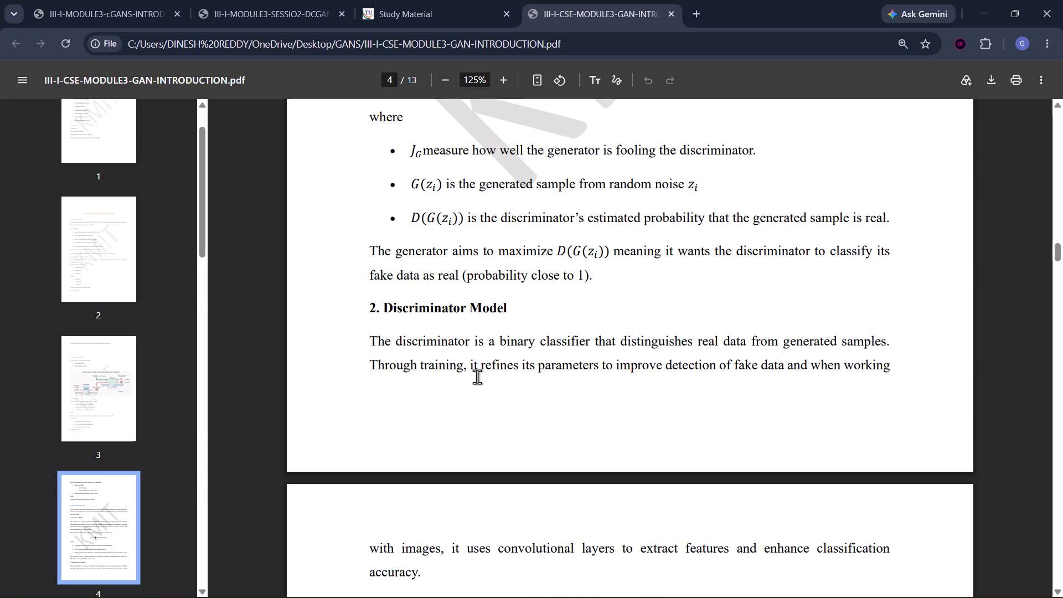
drag(469, 368, 632, 368)
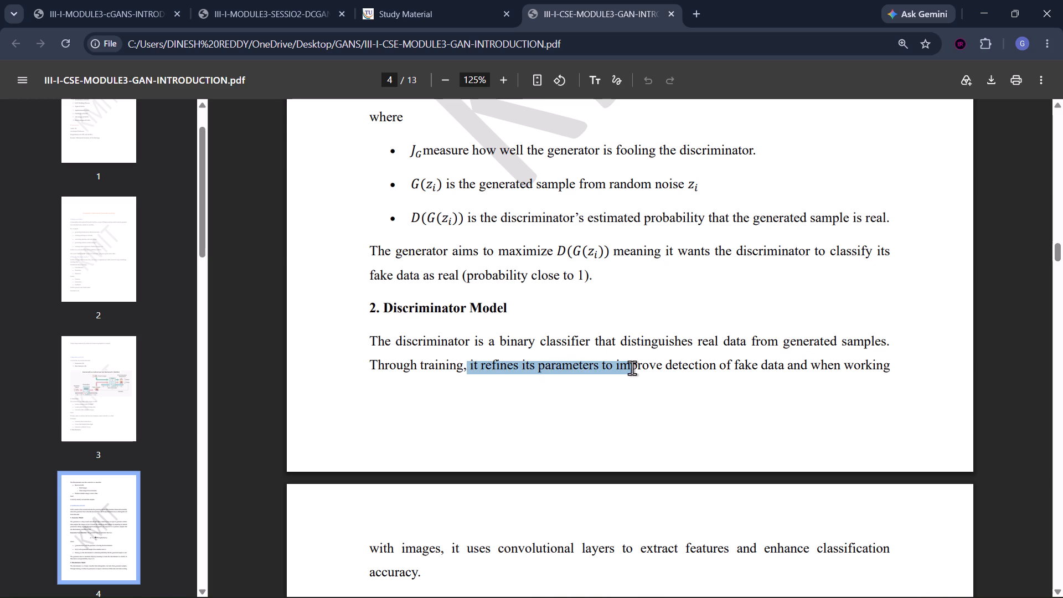
drag(632, 368, 768, 367)
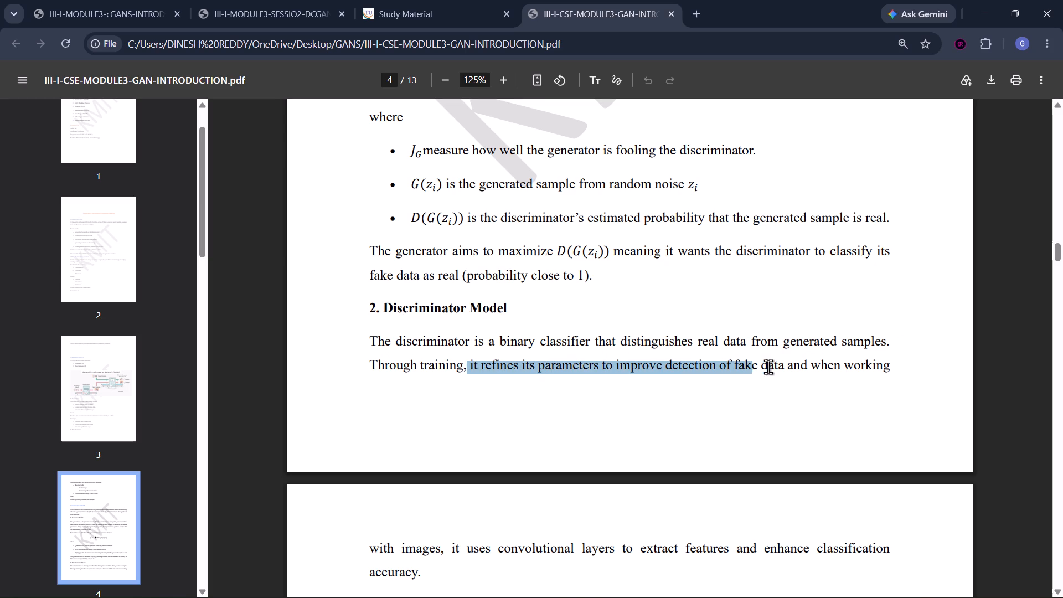
drag(768, 367, 513, 457)
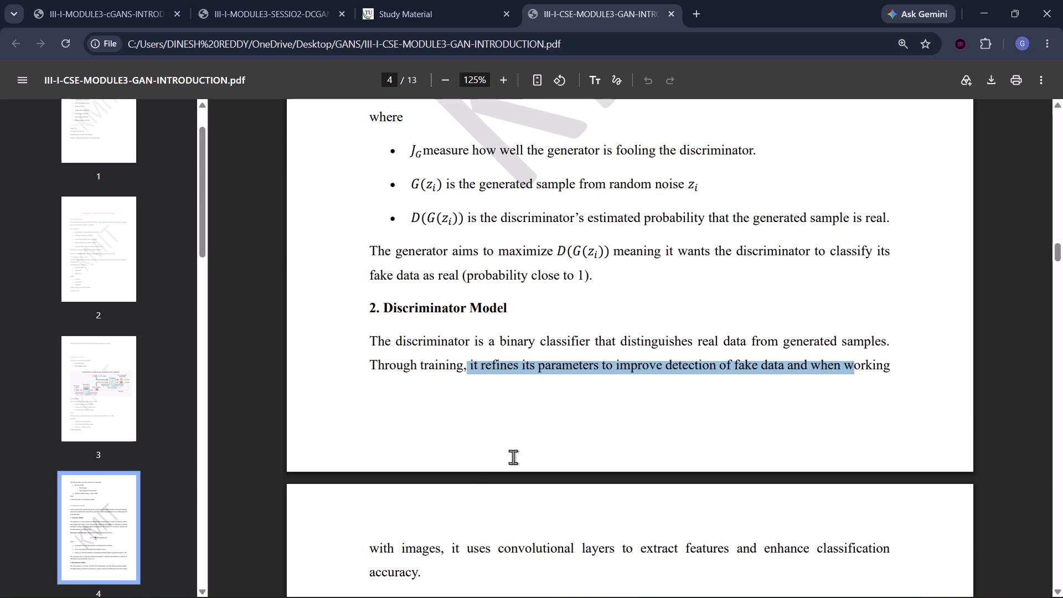
drag(513, 457, 440, 525)
click(439, 524)
drag(440, 542, 719, 553)
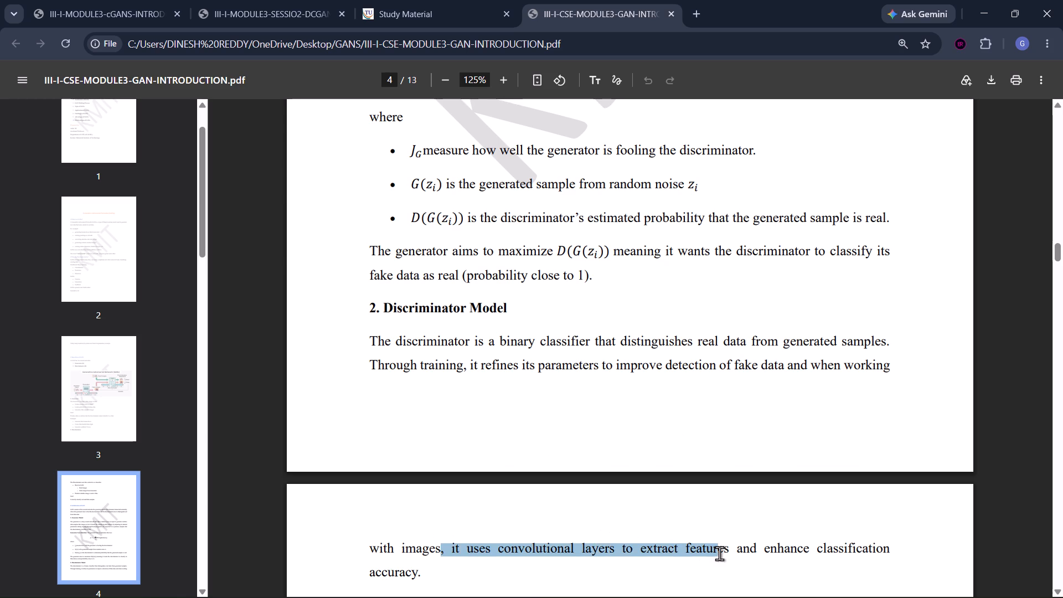
drag(719, 553, 862, 539)
click(862, 539)
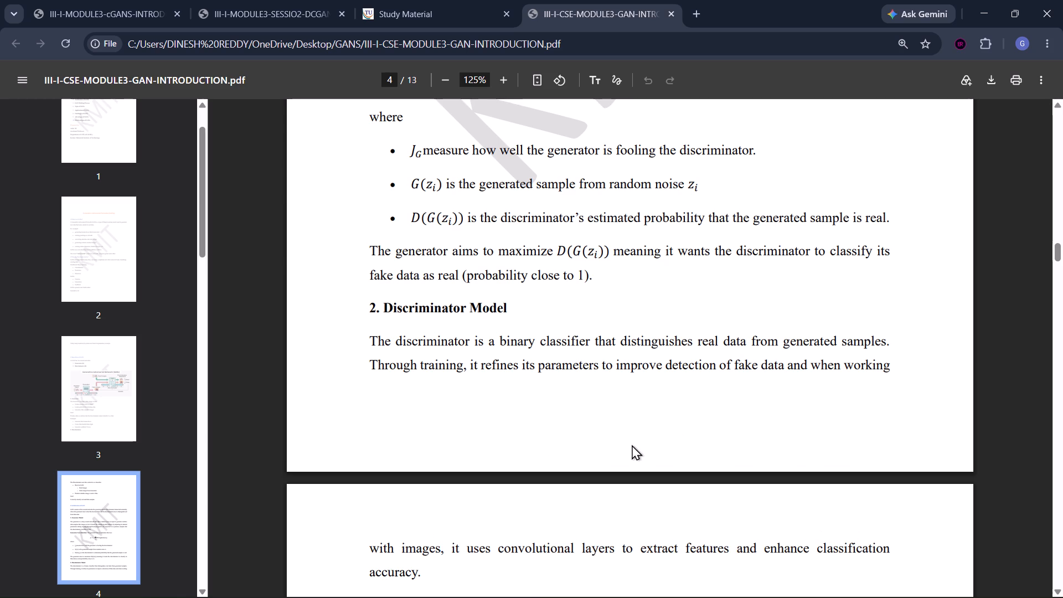
Examine the Discriminator Loss Function formula, its term definitions and the generator-discriminator diagram on page 5.
middle_click(632, 445)
scroll(632, 446, down, 1)
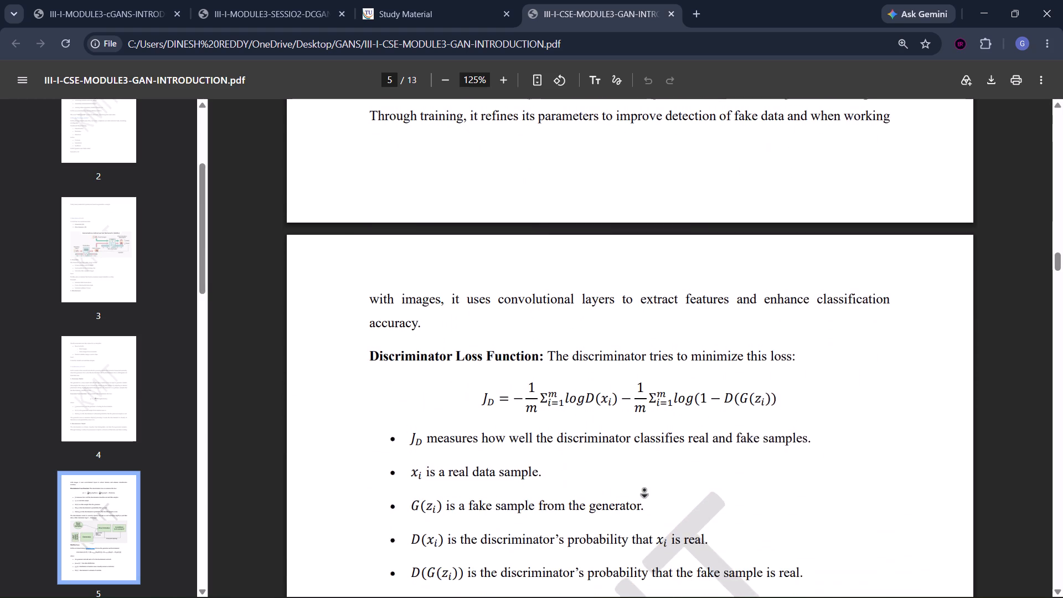
middle_click(644, 490)
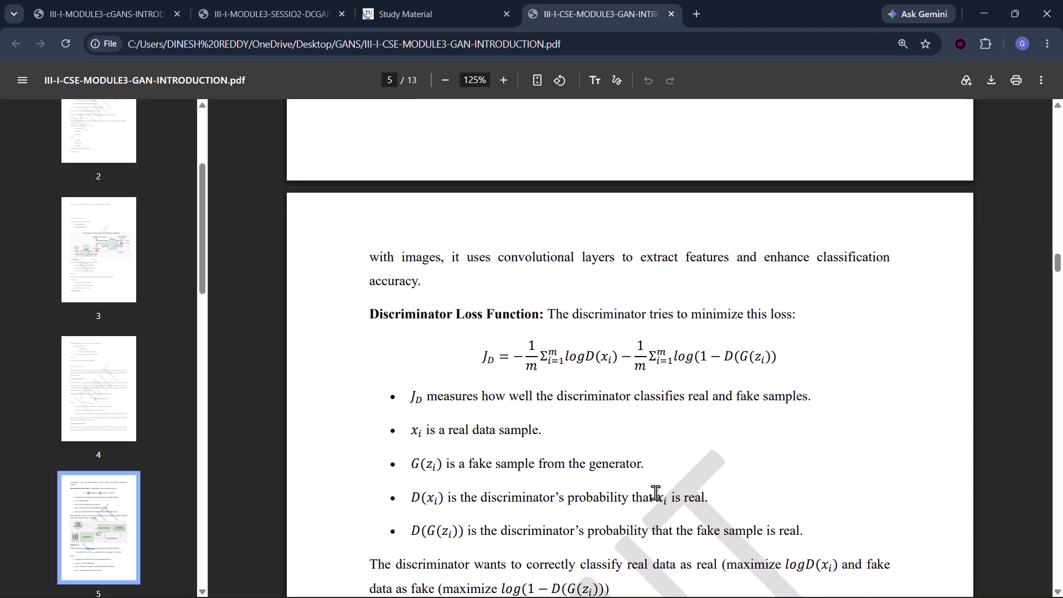
key(Down)
key(Down)
key(Down)
key(Down)
key(Down)
key(Down)
key(Down)
key(Down)
key(Down)
key(Down)
key(Down)
key(Down)
key(Down)
key(Down)
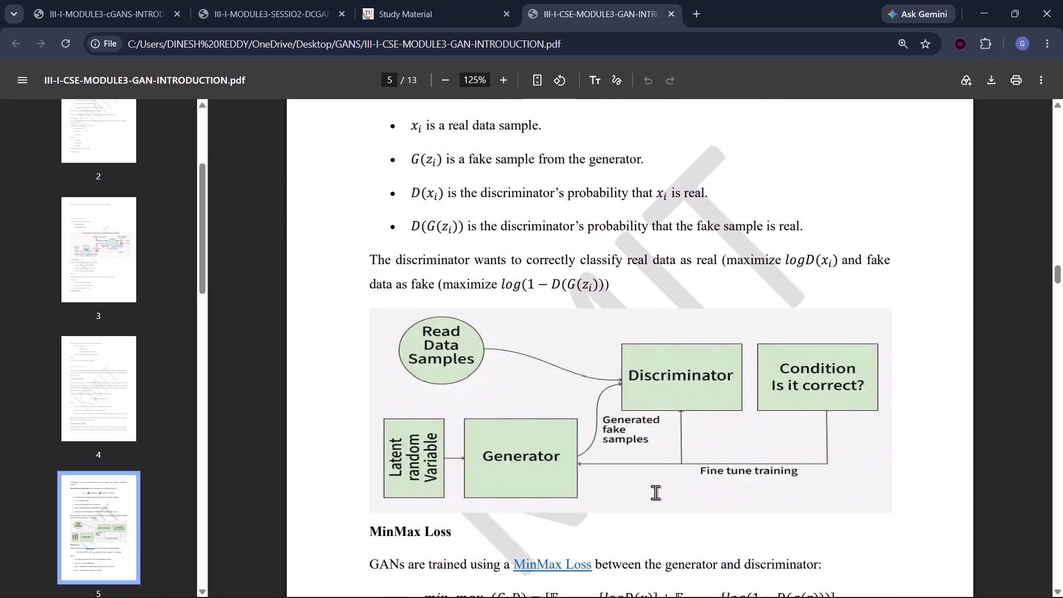
Look through the MinMax Loss formula and its term definitions, continuing to the GAN Working Process heading on page 6.
key(Down)
key(Down)
key(Down)
key(Down)
key(Down)
key(Down)
key(Down)
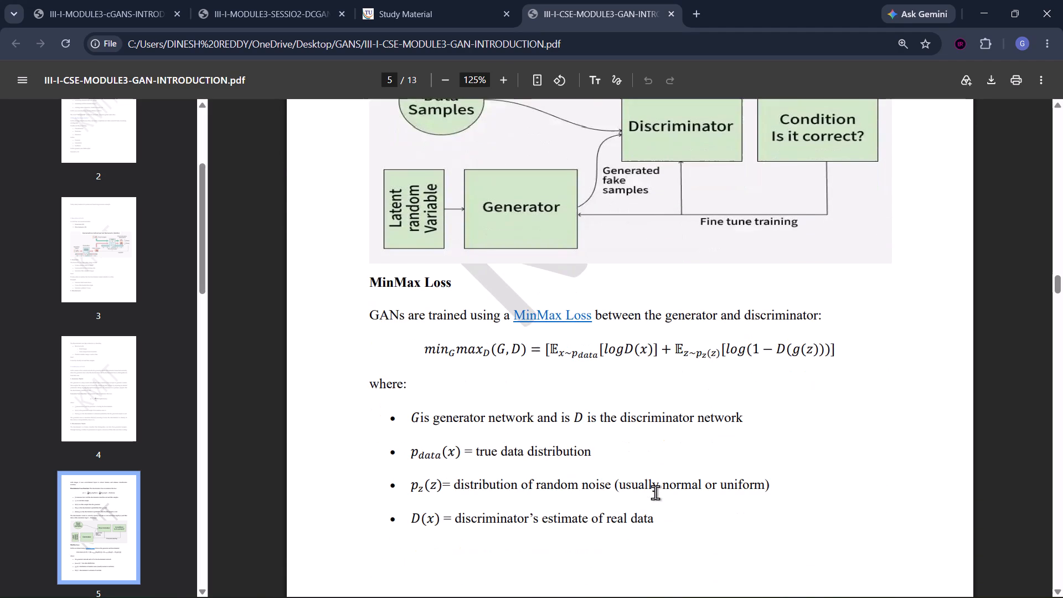
key(Down)
key(Down)
key(Down)
key(Down)
key(Down)
key(Down)
key(Down)
key(Down)
key(Down)
key(Down)
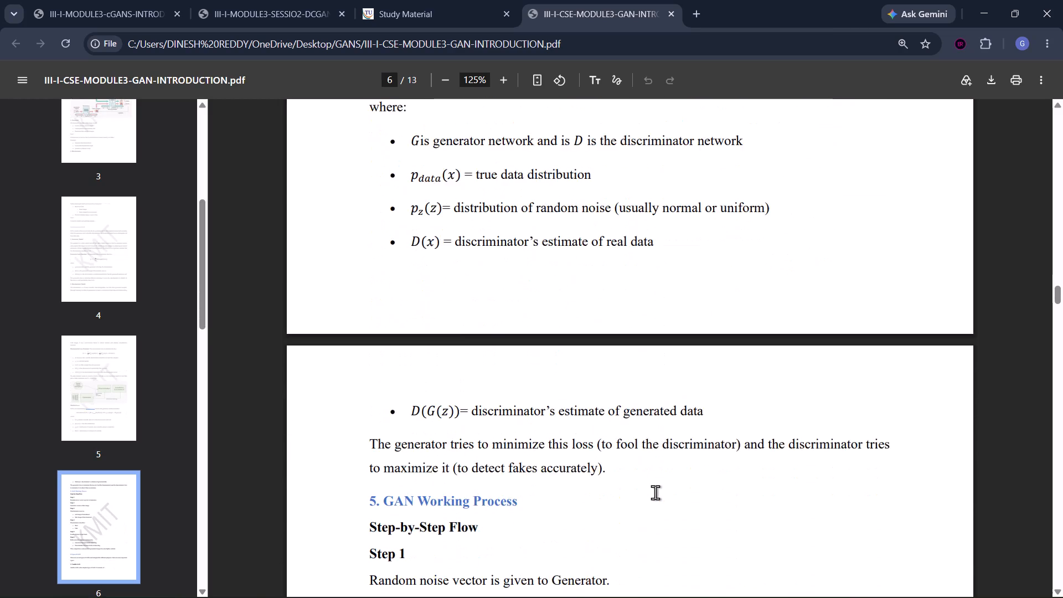
Look back over the MinMax Loss section and the Generator Model section, returning to the Discriminator Model heading on page 4.
key(Down)
key(Down)
key(Down)
key(Down)
key(Up)
key(Up)
key(Up)
key(Up)
key(Up)
key(Up)
key(Up)
key(Up)
key(Up)
key(Up)
key(Up)
key(Up)
key(Up)
key(Up)
key(Up)
key(Up)
key(Up)
key(Up)
key(Up)
key(Up)
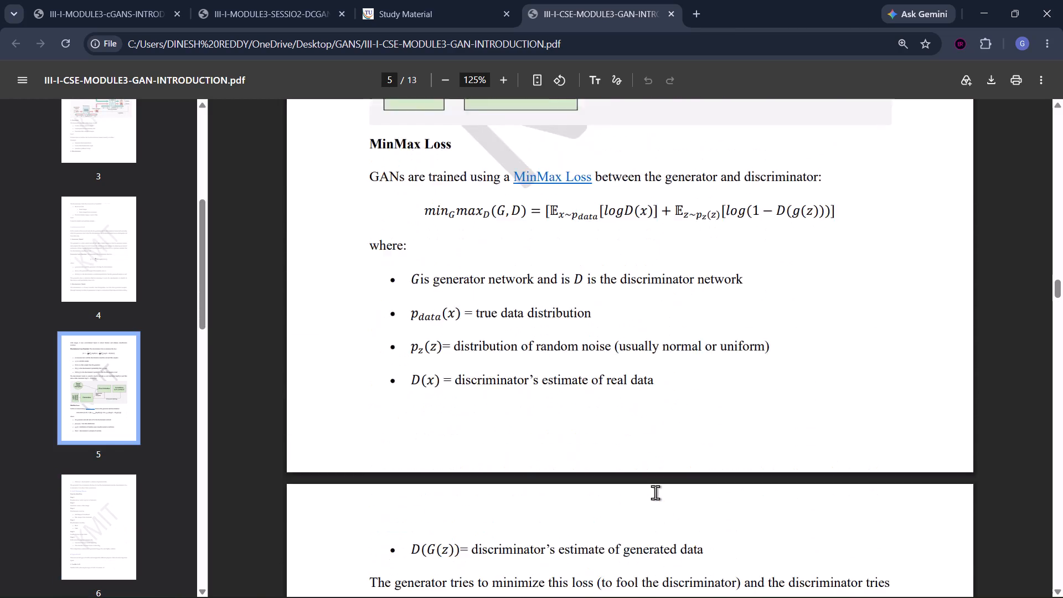
key(Up)
key(Up)
key(Up)
key(Up)
key(Up)
key(Up)
key(Up)
key(Up)
key(Up)
key(Up)
key(Up)
key(Up)
key(Up)
key(Up)
key(Up)
key(Up)
key(Up)
key(Up)
key(Up)
key(Up)
key(Up)
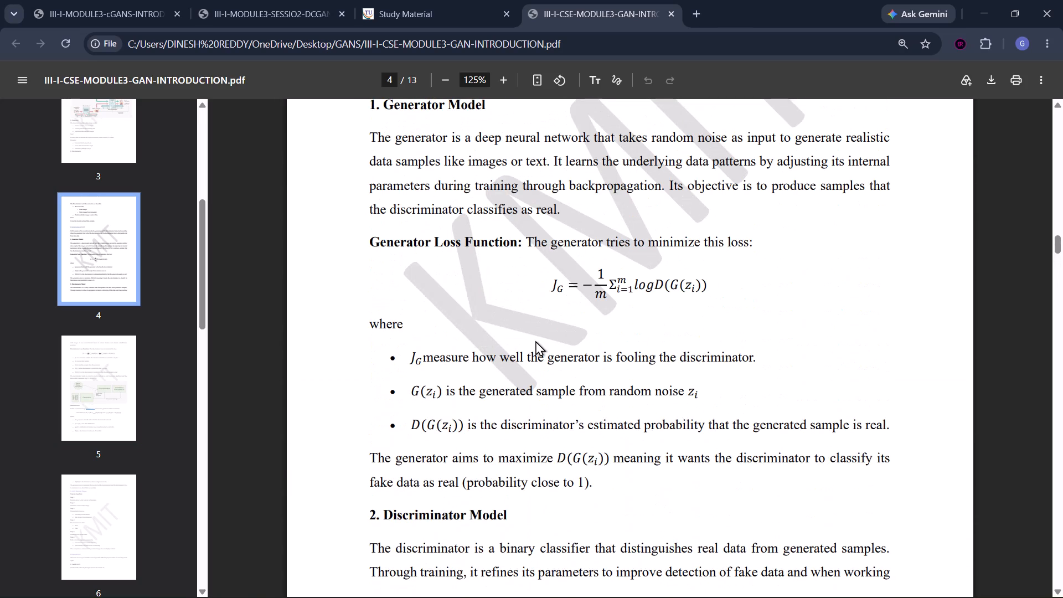
middle_click(376, 491)
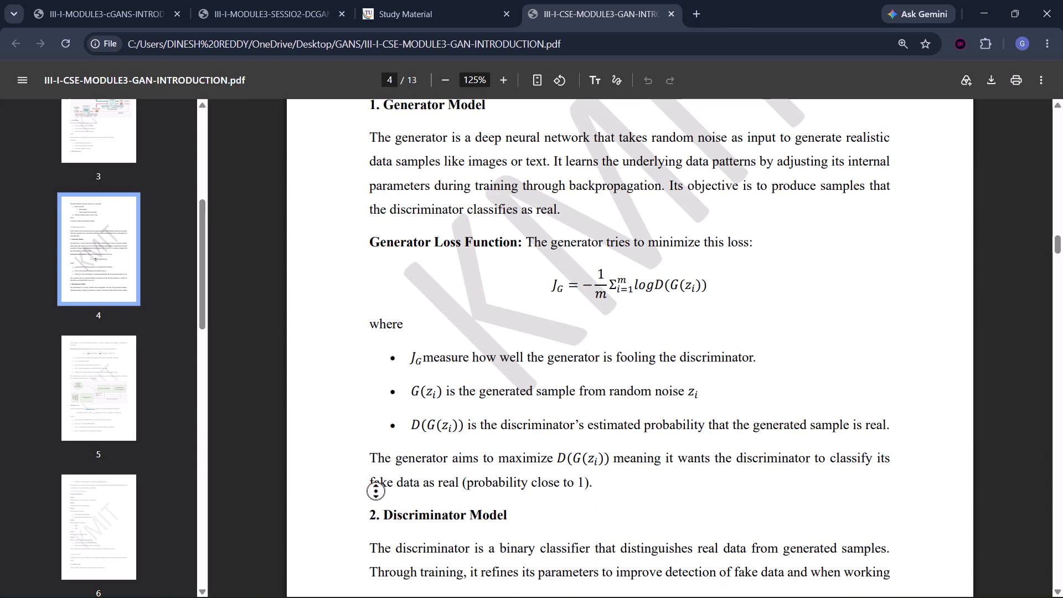
middle_click(359, 561)
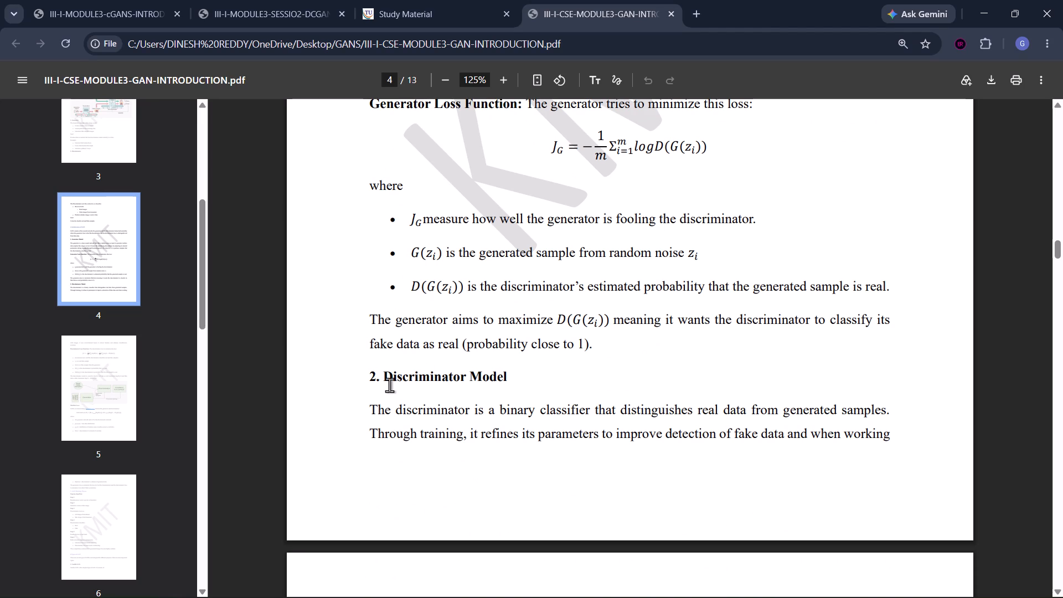
Read the Discriminator Model heading and the paragraph's opening sentence, highlighting the text along the way.
drag(379, 376, 386, 376)
drag(386, 376, 504, 376)
click(504, 376)
drag(368, 408, 401, 409)
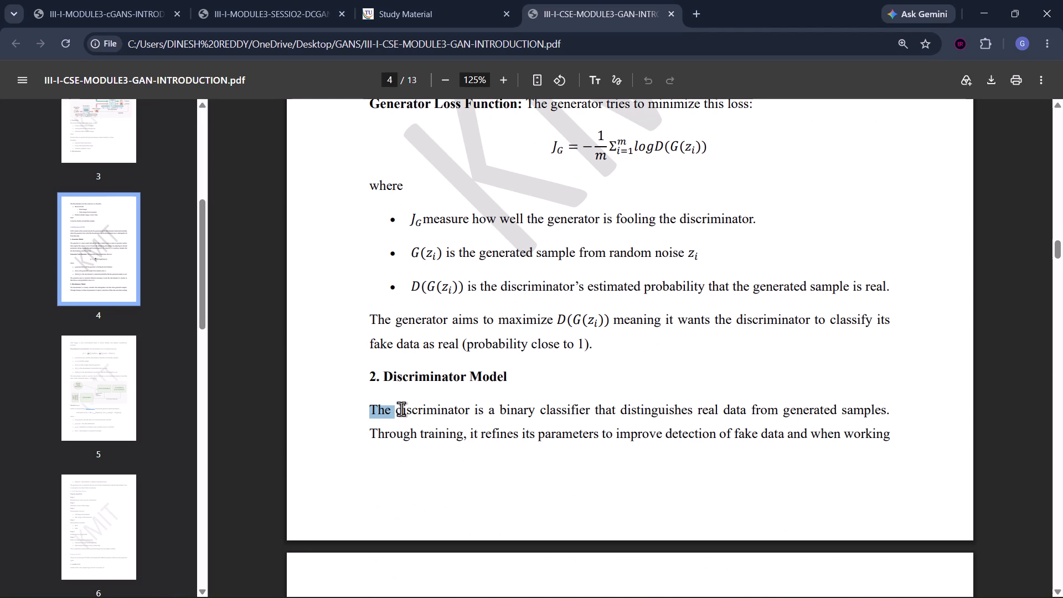
drag(401, 409, 646, 425)
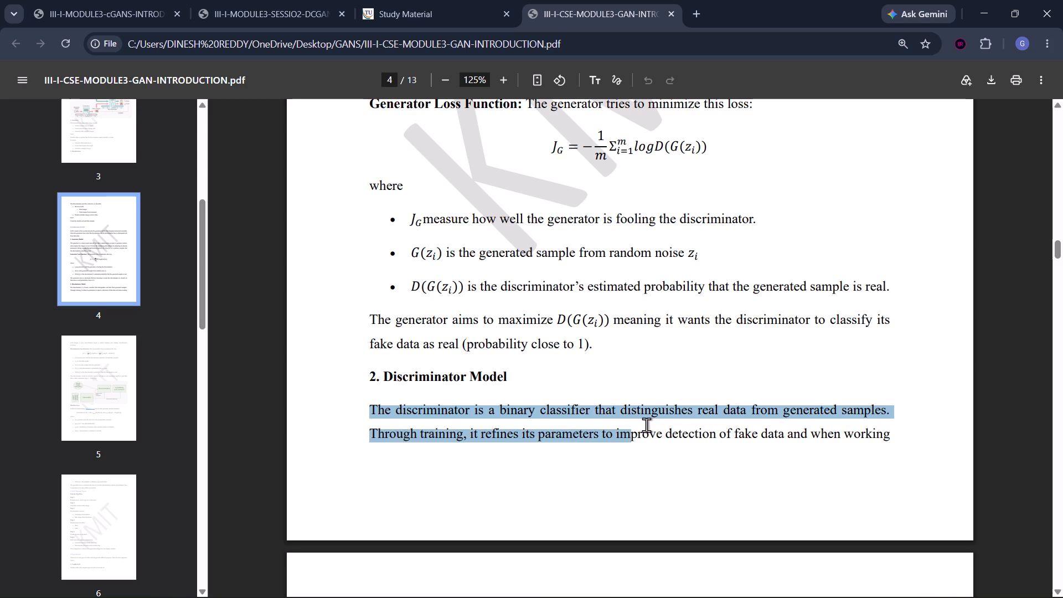
drag(646, 425, 901, 410)
click(901, 410)
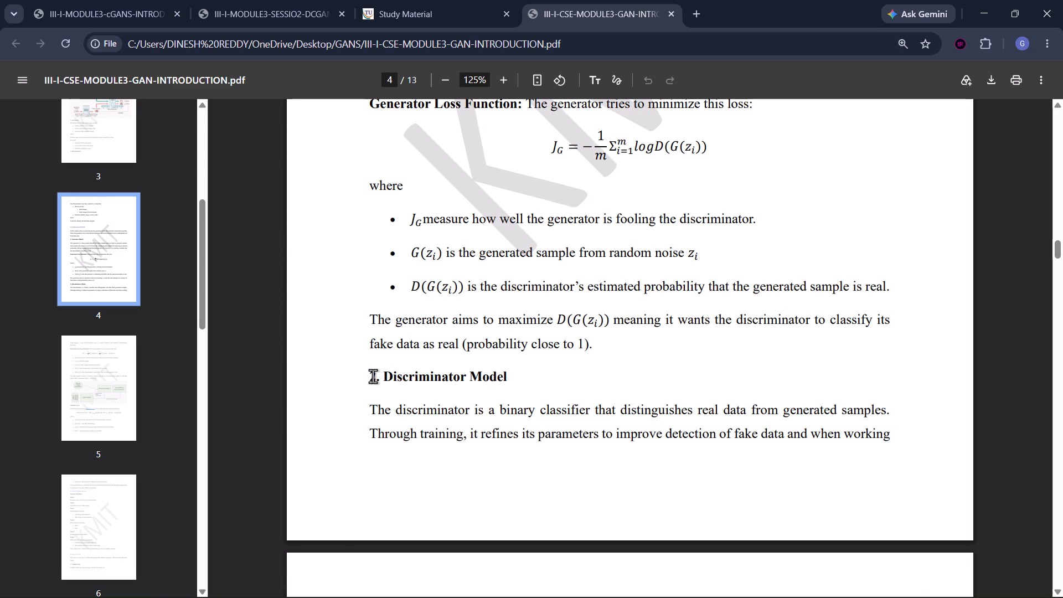
Copy the "2. Discriminator Model" heading from the PDF into the gans Word document, on a new line below the generator loss formula.
drag(373, 376, 512, 379)
key(ctrl+c)
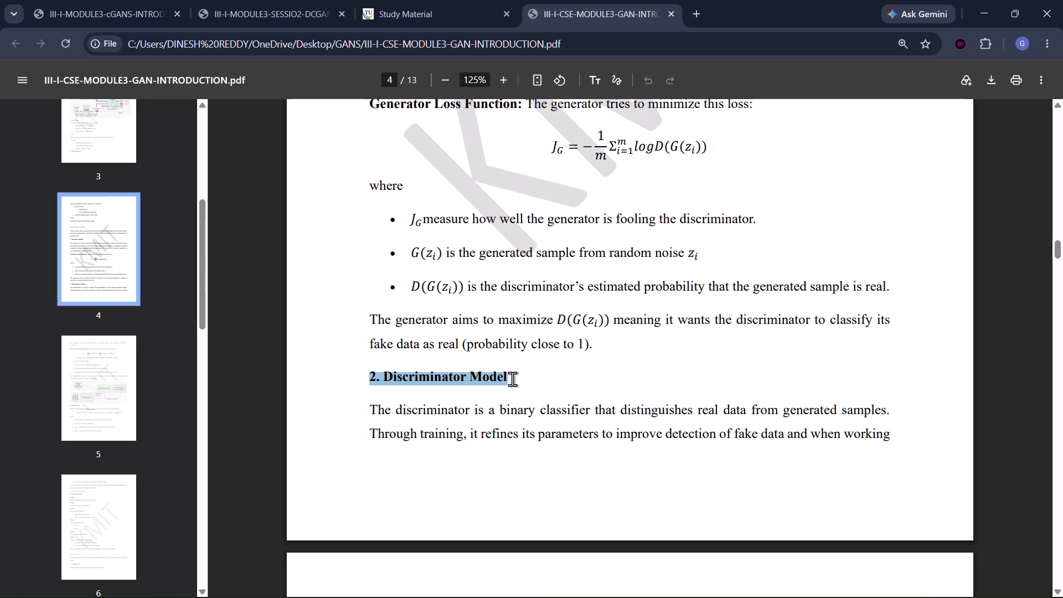
key(alt+Tab)
scroll(343, 508, down, 1)
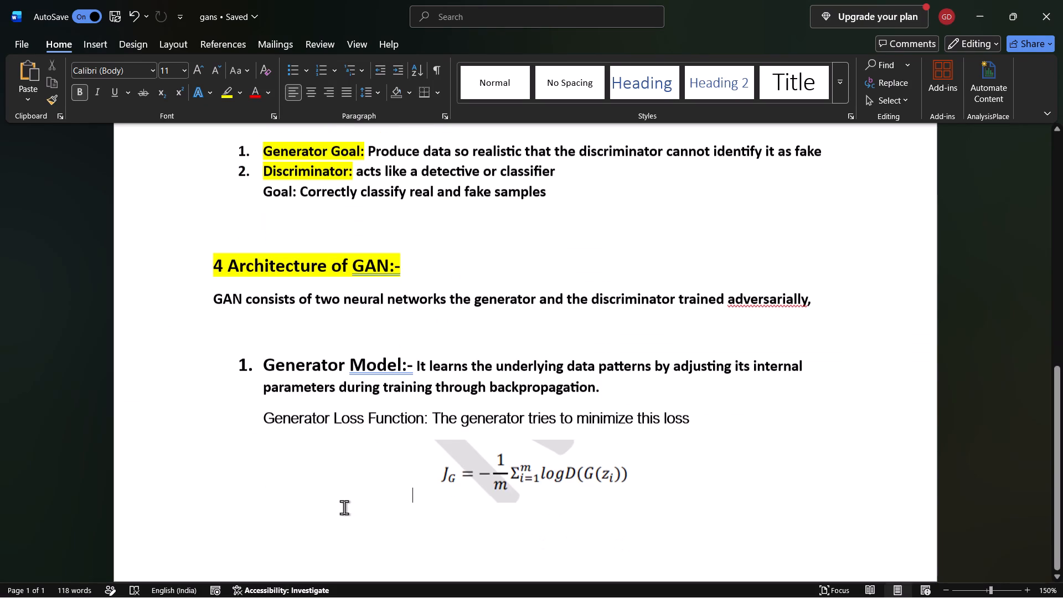
click(668, 494)
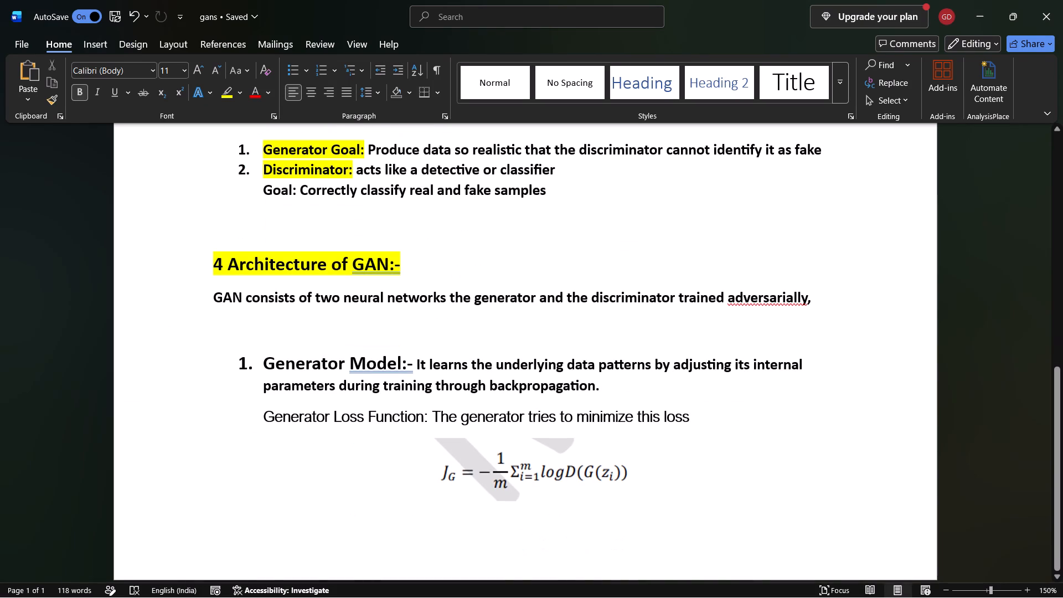
key(Return)
key(Return)
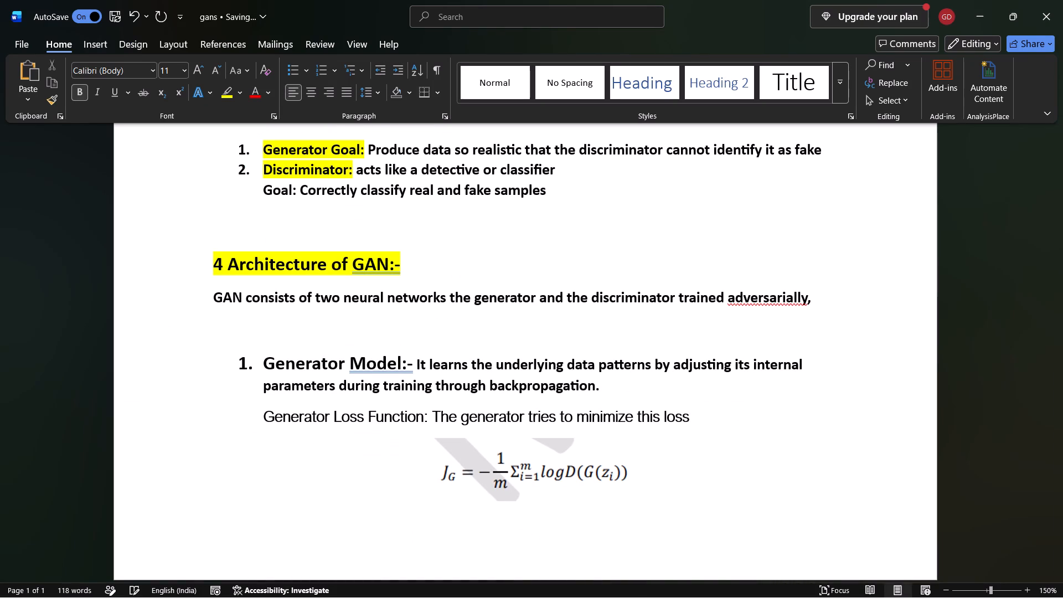
key(BackSpace)
key(BackSpace)
key(BackSpace)
key(Return)
key(Return)
key(BackSpace)
key(BackSpace)
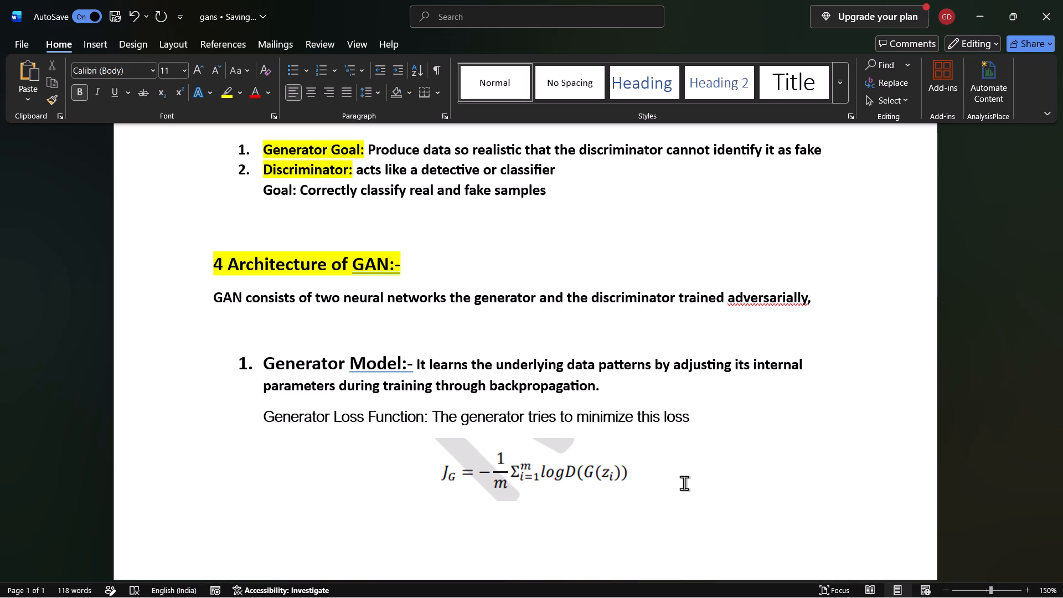
key(ctrl+v)
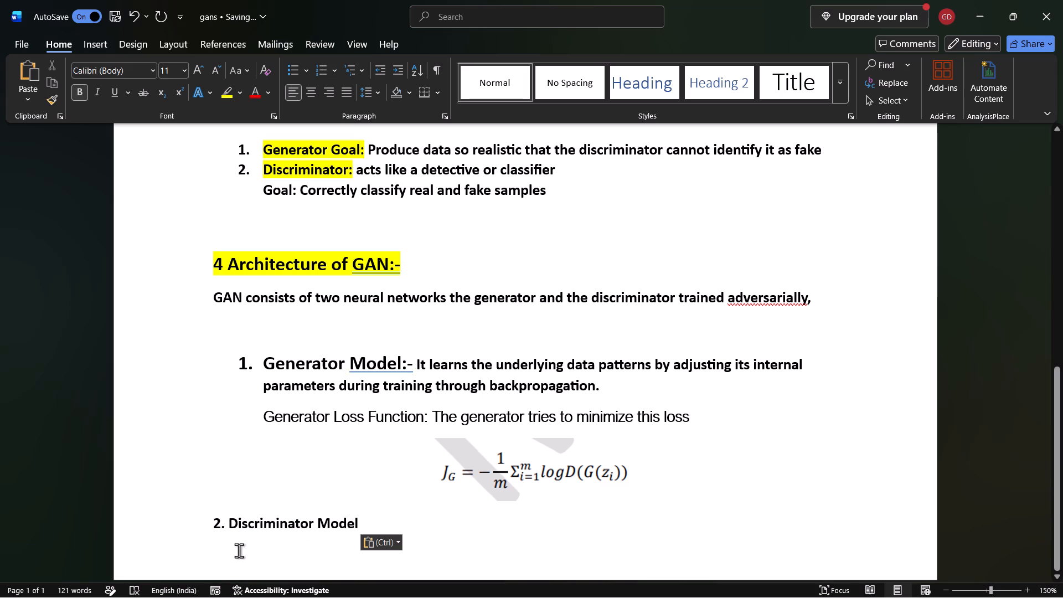
Indent the pasted "2. Discriminator Model" heading with five spaces.
click(208, 527)
key(space)
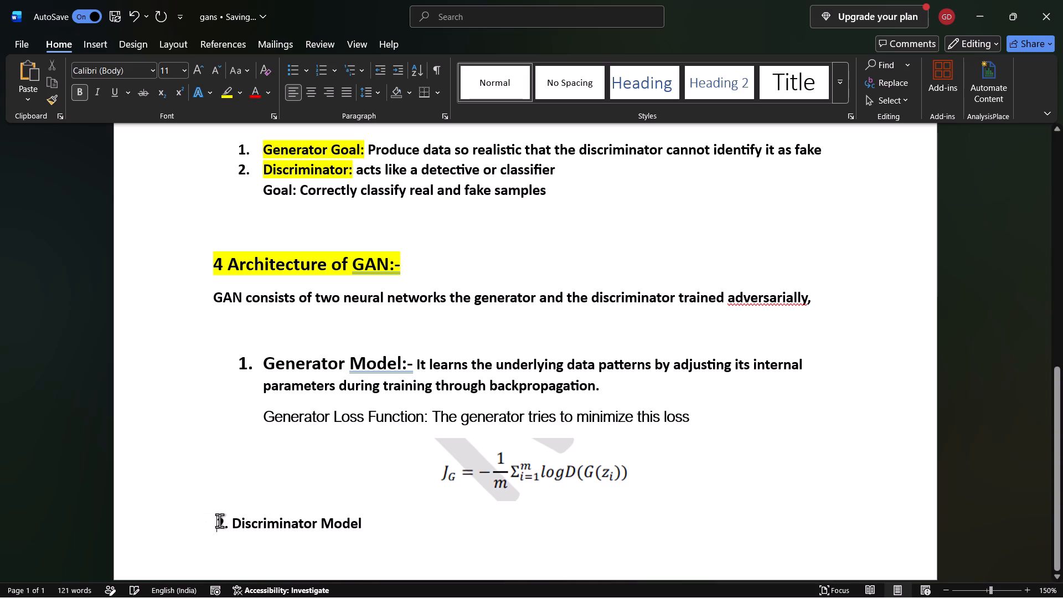
key(space)
key(space)
key(space)
key(space)
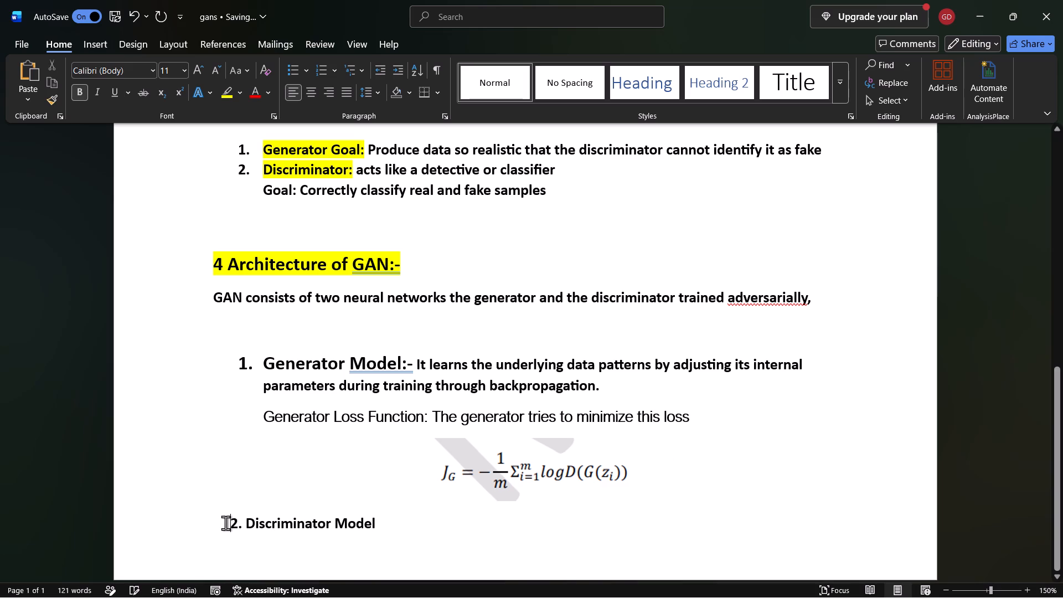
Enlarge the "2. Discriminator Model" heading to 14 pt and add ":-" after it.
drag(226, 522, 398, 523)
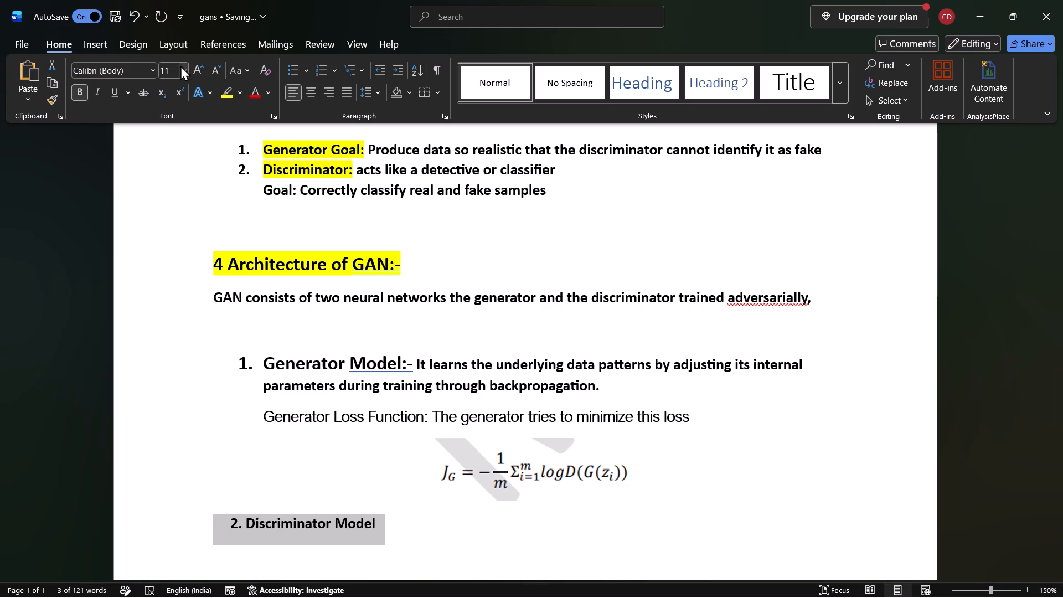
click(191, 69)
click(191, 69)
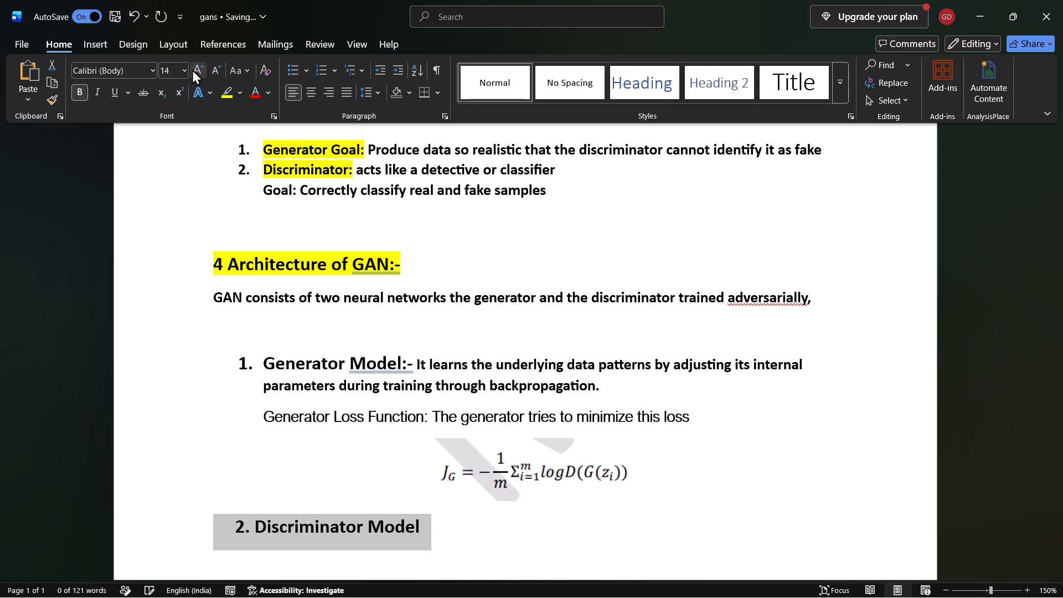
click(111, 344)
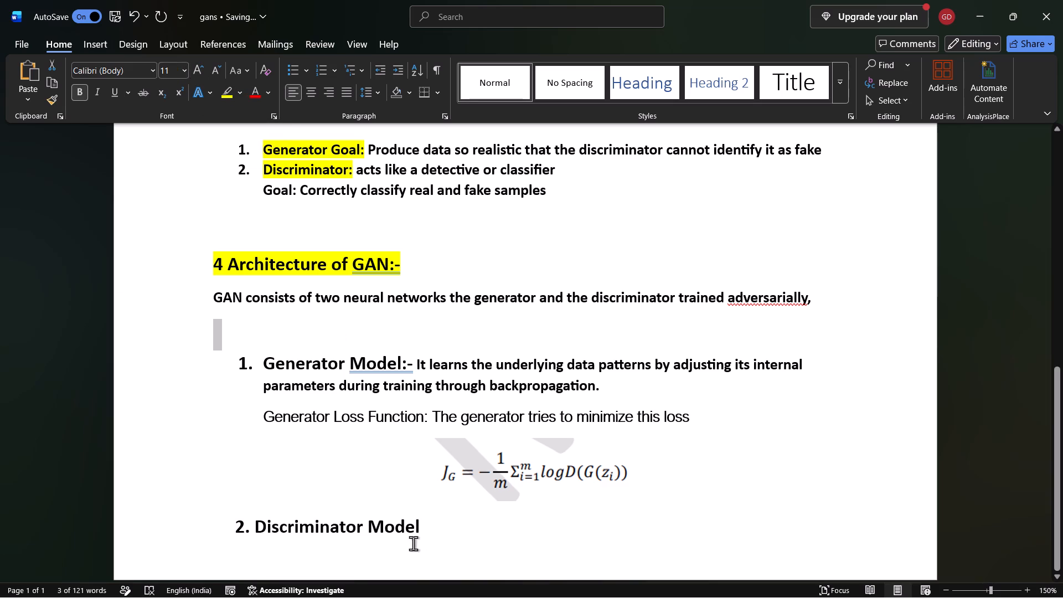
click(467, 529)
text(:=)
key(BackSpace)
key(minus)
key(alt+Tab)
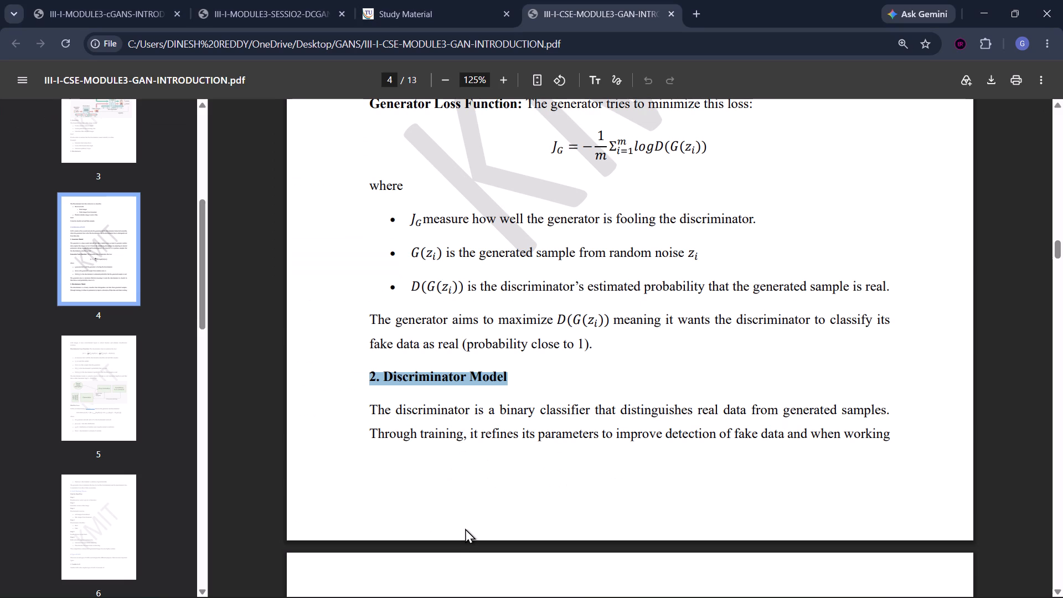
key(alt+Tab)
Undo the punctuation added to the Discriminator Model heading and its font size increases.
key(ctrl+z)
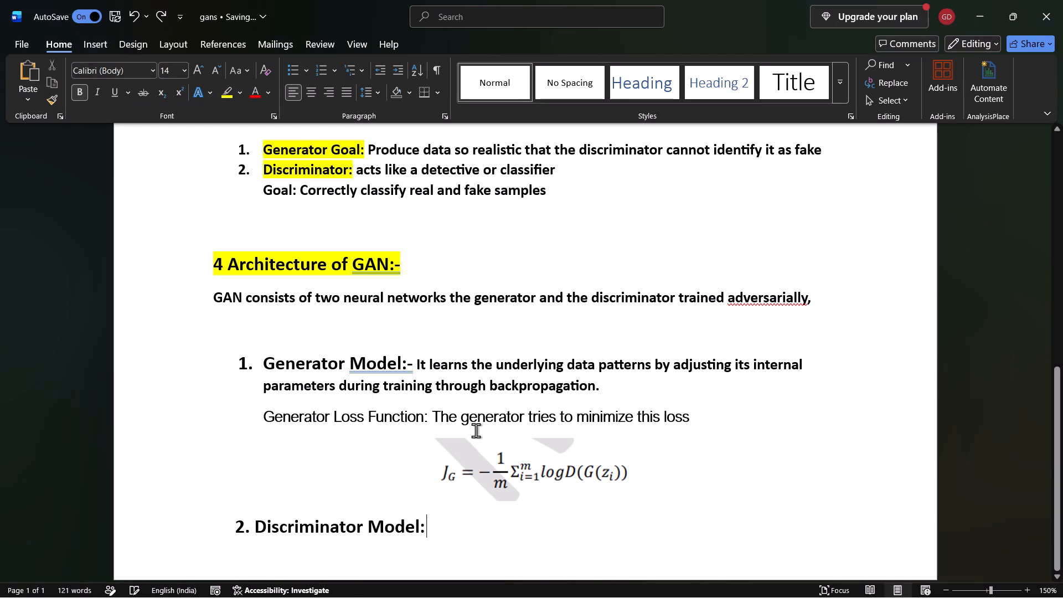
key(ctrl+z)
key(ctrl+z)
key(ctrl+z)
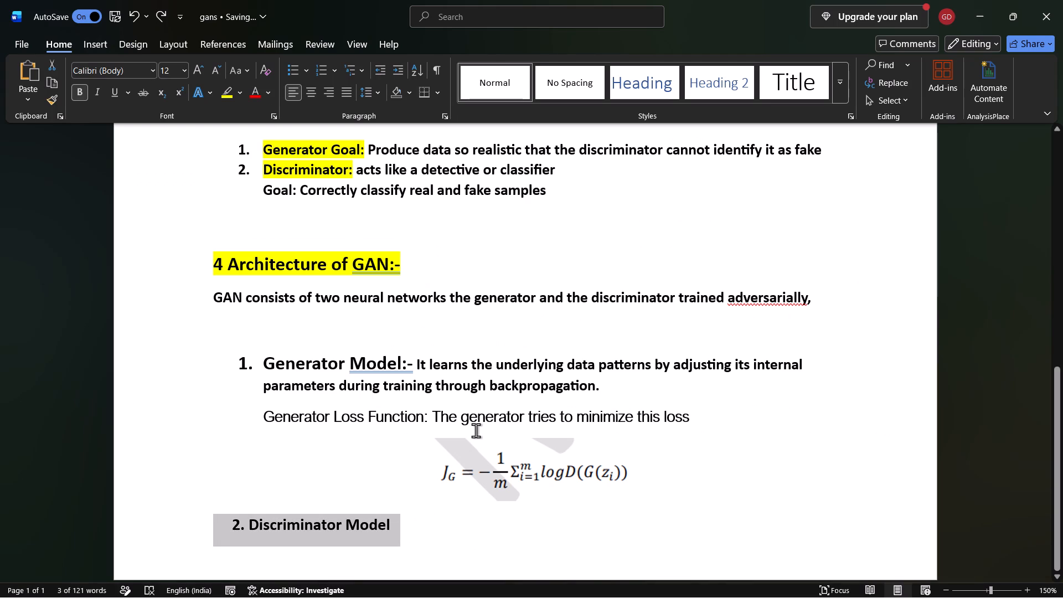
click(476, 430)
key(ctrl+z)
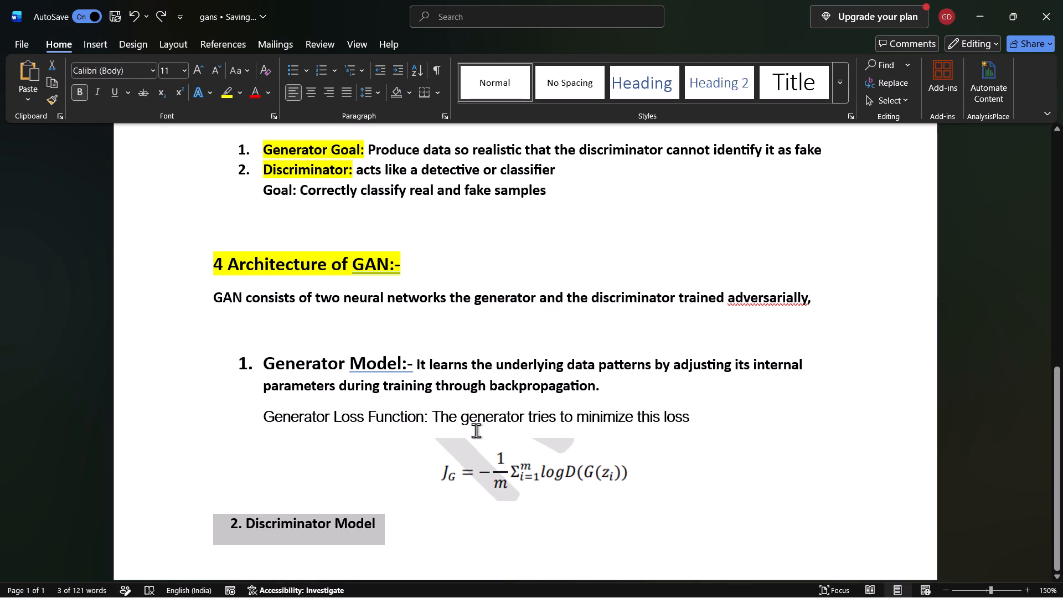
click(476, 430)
Append ":-" to the Discriminator Model heading, followed by the PDF sentence "The discriminator is a binary classifier that distinguishes real data from generated samples.".
key(alt+Tab)
click(417, 419)
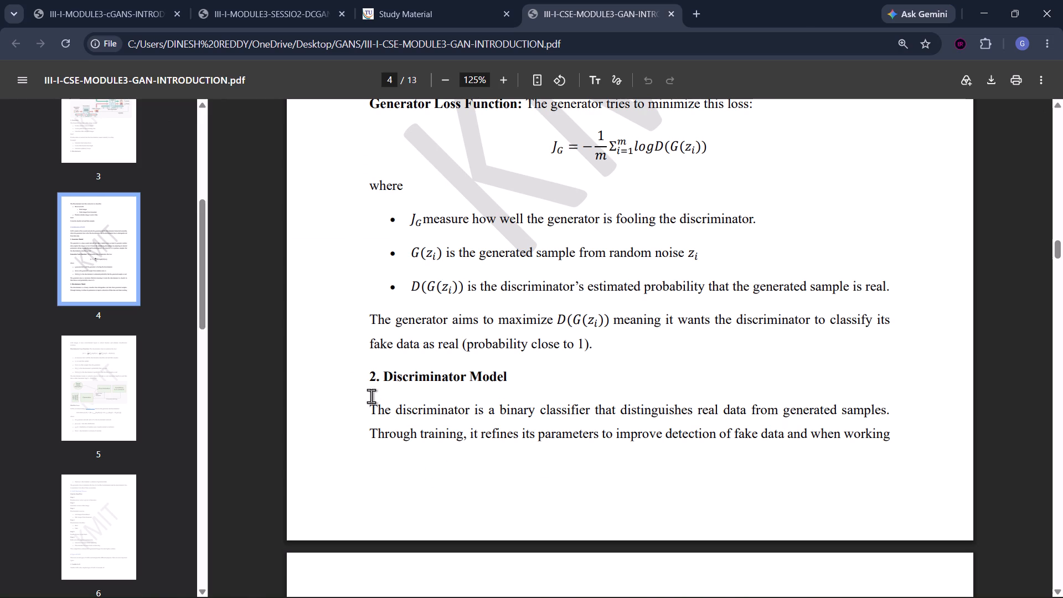
drag(370, 410, 659, 411)
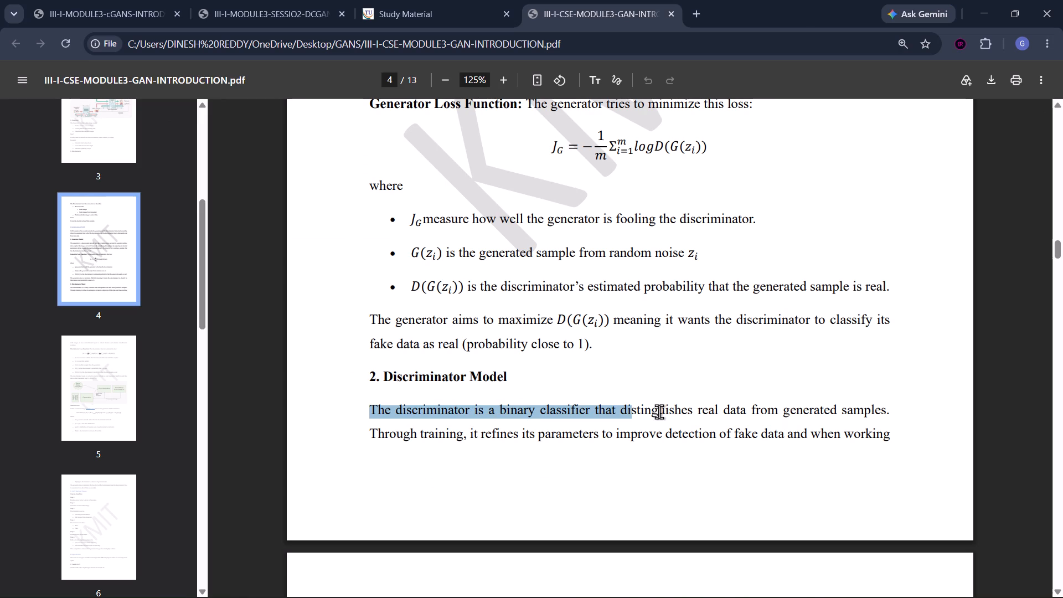
drag(659, 411, 892, 410)
key(ctrl+c)
key(alt+Tab)
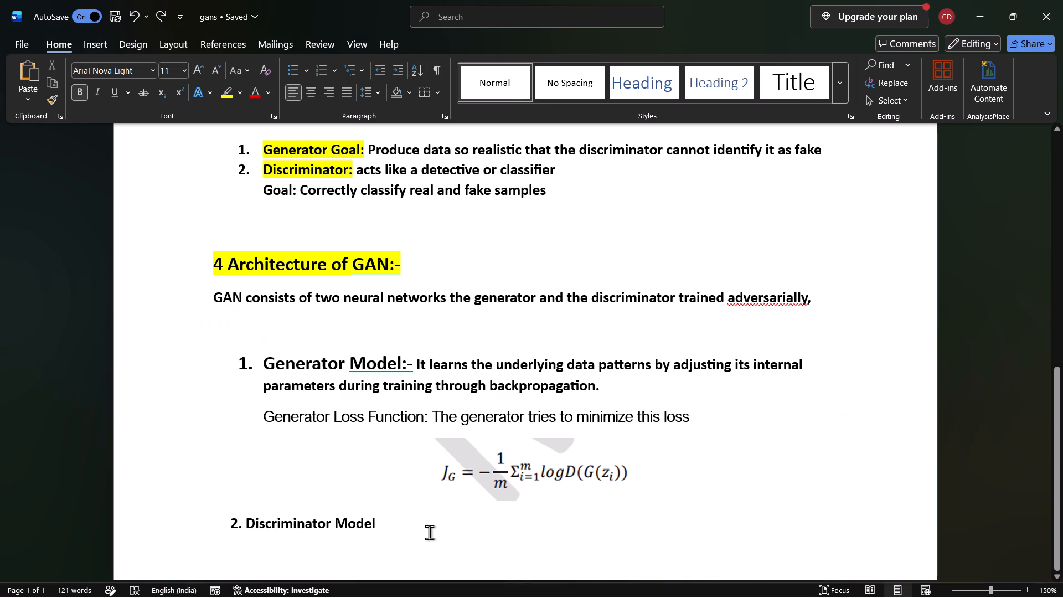
click(428, 531)
text(:-)
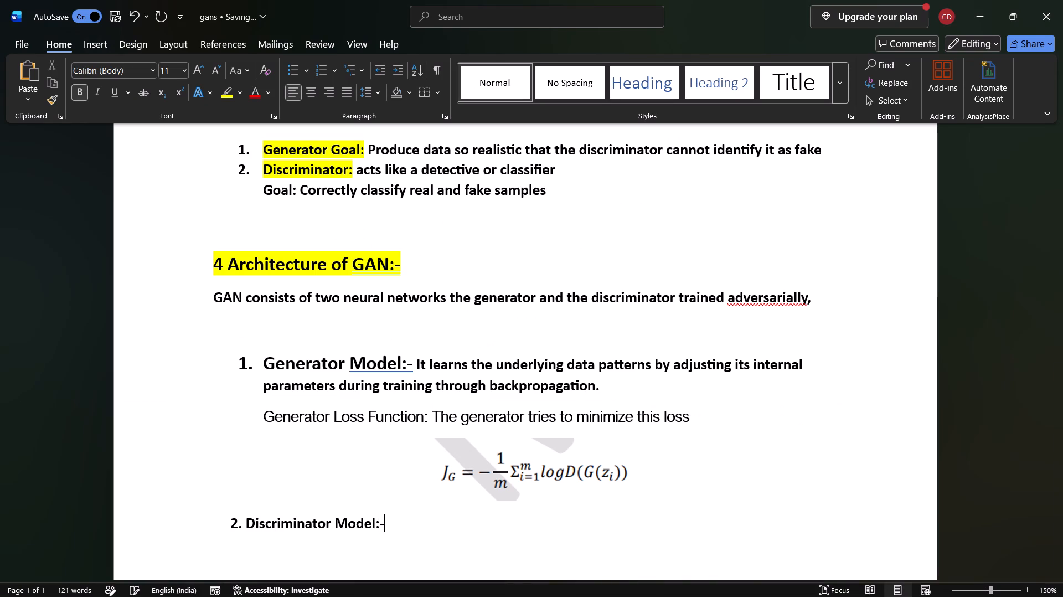
key(ctrl+v)
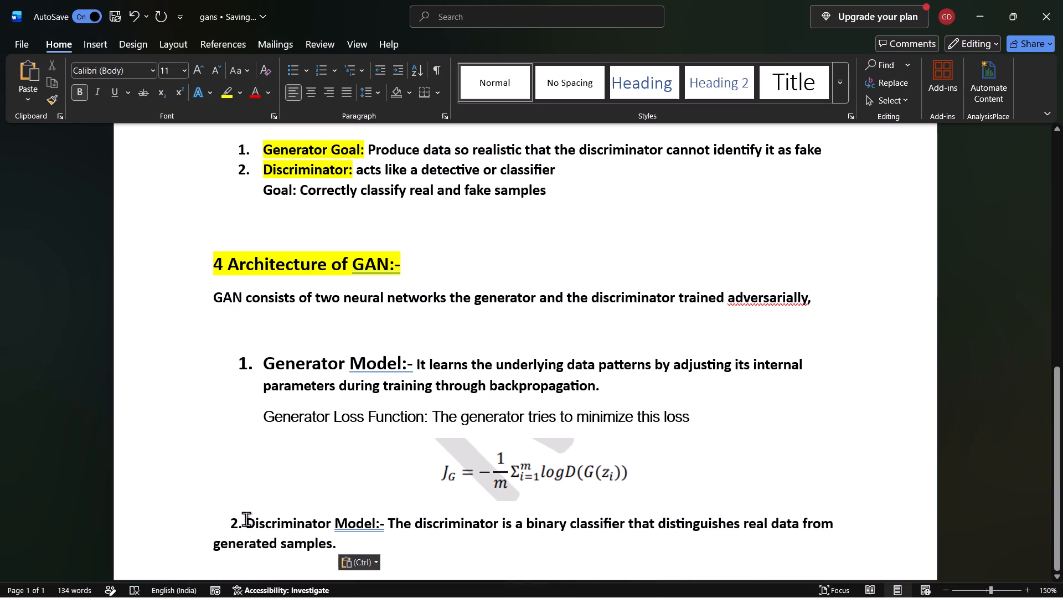
Indent the wrapped second line of the discriminator sentence to align with its numbered heading.
click(210, 547)
key(Tab)
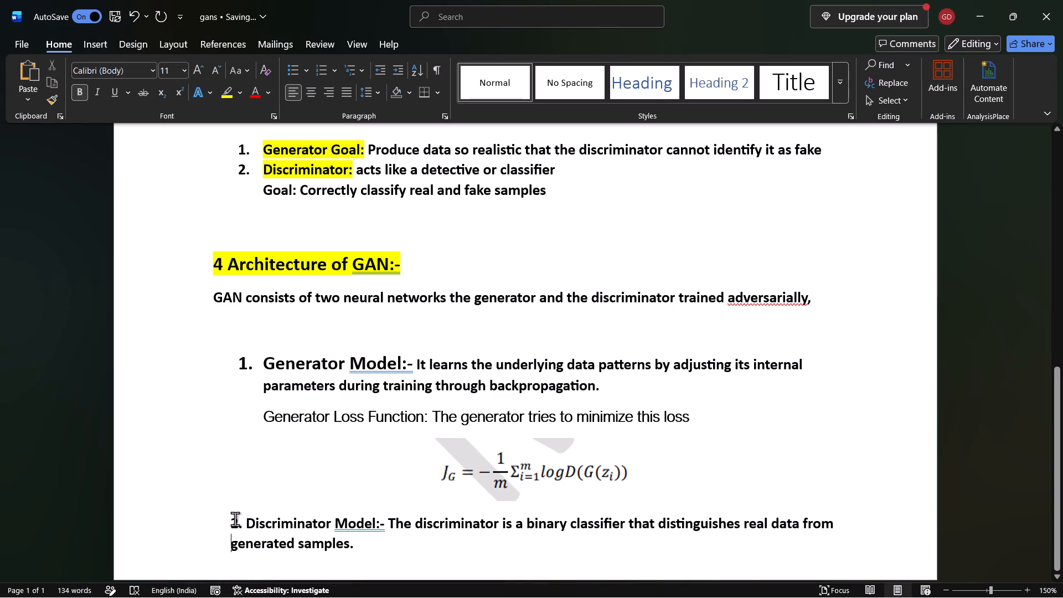
Enlarge only the "2. Discriminator Model:-" heading text to 14 pt.
drag(232, 519, 382, 531)
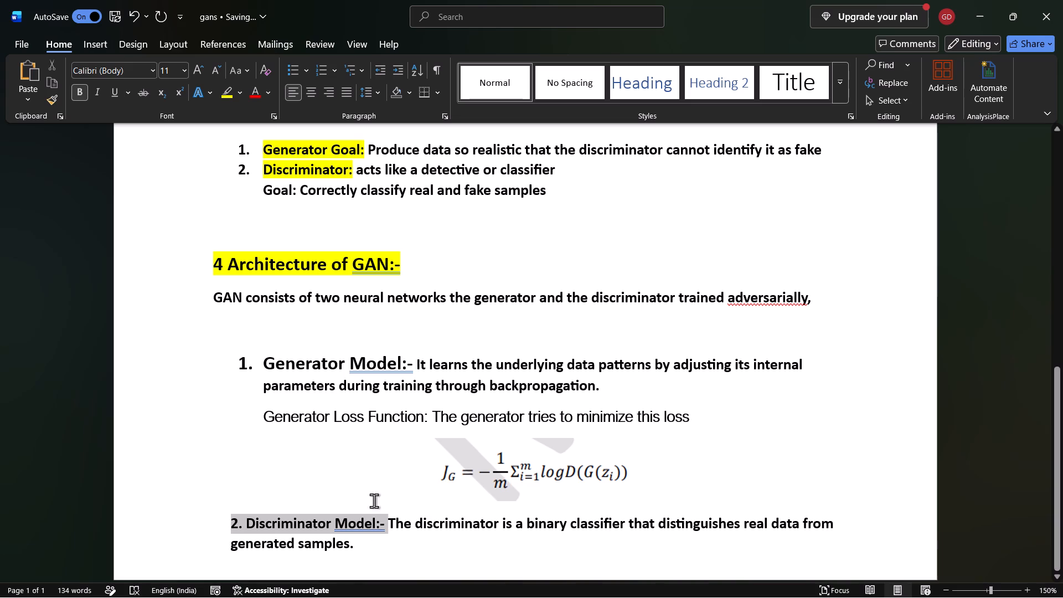
double_click(192, 66)
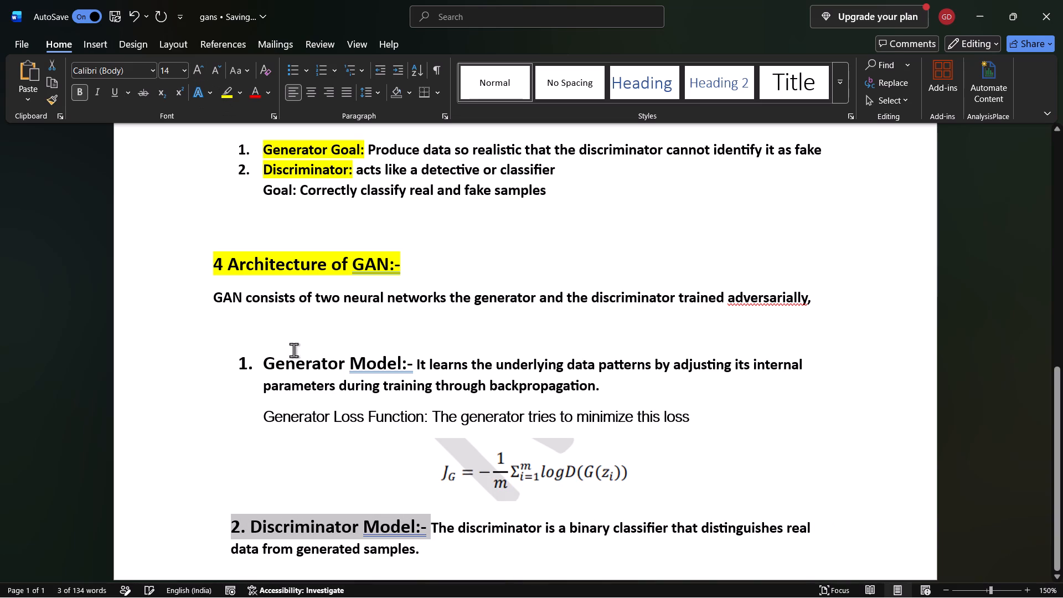
click(257, 442)
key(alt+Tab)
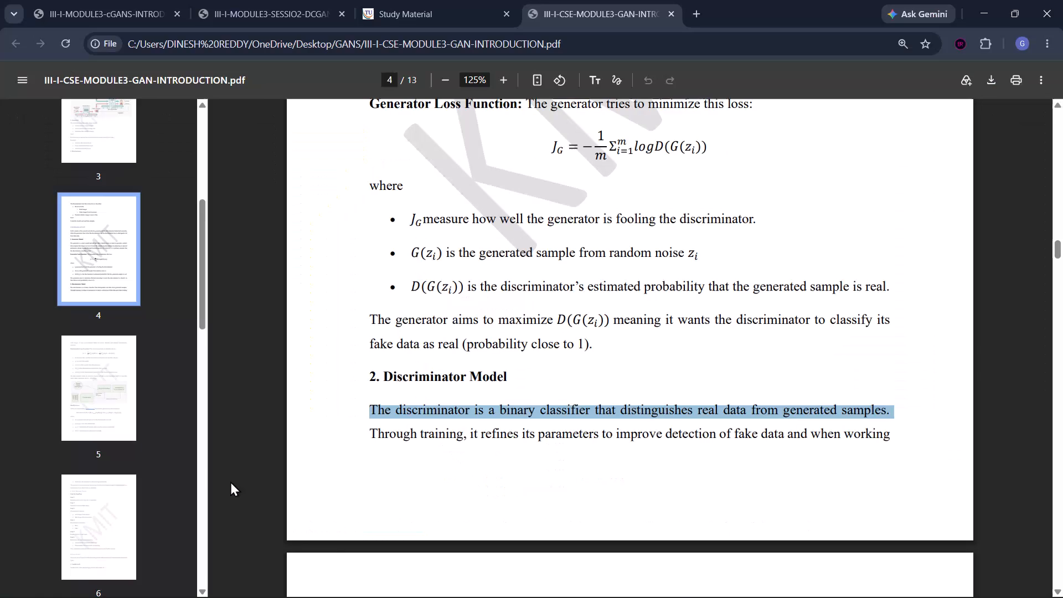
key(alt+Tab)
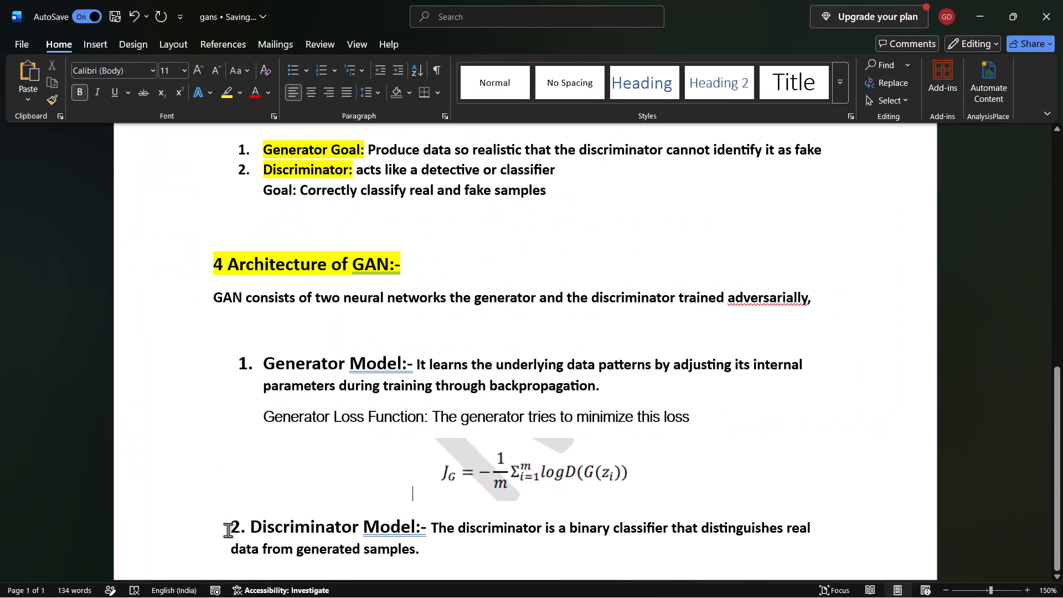
Insert a space in front of the "2. Discriminator Model:-" heading.
click(228, 523)
key(space)
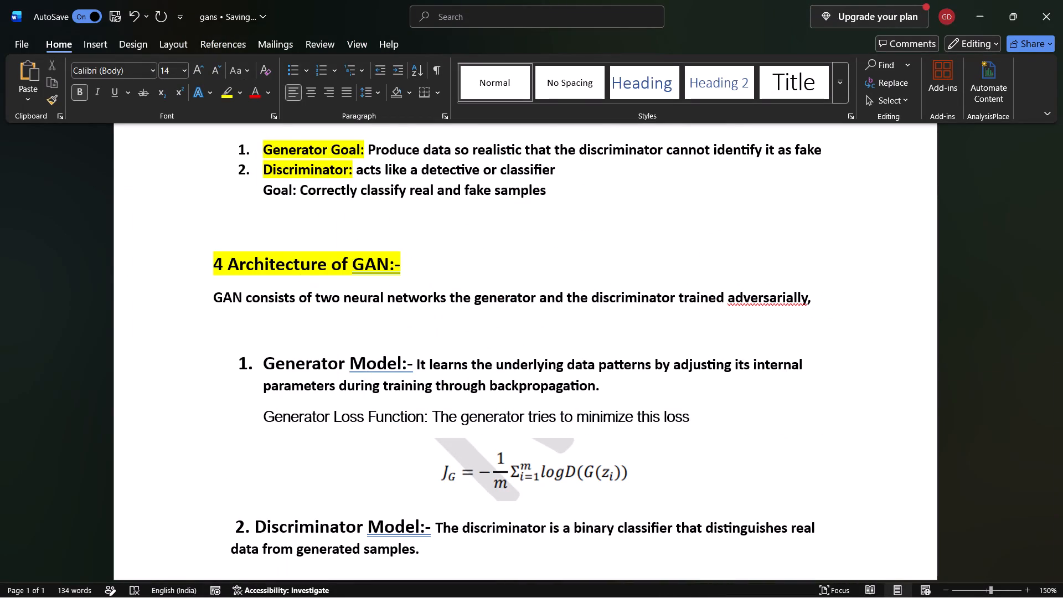
Switch to the GAN introduction PDF in Chrome and read the Discriminator Model passage about refining its parameters through training.
key(alt+Tab)
click(471, 457)
scroll(449, 452, down, 1)
middle_click(449, 454)
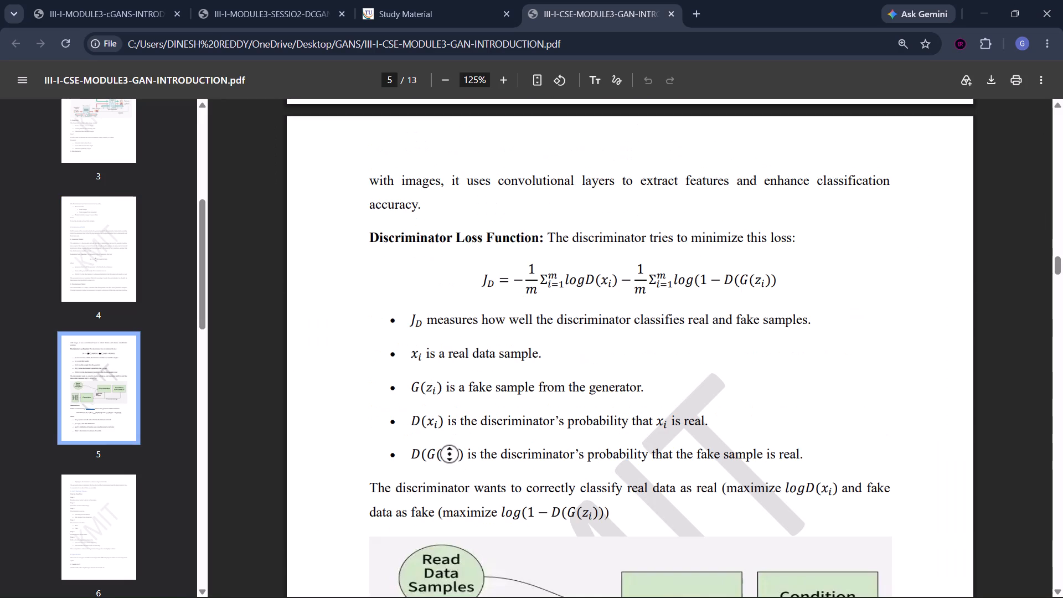
scroll(451, 461, up, 2)
middle_click(463, 350)
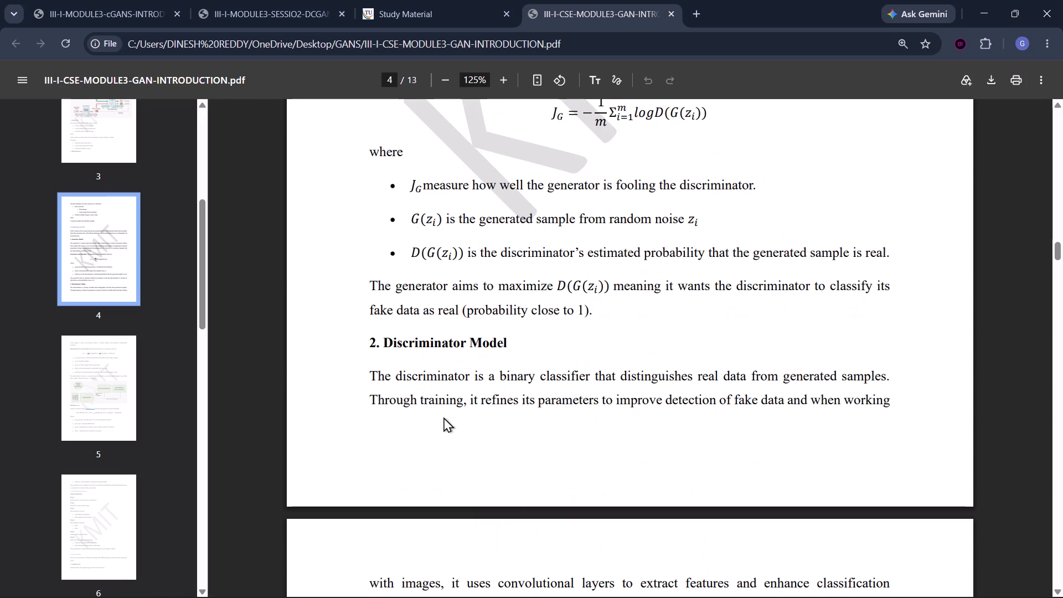
drag(472, 401, 725, 404)
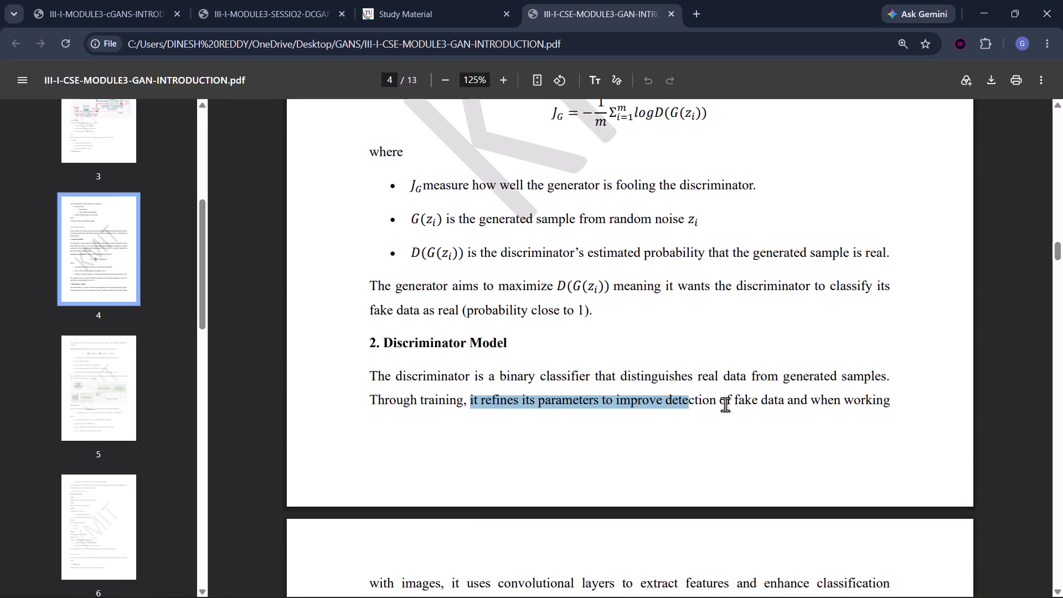
drag(725, 404, 745, 404)
click(745, 404)
middle_click(681, 474)
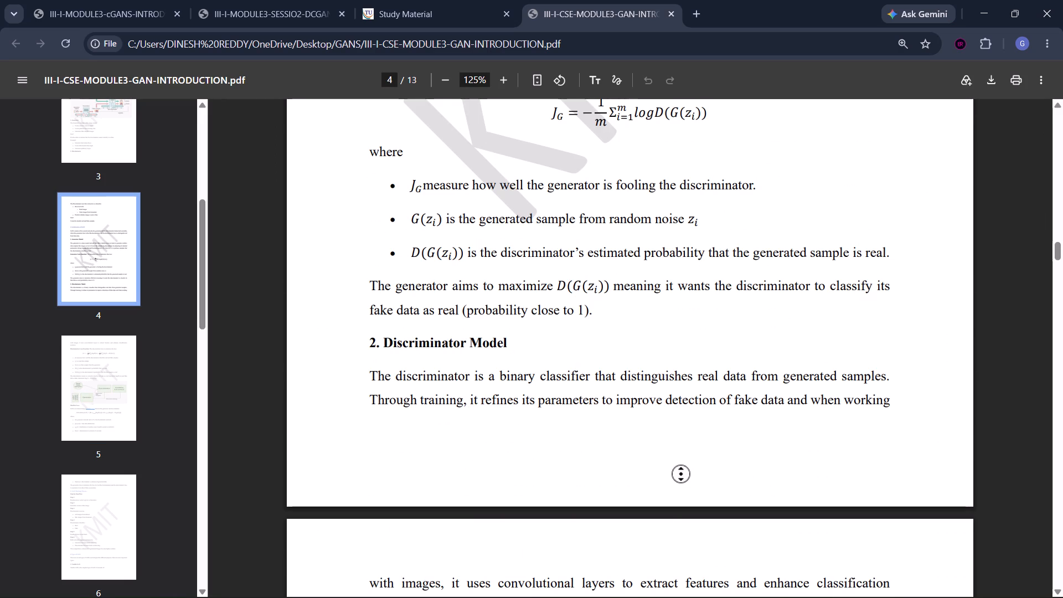
scroll(668, 483, down, 1)
middle_click(668, 482)
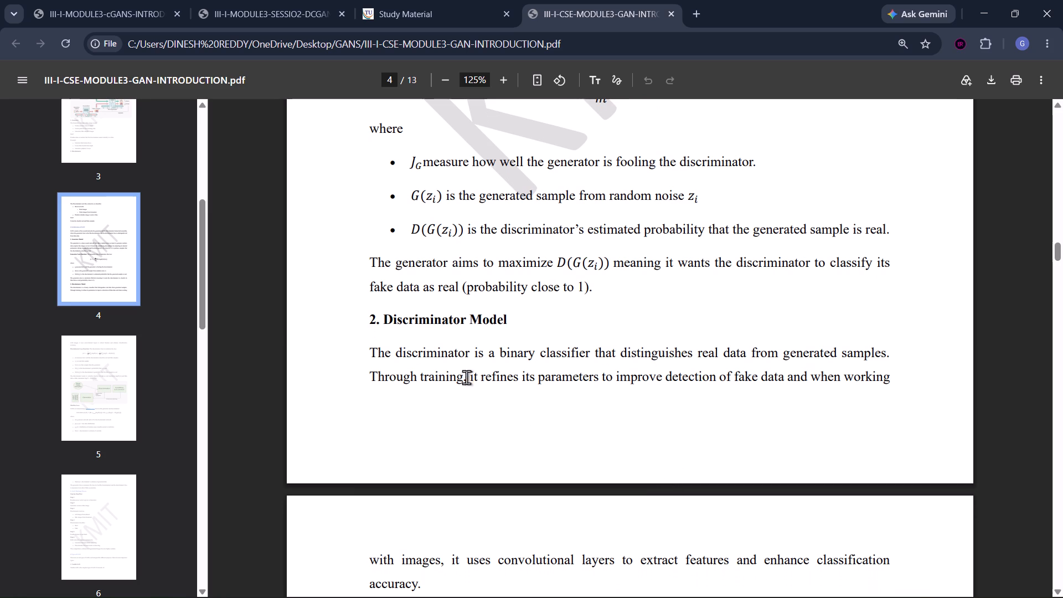
drag(370, 374, 517, 378)
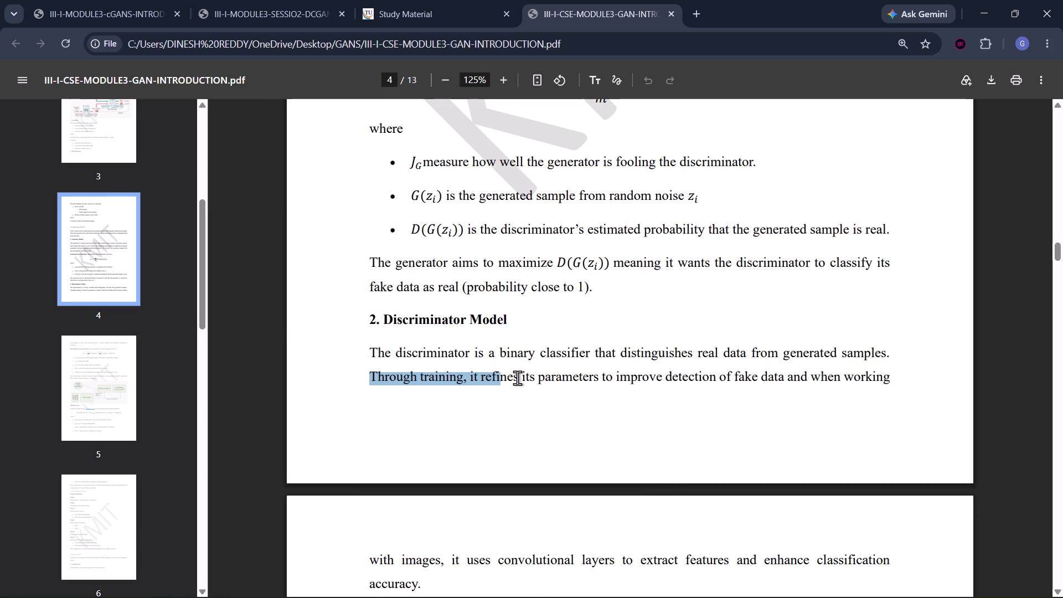
drag(517, 378, 675, 381)
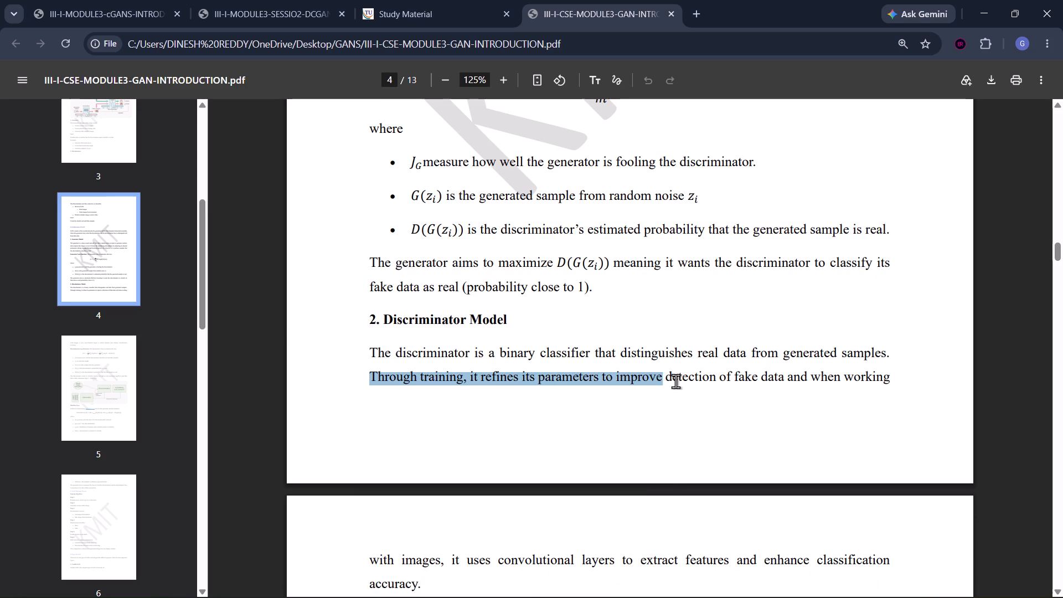
drag(675, 381, 779, 373)
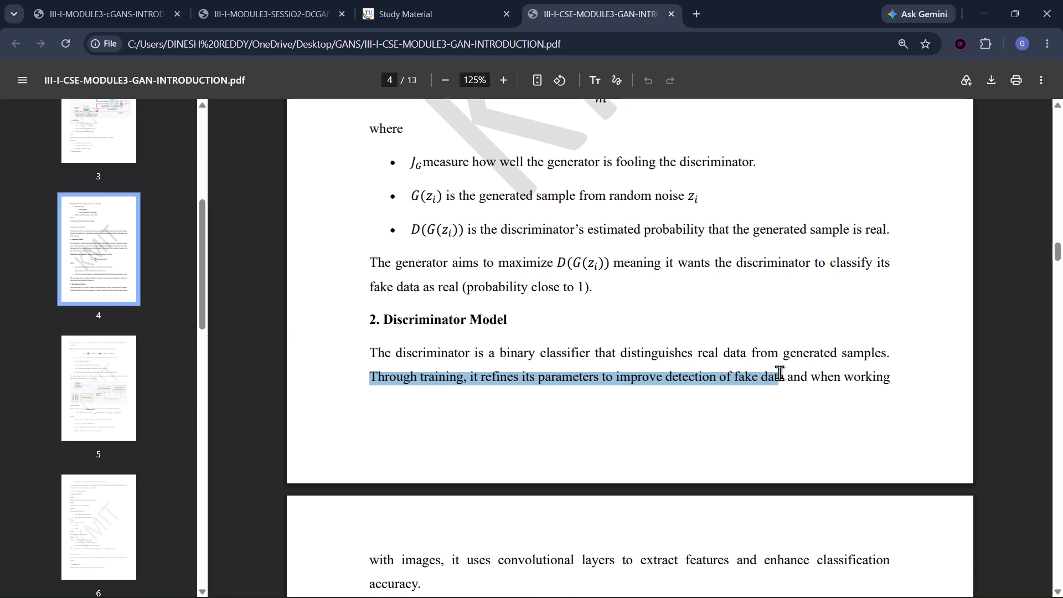
click(779, 373)
ctrl+click(778, 373)
Copy "Through training, it refines its parameters to improve detection of fake data" from the PDF into an indented, unnumbered line below the Word document's discriminator sentence.
drag(374, 378, 805, 388)
drag(805, 388, 785, 382)
key(ctrl+c)
key(ctrl+c)
key(alt+Tab)
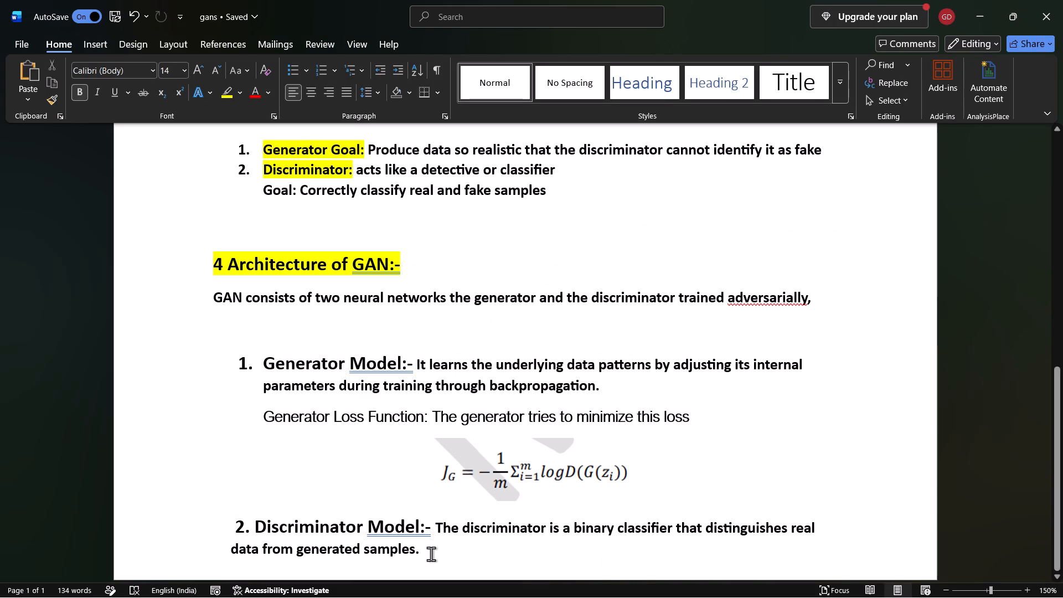
click(431, 557)
key(Return)
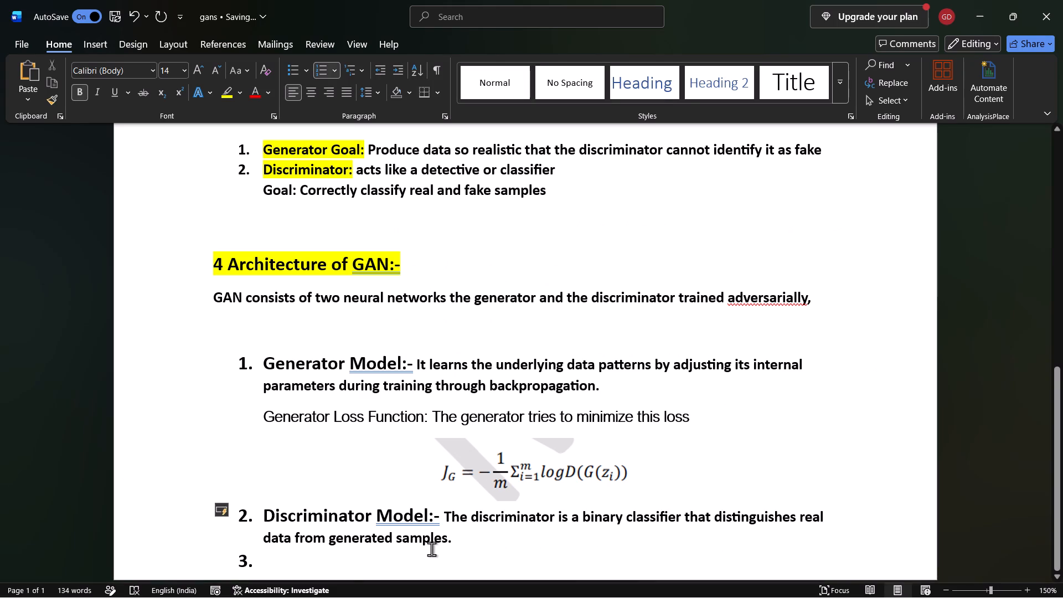
key(BackSpace)
key(BackSpace)
key(Tab)
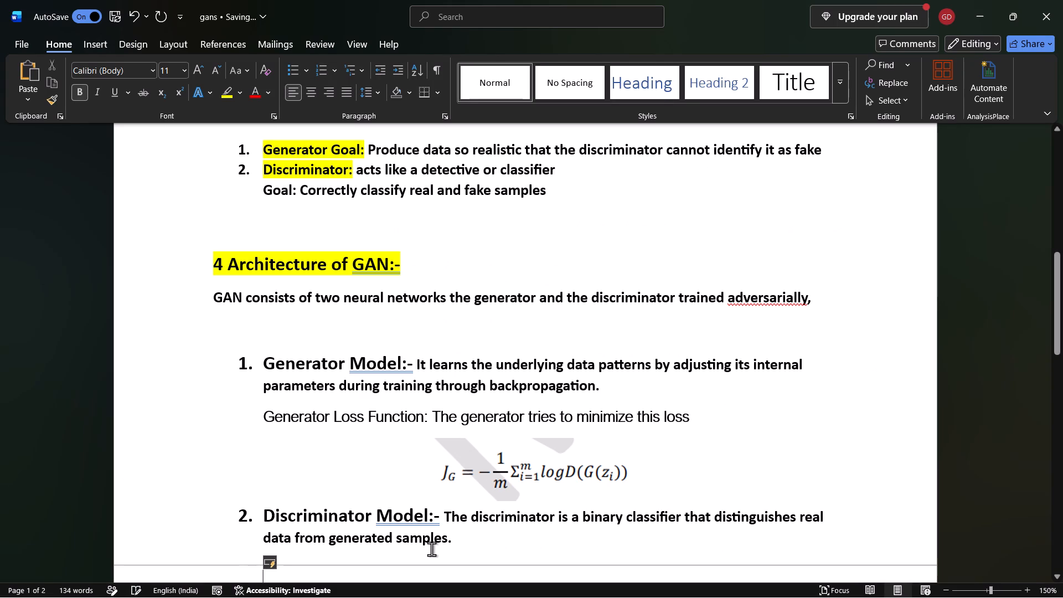
key(ctrl+v)
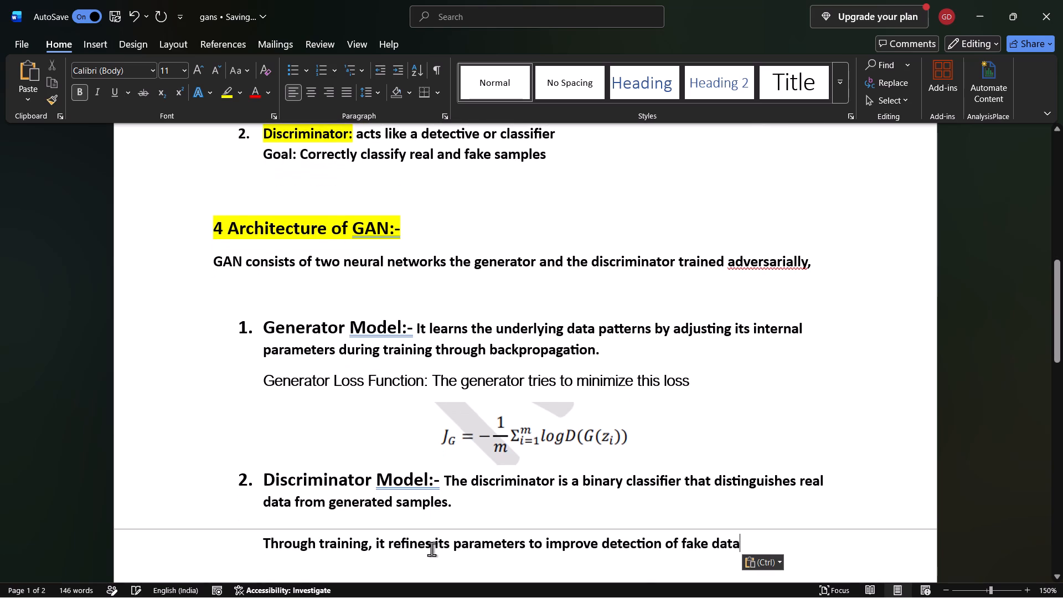
Switch back to the PDF and read the sentence about using convolutional layers with images.
key(alt+Tab)
middle_drag(508, 436, 509, 444)
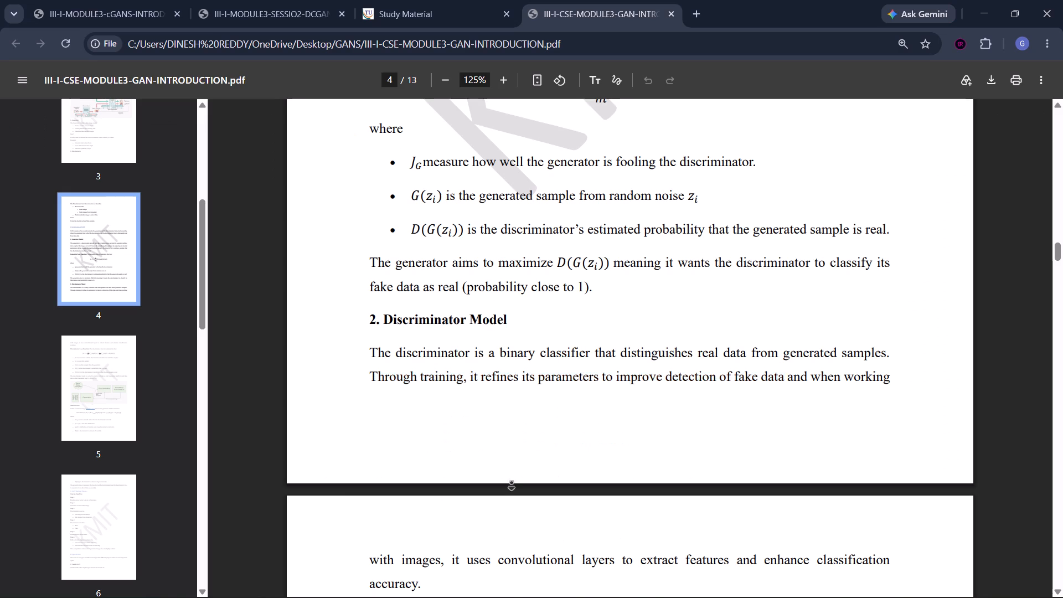
middle_click(512, 505)
drag(363, 383, 684, 383)
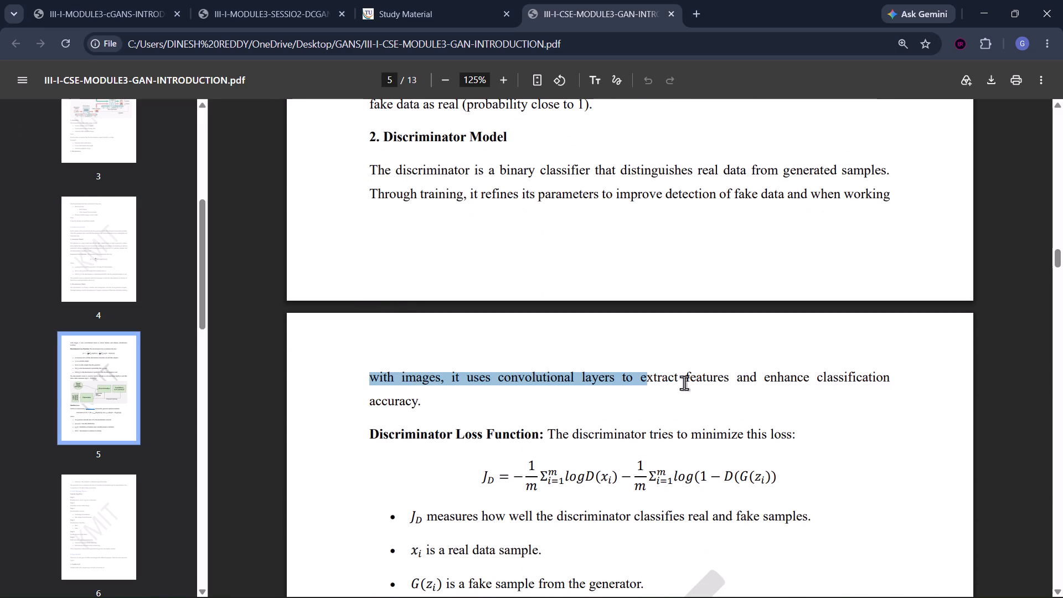
drag(684, 383, 747, 375)
click(747, 368)
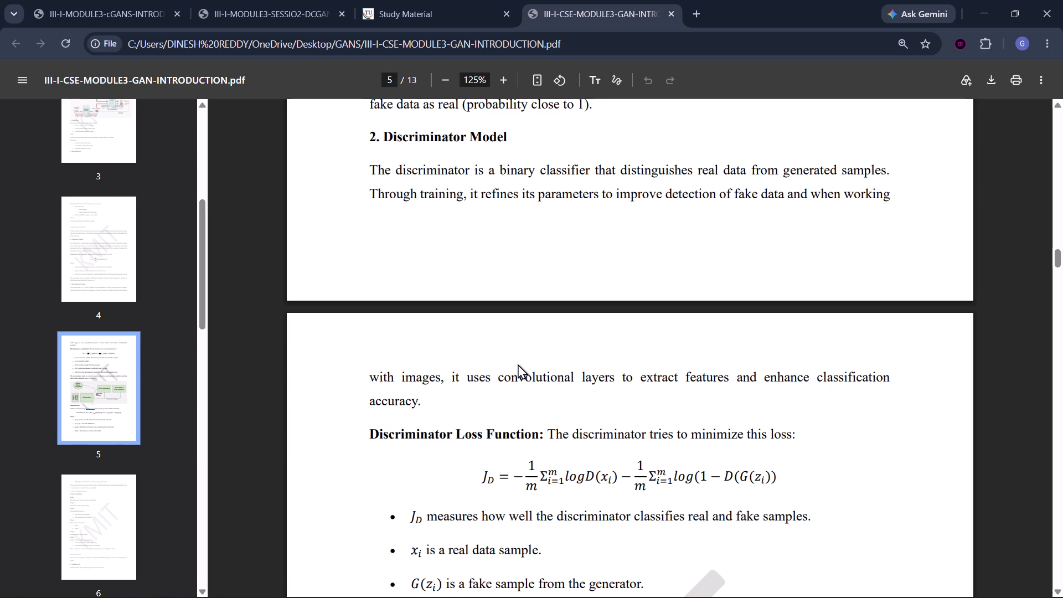
right_drag(441, 417, 448, 416)
click(389, 422)
drag(451, 370, 842, 366)
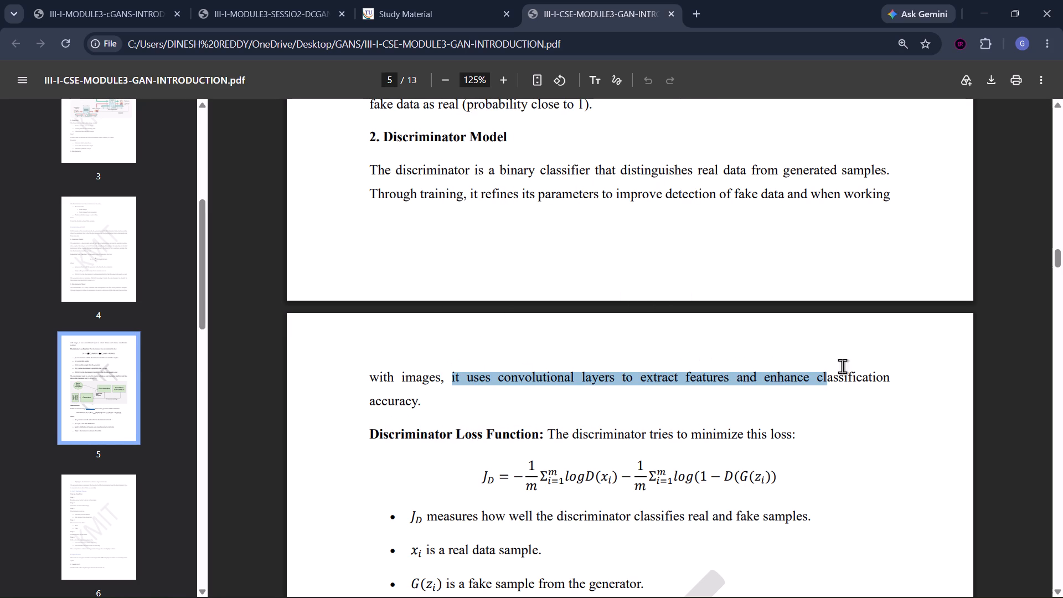
drag(842, 366, 896, 380)
click(896, 380)
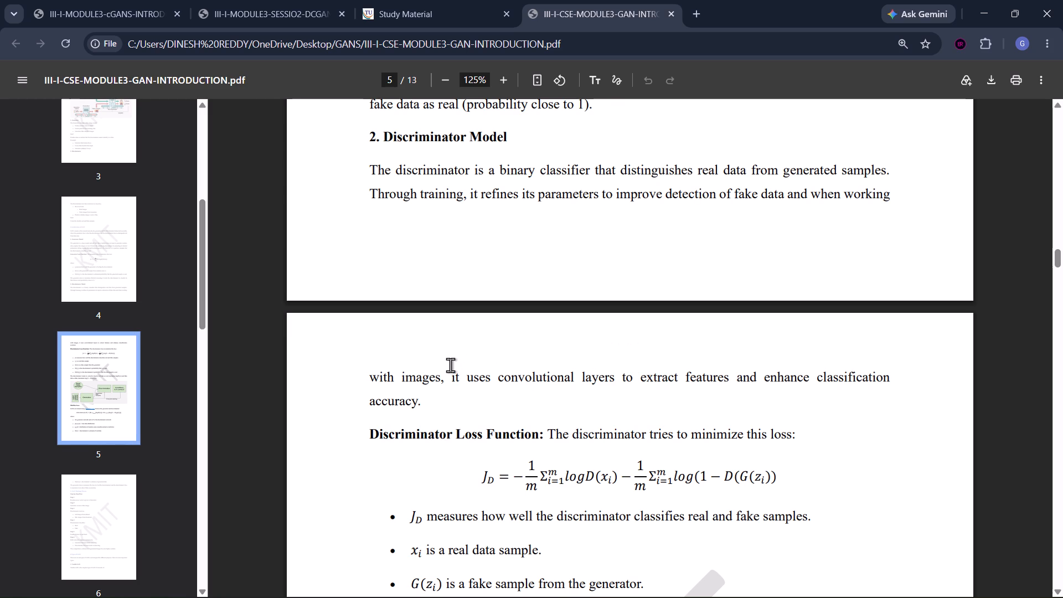
Copy the PDF text "it uses convolutional layers to extract features and enhance classification accuracy.".
drag(453, 375, 440, 401)
drag(440, 401, 437, 404)
key(ctrl+c)
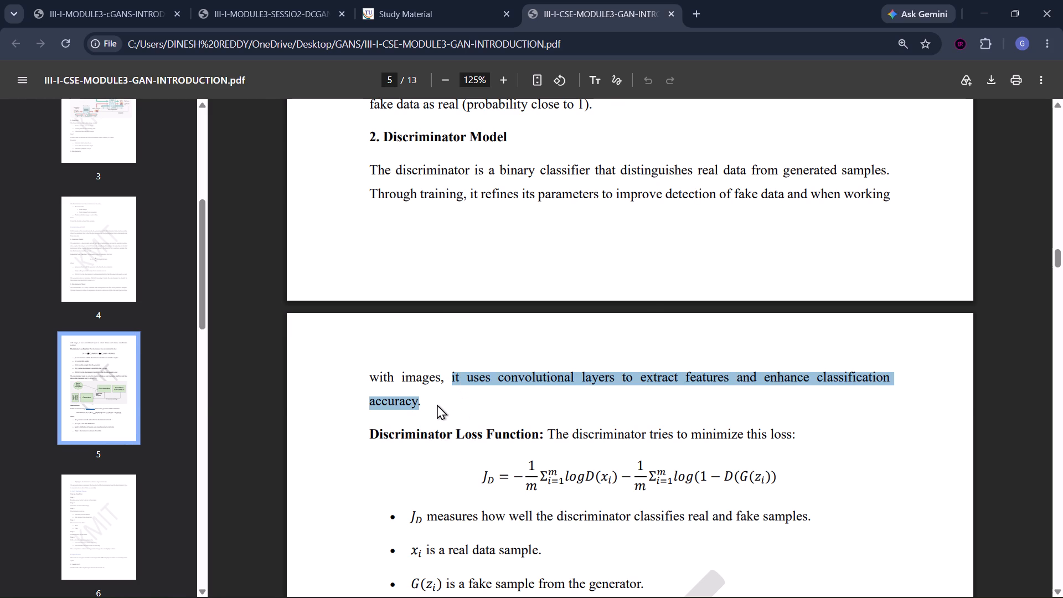
Back in the Word document, append "with images" to the end of the "Through training" line.
key(alt+Tab)
key(space)
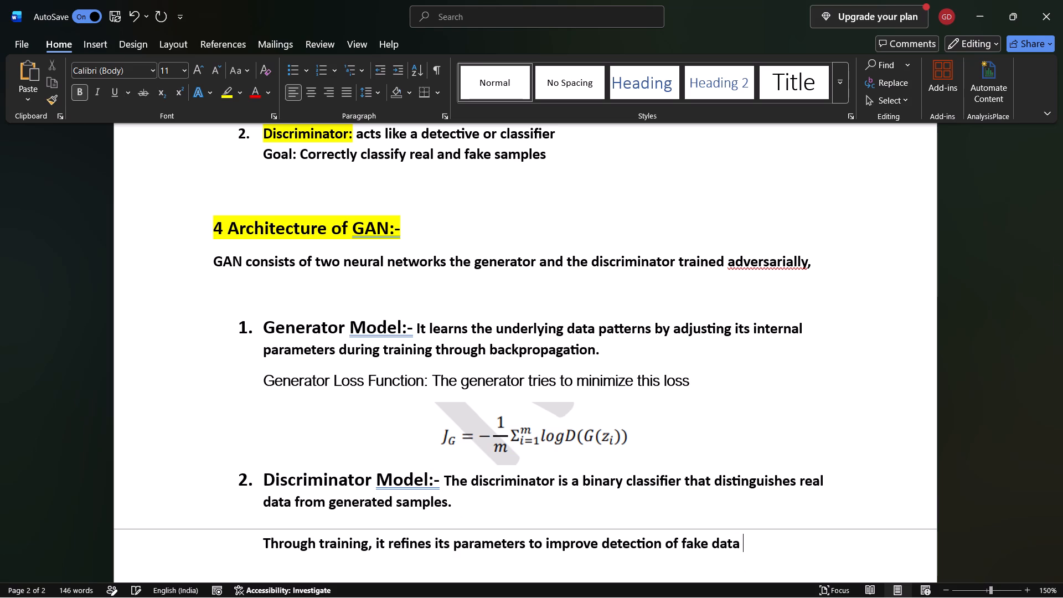
text(witj)
key(BackSpace)
text(h j)
key(BackSpace)
text(imahe)
key(BackSpace)
key(BackSpace)
key(BackSpace)
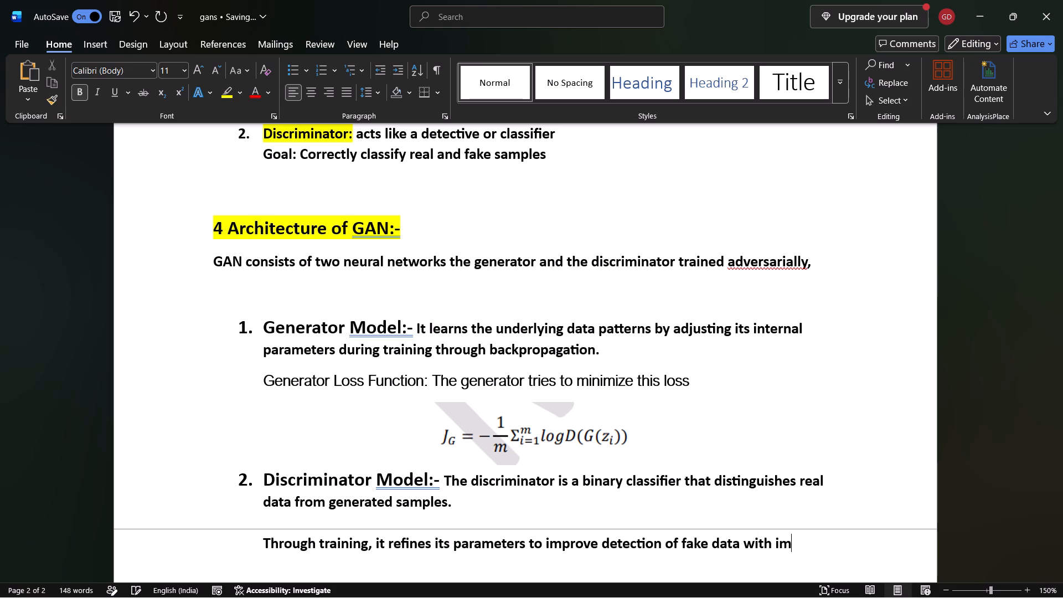
key(a)
text(he)
key(BackSpace)
key(BackSpace)
text(jes)
key(BackSpace)
key(BackSpace)
key(BackSpace)
text(ges)
Paste the copied convolutional layers sentence on a new line below the "Through training" line.
key(Return)
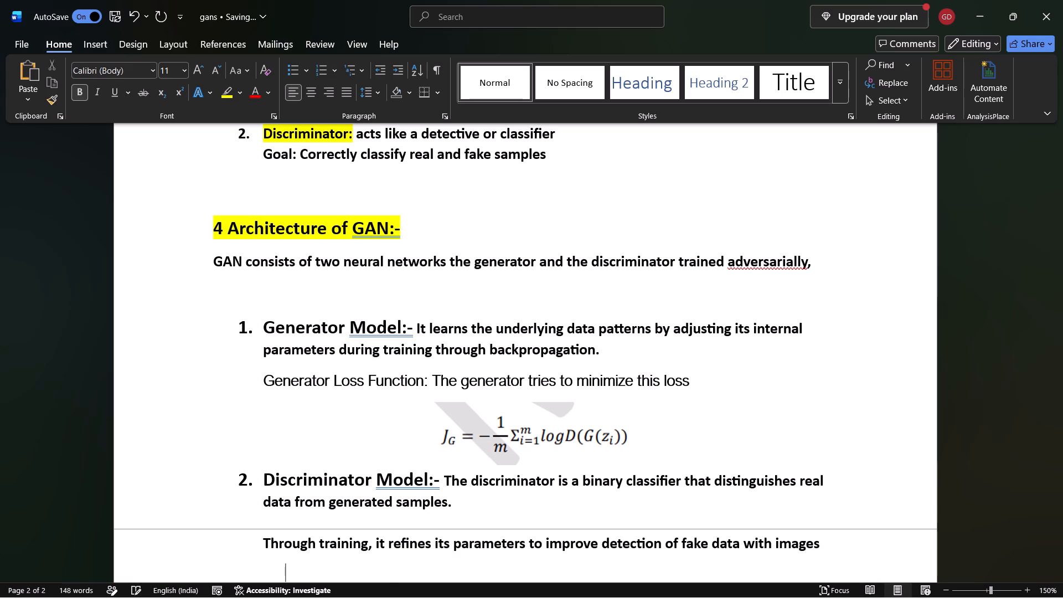
key(ctrl+v)
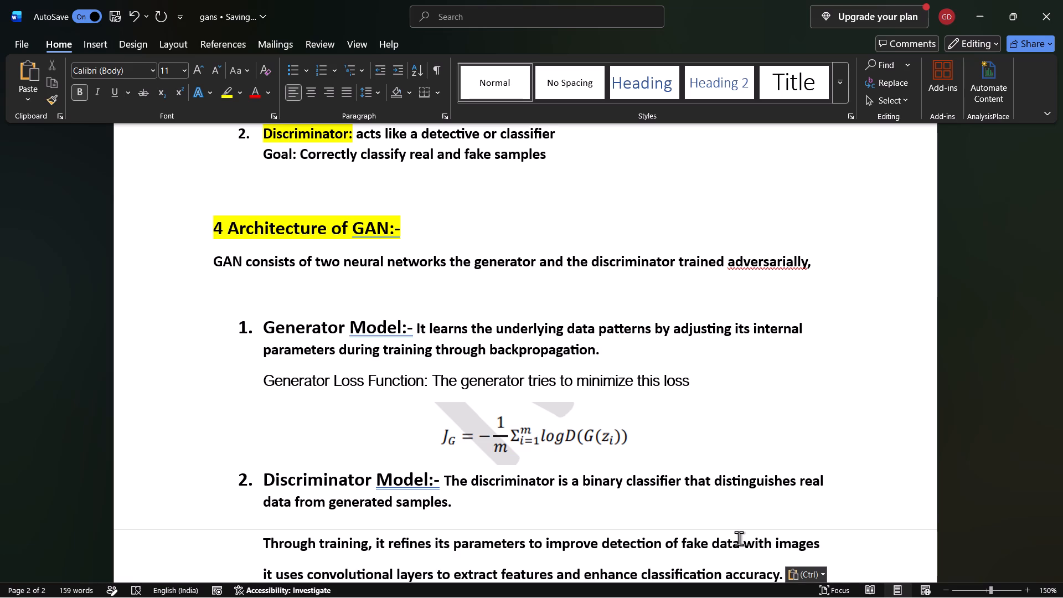
Number the two discriminator statements by adding "1)" before "Through training" and "2)" before "it uses convolutional layers".
click(261, 552)
text(1))
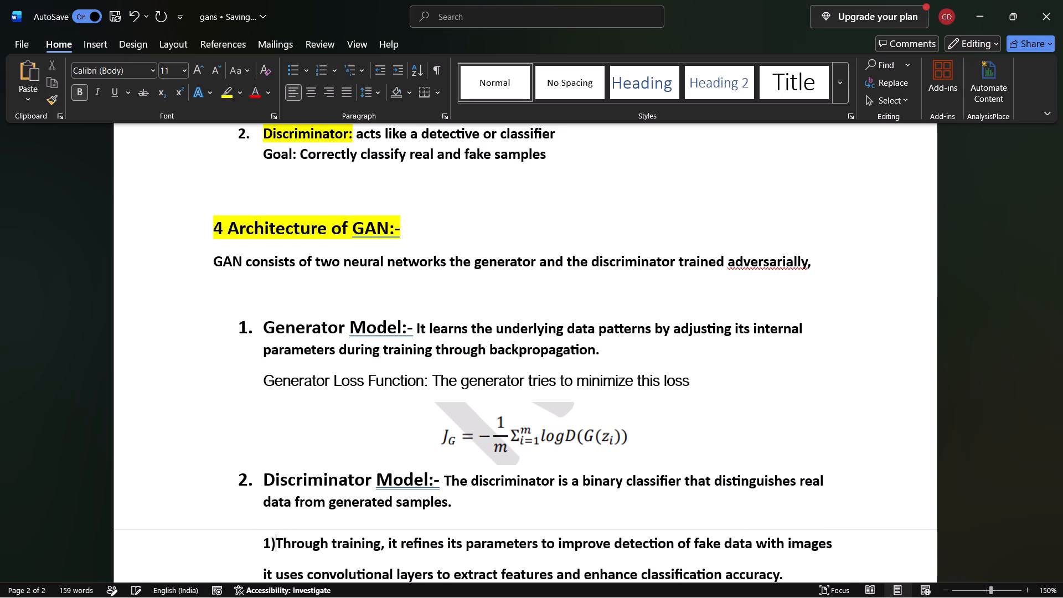
key(Down)
key(Left)
key(Left)
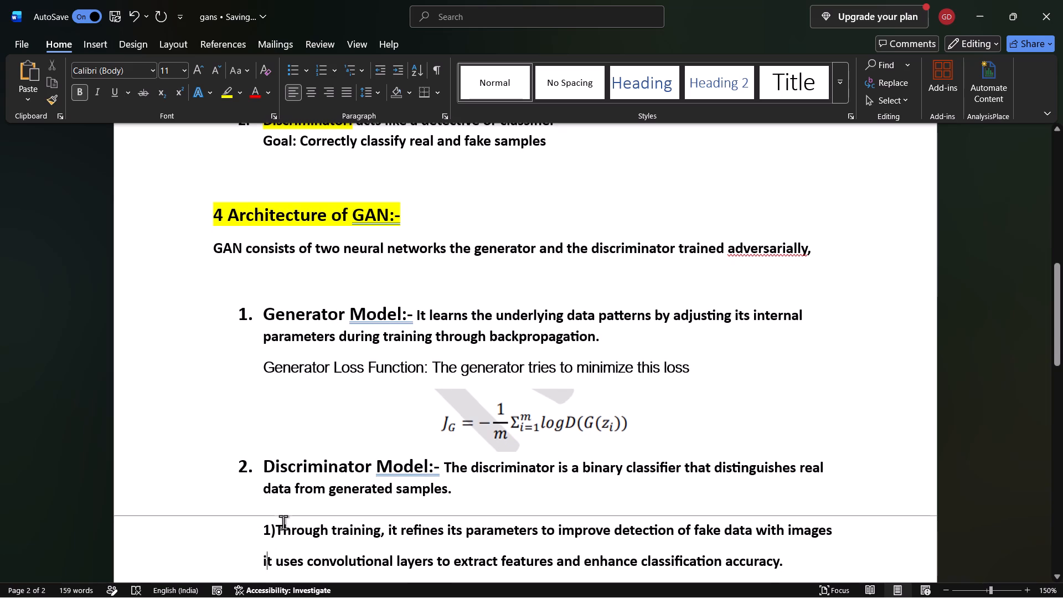
key(2)
key(BackSpace)
key(Left)
key(2)
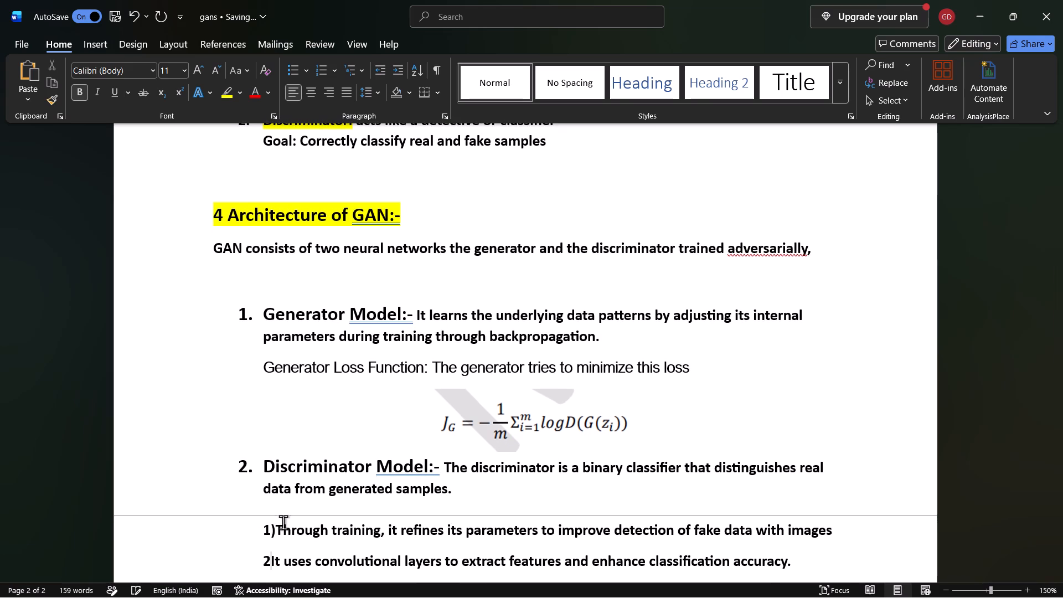
key(shift+parenright)
Return to the GAN introduction PDF and examine the Generator and Discriminator Model sections, including the Discriminator Loss Function formula.
key(alt+Tab)
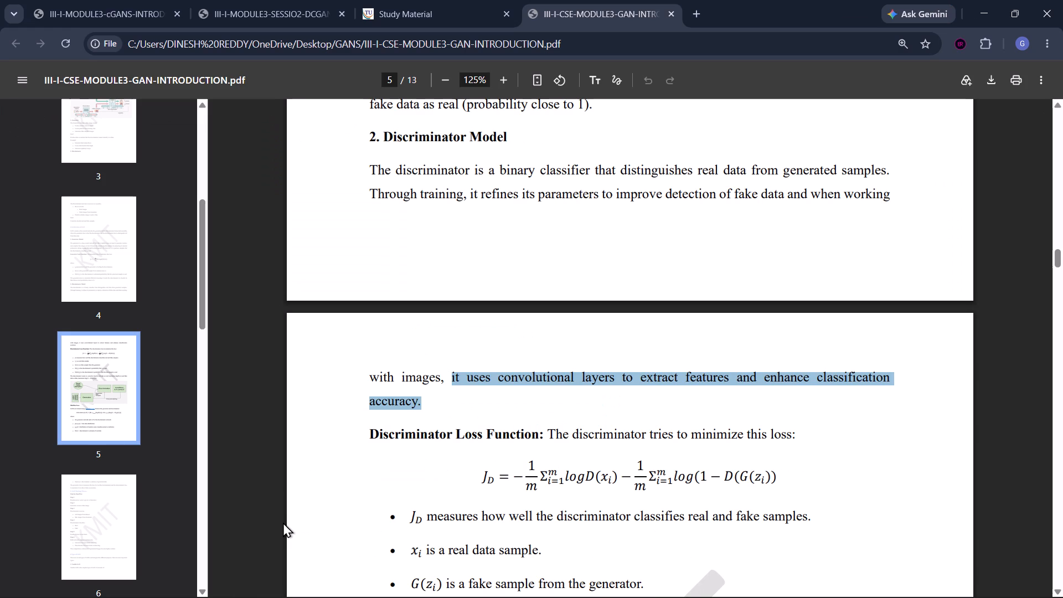
scroll(356, 443, up, 1)
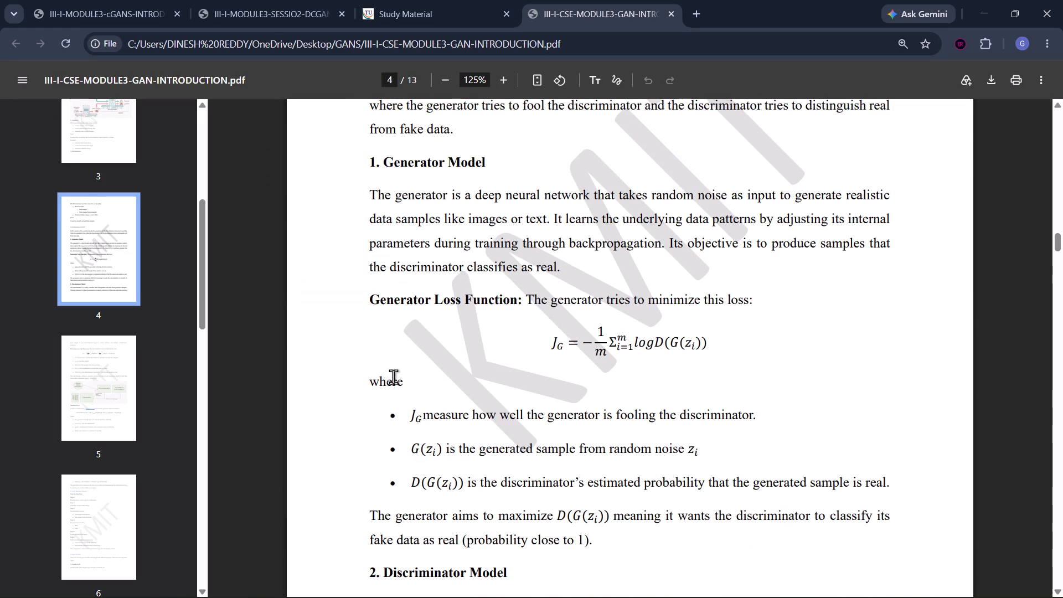
scroll(456, 310, down, 2)
scroll(456, 310, up, 1)
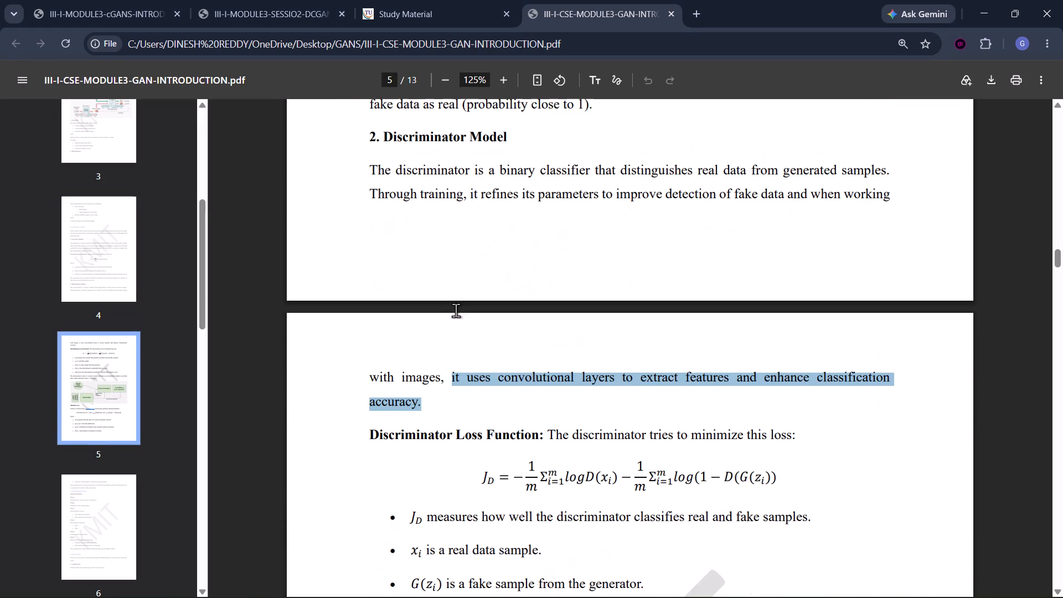
drag(370, 431, 559, 431)
click(559, 431)
drag(548, 433, 905, 432)
click(890, 422)
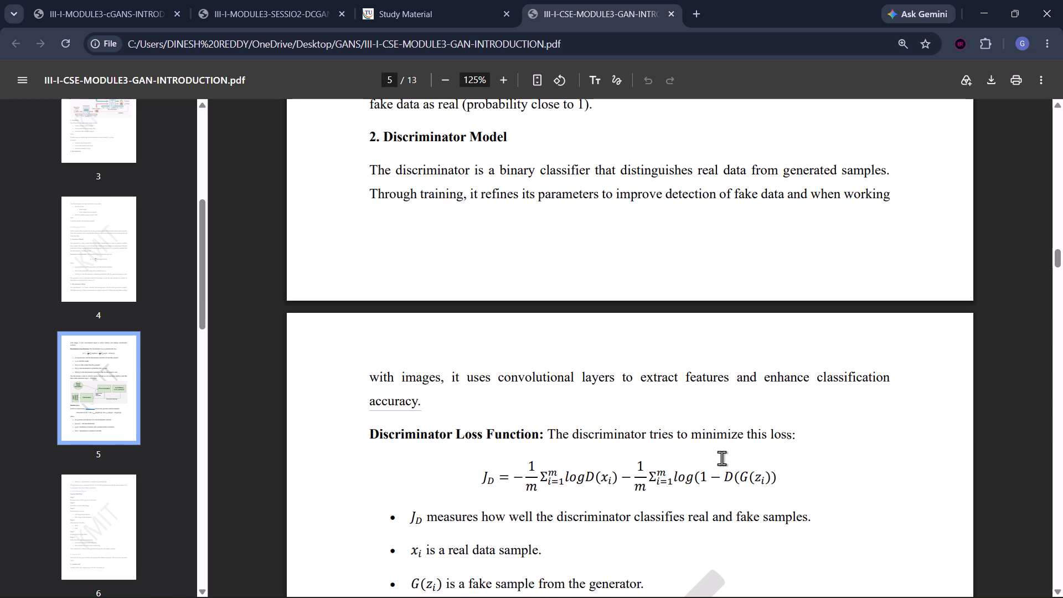
middle_click(488, 403)
middle_drag(530, 477, 534, 488)
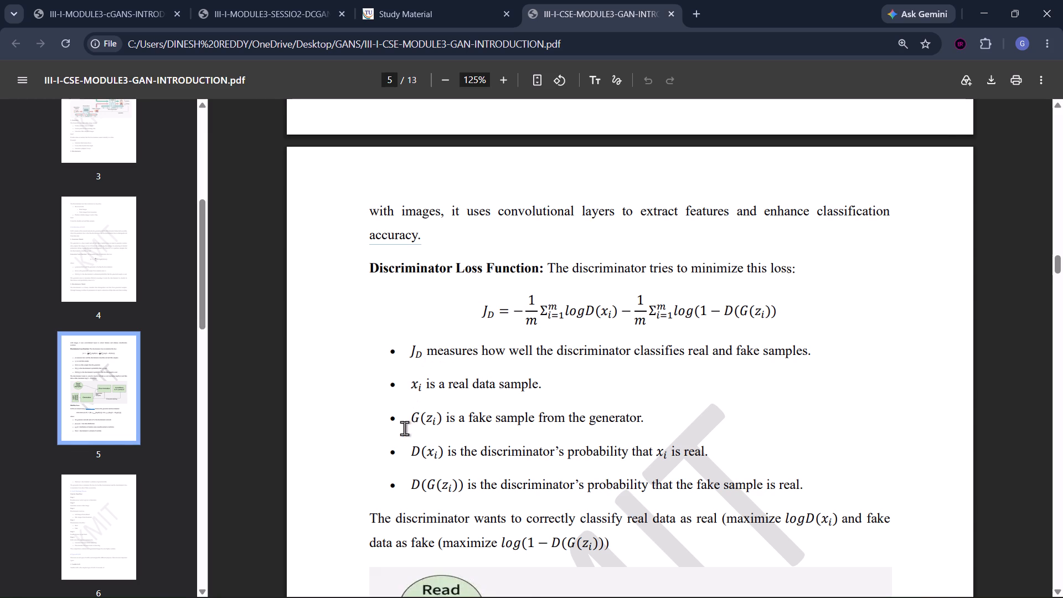
Read through the bullet definitions of the discriminator loss terms: x_i, G(z_i), D(x_i) and D(G(z_i)).
drag(404, 428, 652, 422)
click(652, 422)
drag(411, 414, 658, 432)
click(658, 432)
drag(422, 455, 693, 446)
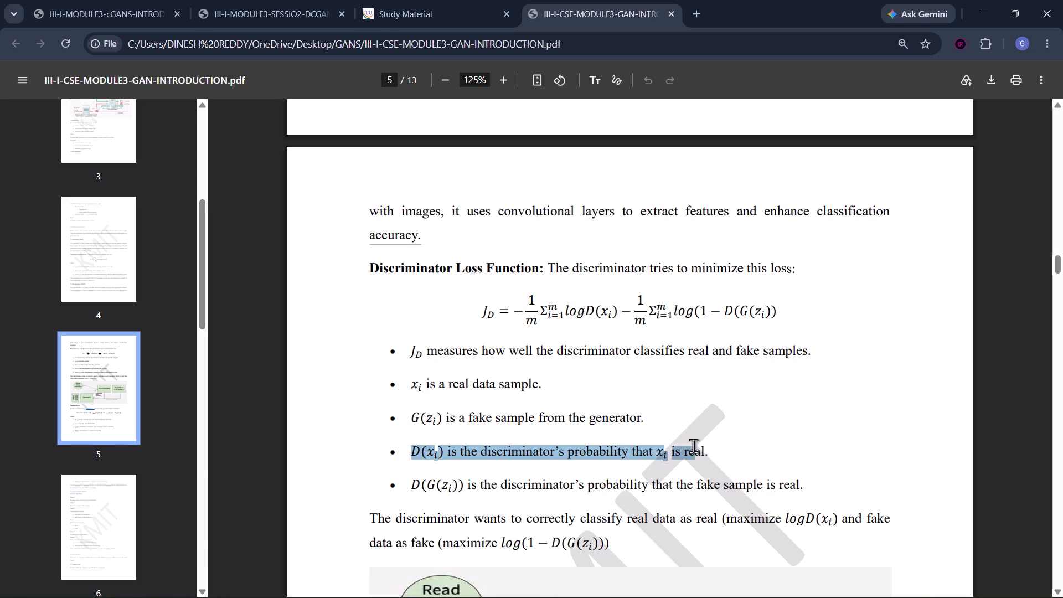
drag(693, 446, 710, 448)
click(710, 448)
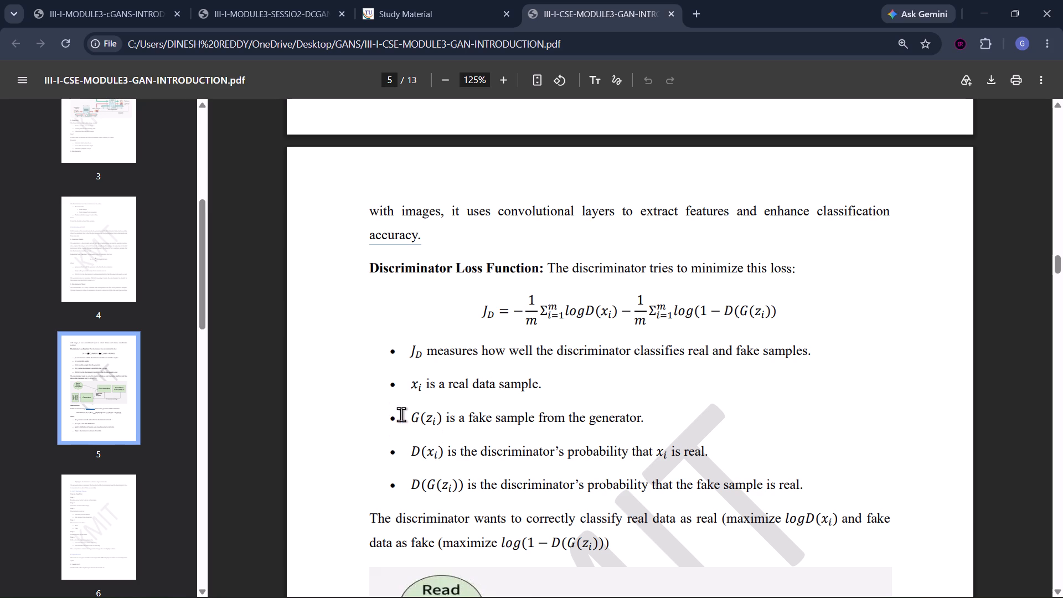
drag(406, 417, 646, 429)
click(646, 429)
drag(412, 380, 480, 387)
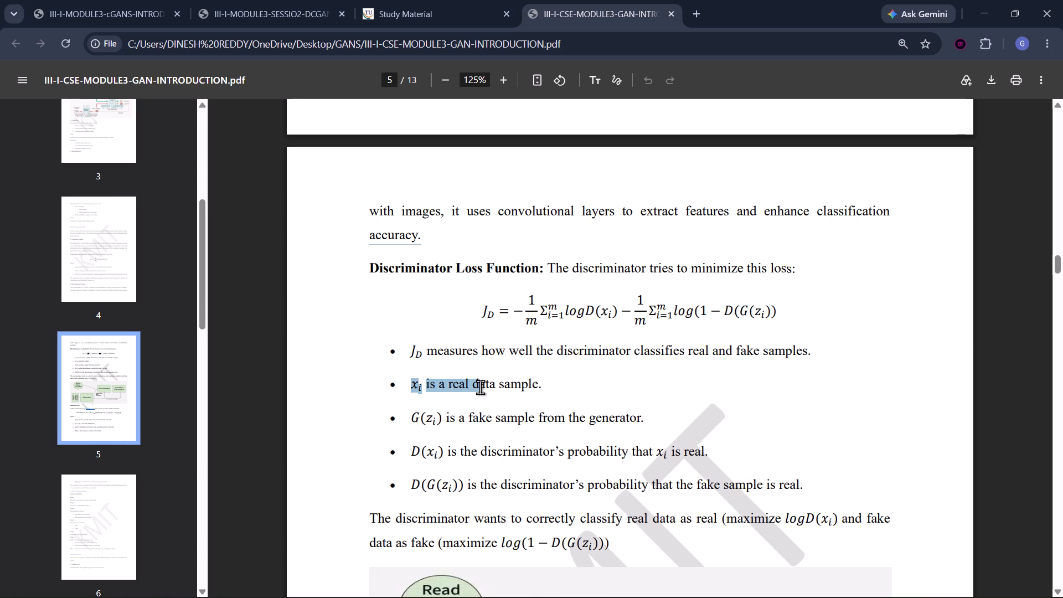
drag(480, 387, 538, 386)
click(538, 386)
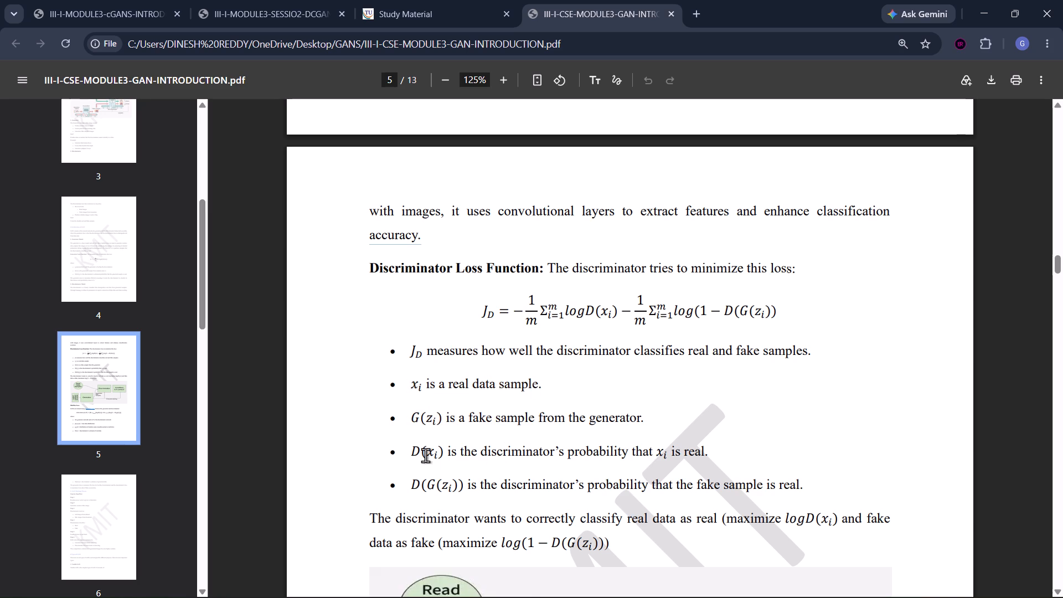
drag(409, 454, 675, 452)
click(675, 452)
drag(414, 491, 866, 448)
click(866, 448)
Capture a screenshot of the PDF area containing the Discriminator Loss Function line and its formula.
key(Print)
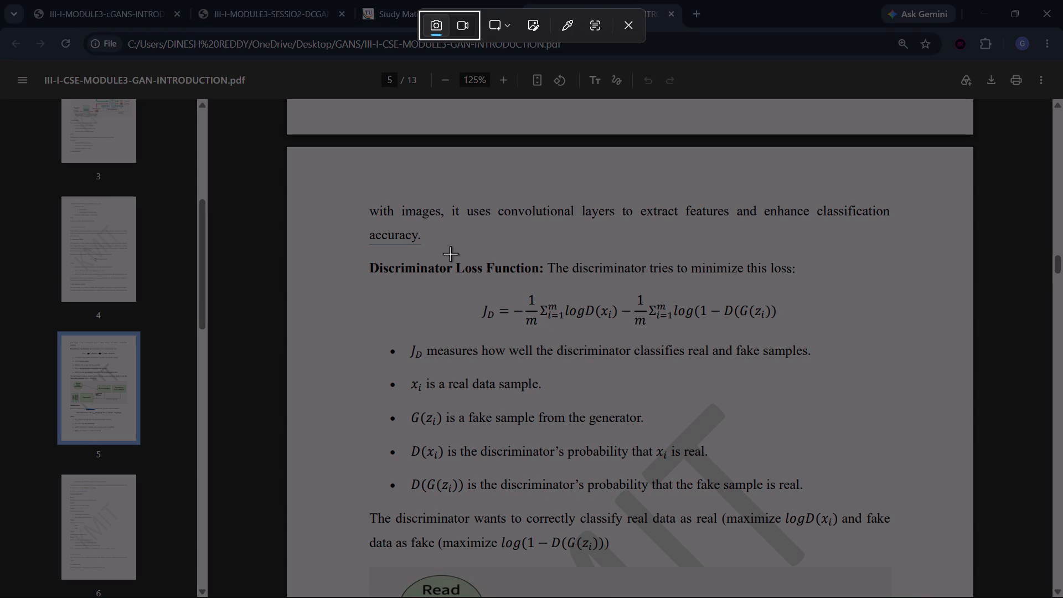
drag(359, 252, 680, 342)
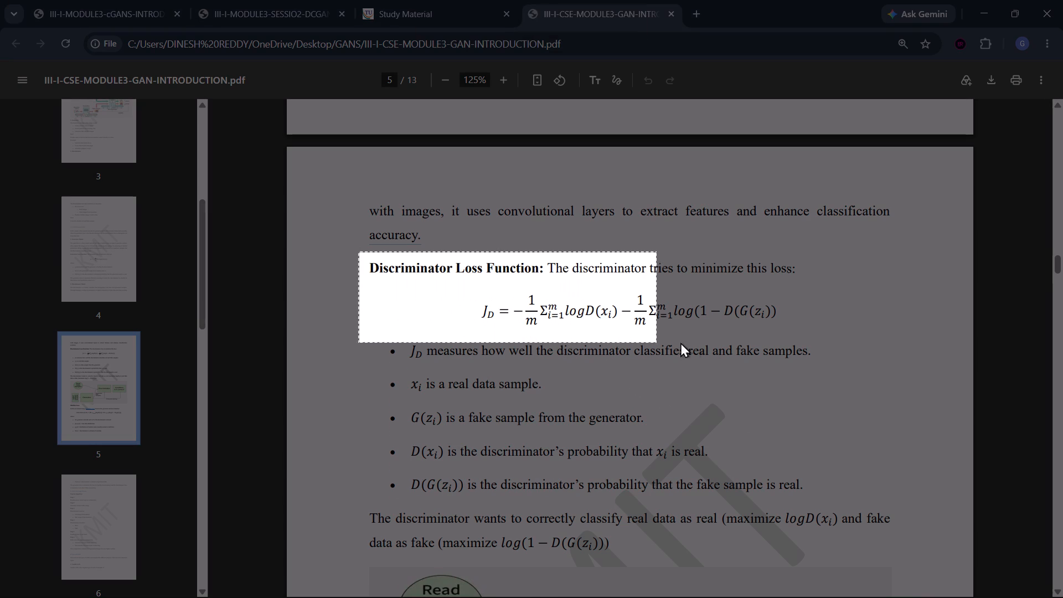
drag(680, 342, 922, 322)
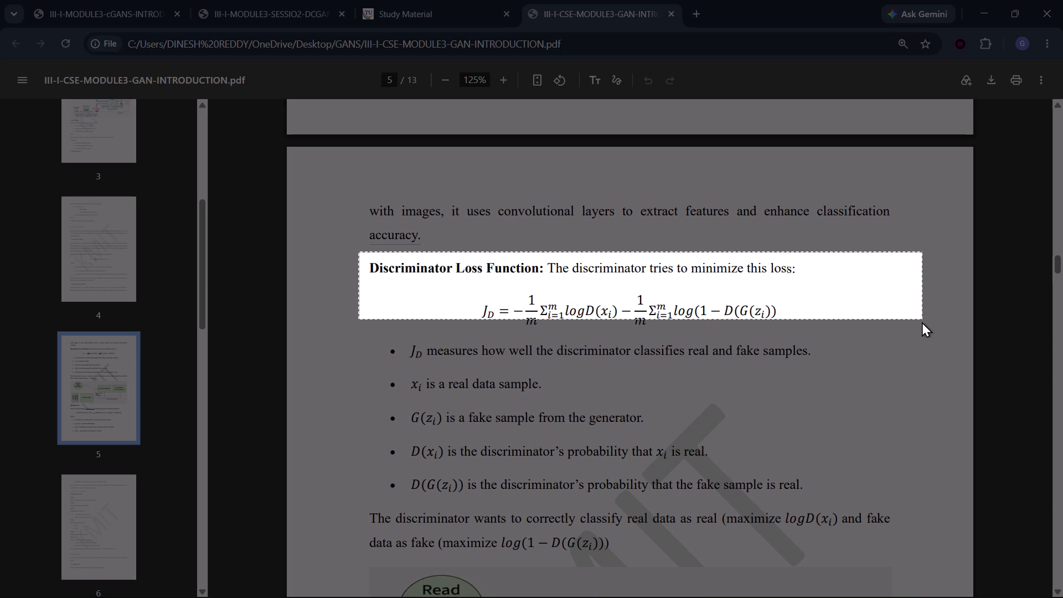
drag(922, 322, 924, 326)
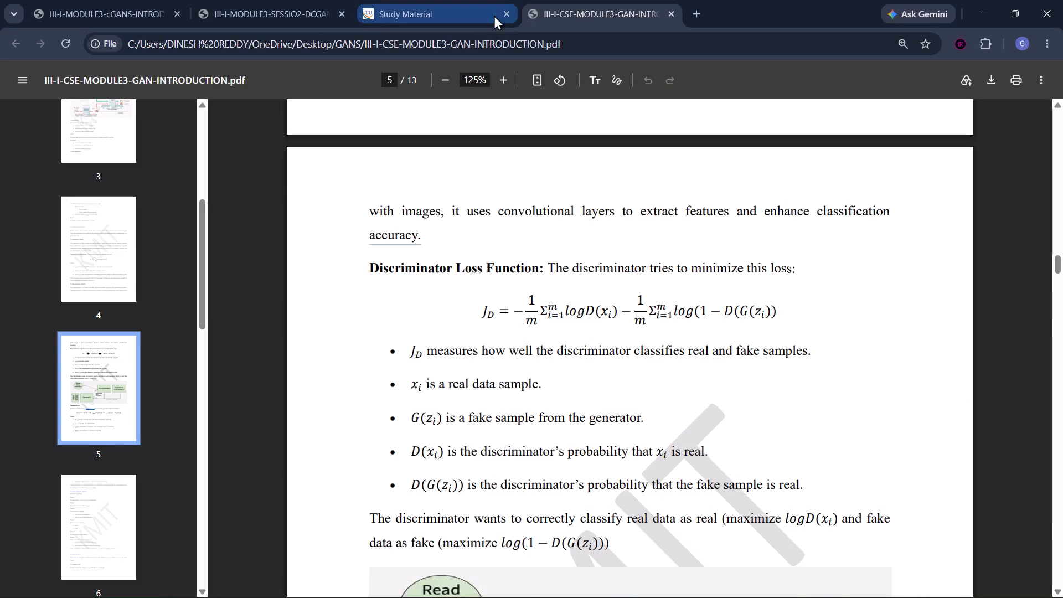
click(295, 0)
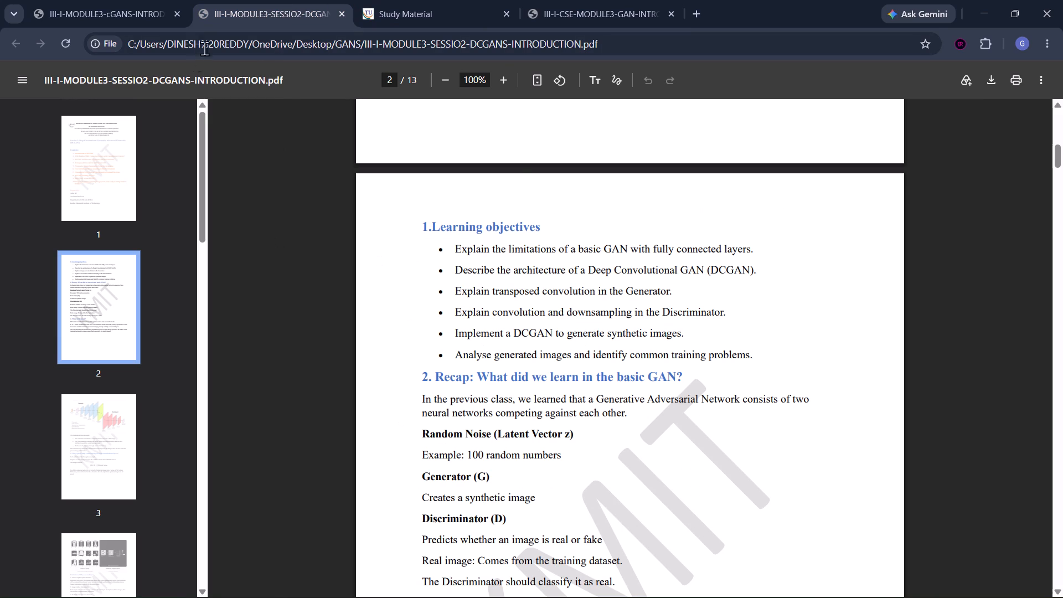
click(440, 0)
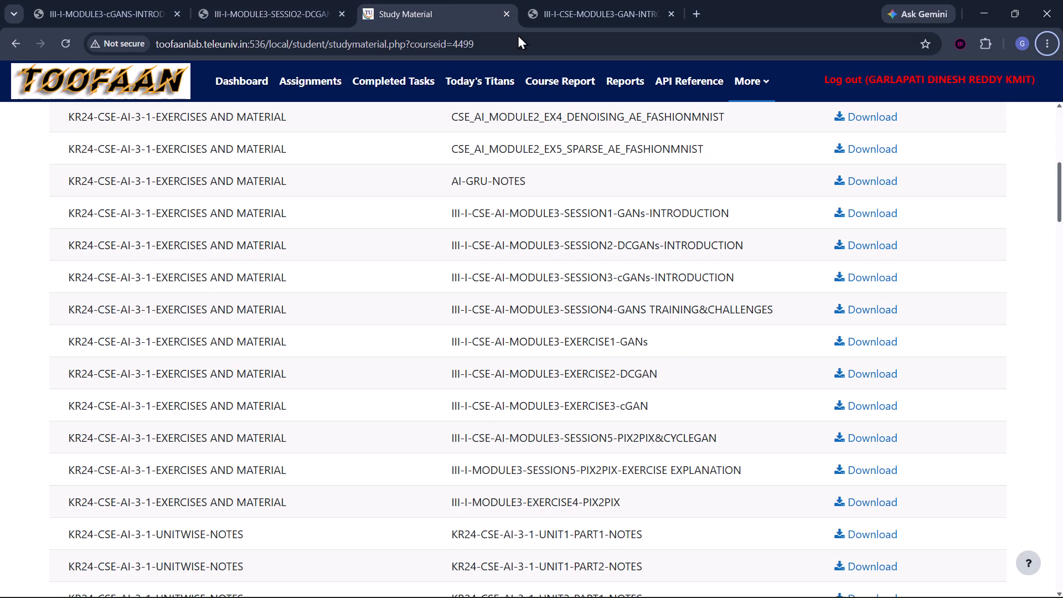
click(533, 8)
In the gans Word document, add two new lines below the "2)It uses convolutional layers" statement.
key(alt+Tab)
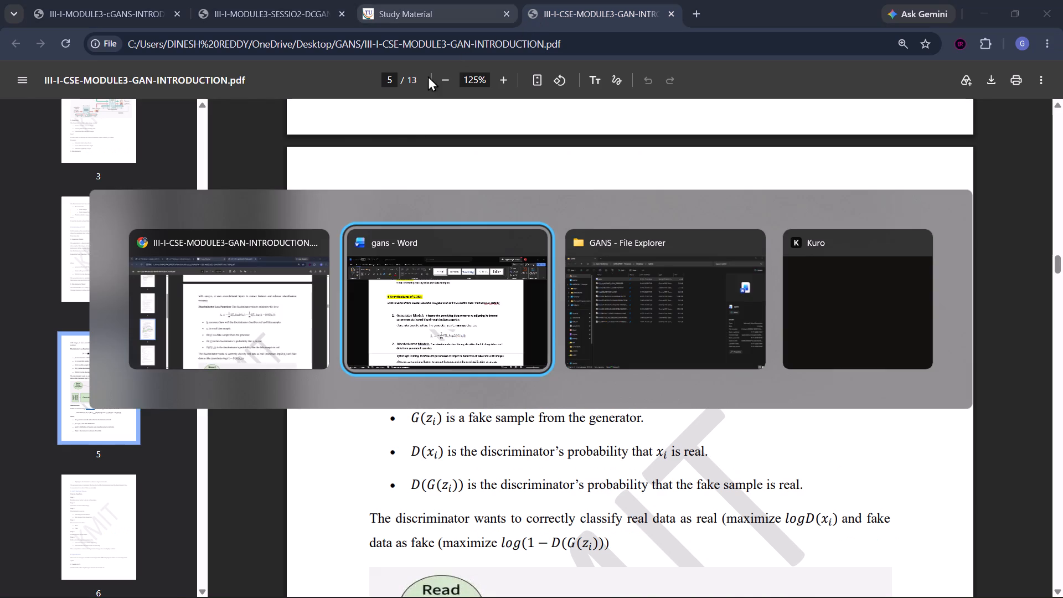
scroll(488, 506, down, 1)
scroll(488, 504, up, 1)
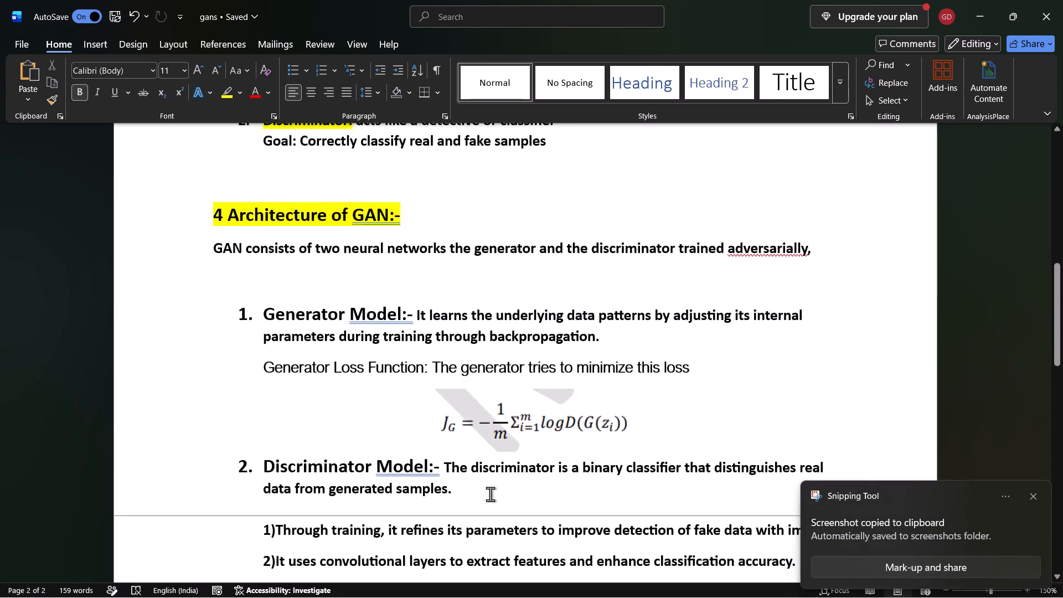
scroll(490, 494, down, 1)
scroll(492, 483, up, 1)
ctrl+scroll(528, 456, down, 2)
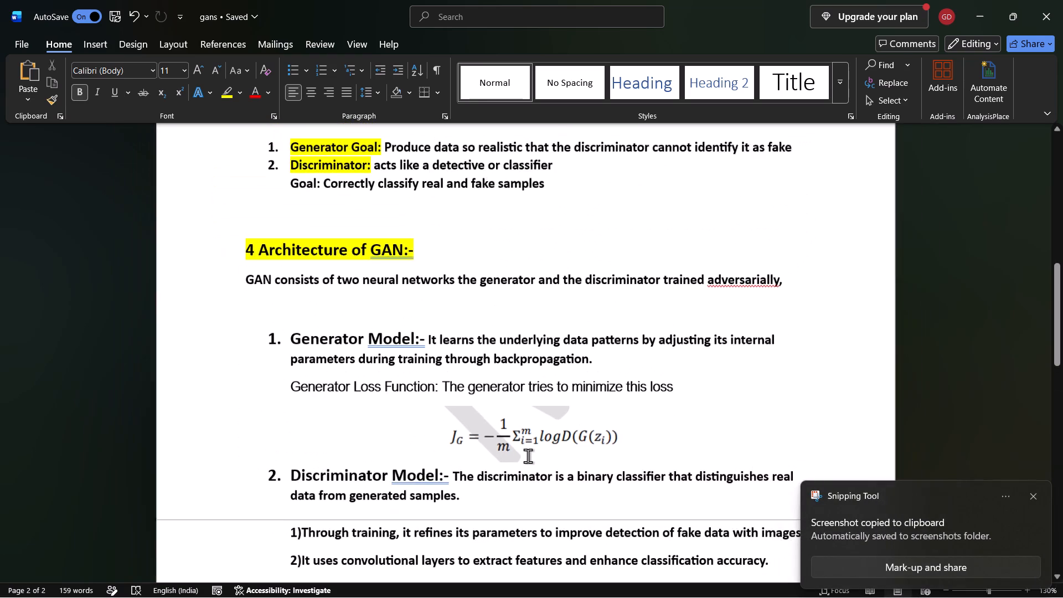
ctrl+scroll(528, 456, down, 3)
scroll(528, 455, up, 7)
scroll(528, 454, down, 2)
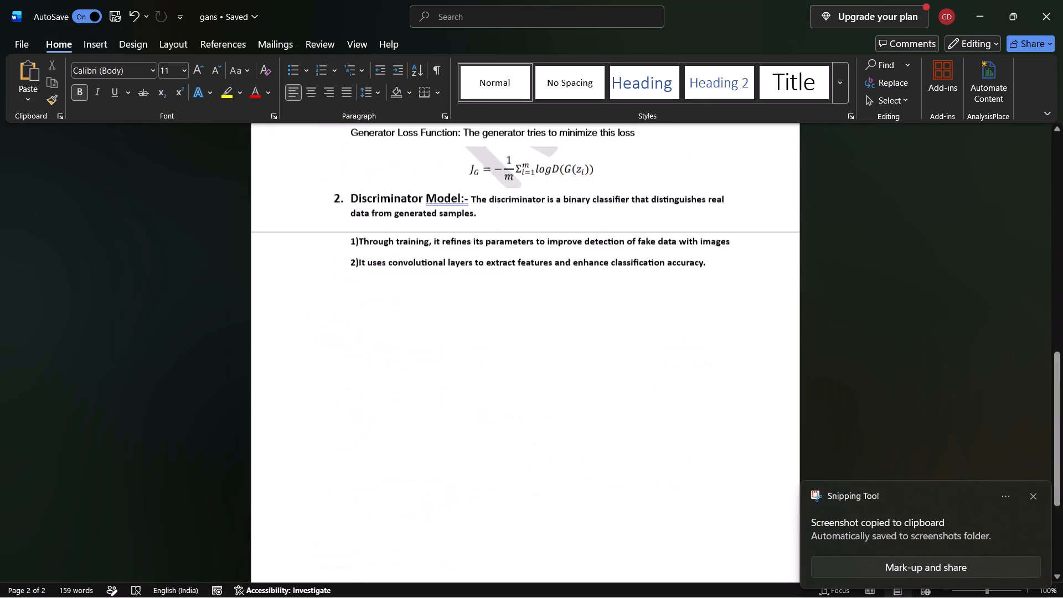
scroll(528, 454, down, 1)
scroll(528, 454, up, 2)
scroll(528, 454, down, 1)
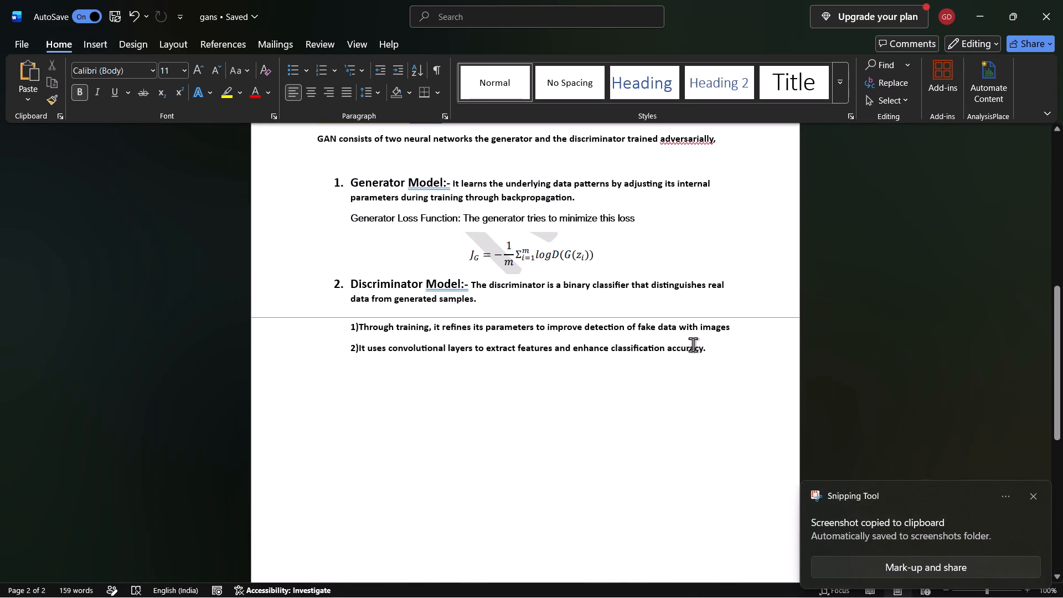
scroll(561, 316, up, 1)
scroll(560, 316, down, 1)
click(727, 353)
key(Return)
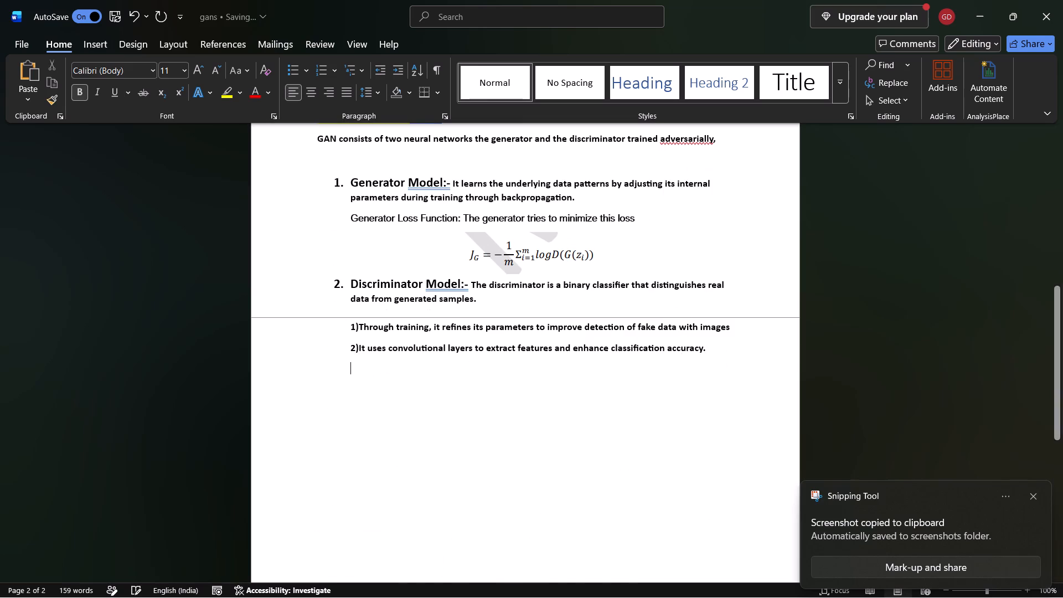
key(Return)
key(ctrl+b)
key(ctrl+b)
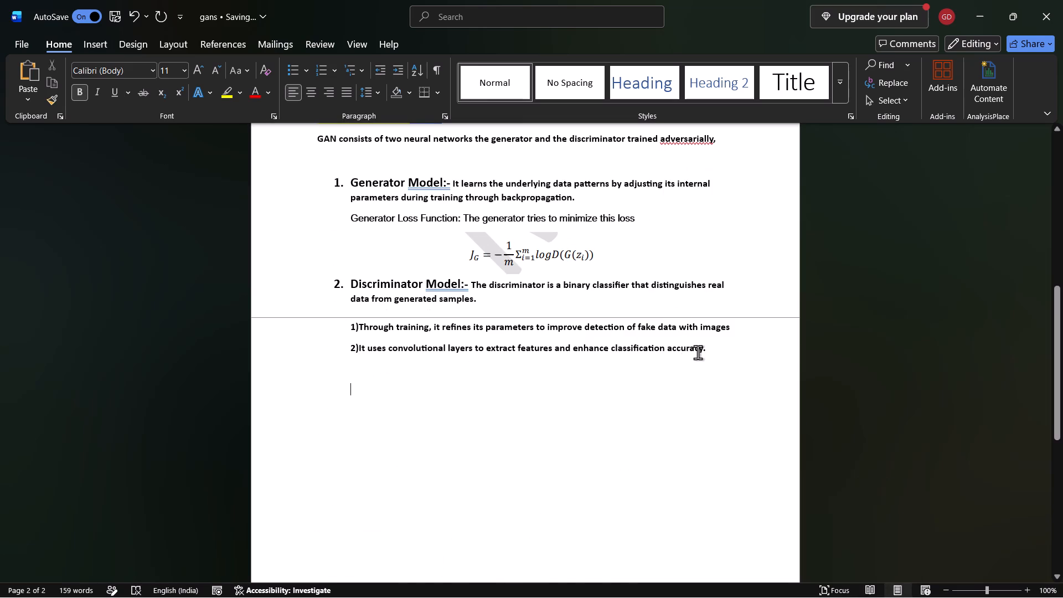
Capture only the J_D discriminator loss formula from the PDF and paste it into the Word document on the new line below statement 2).
key(alt+Tab)
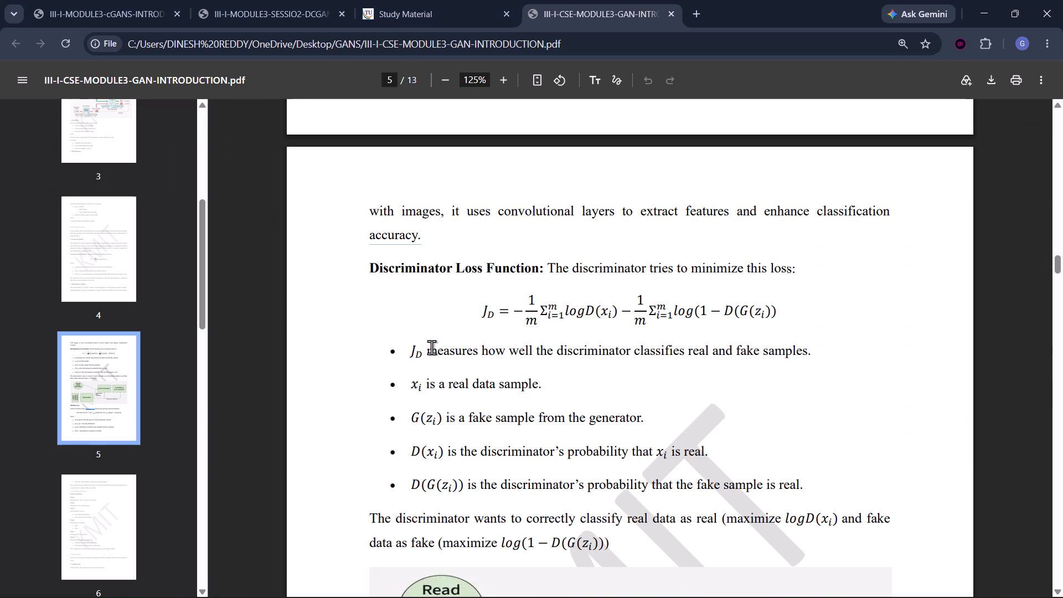
key(Print)
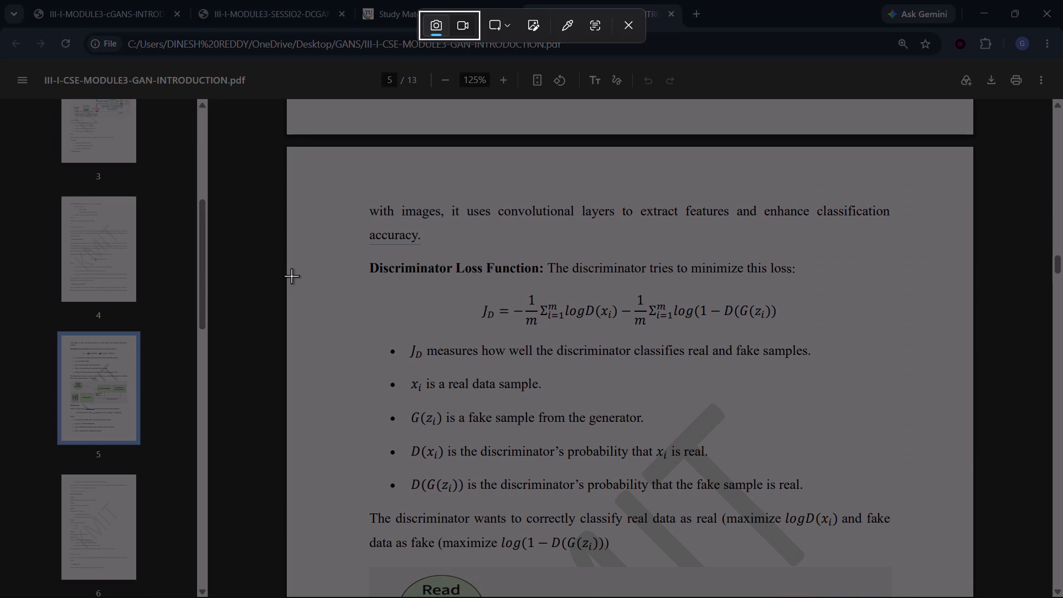
drag(364, 280, 653, 352)
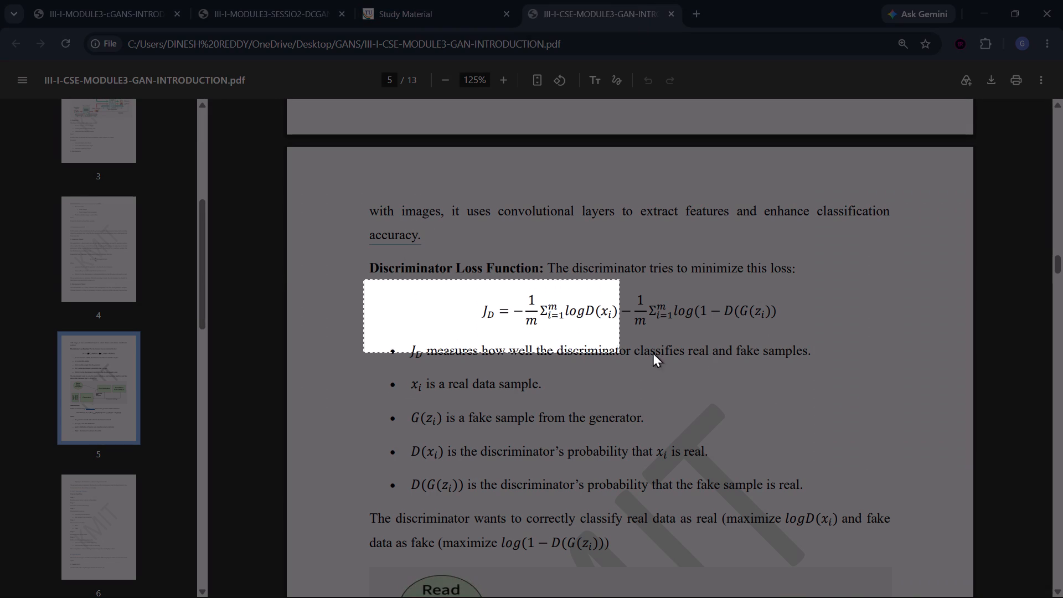
drag(653, 352, 951, 334)
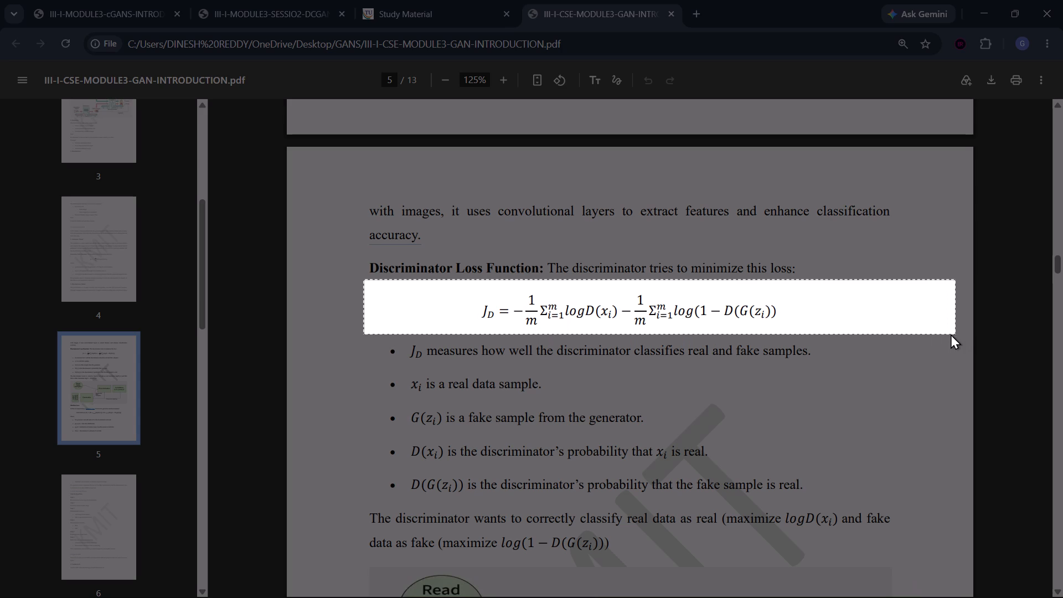
drag(951, 334, 945, 334)
key(alt+Tab)
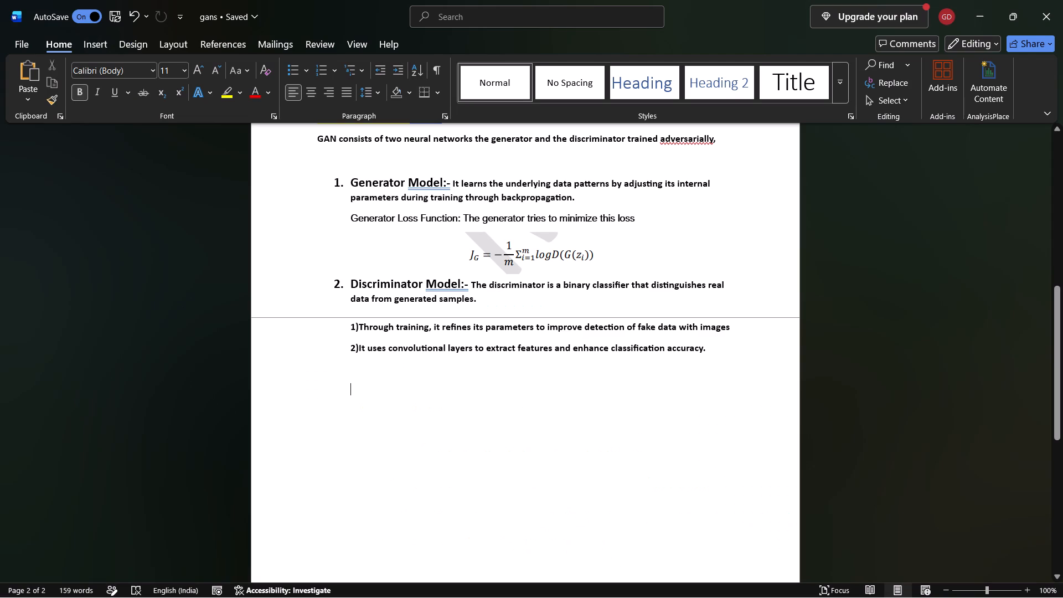
key(ctrl+v)
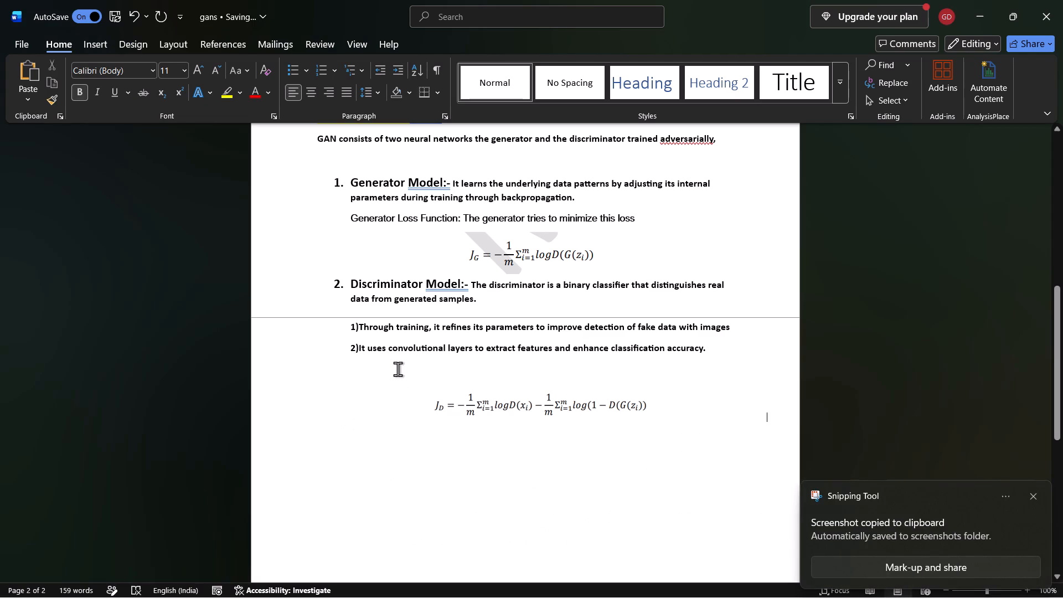
Set the font of the Discriminator Model description and its statements 1) and 2) to Arial Nova Light.
drag(471, 281, 473, 283)
drag(473, 283, 724, 356)
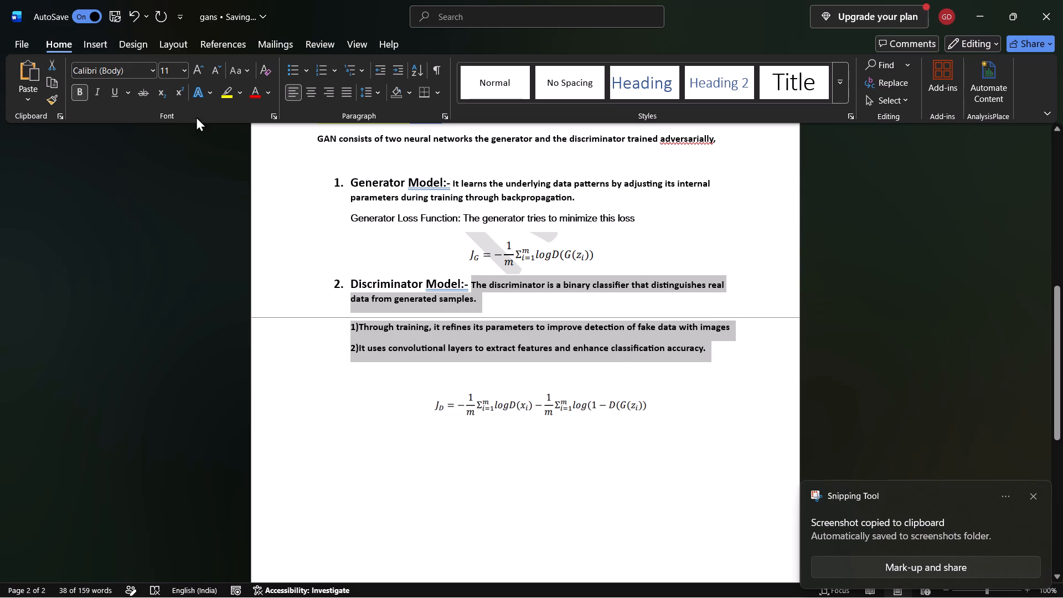
click(145, 68)
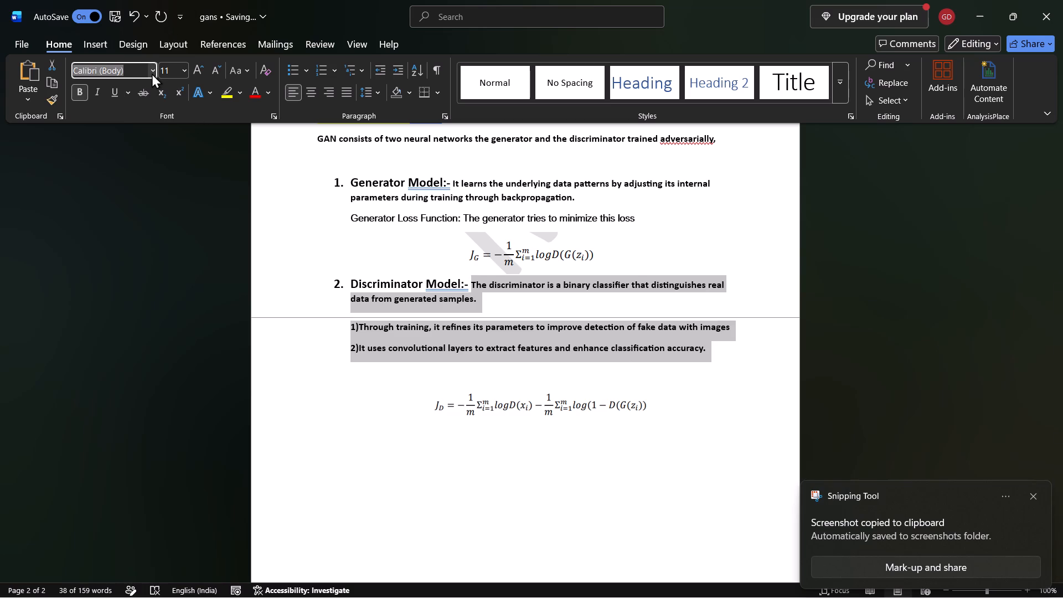
click(152, 73)
click(130, 162)
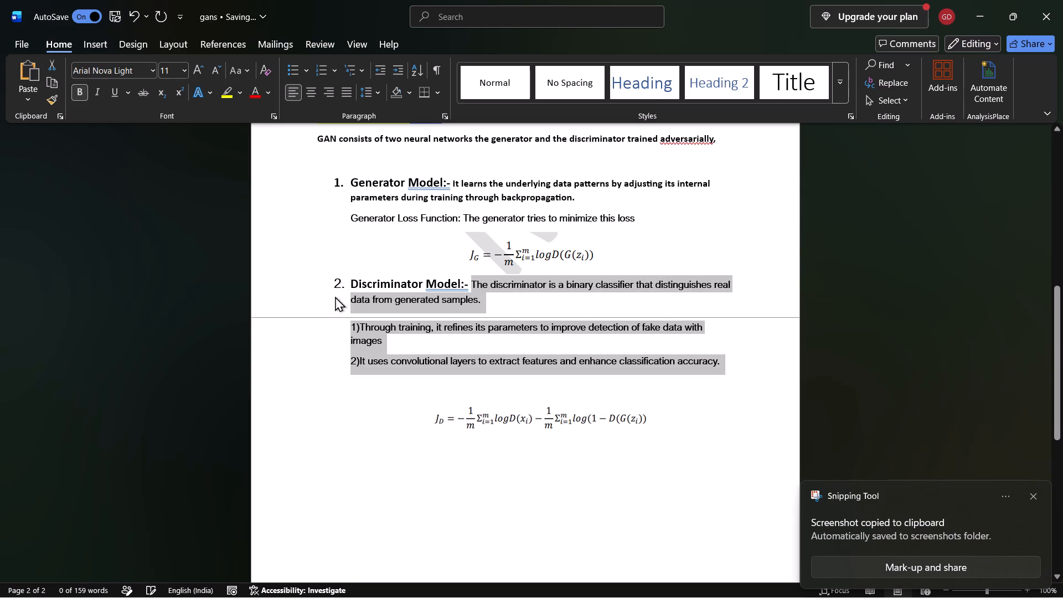
click(316, 324)
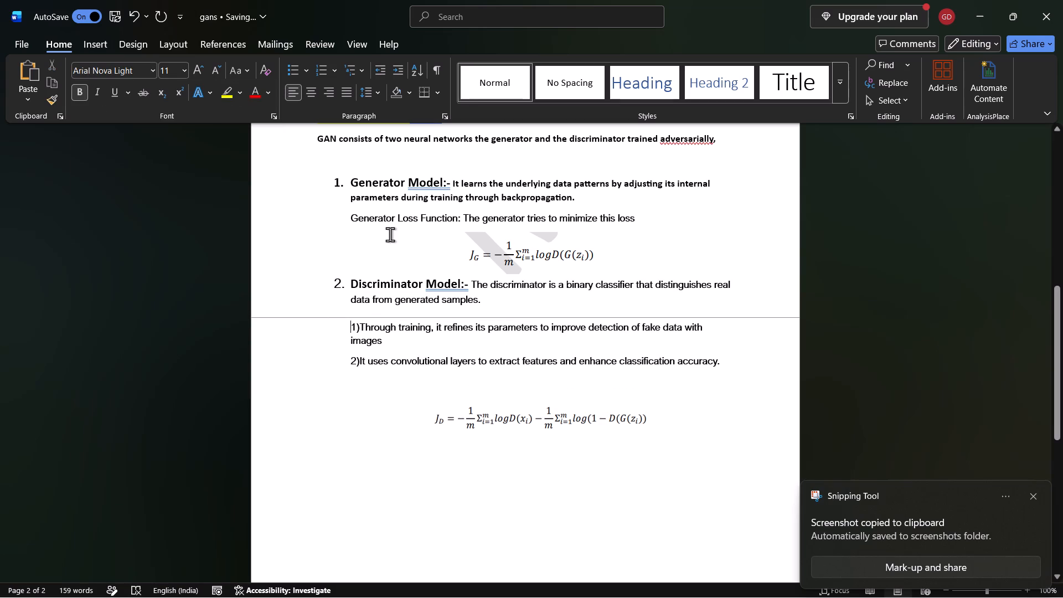
Set the font of the Generator Model description, "It learns the underlying data patterns…", to Arial Nova Light.
drag(451, 183, 583, 199)
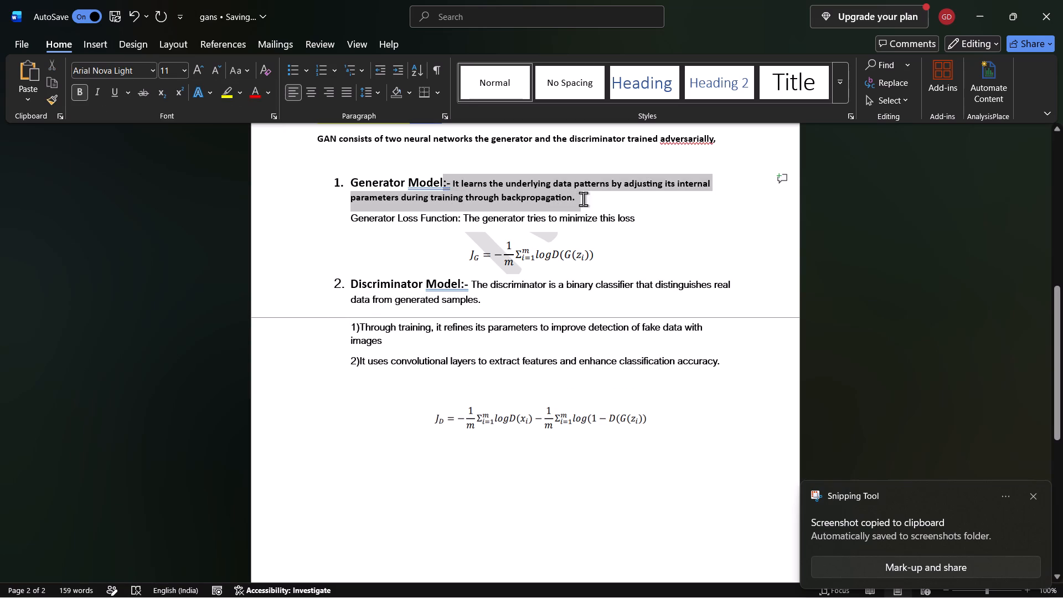
drag(583, 199, 583, 199)
click(146, 70)
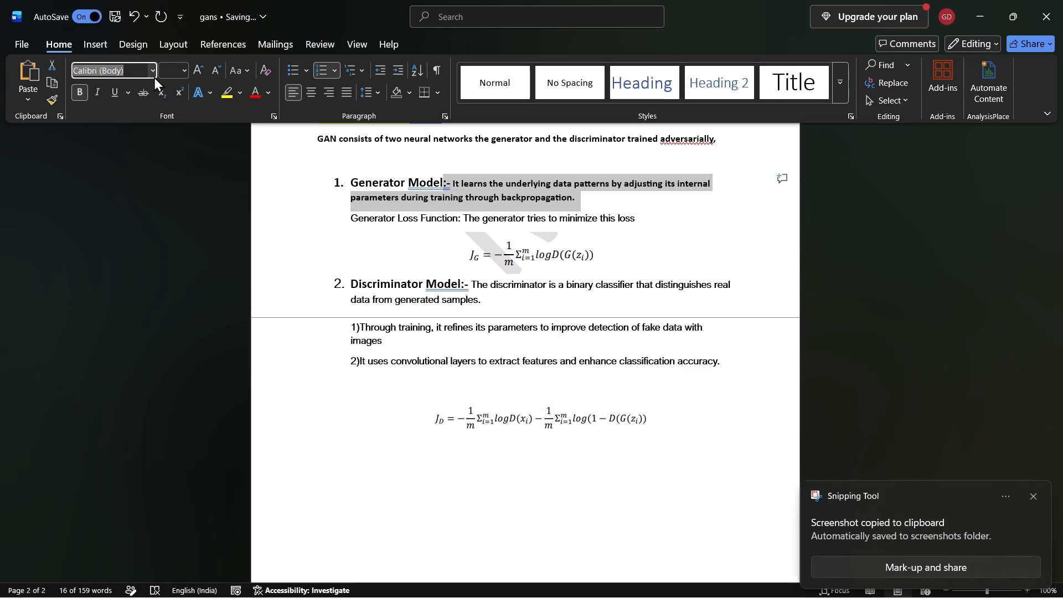
click(156, 73)
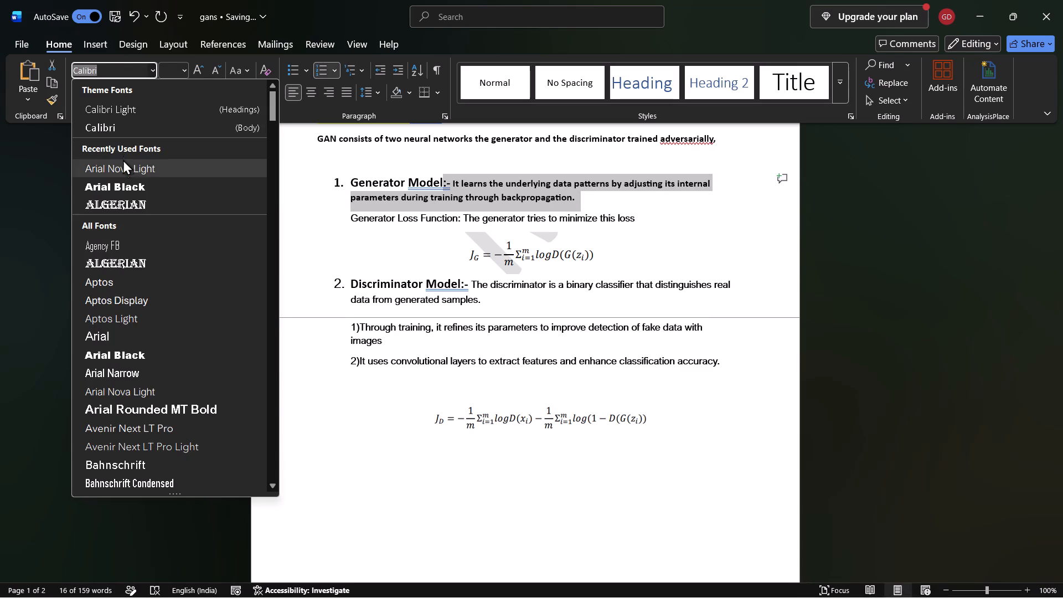
click(123, 163)
click(389, 260)
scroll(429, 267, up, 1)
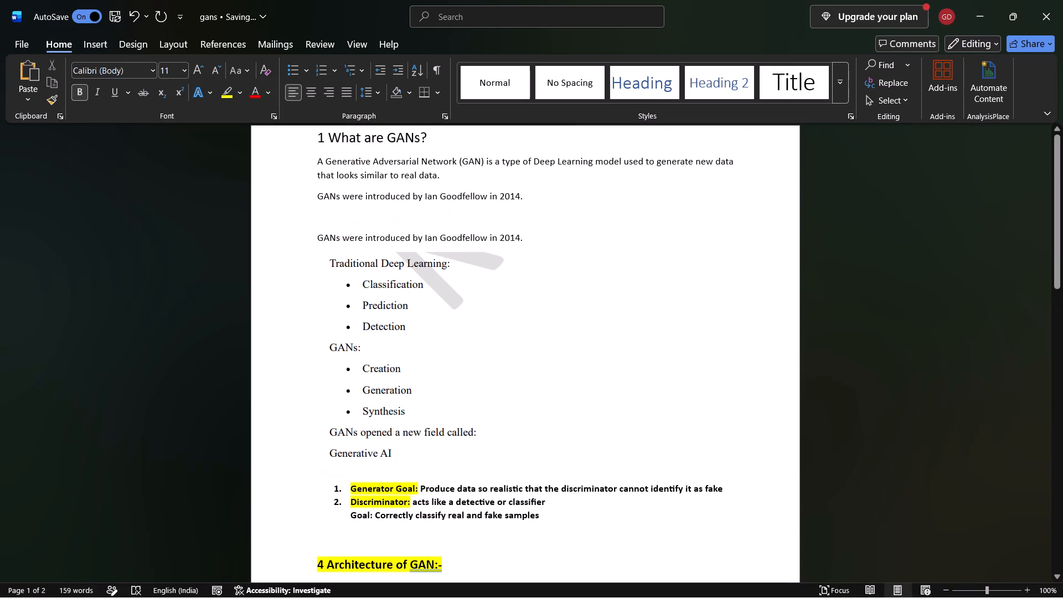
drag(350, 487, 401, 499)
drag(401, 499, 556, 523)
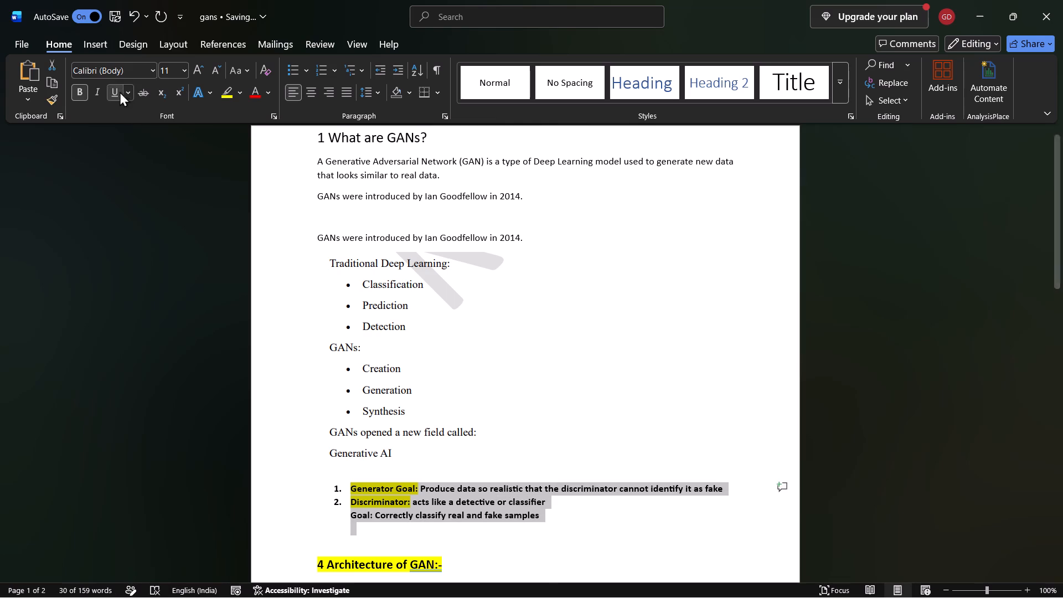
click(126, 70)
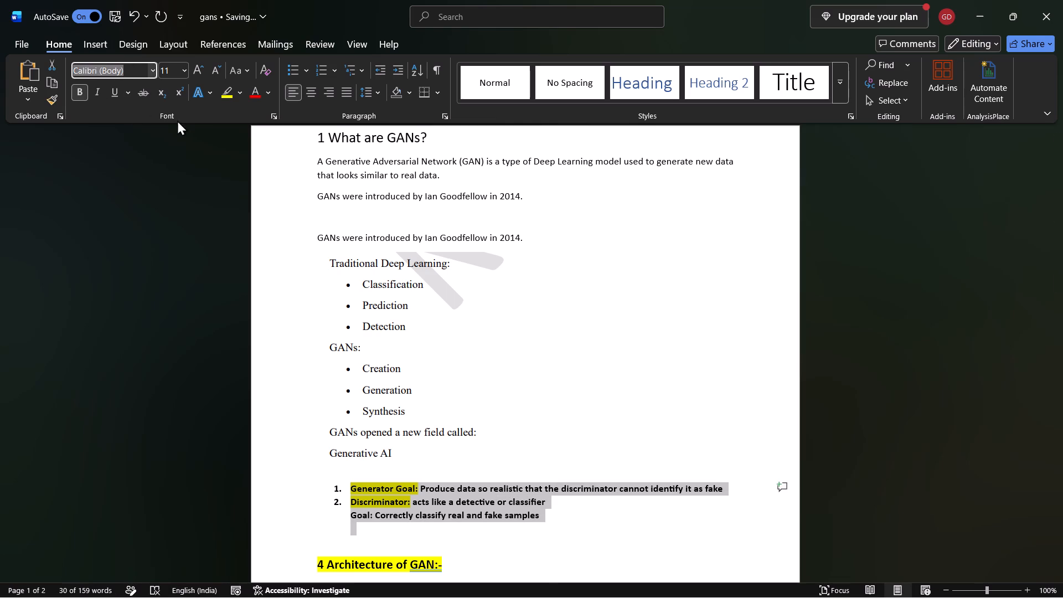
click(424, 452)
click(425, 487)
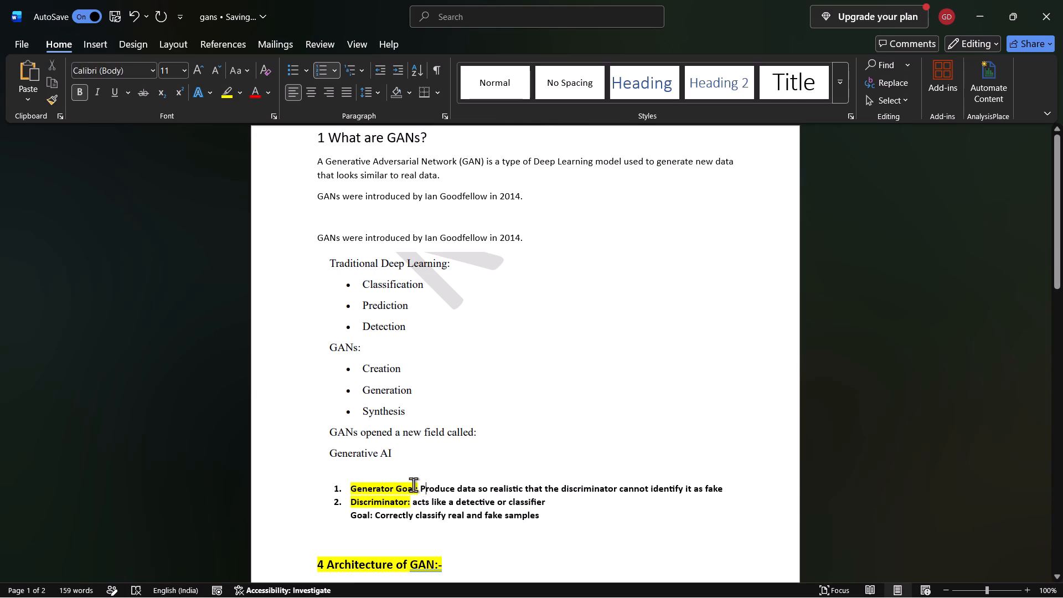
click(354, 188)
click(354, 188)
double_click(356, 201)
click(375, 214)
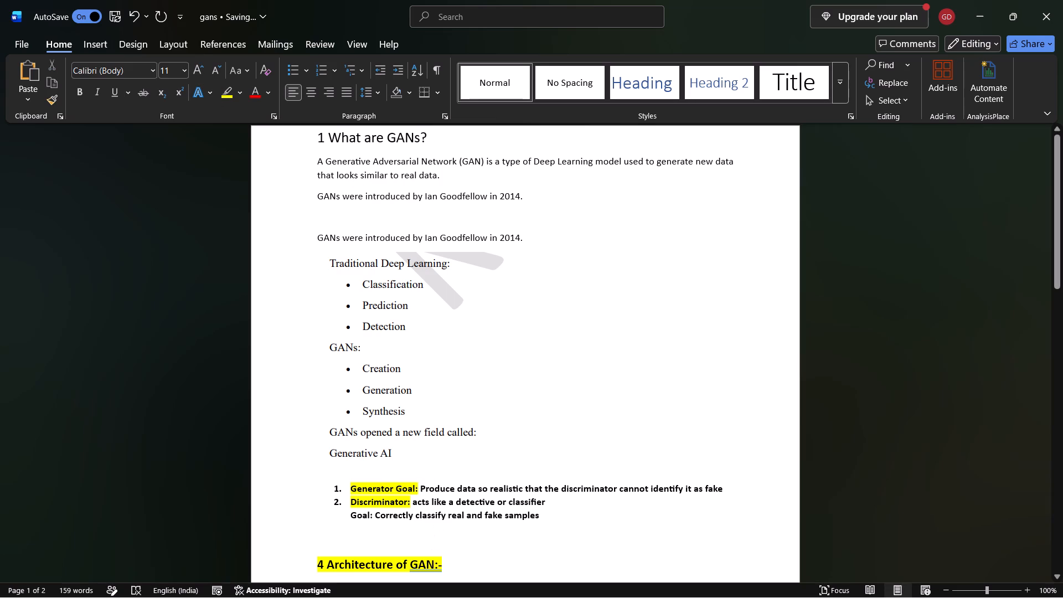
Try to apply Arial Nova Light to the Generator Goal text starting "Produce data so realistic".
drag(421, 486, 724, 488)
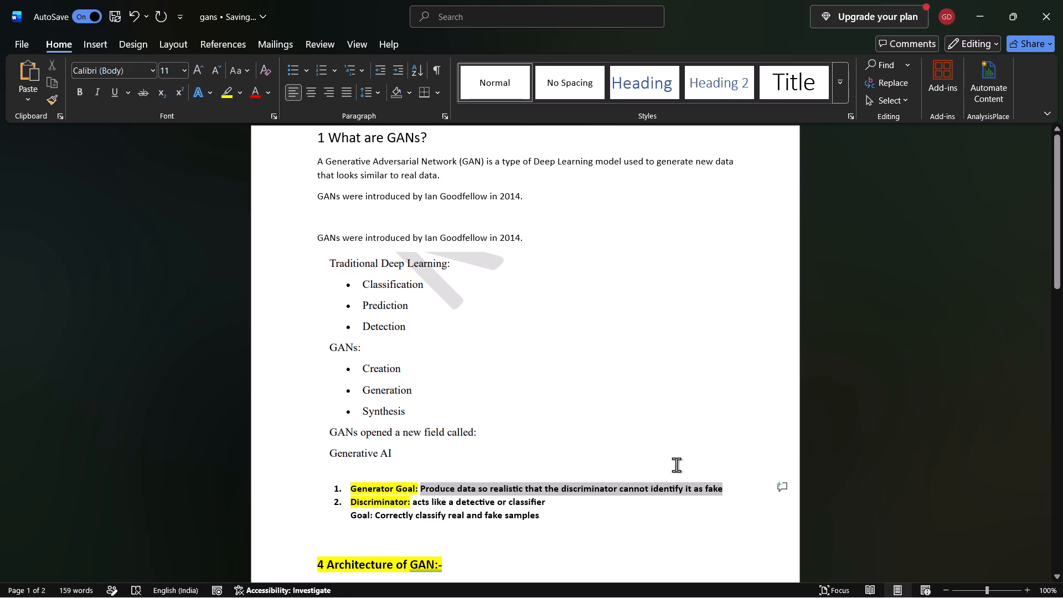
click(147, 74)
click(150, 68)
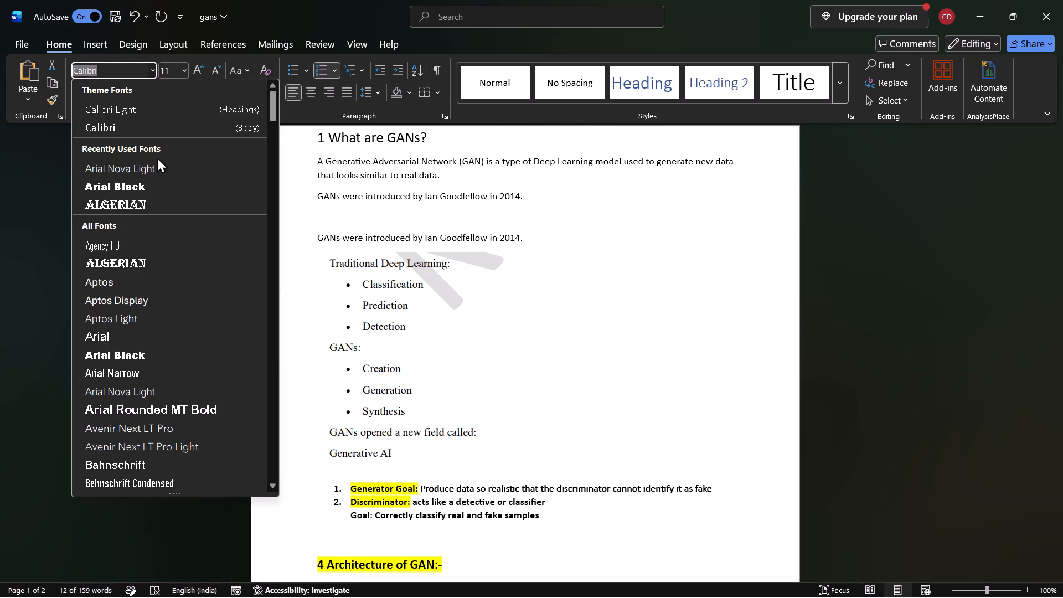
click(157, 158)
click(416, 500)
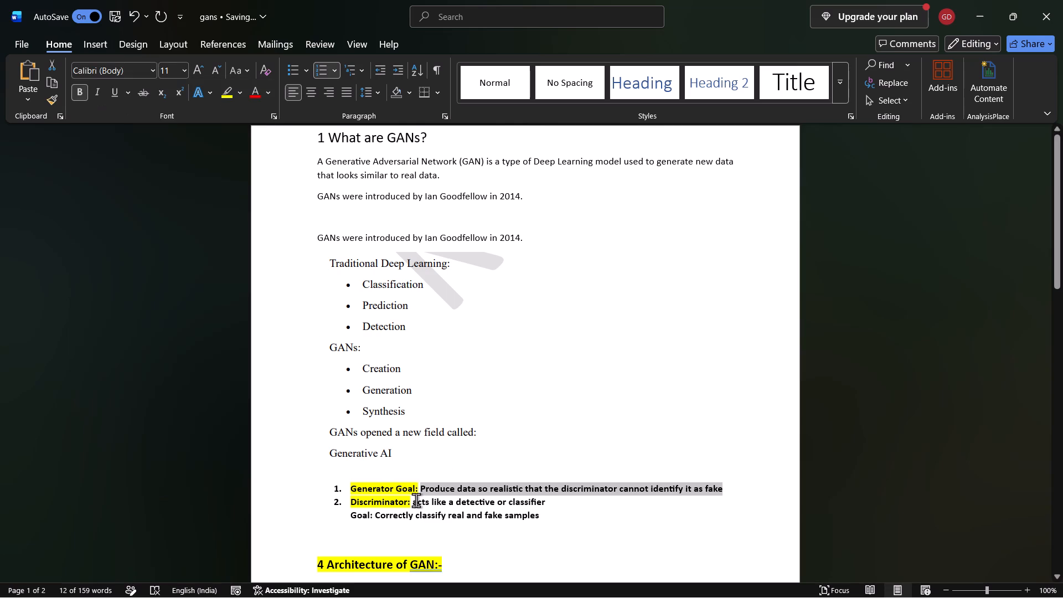
Set the Discriminator item's text, from "acts like a detective or classifier" through its Goal line, to Arial Nova Light.
drag(412, 501, 536, 524)
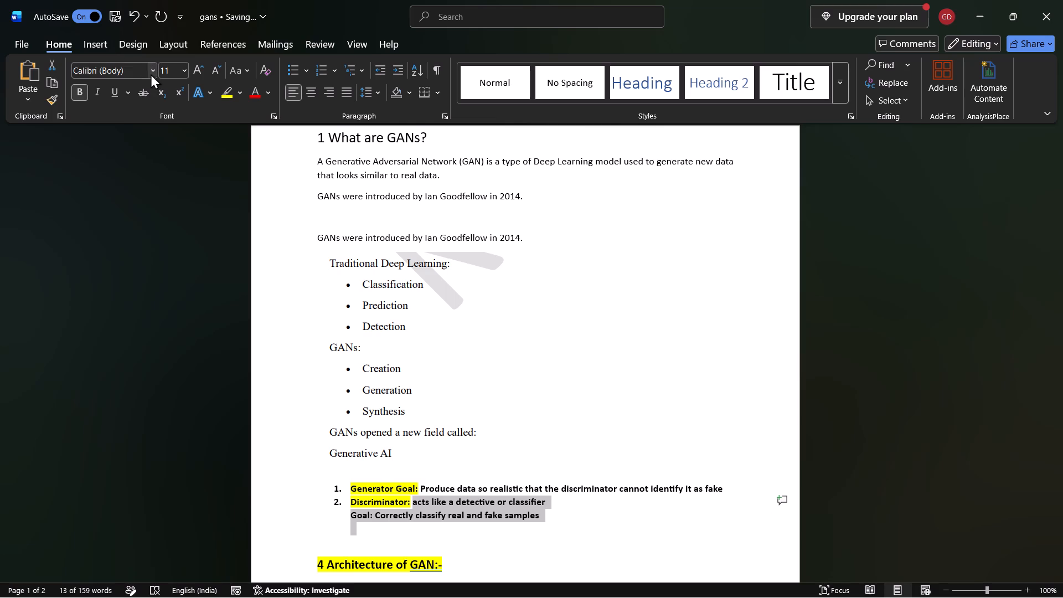
click(152, 72)
click(147, 169)
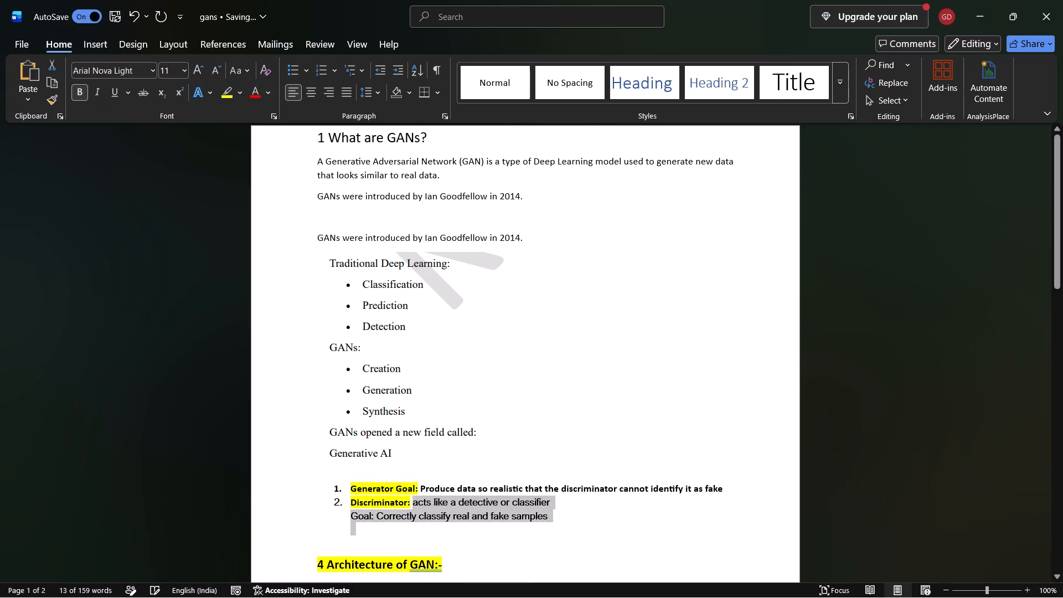
Set the font of the "GAN consists of two neural networks" line under 4 Architecture of GAN to Arial Nova Light.
scroll(420, 462, down, 1)
scroll(420, 462, up, 1)
middle_click(420, 462)
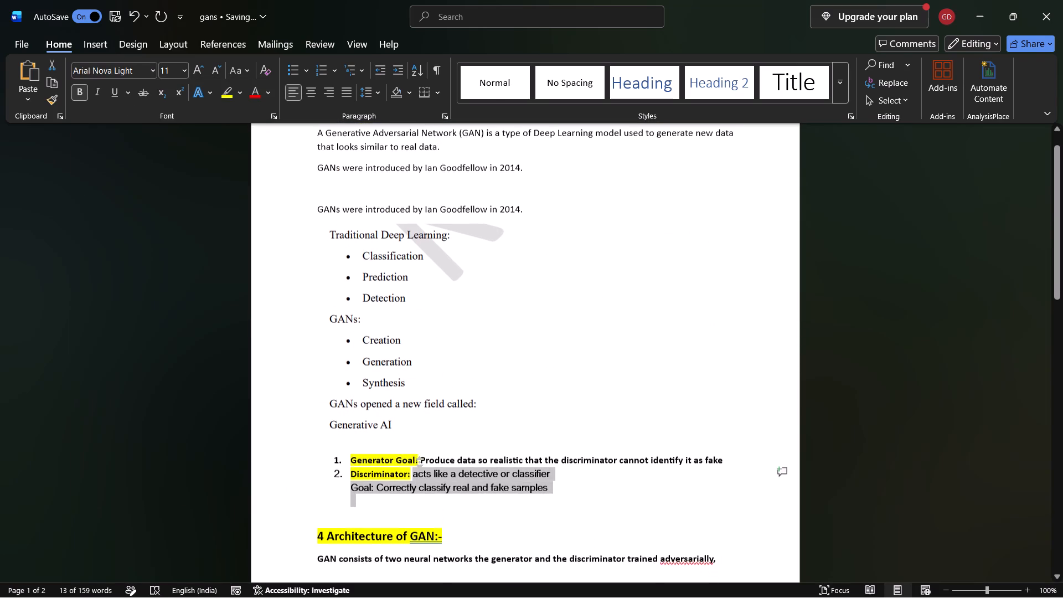
middle_click(422, 507)
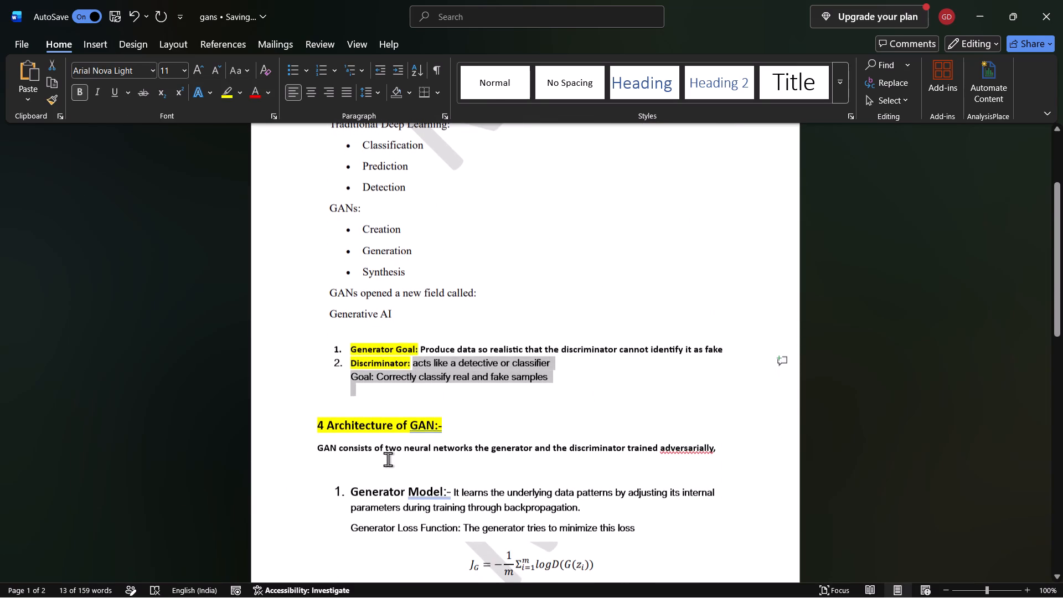
click(388, 459)
drag(321, 446, 725, 446)
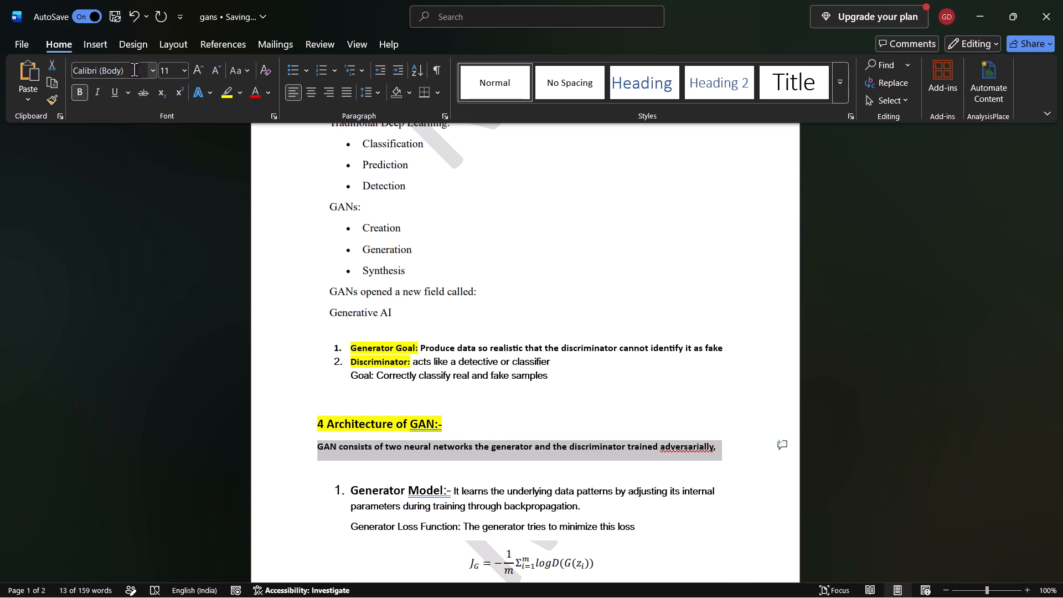
click(151, 72)
click(130, 170)
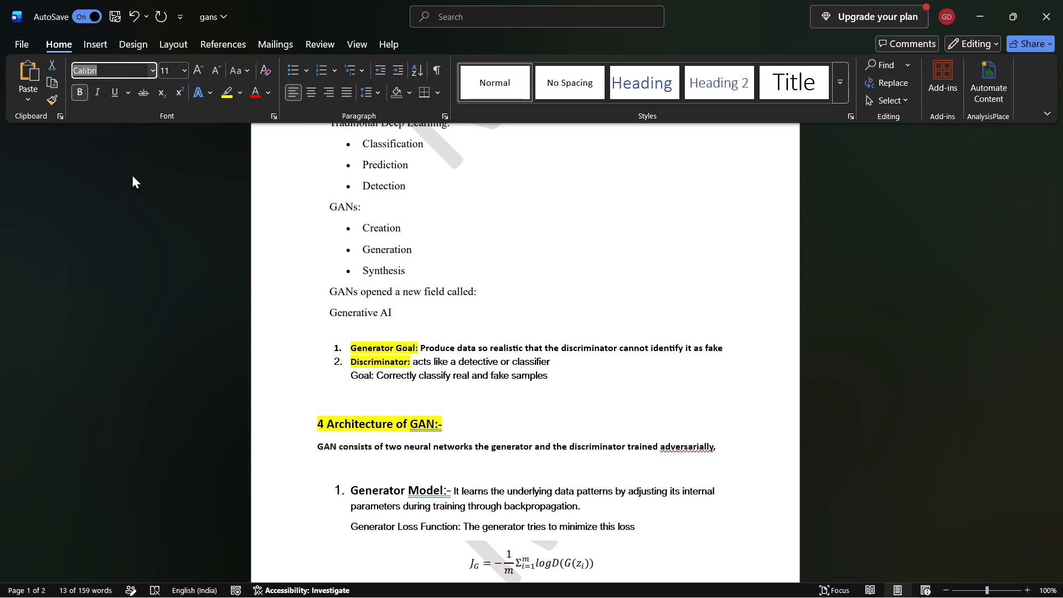
click(327, 475)
Switch to the GAN introduction PDF and read the discriminator loss explanation, following the sentence on what the discriminator wants to maximize.
scroll(385, 525, down, 1)
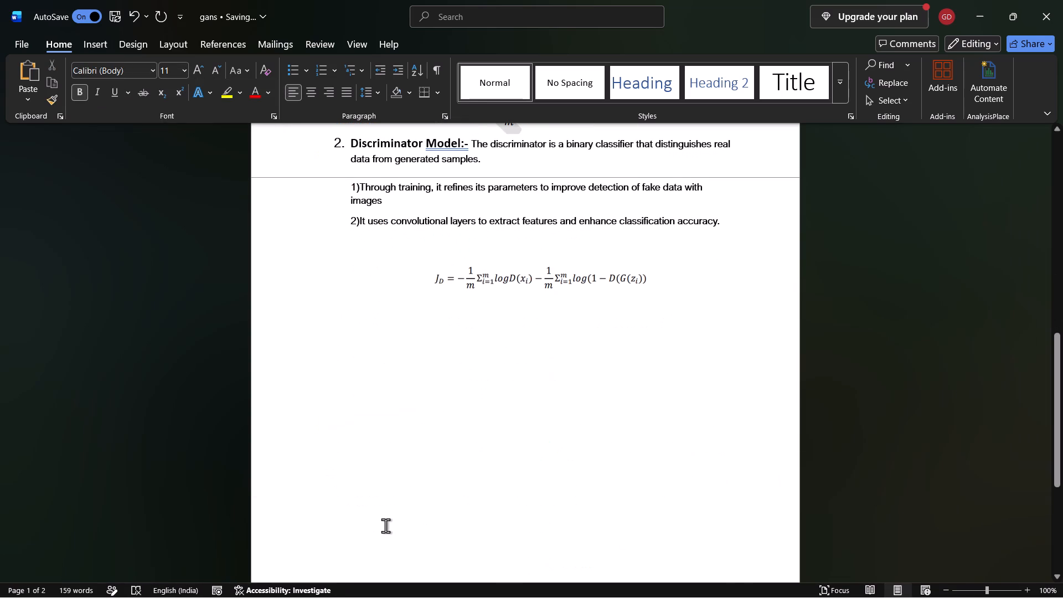
key(alt+Tab)
middle_drag(428, 408, 429, 424)
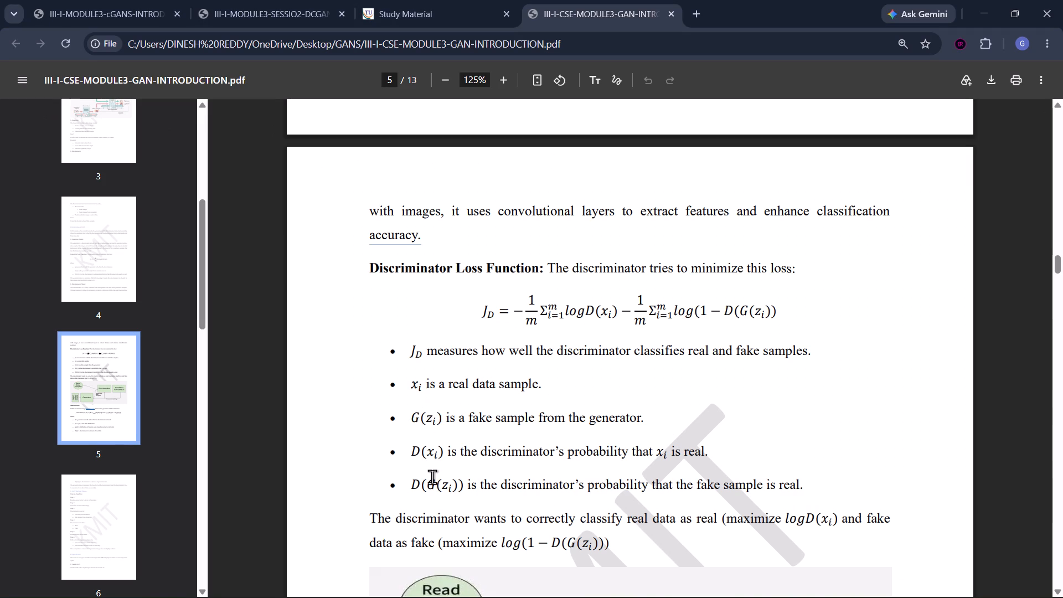
middle_click(432, 482)
middle_click(434, 537)
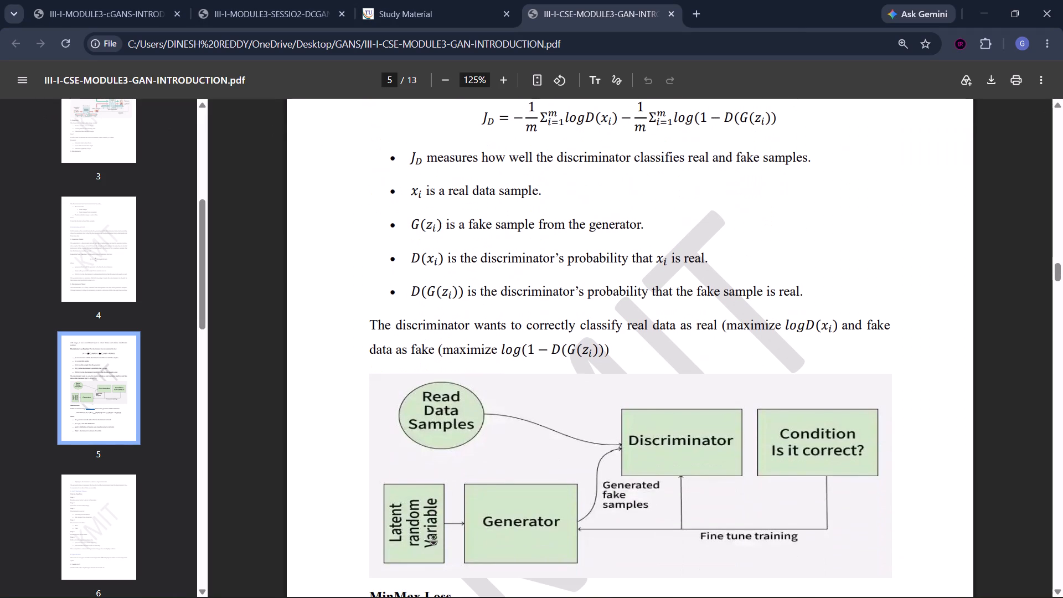
drag(373, 326, 477, 336)
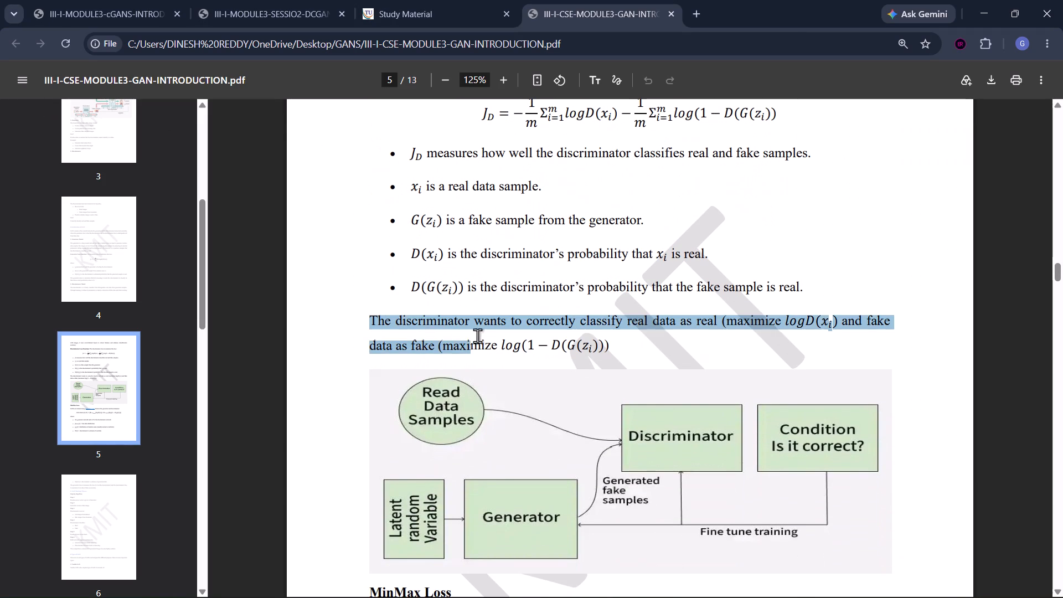
drag(477, 336, 812, 323)
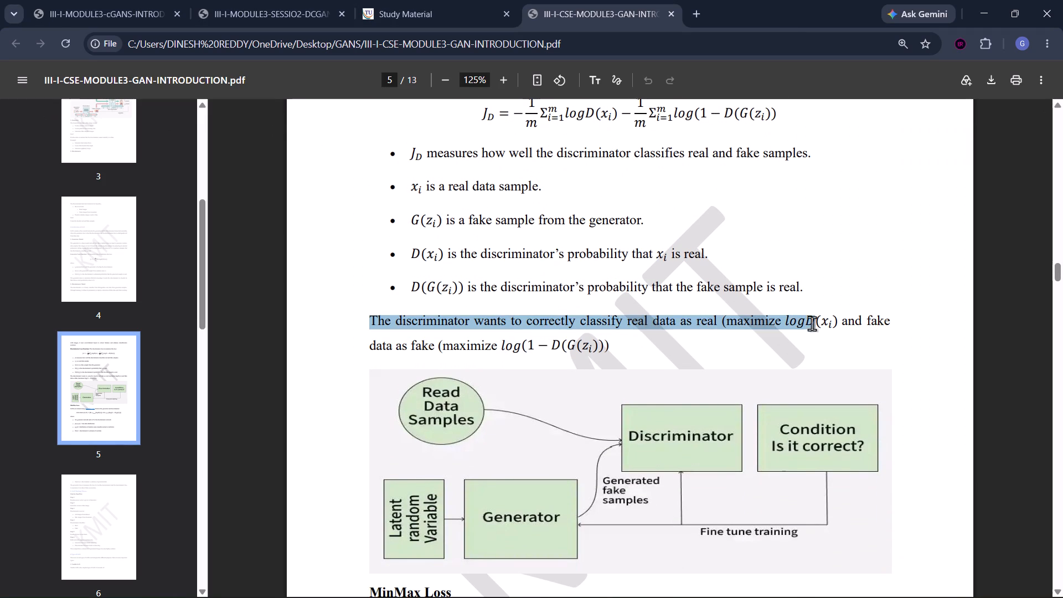
drag(812, 323, 862, 317)
click(862, 317)
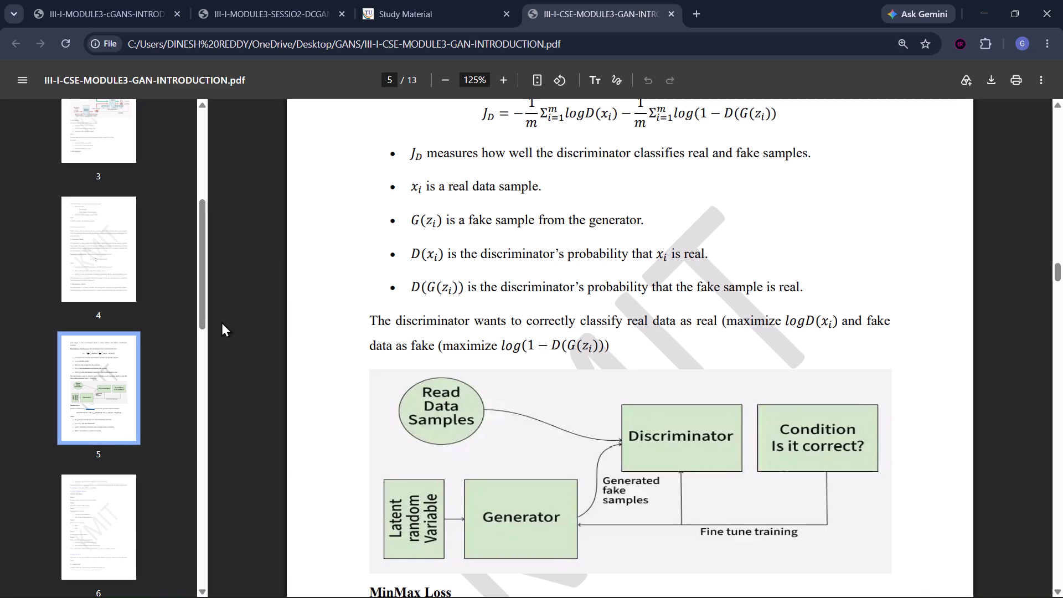
drag(366, 351, 623, 351)
click(623, 352)
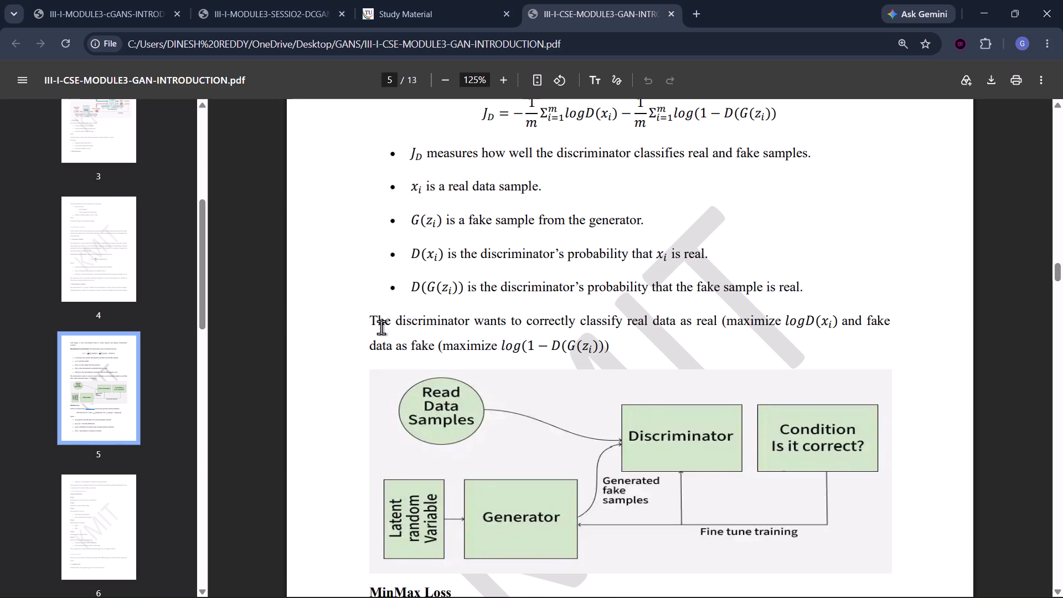
drag(375, 321, 466, 322)
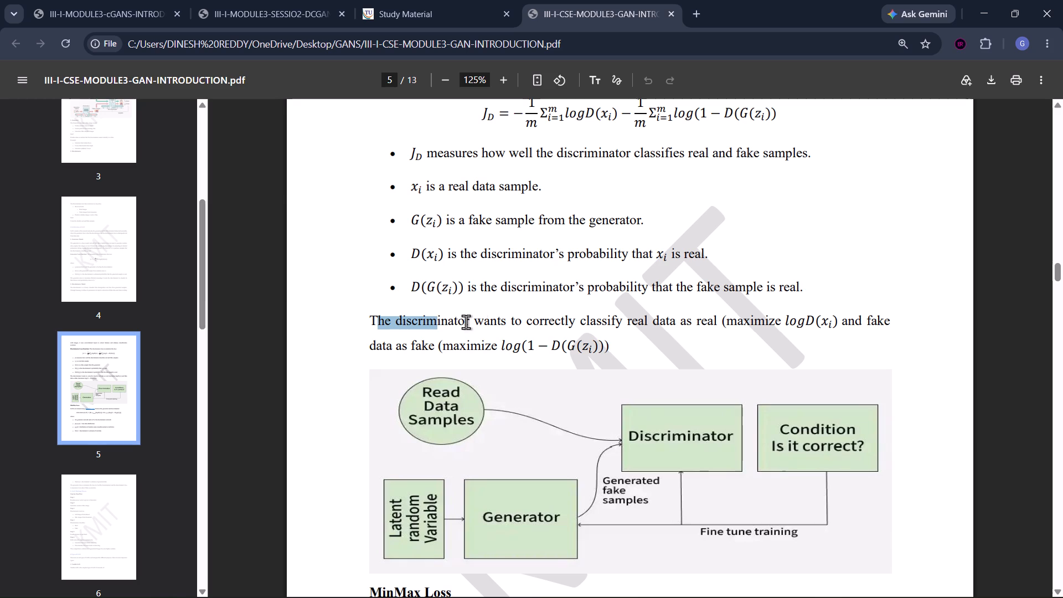
drag(466, 322, 663, 319)
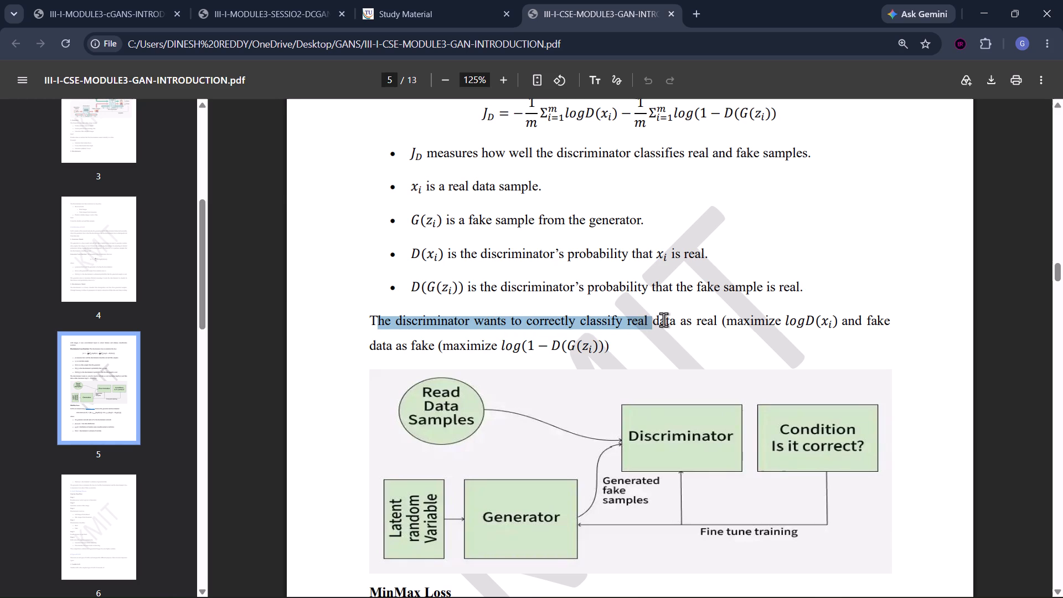
drag(663, 319, 816, 320)
click(816, 320)
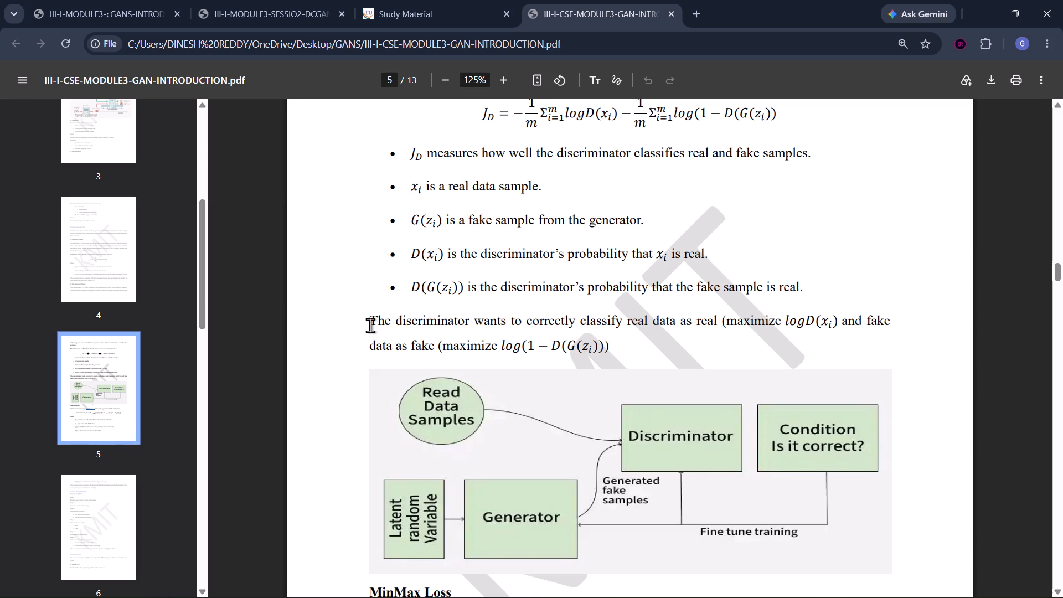
drag(370, 325, 465, 352)
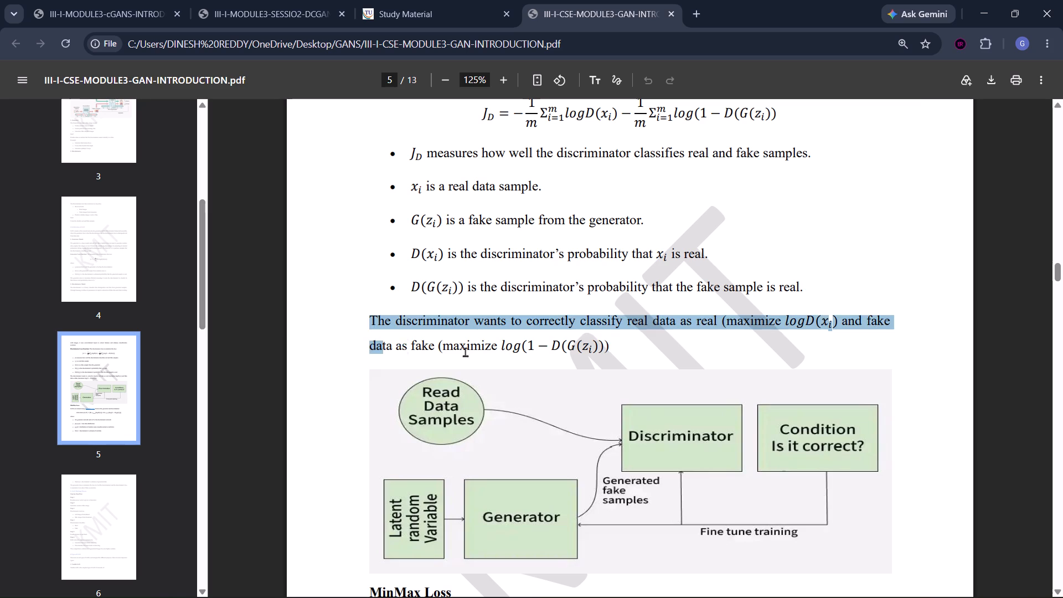
drag(465, 352, 529, 352)
click(529, 352)
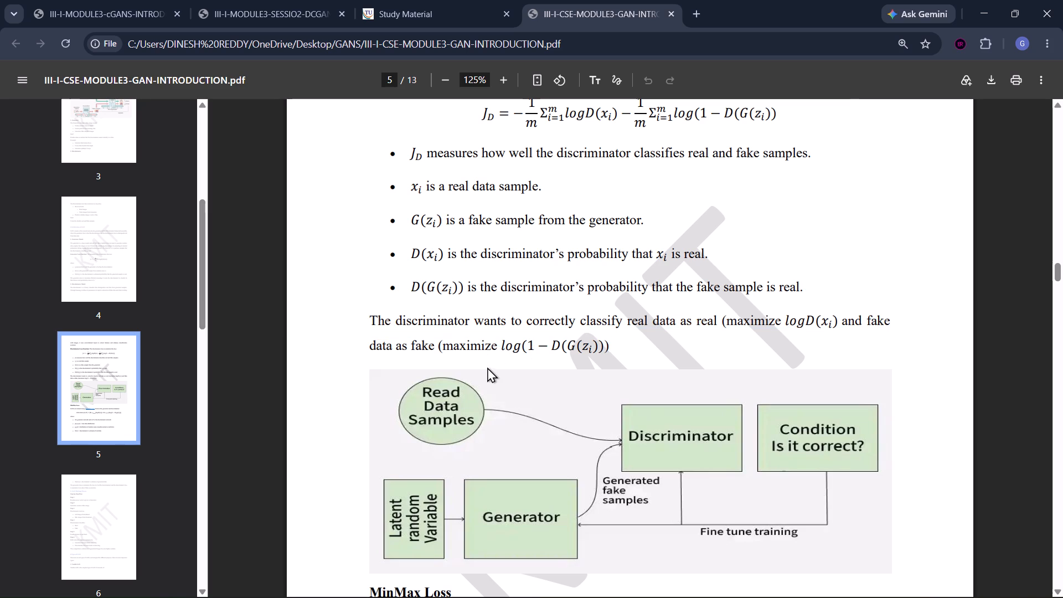
Examine the GAN architecture diagram and read the MinMax Loss section with its formula and symbol definitions.
middle_click(487, 378)
scroll(494, 407, up, 1)
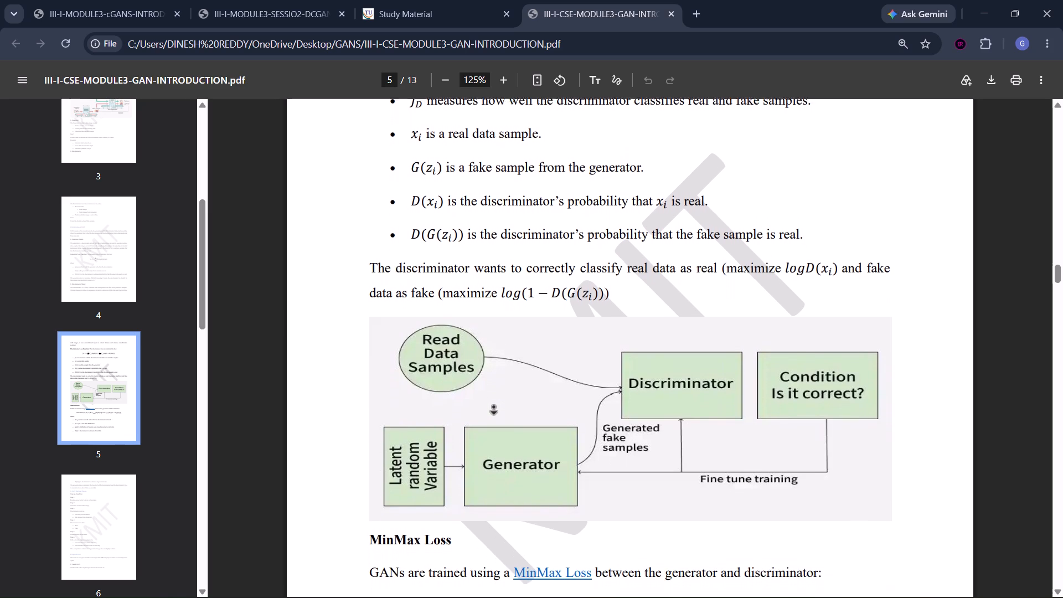
middle_click(494, 407)
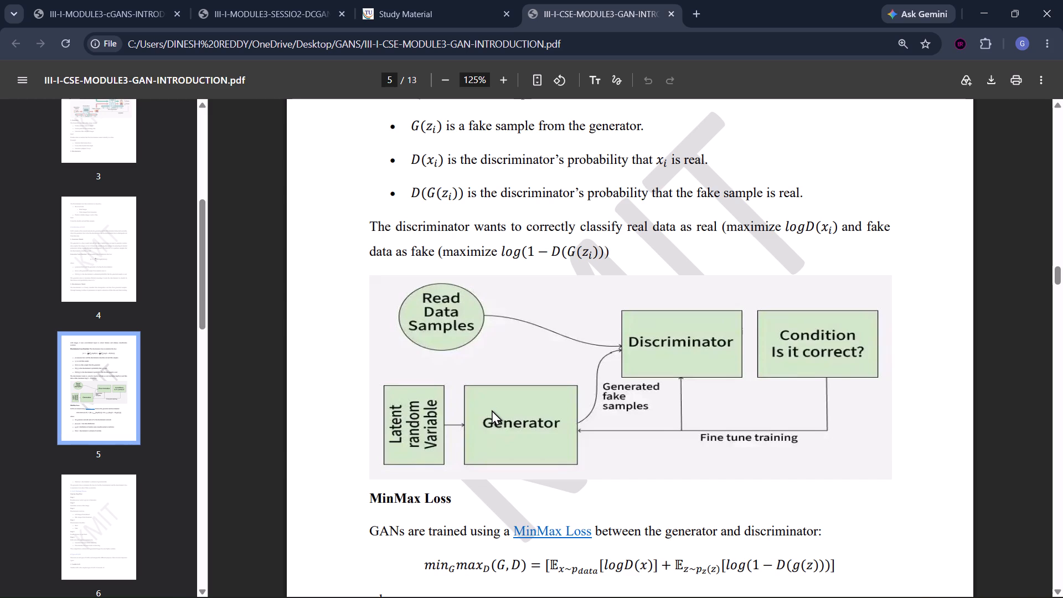
middle_drag(480, 432, 474, 442)
scroll(440, 509, down, 1)
middle_click(434, 520)
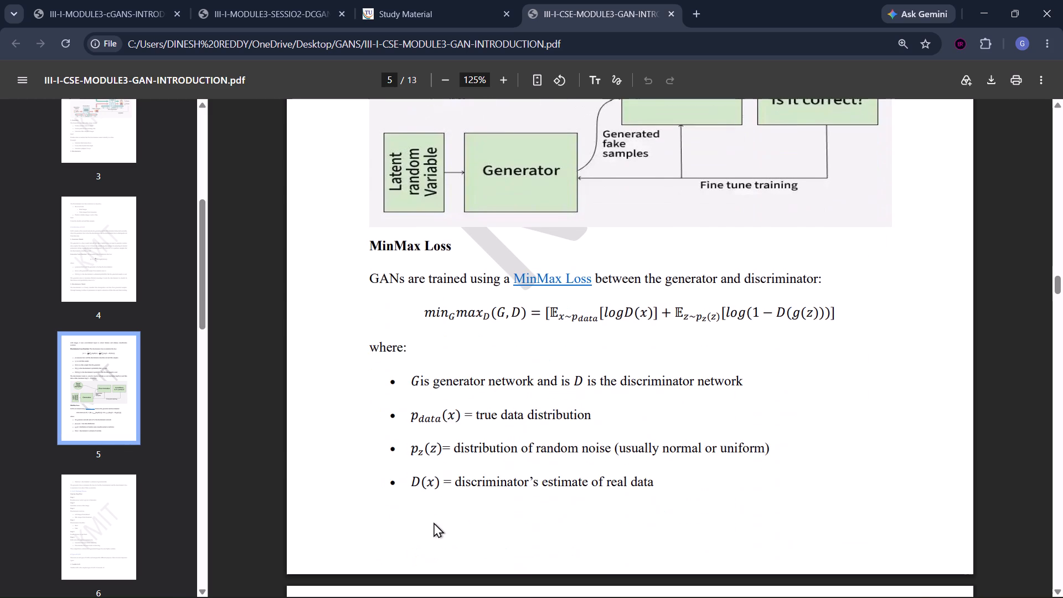
right_drag(373, 346, 659, 50)
click(660, 0)
right_drag(659, 106, 642, 197)
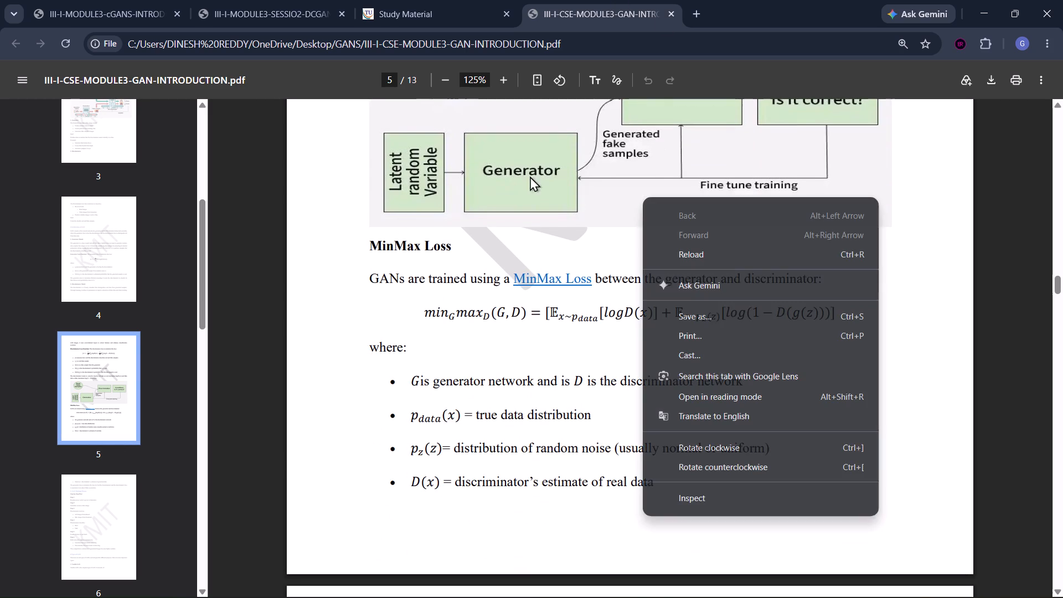
click(392, 404)
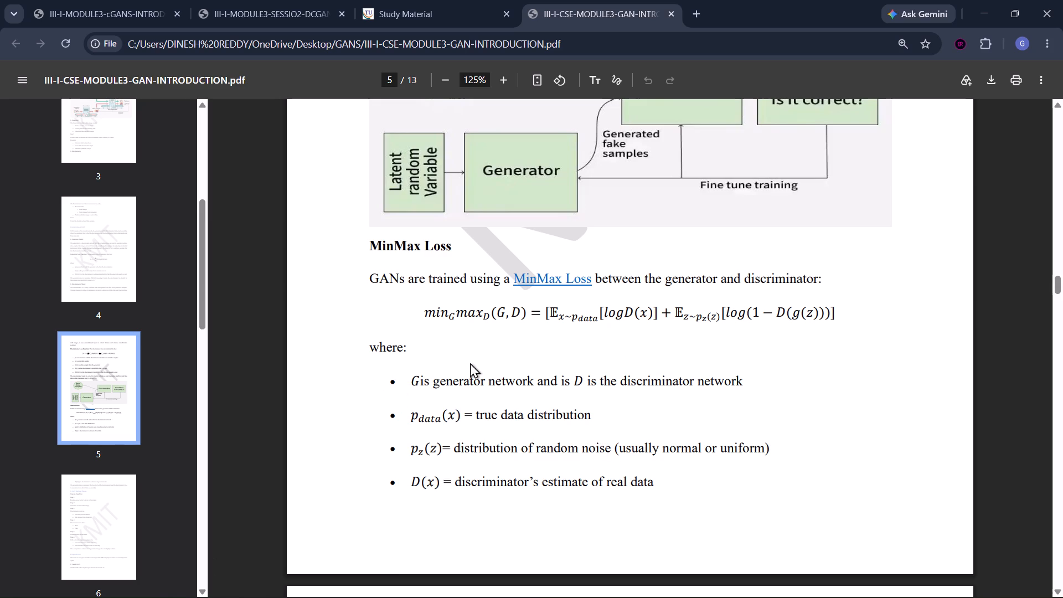
drag(417, 383, 453, 383)
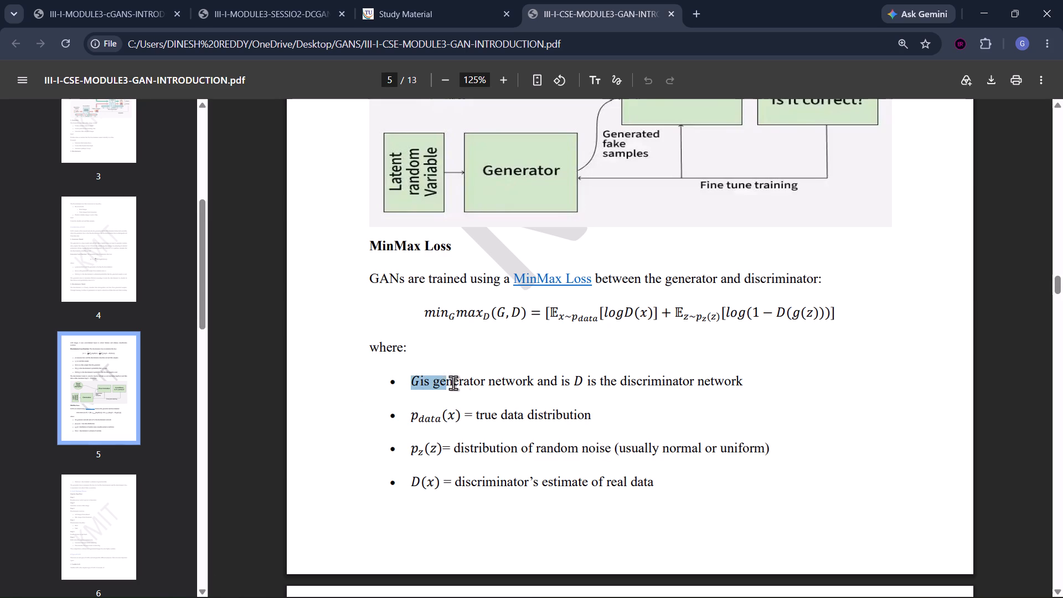
drag(453, 383, 532, 390)
drag(532, 390, 533, 395)
drag(412, 417, 445, 418)
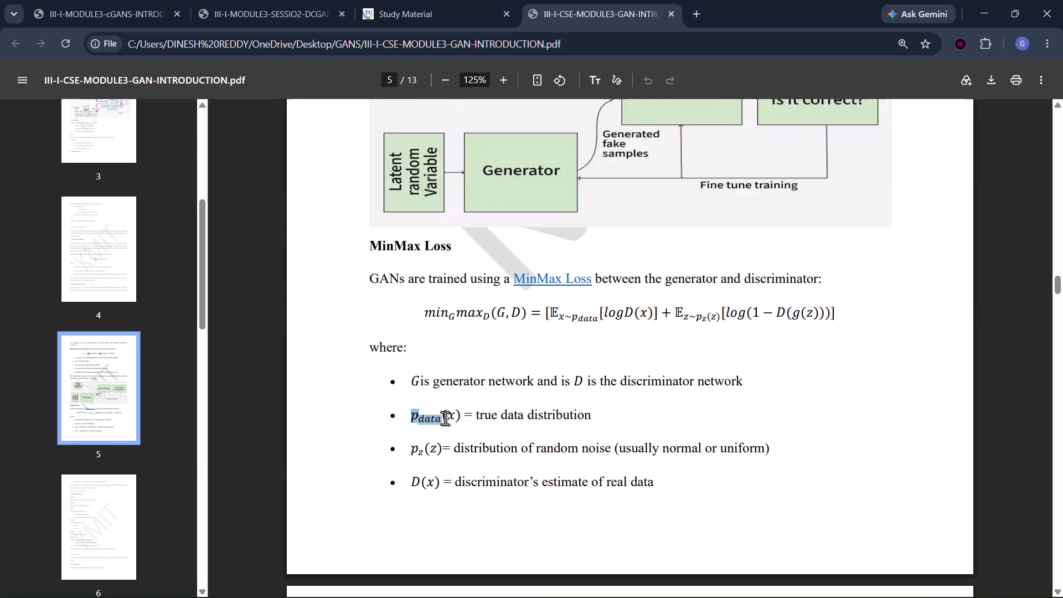
drag(445, 418, 603, 422)
click(602, 422)
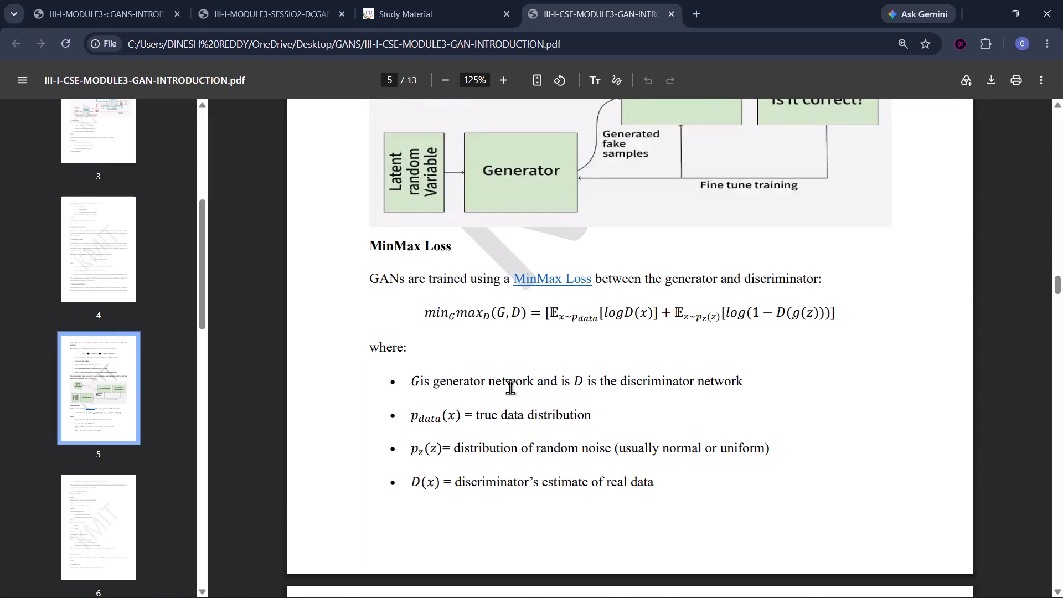
Open the article linked from MinMax Loss, skim through it and dismiss the Google sign-in prompt.
click(544, 279)
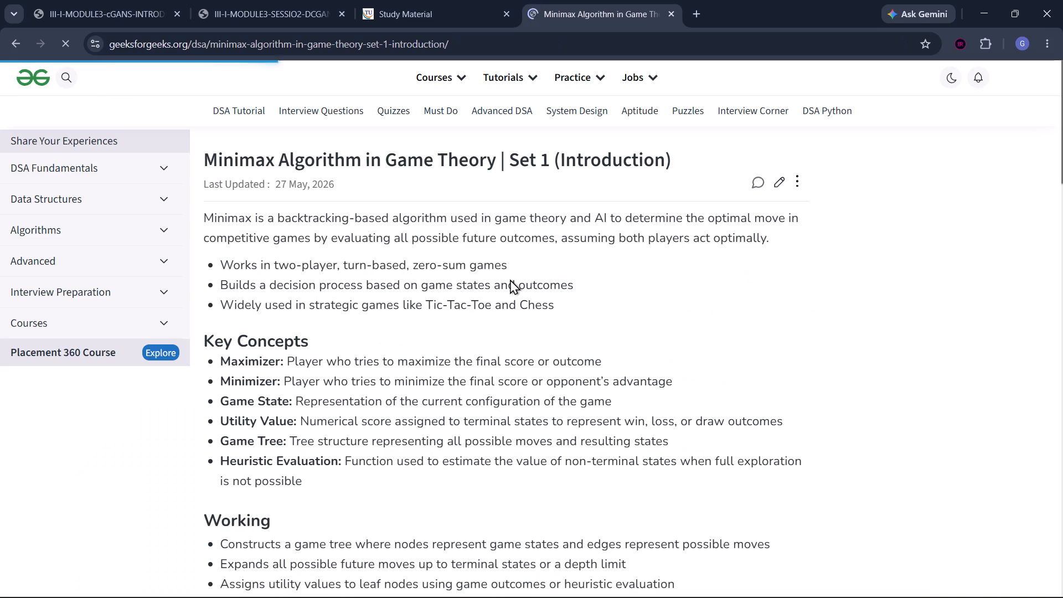
scroll(250, 337, down, 3)
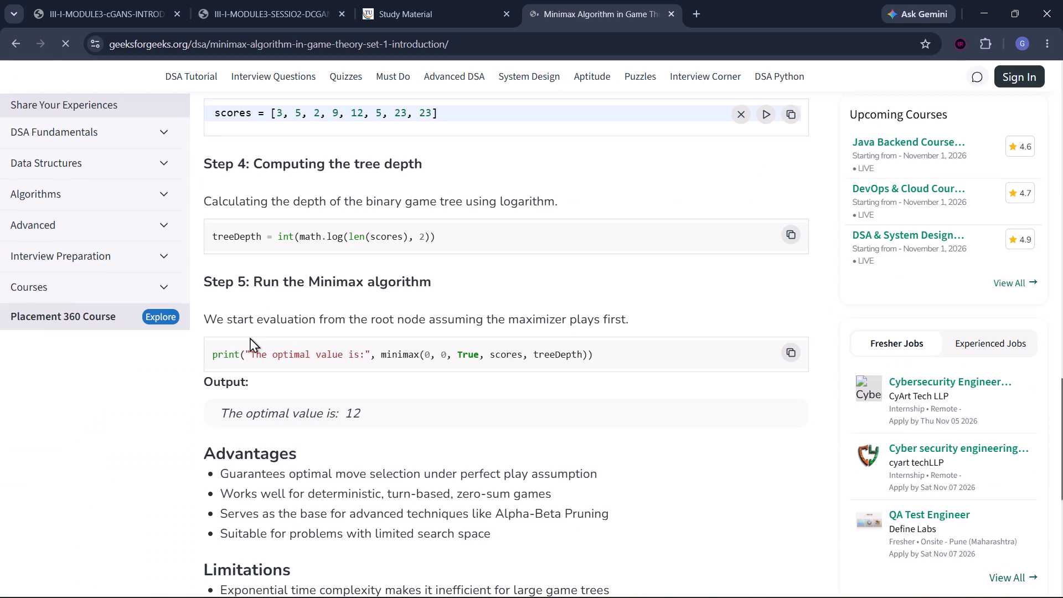
scroll(250, 337, up, 4)
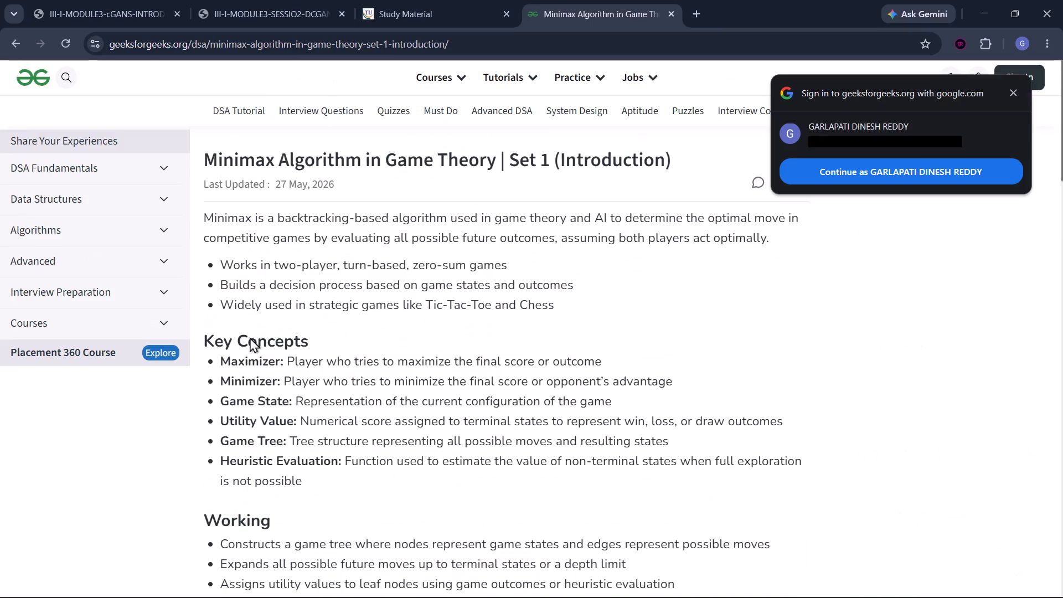
click(431, 360)
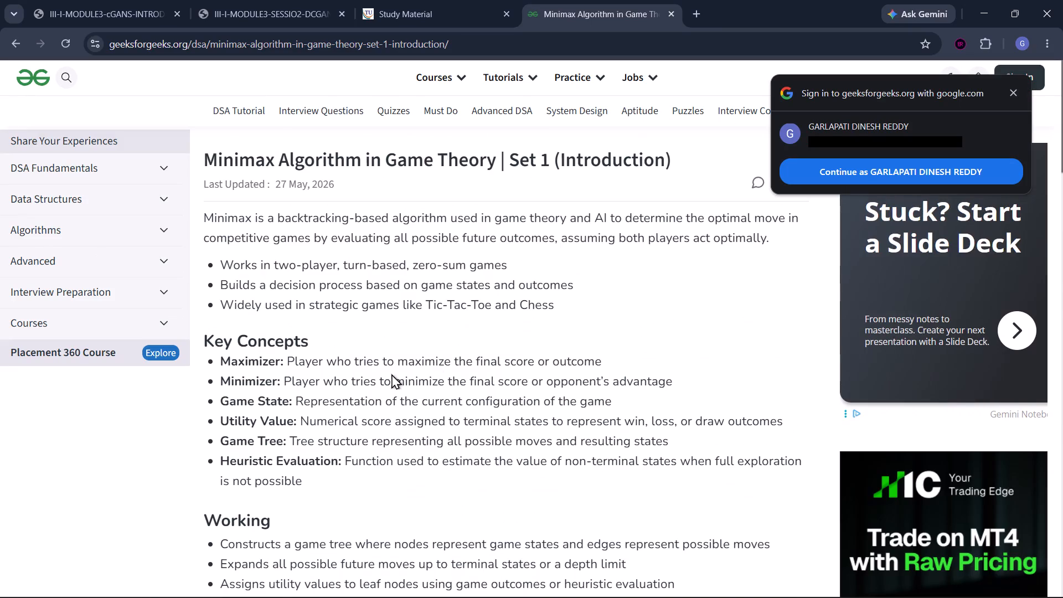
click(1012, 91)
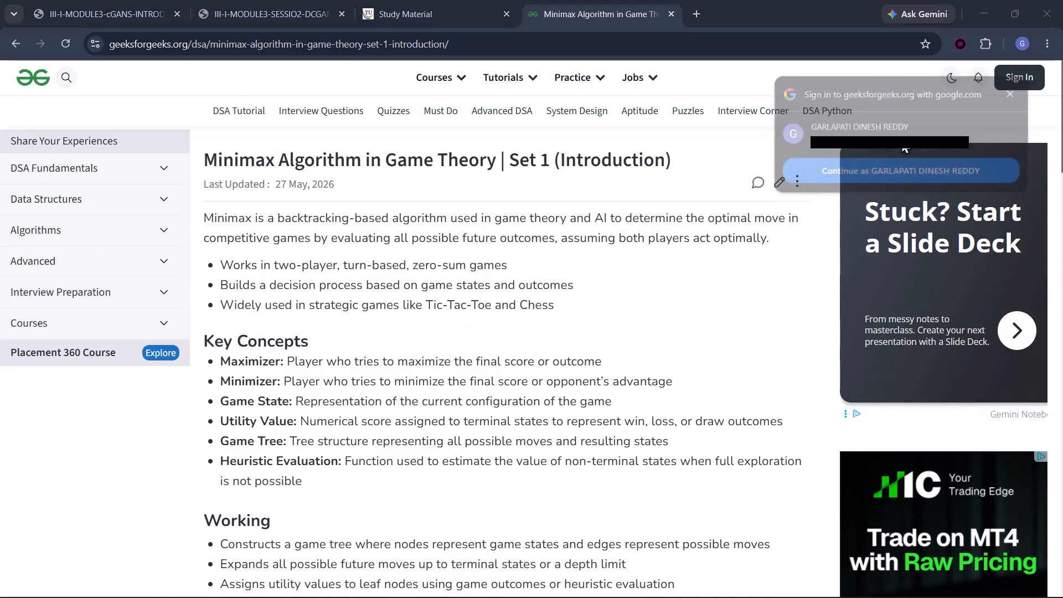
Read the Minimax article's introduction, from how it determines the optimal move to the bullet on two-player, turn-based, zero-sum games.
drag(329, 244, 0, 150)
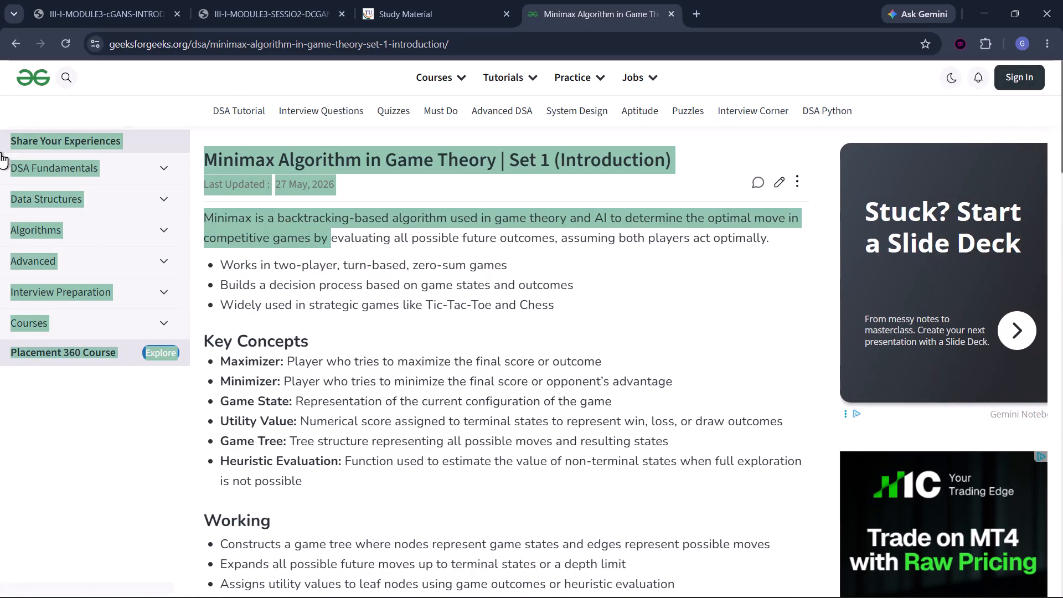
click(687, 351)
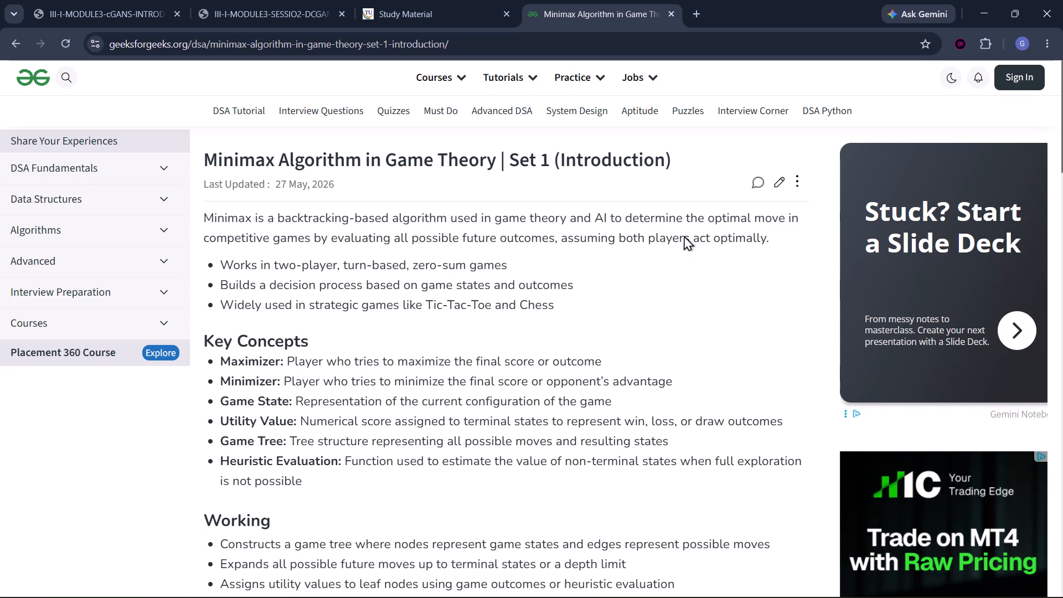
drag(590, 215, 777, 210)
drag(204, 239, 281, 239)
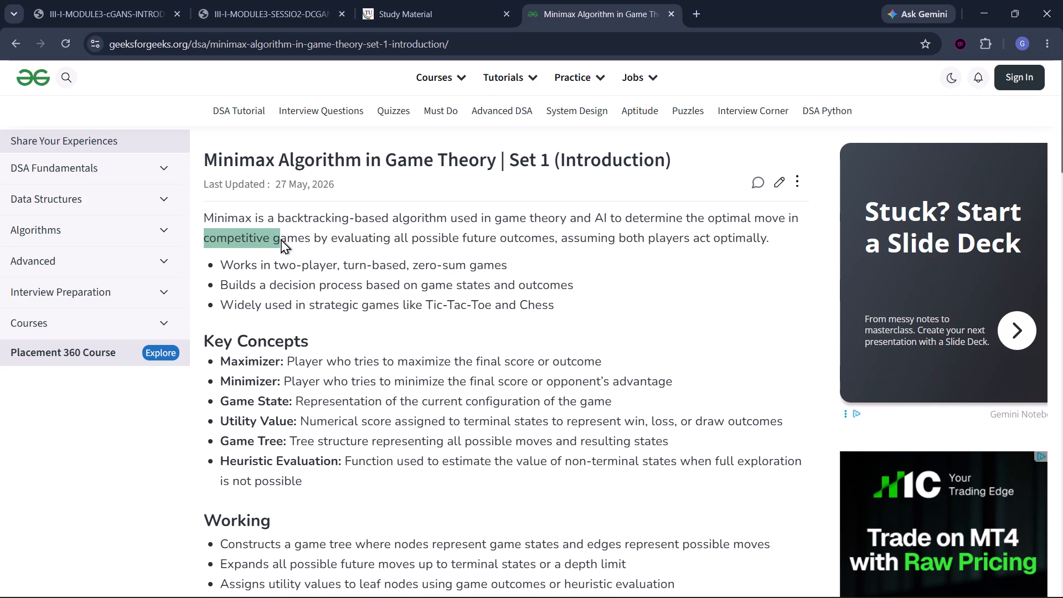
drag(281, 239, 535, 242)
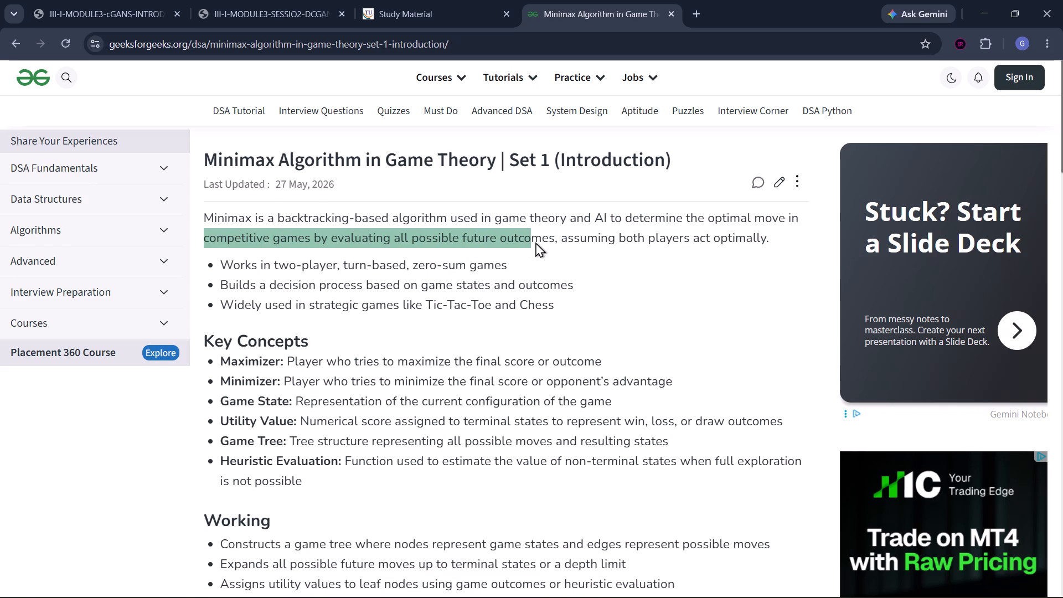
drag(535, 242, 554, 242)
click(554, 242)
drag(574, 235, 575, 236)
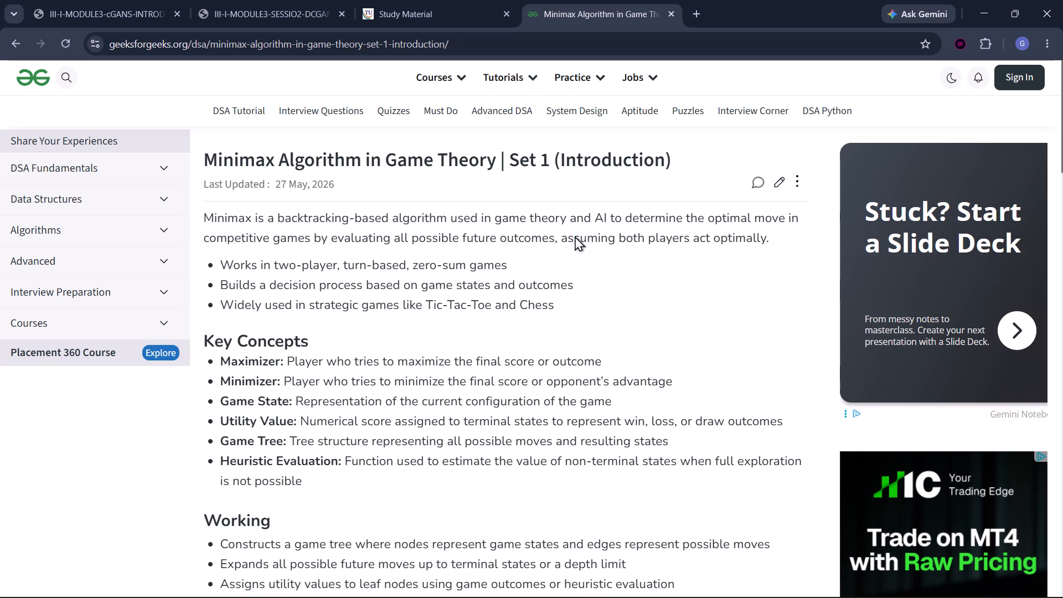
drag(575, 236, 752, 247)
click(752, 247)
drag(226, 272, 227, 272)
drag(227, 272, 458, 277)
click(458, 277)
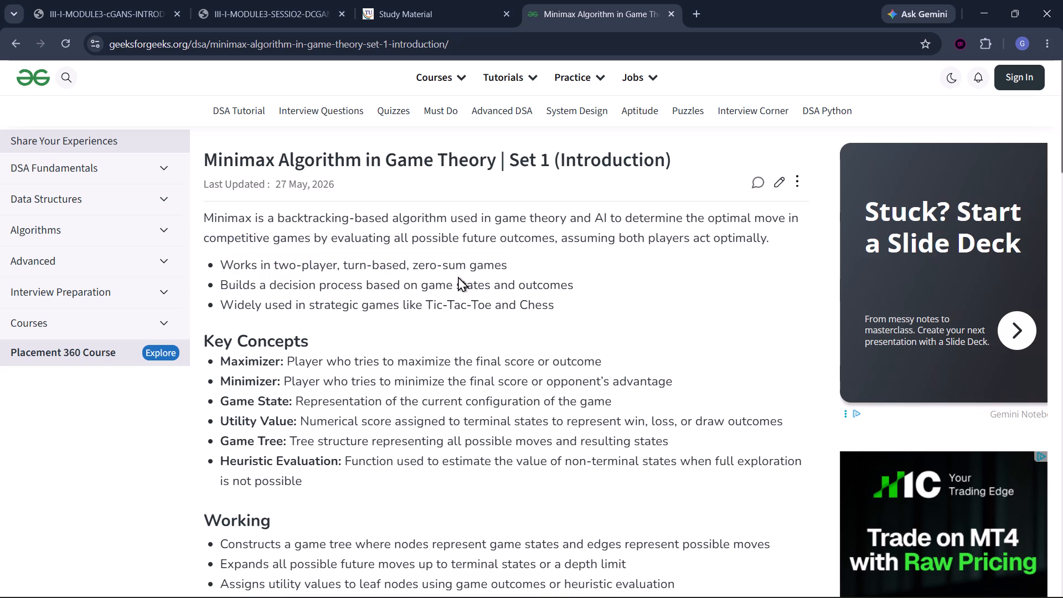
scroll(458, 276, up, 4)
click(557, 0)
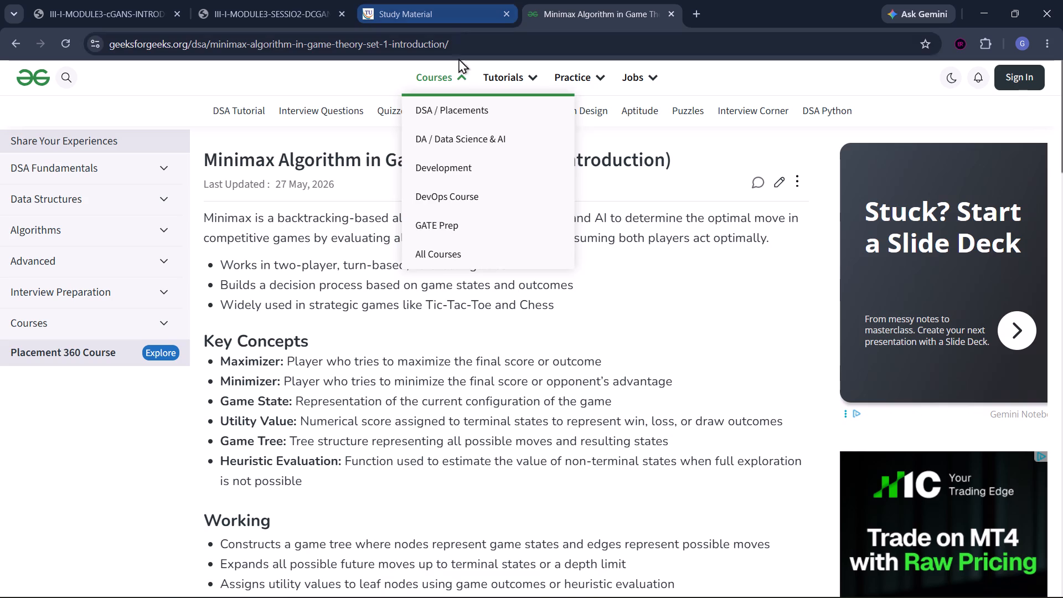
click(382, 395)
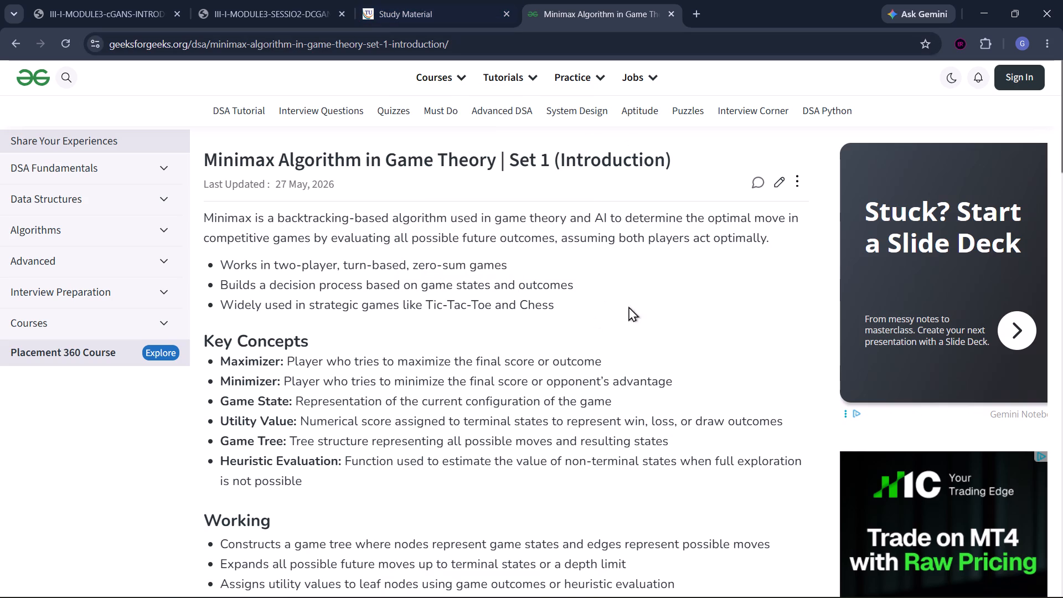
Leave the Minimax article, return to the GAN introduction PDF and find the MinMax Loss section on page 5.
drag(616, 261, 648, 257)
click(648, 257)
drag(602, 133, 590, 128)
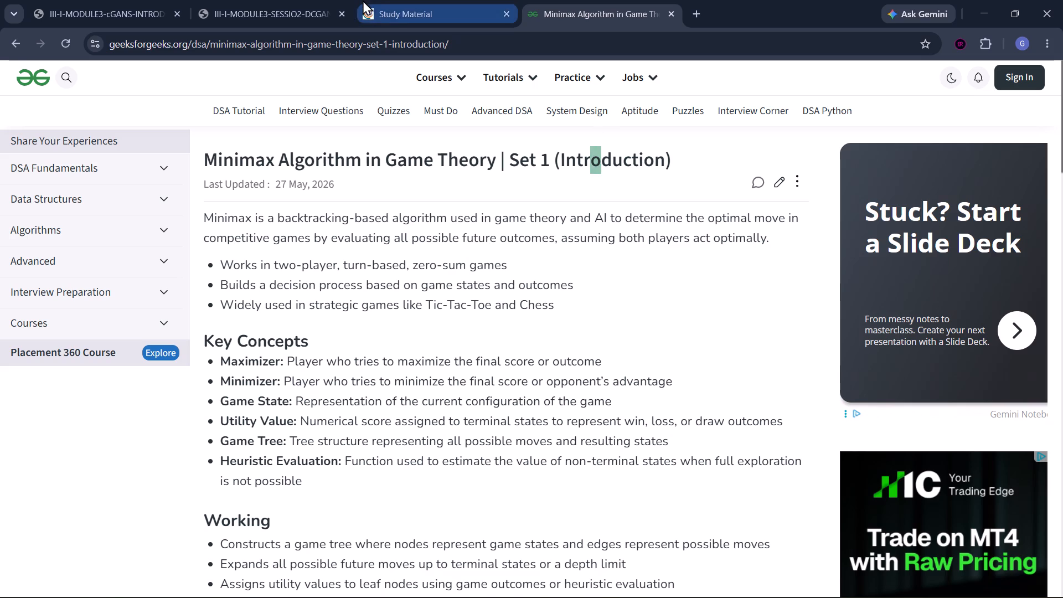
click(363, 0)
click(187, 0)
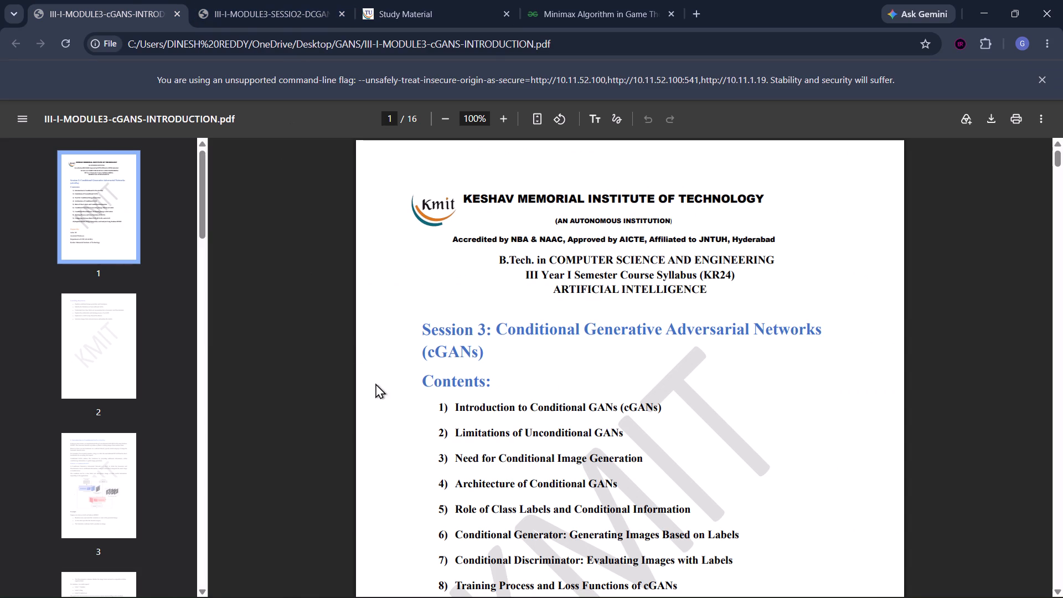
click(633, 0)
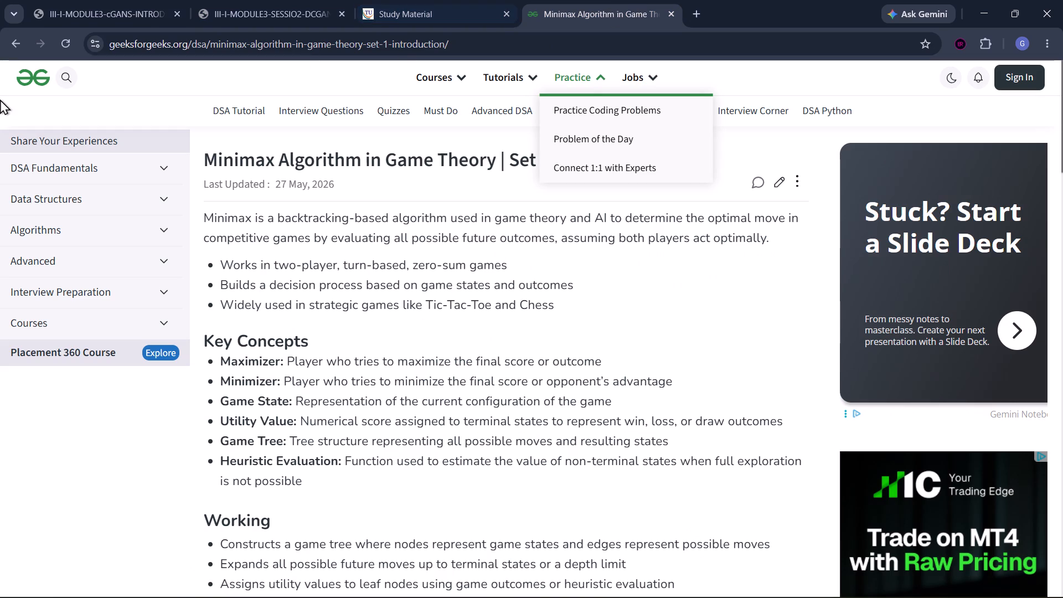
click(19, 36)
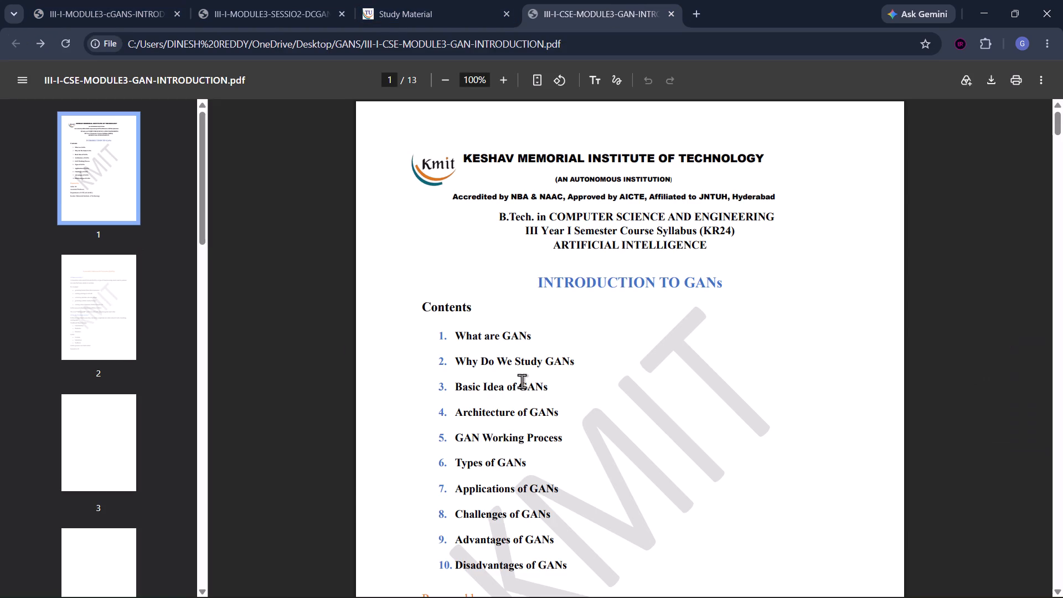
middle_click(522, 381)
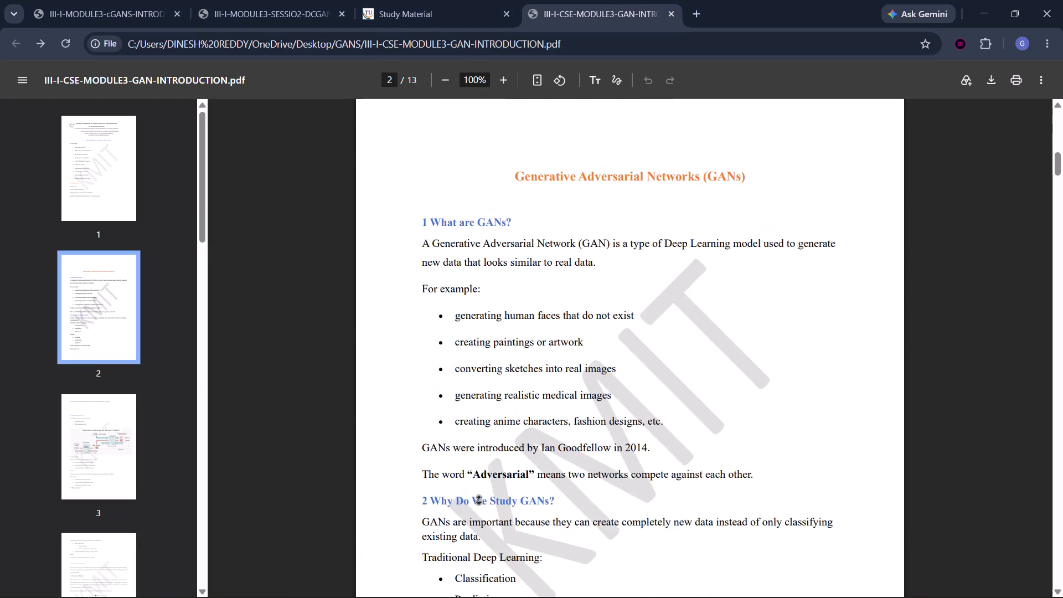
middle_click(479, 497)
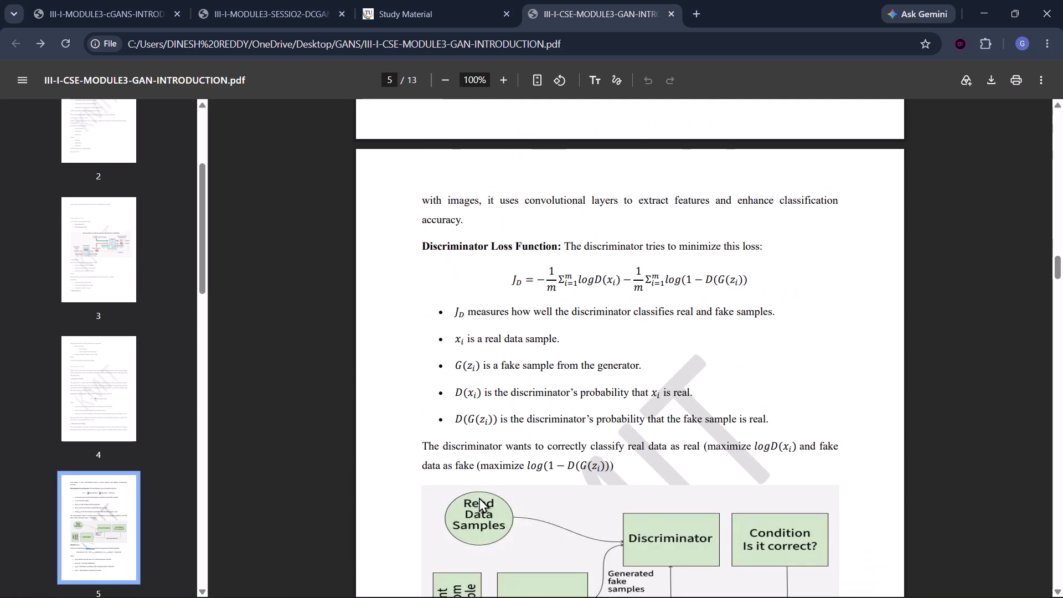
scroll(494, 462, down, 1)
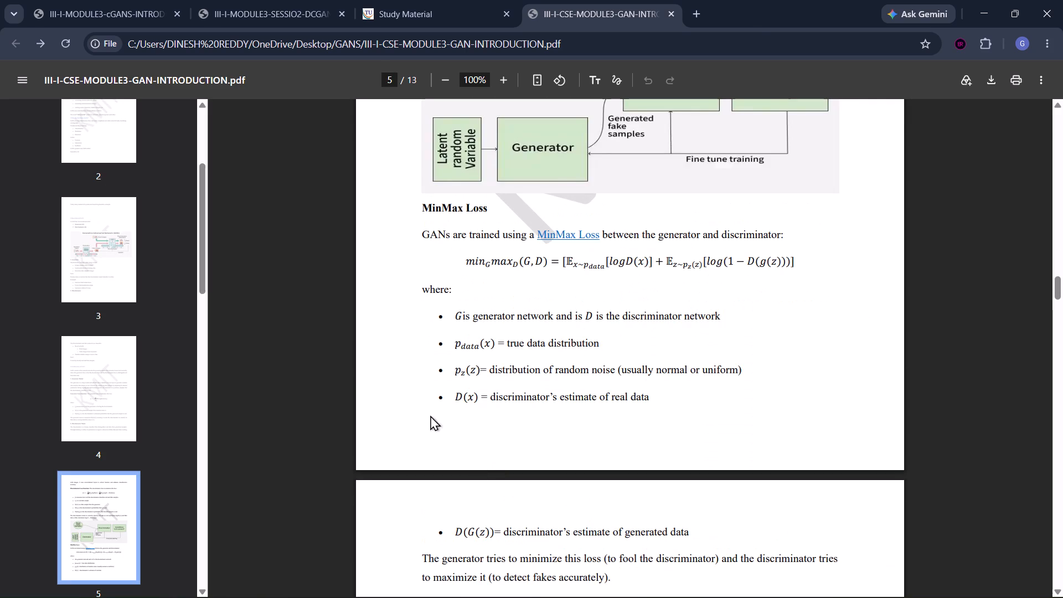
Read the MinMax Loss heading, the sentence on how GANs are trained, and the min-max formula.
drag(421, 234, 514, 232)
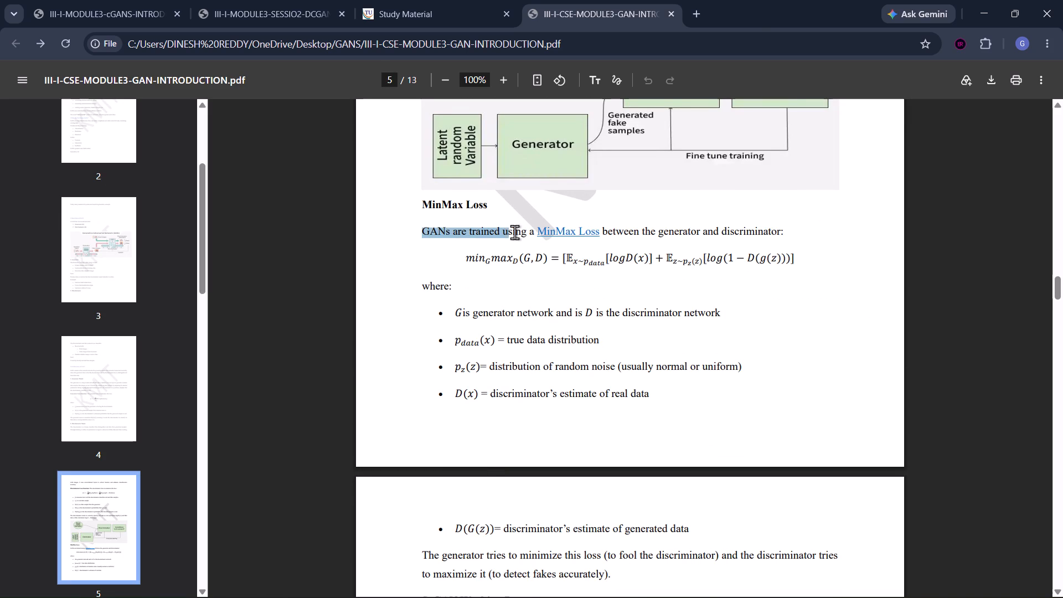
drag(514, 232, 694, 231)
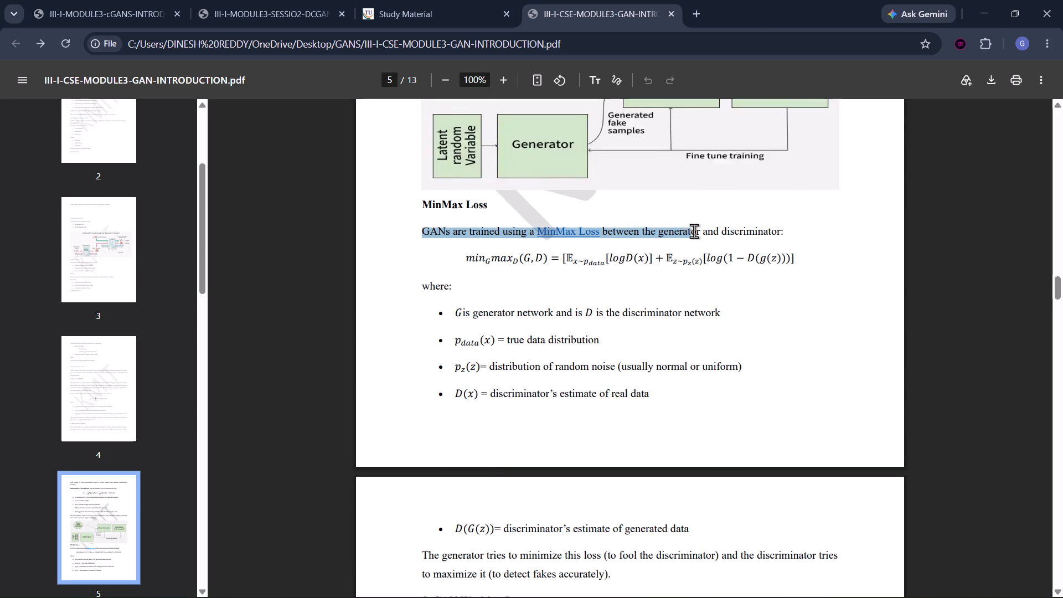
drag(694, 231, 773, 231)
click(773, 231)
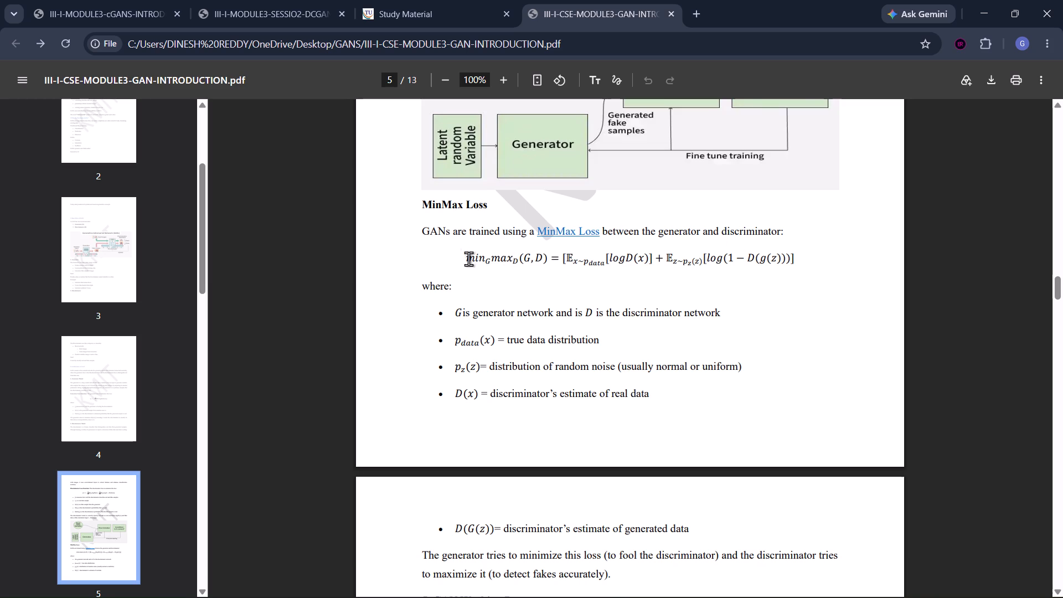
drag(448, 259, 589, 251)
click(589, 251)
drag(416, 196, 430, 208)
drag(430, 208, 788, 239)
click(788, 239)
Capture a screenshot of the MinMax Loss heading, sentence and formula, and switch to the gans Word document.
key(equal)
key(Print)
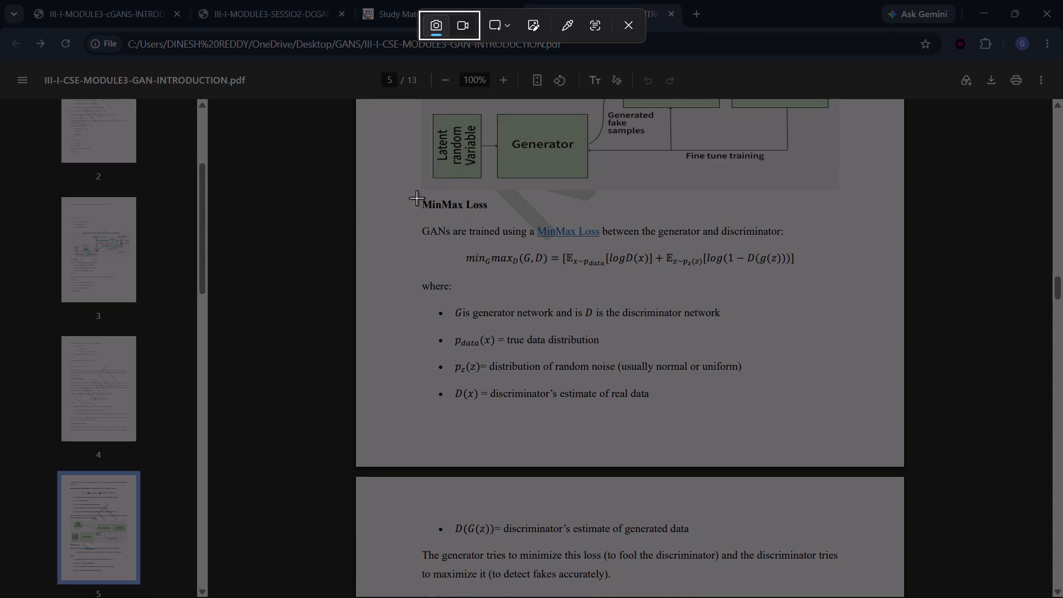
drag(415, 196, 824, 270)
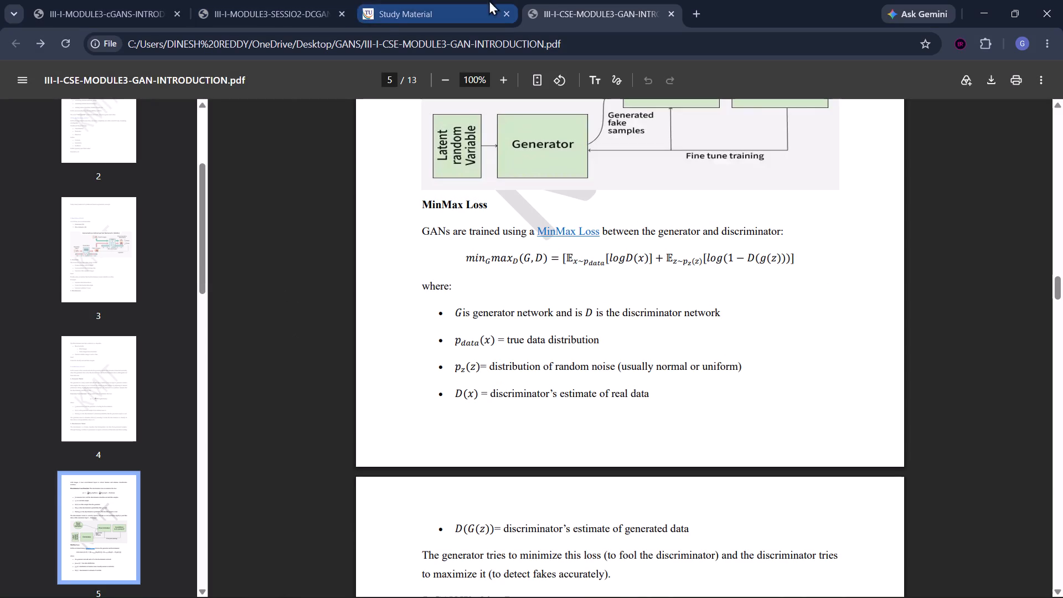
key(alt+Tab)
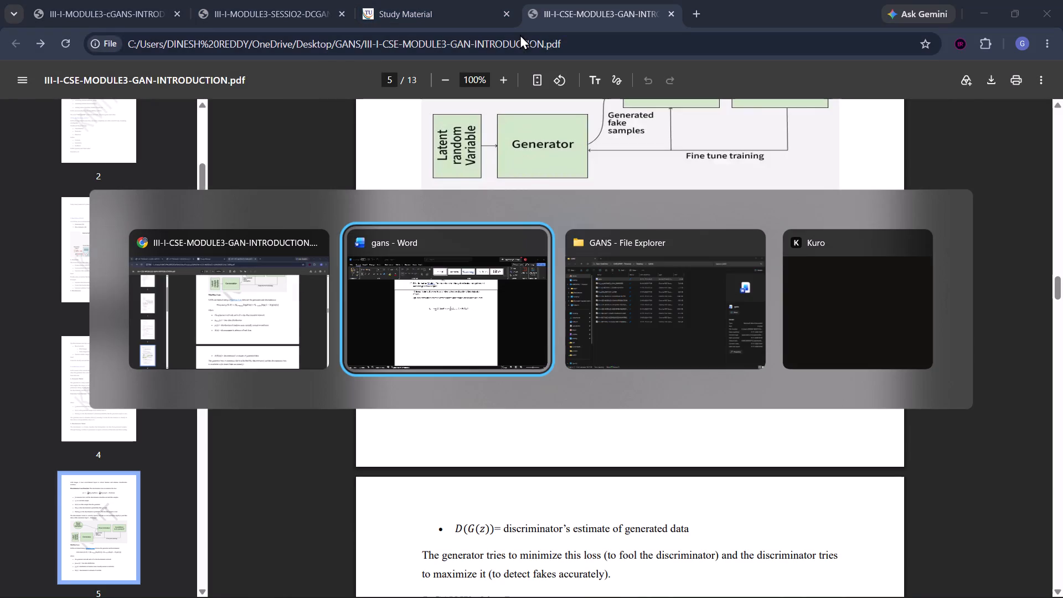
click(388, 326)
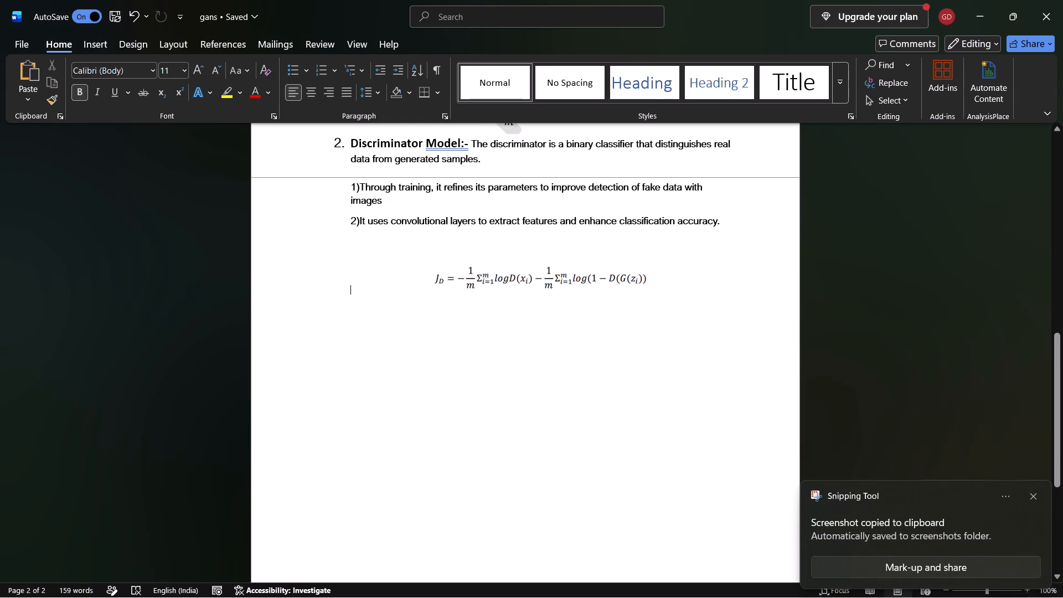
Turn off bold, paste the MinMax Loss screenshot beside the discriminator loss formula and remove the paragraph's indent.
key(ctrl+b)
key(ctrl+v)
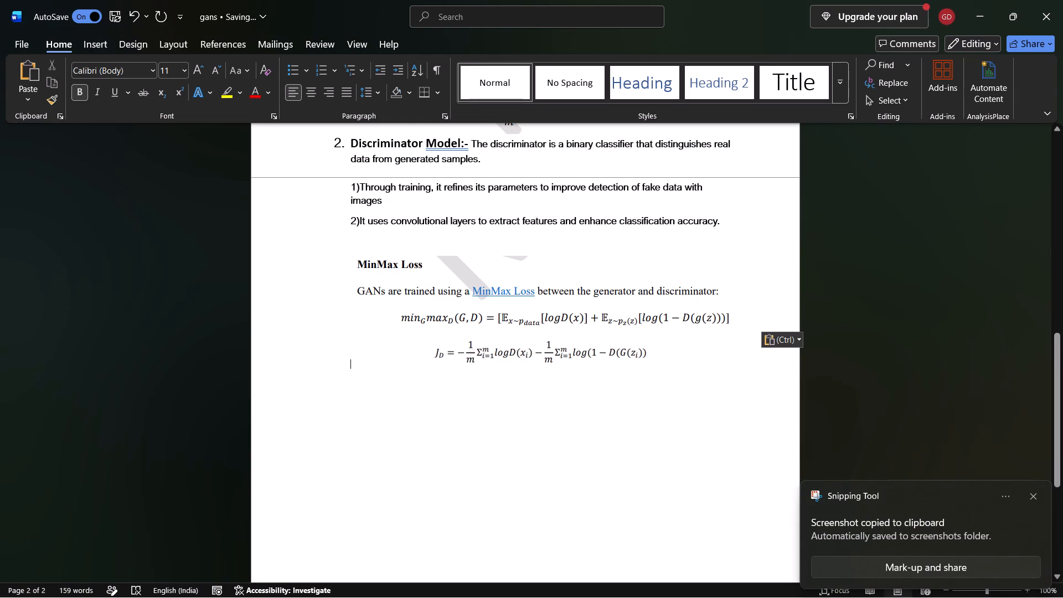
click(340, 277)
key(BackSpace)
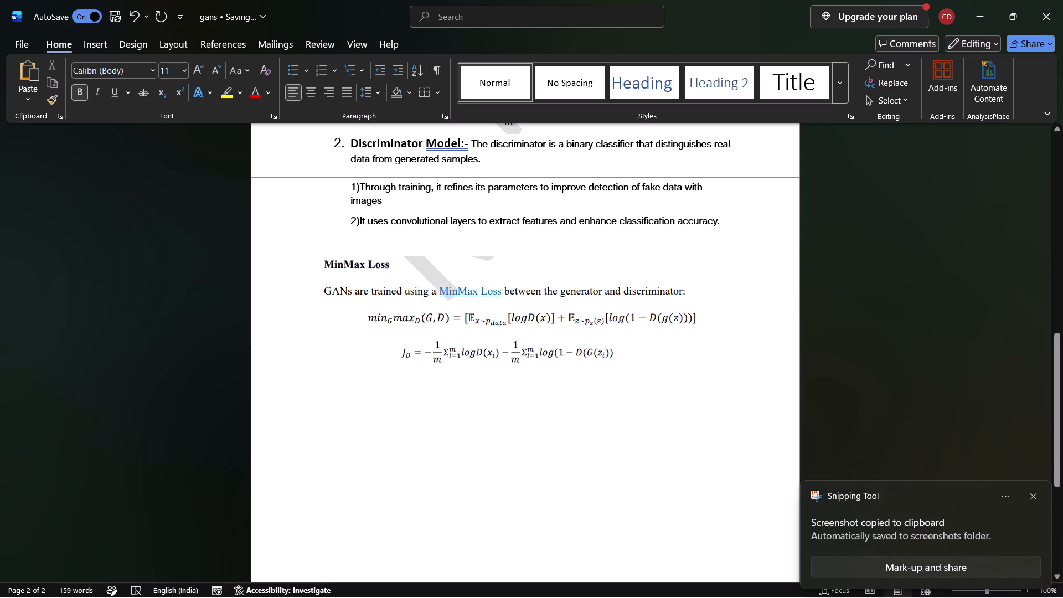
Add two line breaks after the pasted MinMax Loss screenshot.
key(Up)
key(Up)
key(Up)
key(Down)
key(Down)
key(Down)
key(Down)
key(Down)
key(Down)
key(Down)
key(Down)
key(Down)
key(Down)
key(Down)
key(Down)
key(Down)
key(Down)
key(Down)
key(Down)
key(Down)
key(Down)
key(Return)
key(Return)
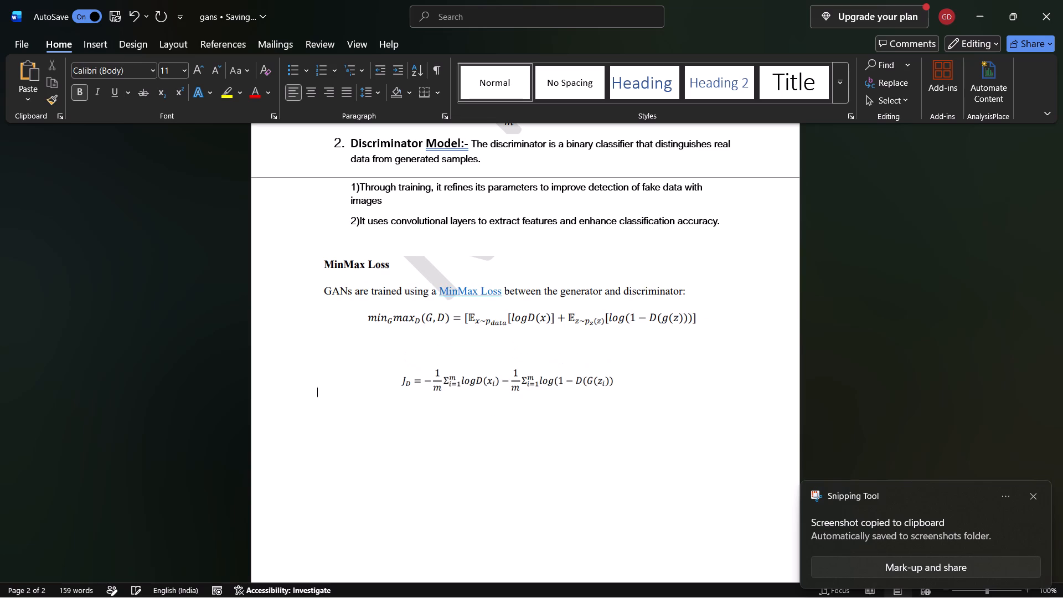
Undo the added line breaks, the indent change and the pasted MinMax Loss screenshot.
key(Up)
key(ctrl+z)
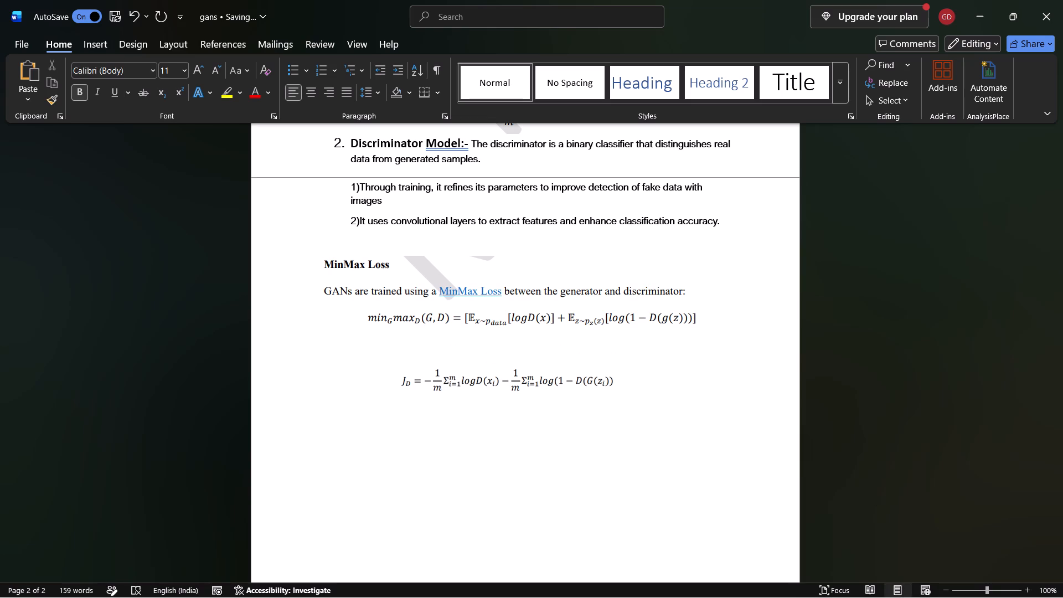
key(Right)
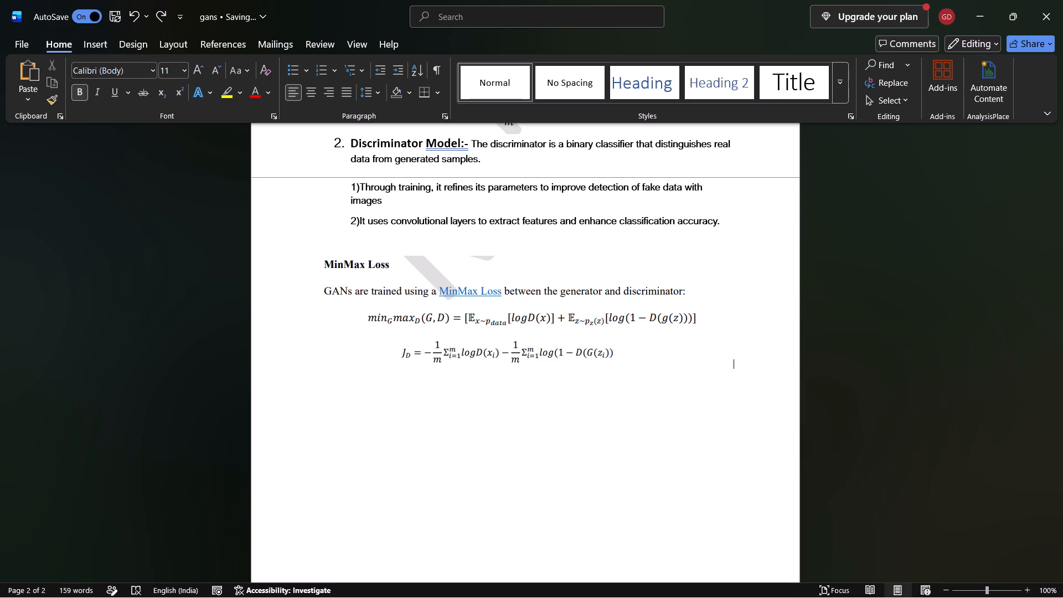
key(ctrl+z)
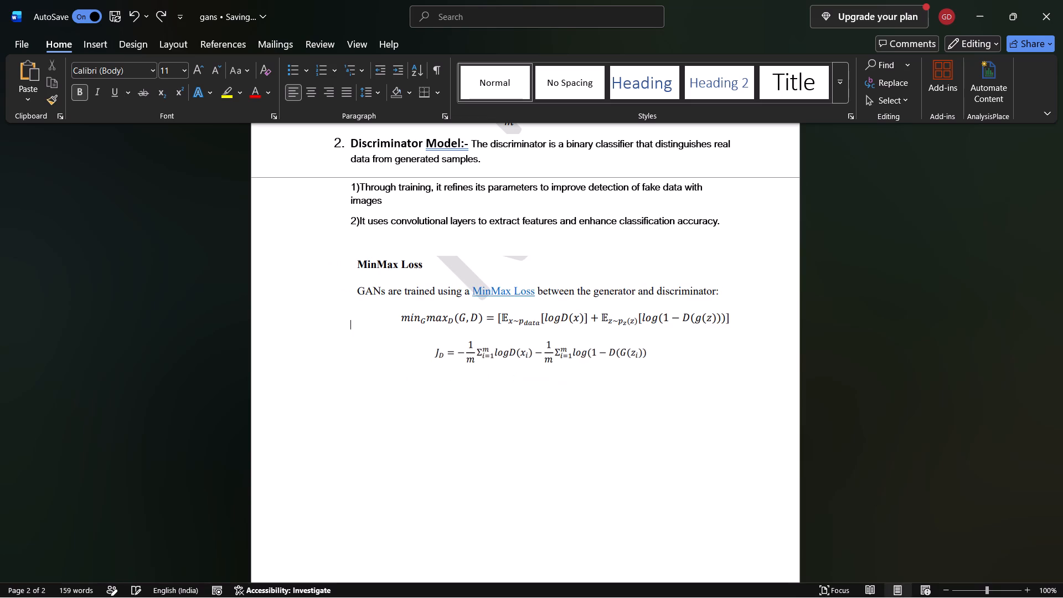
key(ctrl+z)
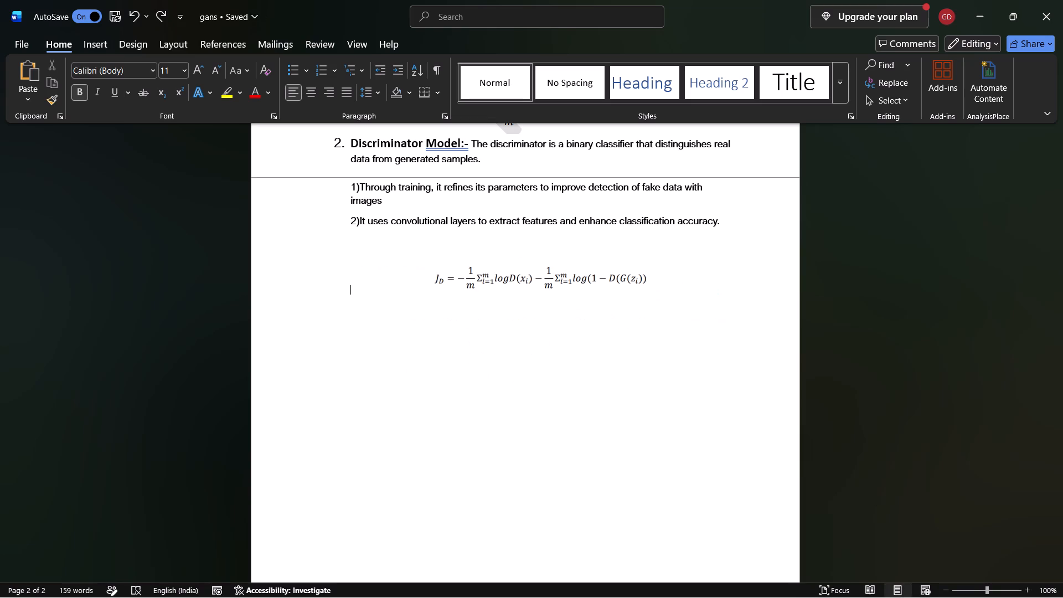
Remove the indent from the discriminator loss formula's paragraph and start a new line below the formula.
key(Down)
key(Up)
key(Down)
key(BackSpace)
key(Down)
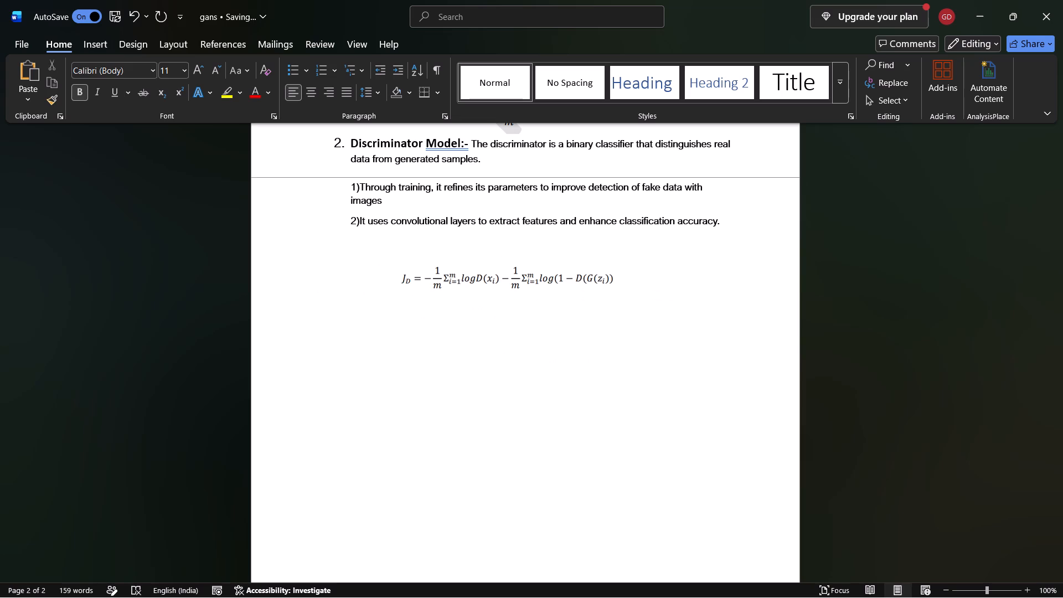
key(Right)
key(Right)
key(Right)
key(Return)
Paste the MinMax Loss screenshot twice below the discriminator loss formula, leaving no extra line break after it.
key(ctrl+c)
key(ctrl+v)
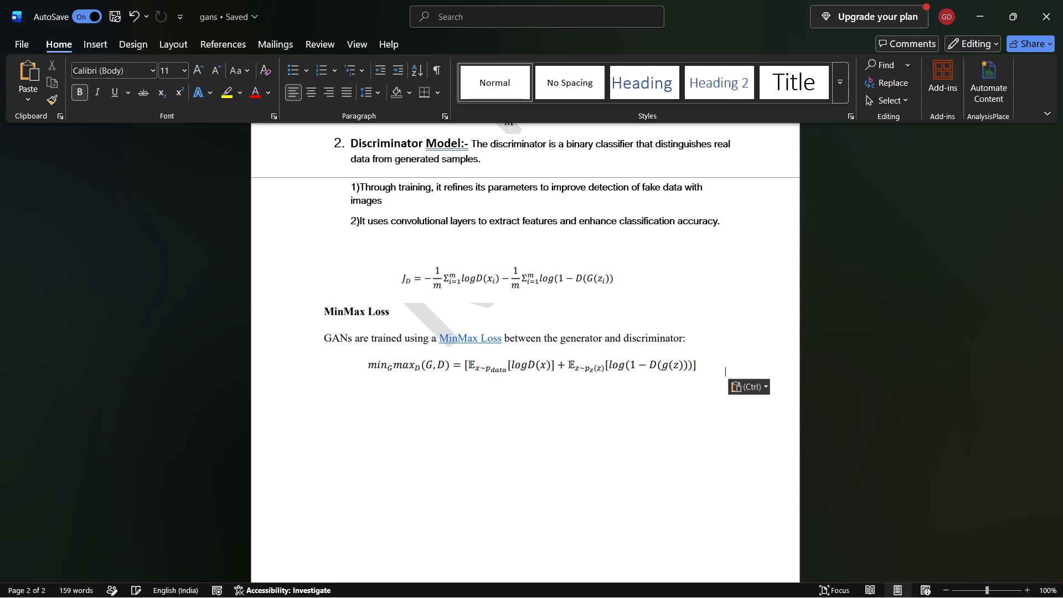
key(Down)
key(Return)
key(Return)
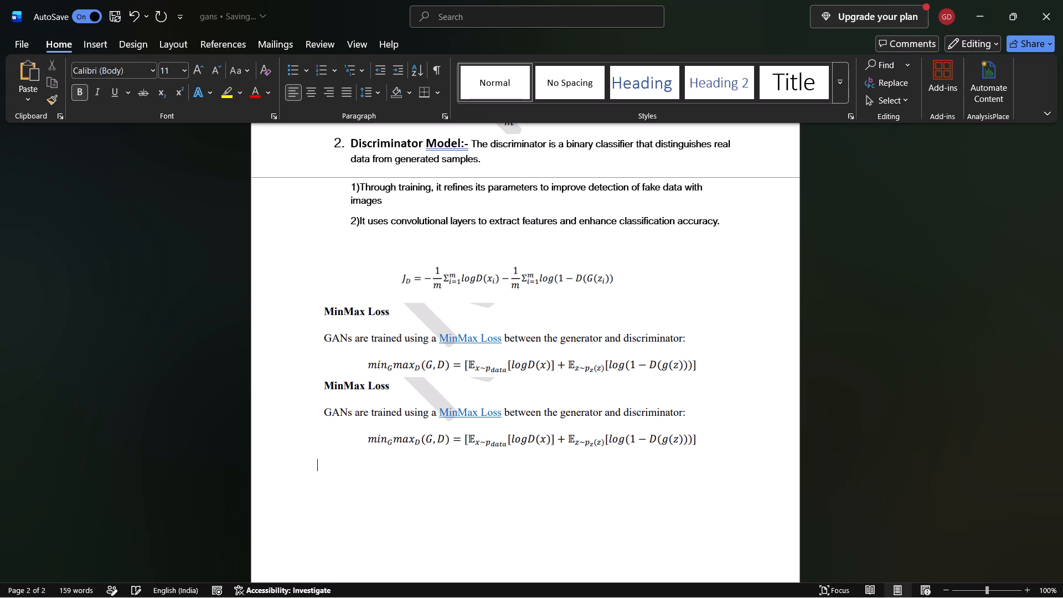
key(ctrl+z)
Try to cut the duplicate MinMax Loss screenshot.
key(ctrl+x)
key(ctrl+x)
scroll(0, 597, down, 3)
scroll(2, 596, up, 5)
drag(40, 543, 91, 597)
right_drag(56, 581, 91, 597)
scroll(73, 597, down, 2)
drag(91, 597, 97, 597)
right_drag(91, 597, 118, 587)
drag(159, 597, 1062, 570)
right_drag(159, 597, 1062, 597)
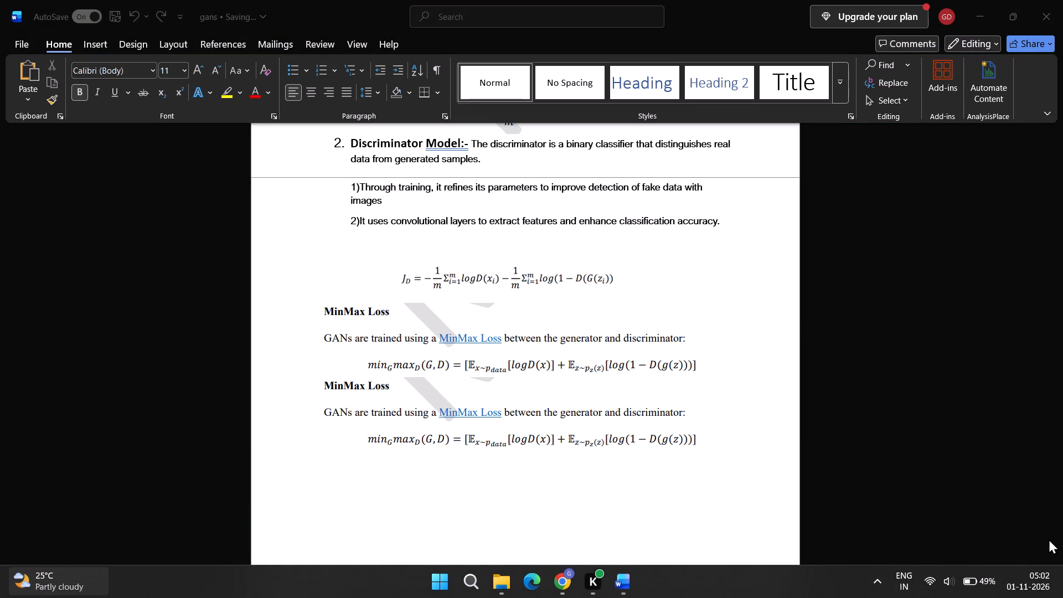
Undo the paste of the duplicate MinMax Loss screenshot.
key(ctrl+z)
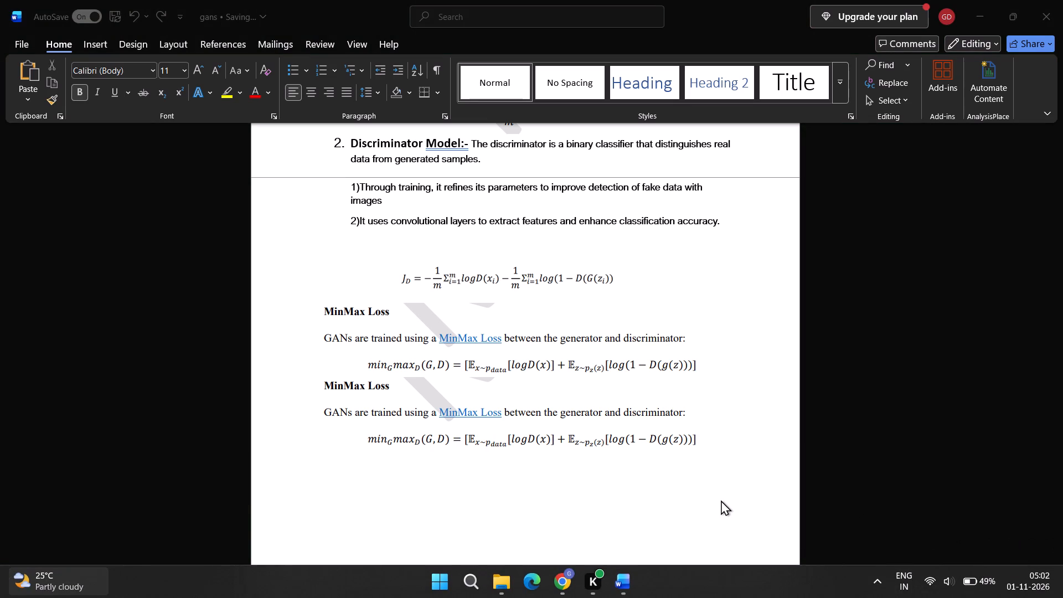
click(721, 500)
key(ctrl+z)
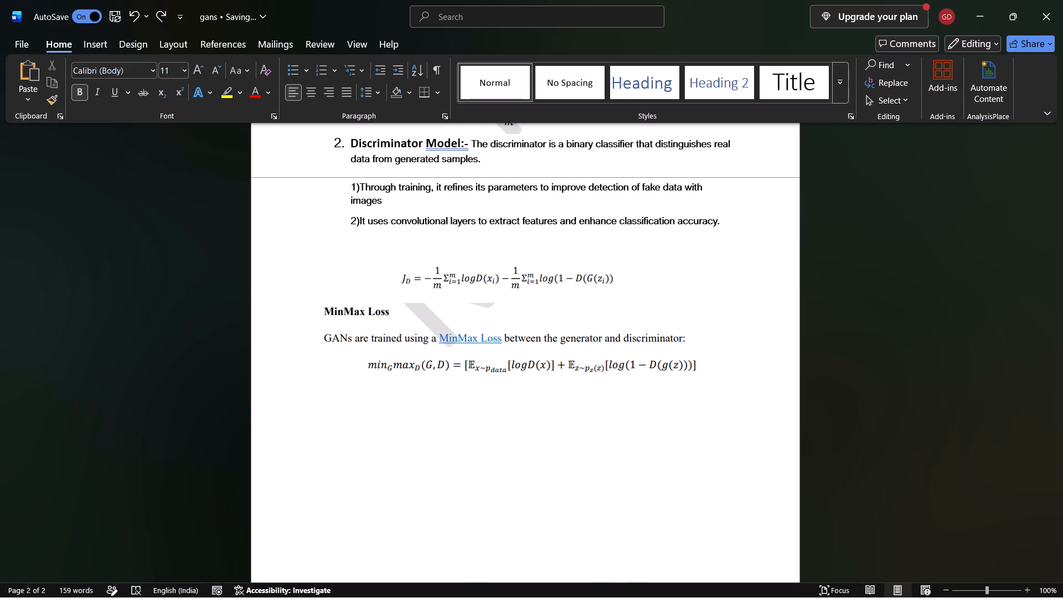
Switch to the GAN introduction PDF in Chrome and review the MinMax Loss formula's term definitions on pages 5 and 6.
key(alt+Tab)
scroll(719, 503, down, 1)
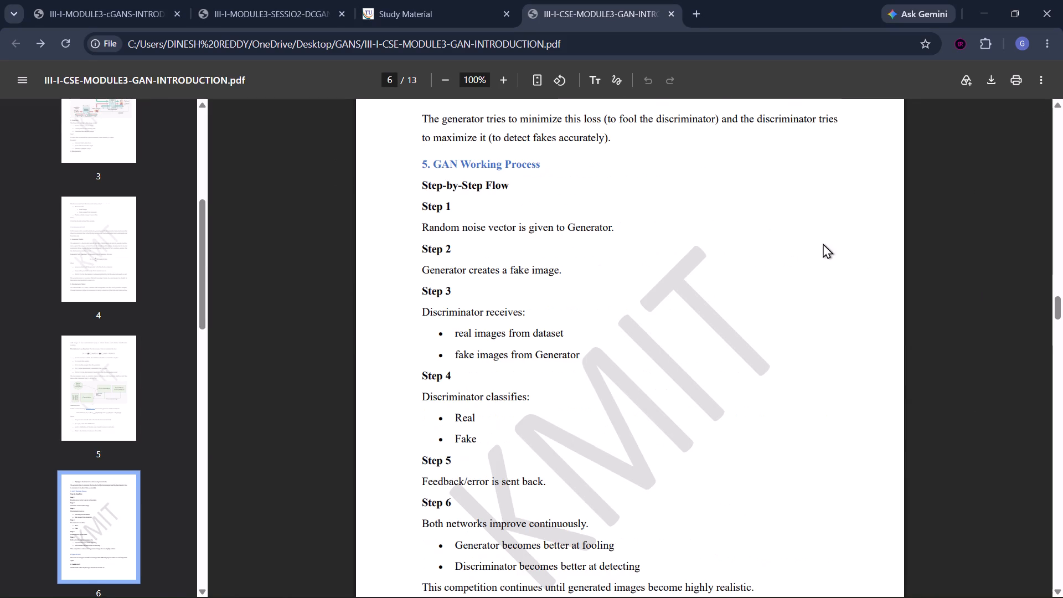
scroll(882, 333, up, 2)
scroll(822, 335, down, 1)
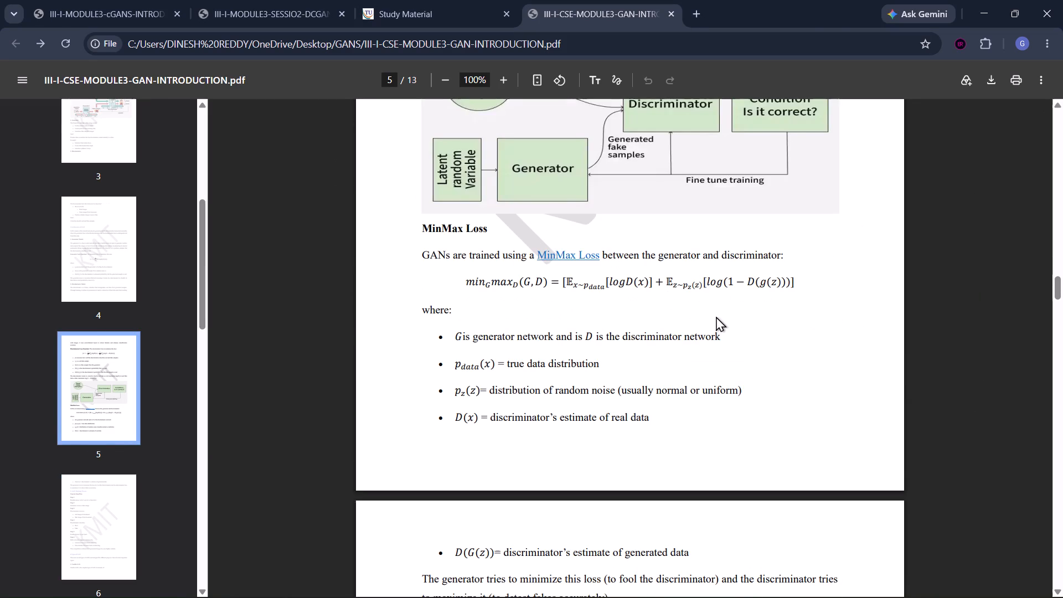
right_click(326, 440)
scroll(326, 440, down, 1)
scroll(332, 439, up, 1)
middle_click(607, 466)
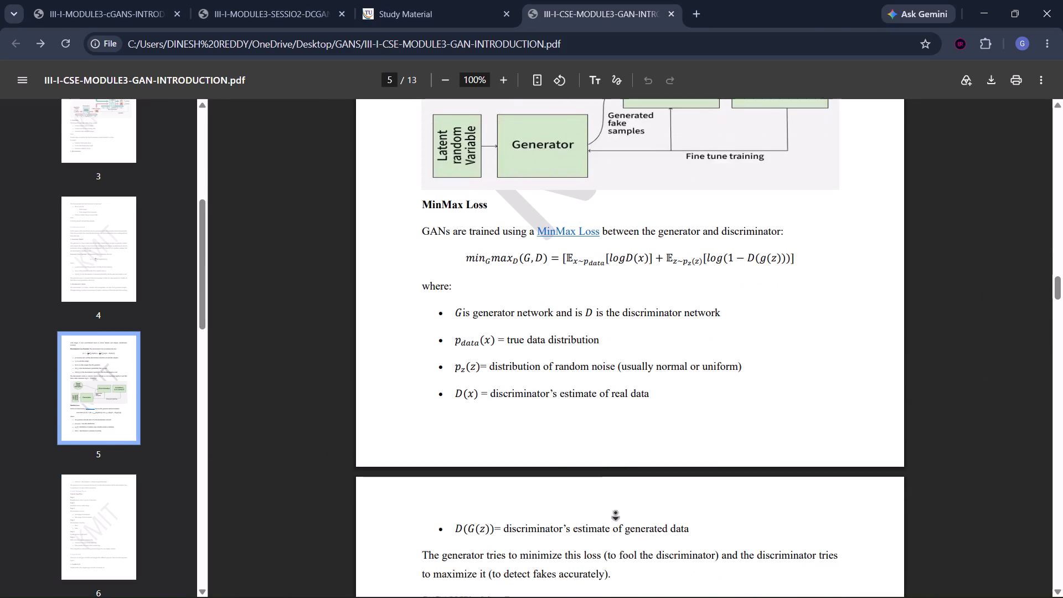
middle_click(613, 520)
middle_click(608, 458)
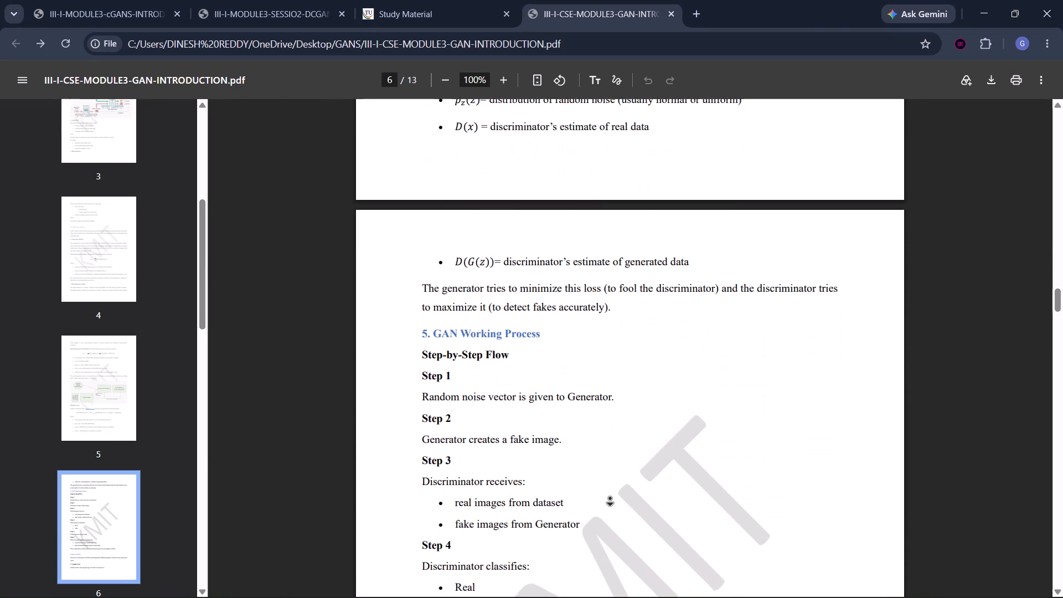
middle_click(610, 498)
scroll(610, 498, up, 1)
scroll(492, 382, down, 1)
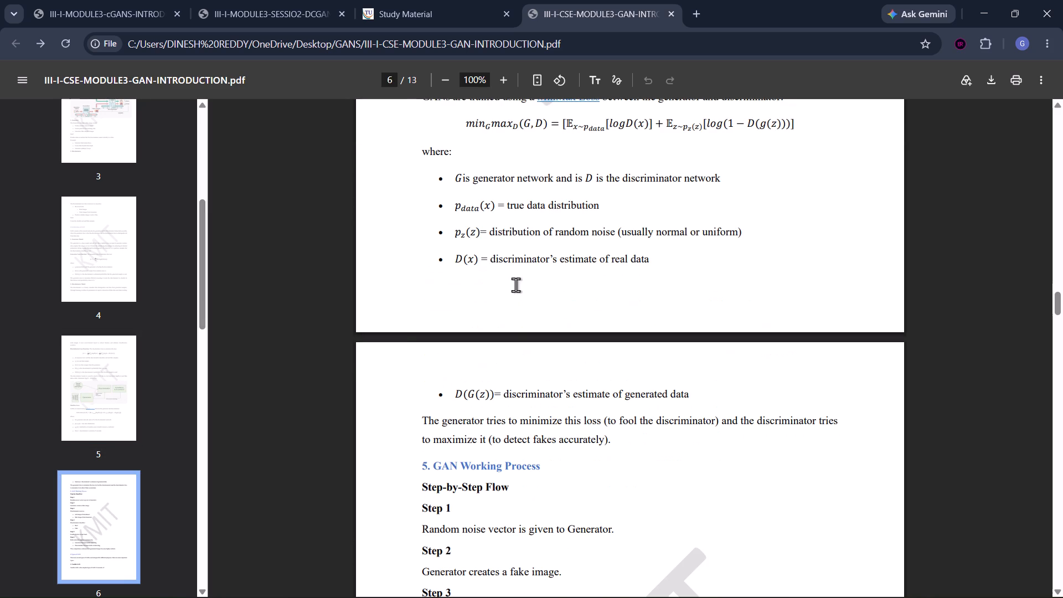
Read Steps 1 to 6 of the GAN Working Process section on page 6.
drag(425, 321, 602, 324)
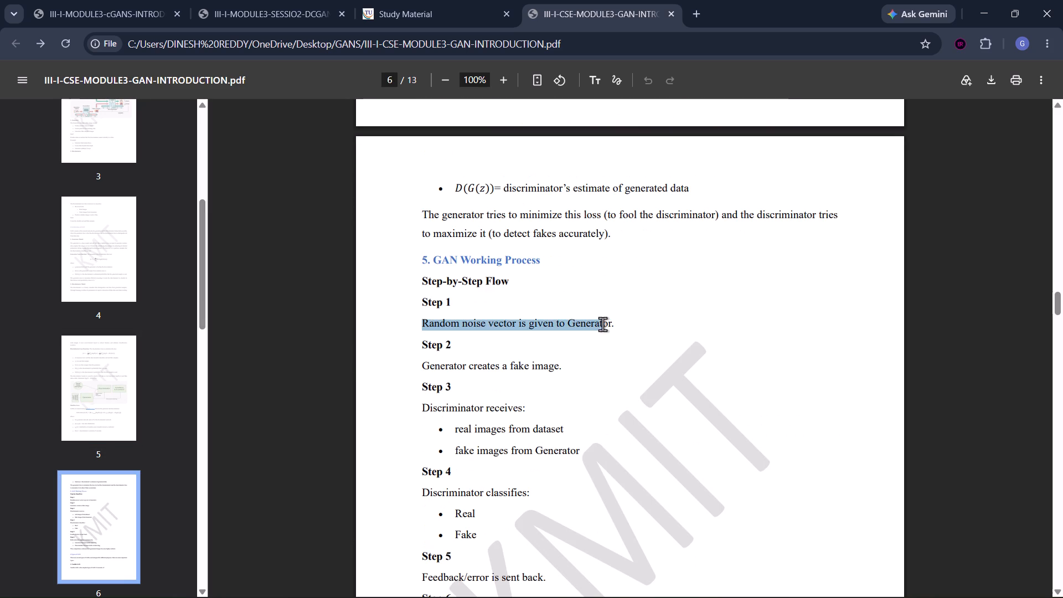
drag(602, 324, 602, 323)
click(597, 319)
drag(414, 358, 546, 367)
click(551, 359)
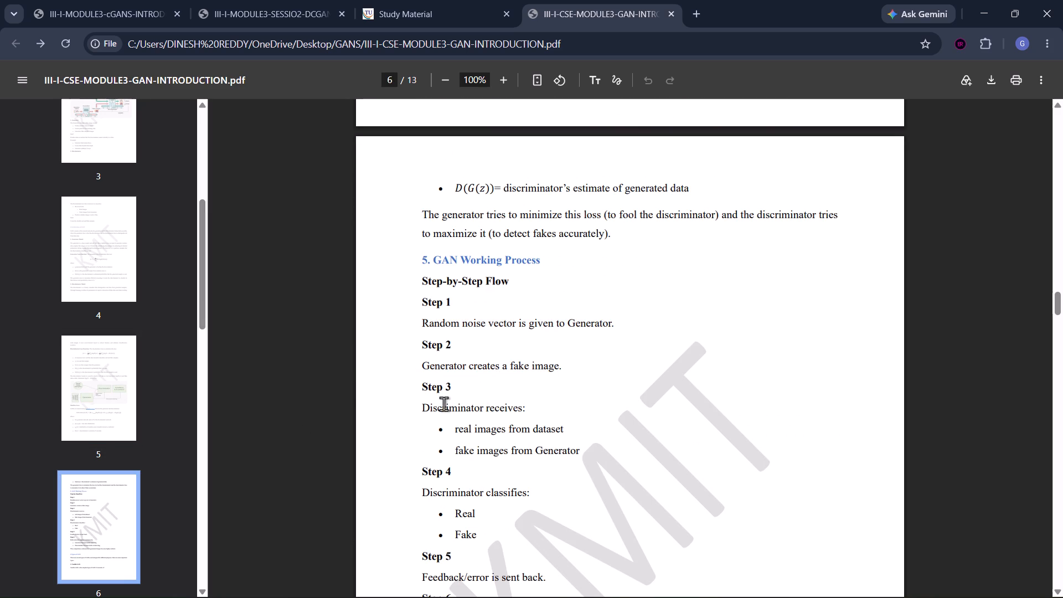
drag(440, 408, 552, 400)
click(553, 399)
middle_click(586, 358)
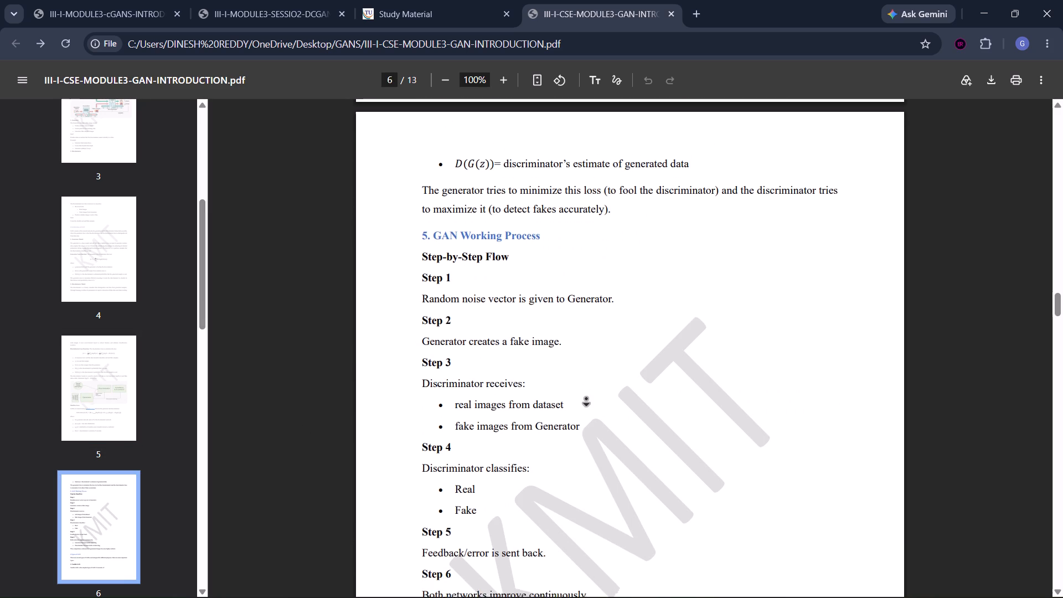
middle_click(586, 400)
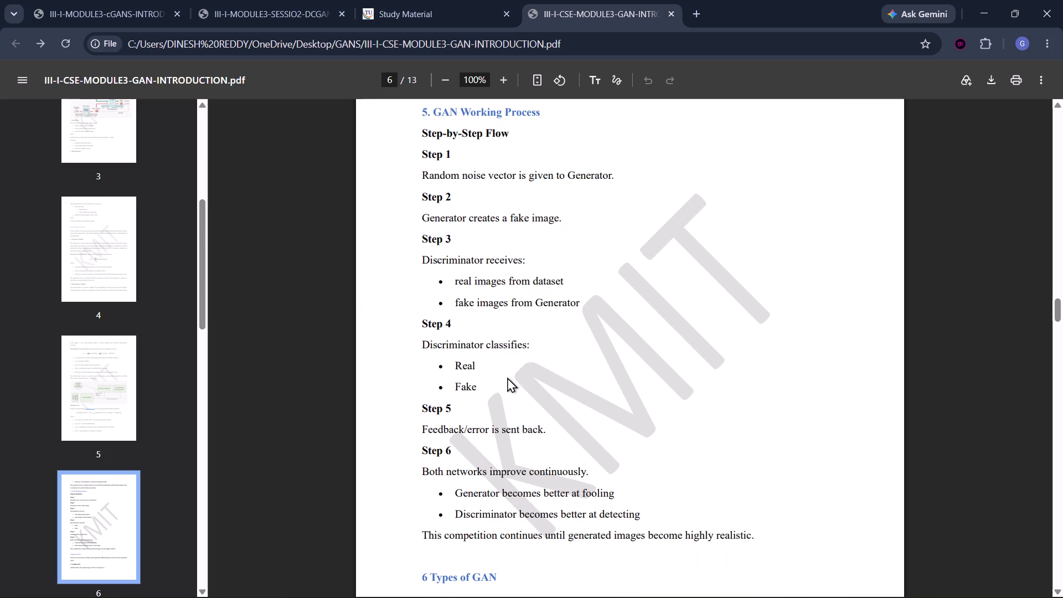
middle_click(553, 382)
middle_click(563, 424)
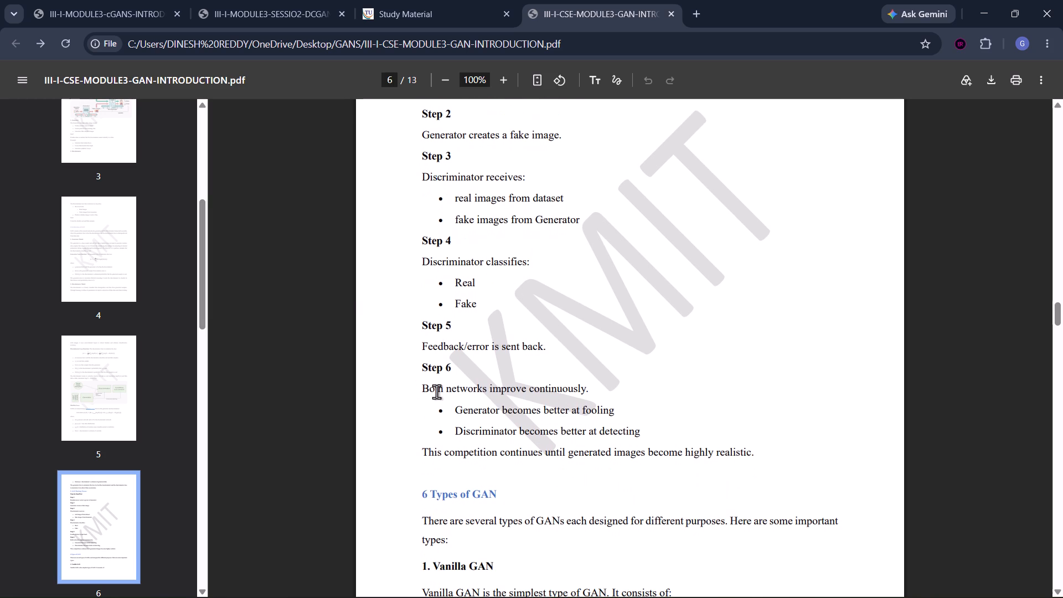
drag(423, 389, 596, 384)
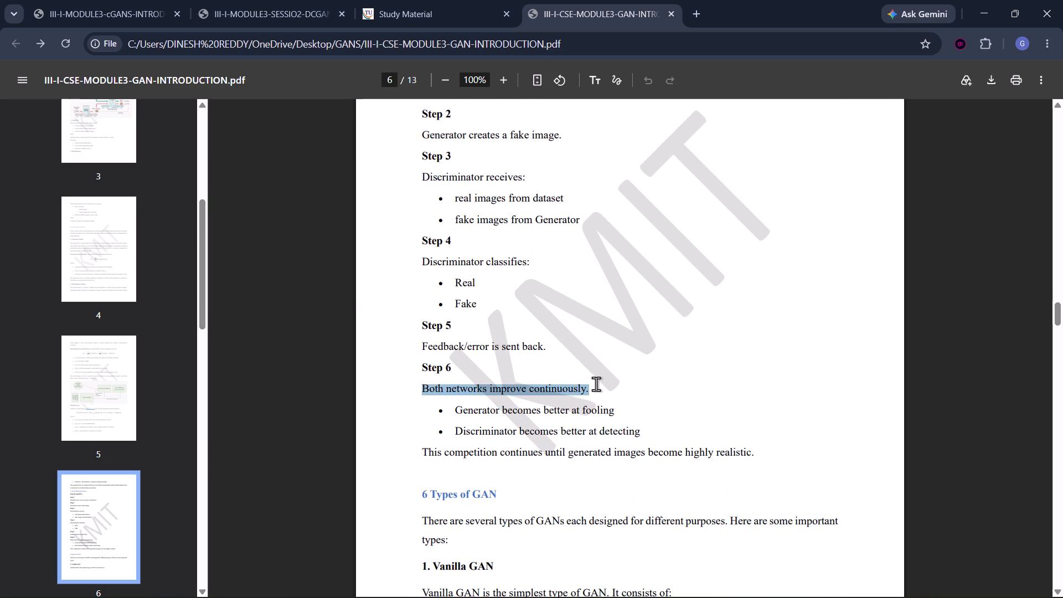
click(596, 384)
drag(457, 411, 609, 432)
click(613, 426)
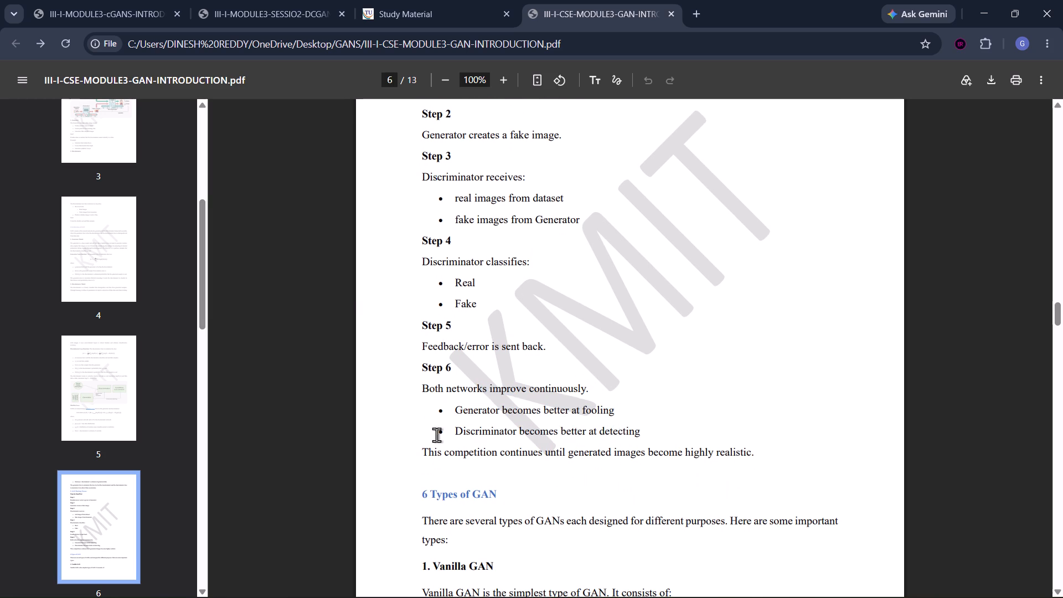
drag(448, 440, 700, 475)
click(700, 475)
drag(518, 429, 919, 464)
click(915, 460)
middle_click(718, 385)
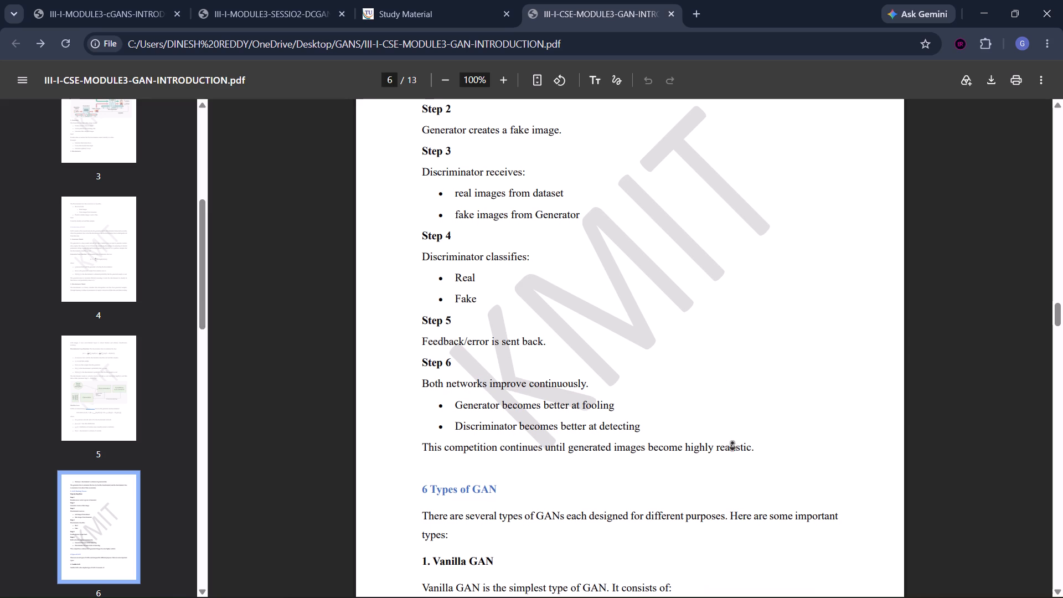
middle_click(732, 445)
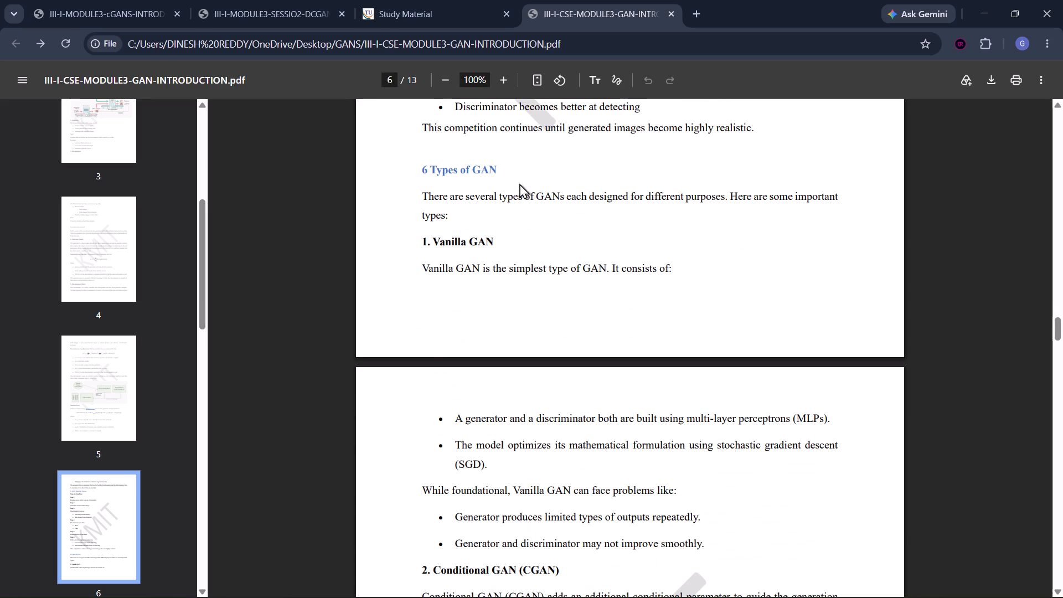
Read the Types of GAN section, from its introduction through the Conditional GAN and Deep Convolutional GAN descriptions.
drag(426, 170, 518, 183)
click(519, 183)
drag(430, 188, 621, 235)
click(621, 235)
middle_click(622, 236)
scroll(646, 331, up, 1)
middle_click(647, 348)
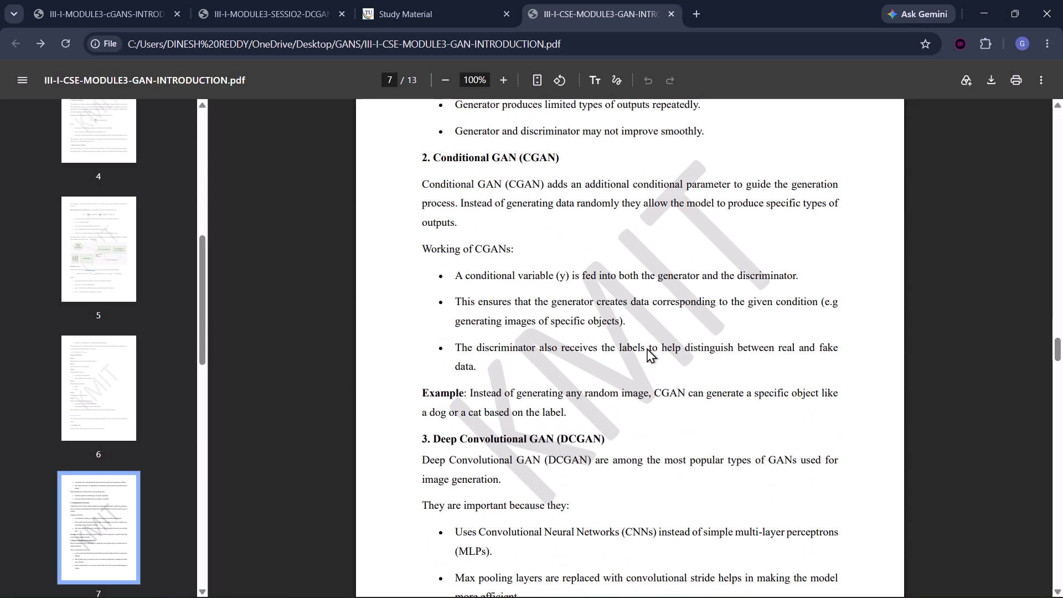
middle_click(647, 348)
middle_click(668, 397)
middle_click(668, 397)
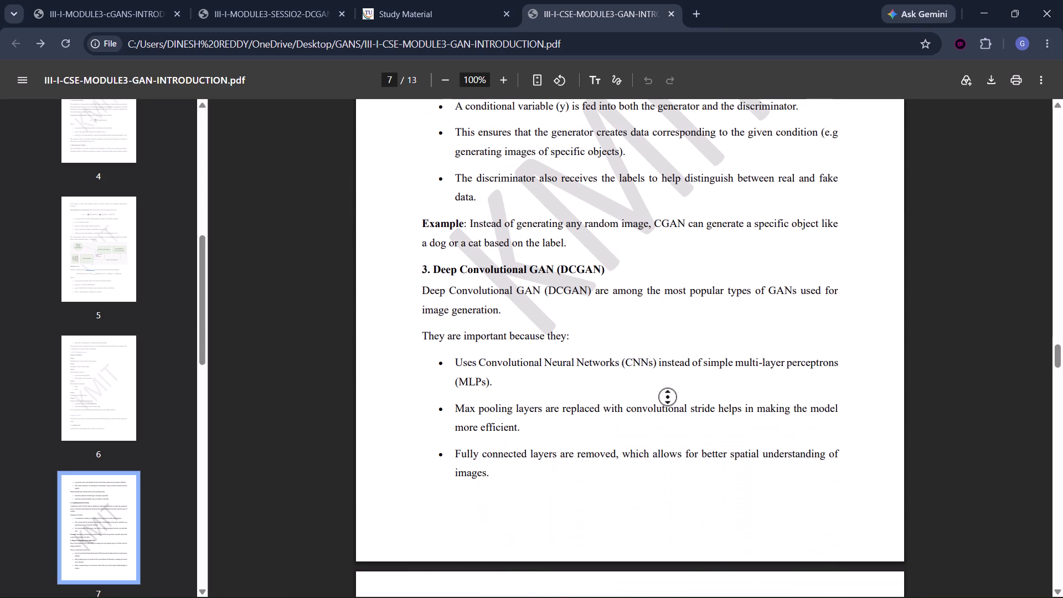
Skim the remaining GAN types, the application examples and the start of the challenges section, then return to the Types of GAN heading.
scroll(678, 429, down, 3)
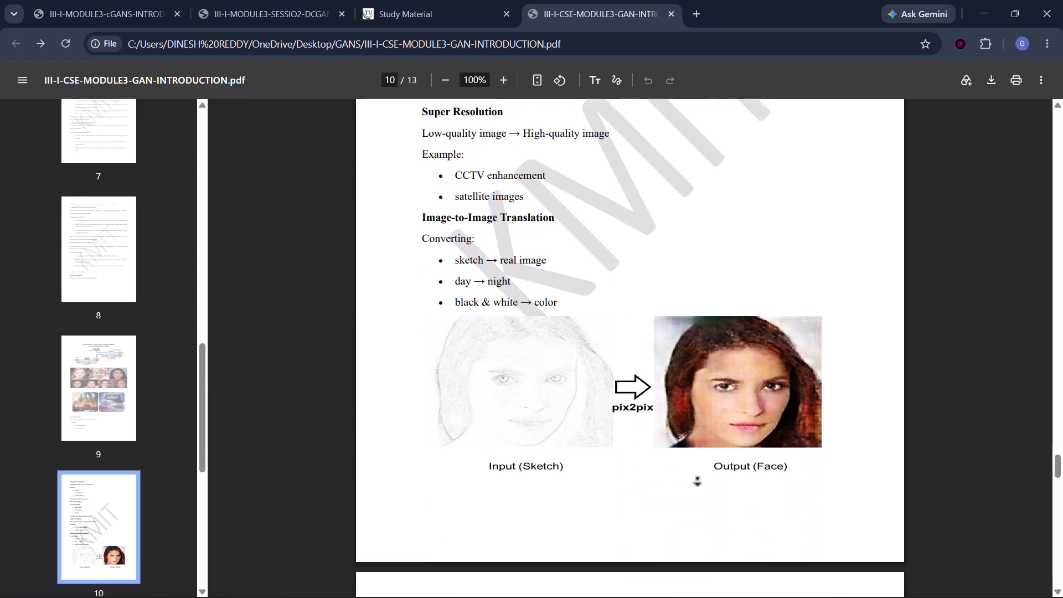
middle_click(698, 478)
middle_click(698, 478)
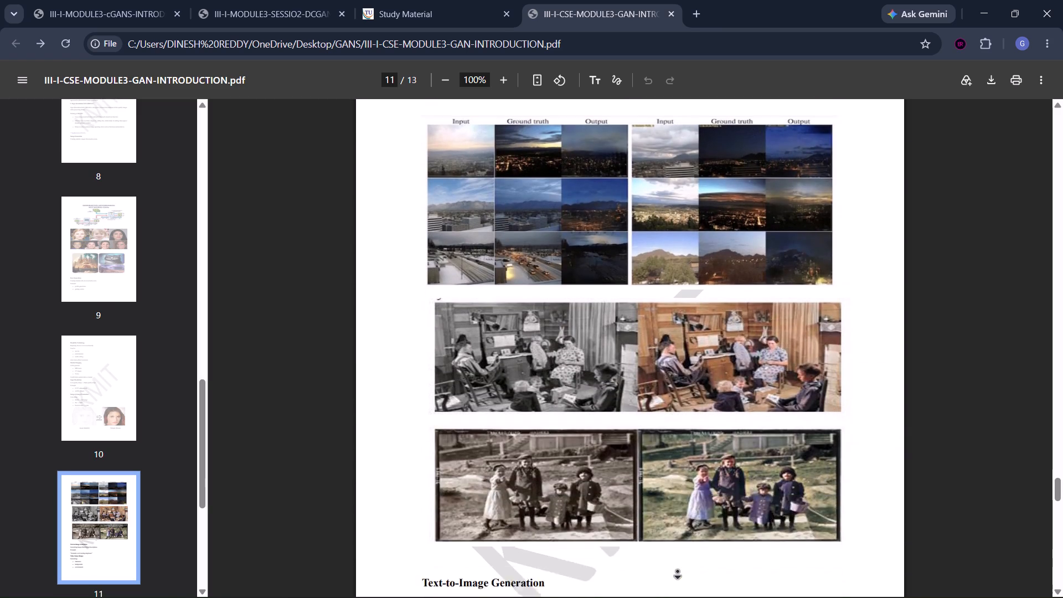
middle_click(678, 571)
middle_click(678, 571)
right_click(677, 586)
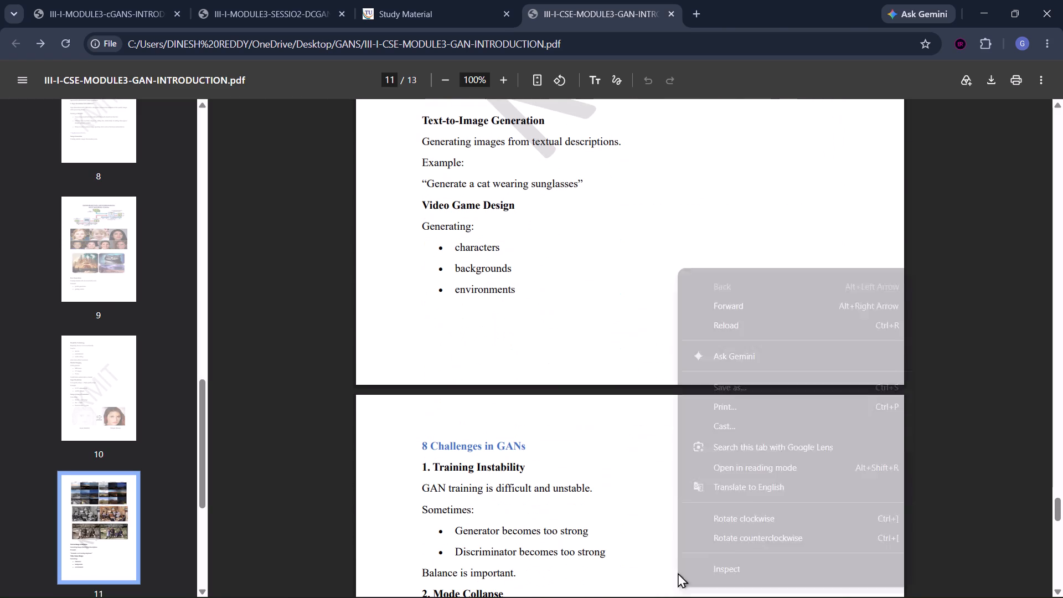
middle_click(651, 374)
scroll(647, 361, up, 5)
scroll(732, 200, up, 2)
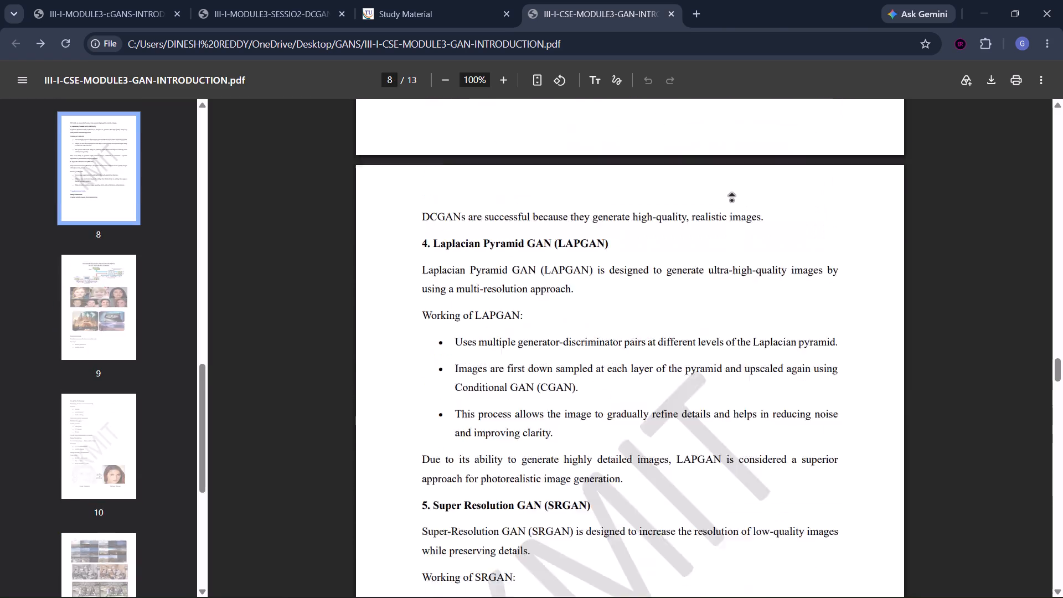
scroll(732, 200, up, 1)
scroll(726, 207, down, 3)
middle_click(718, 223)
Copy the heading "6 Types of GAN" from page 6 of the PDF.
drag(422, 302, 453, 310)
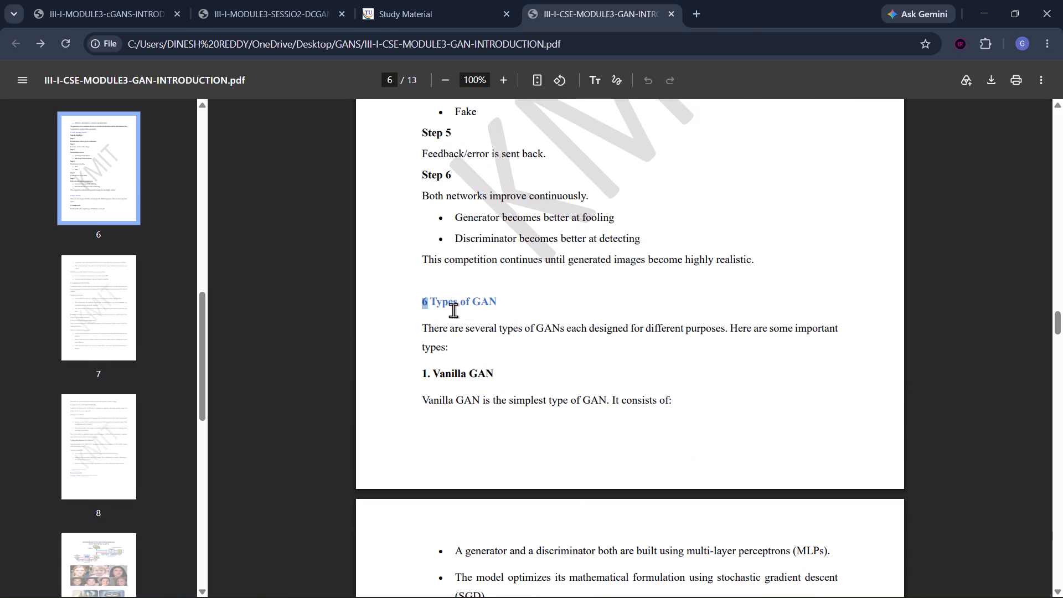
drag(453, 310, 497, 310)
click(500, 306)
click(538, 273)
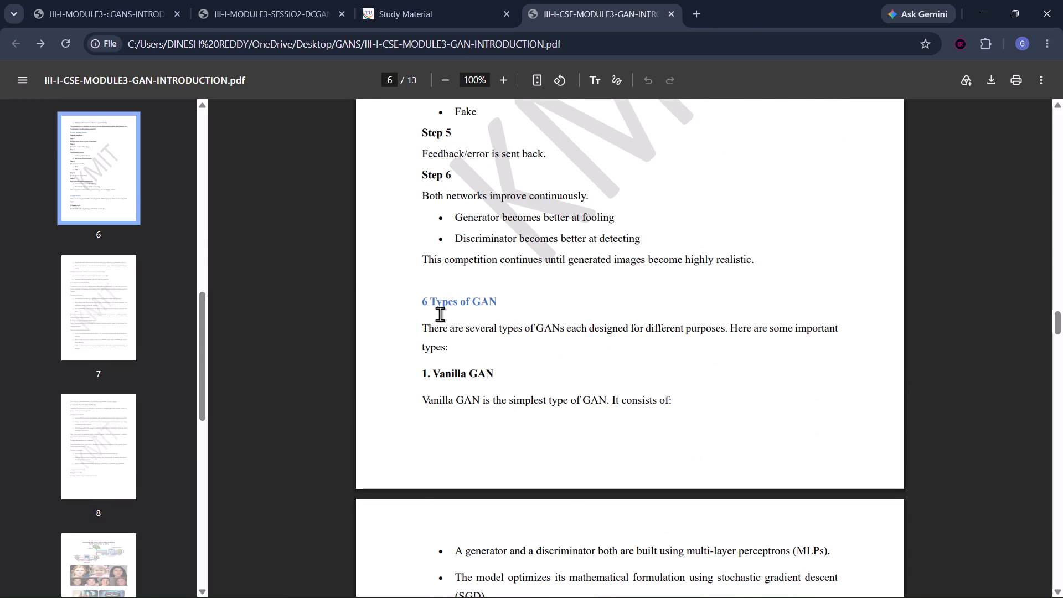
drag(421, 300, 540, 303)
key(ctrl+c)
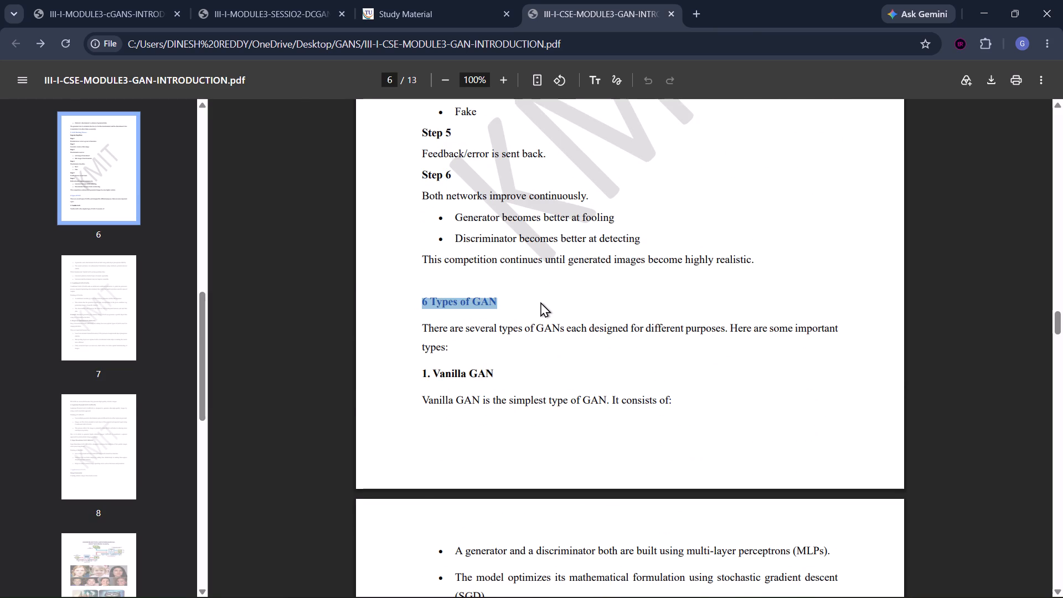
Switch to the gans Word document, paste the heading below the MinMax Loss screenshot after a blank line, and append ":-" to it.
key(alt+Tab)
click(355, 404)
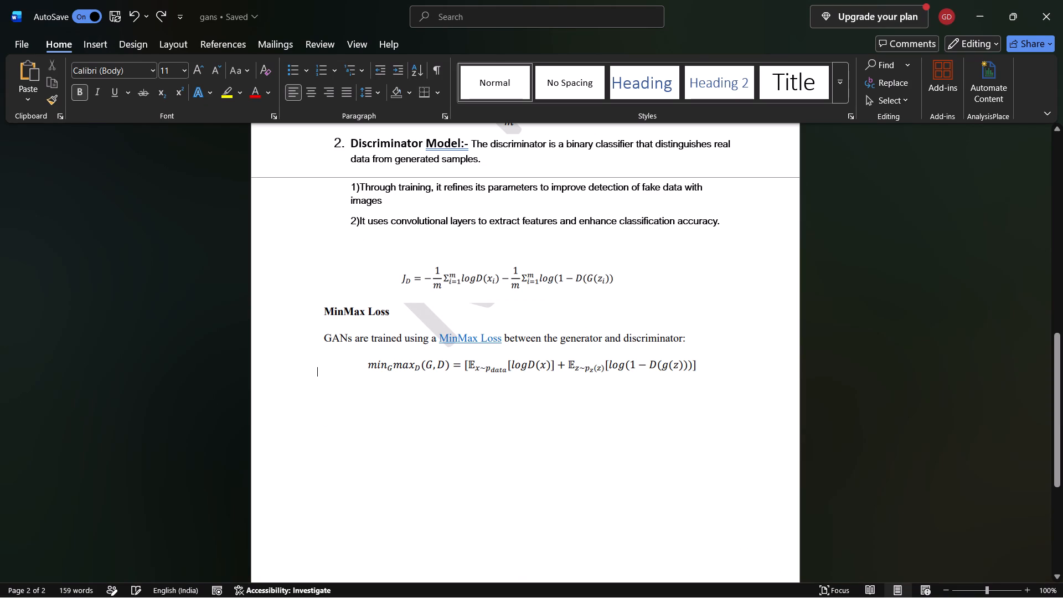
key(Return)
key(ctrl+z)
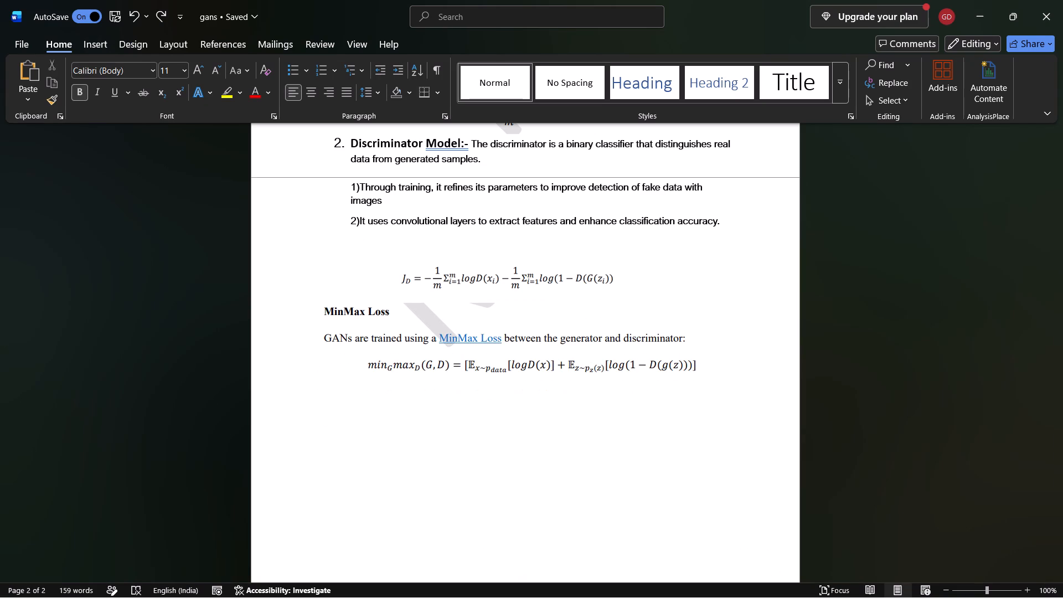
key(Right)
key(Return)
key(Return)
key(ctrl+v)
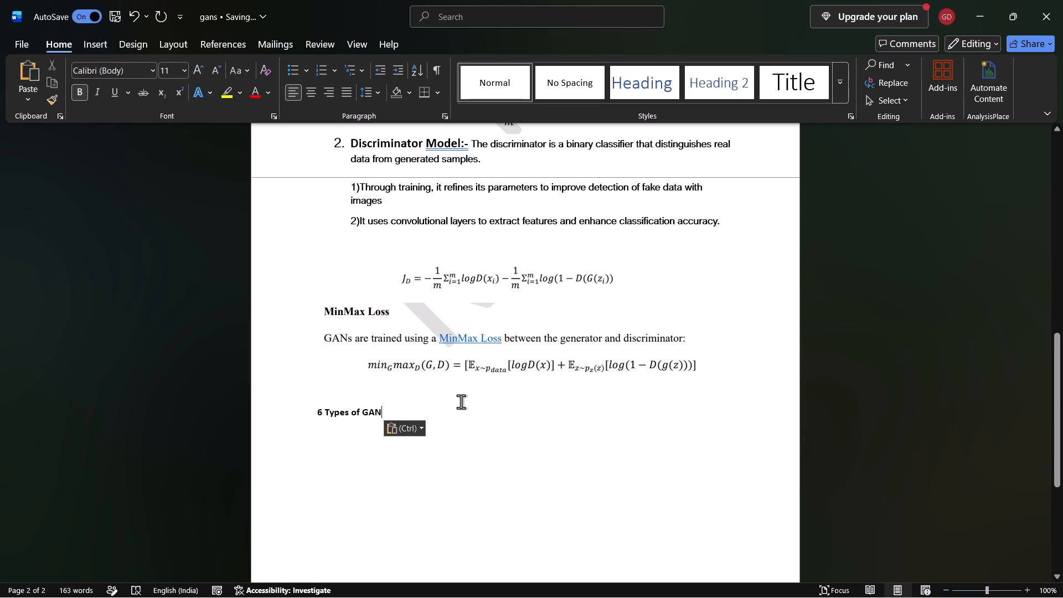
text(:=)
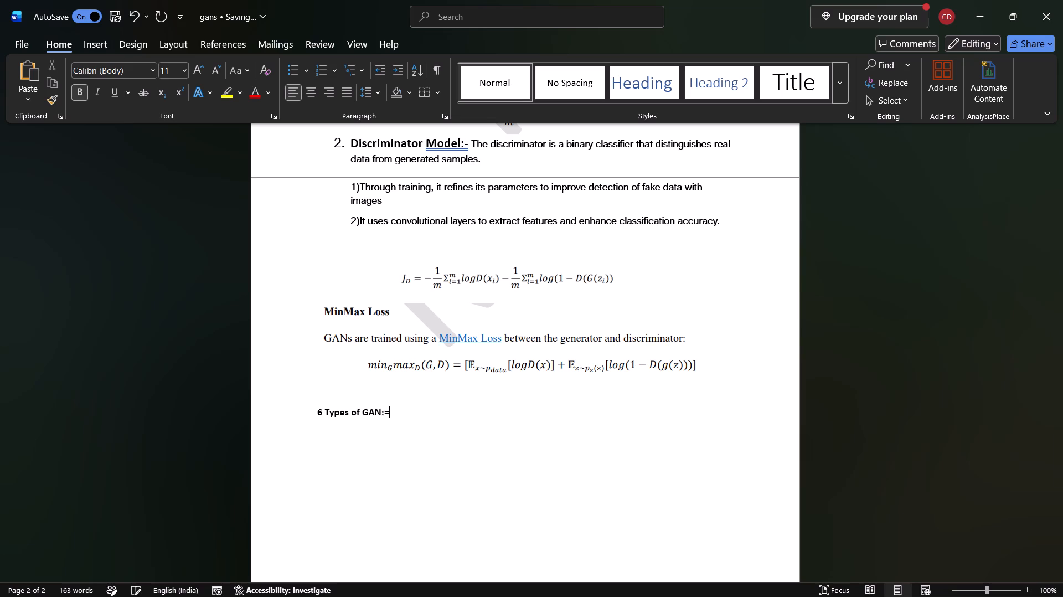
key(BackSpace)
key(minus)
Format the "6 Types of GAN:-" heading in red at font size 16.
drag(307, 414, 314, 411)
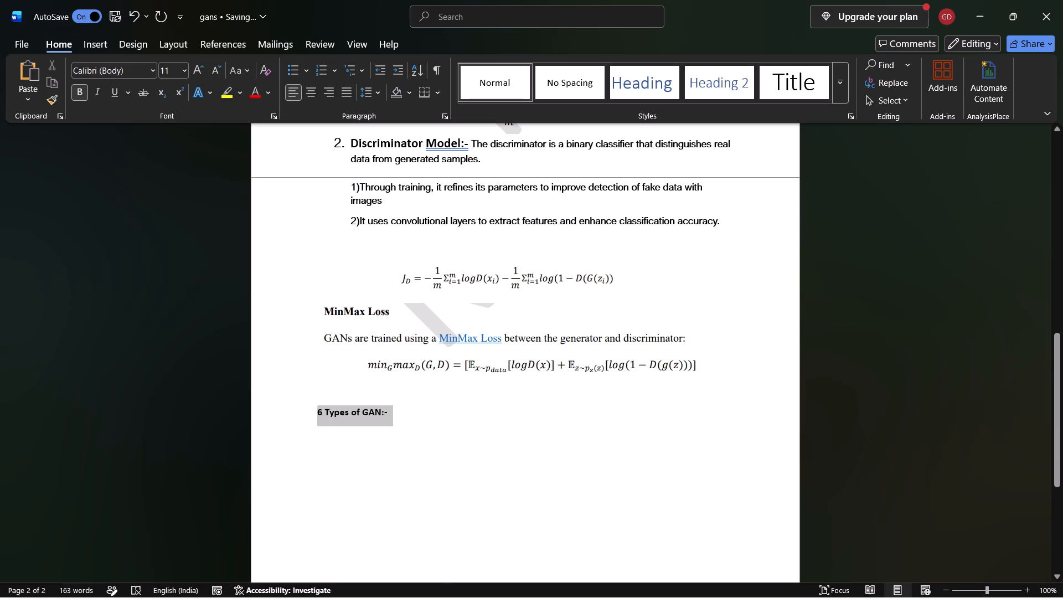
drag(314, 411, 367, 417)
click(333, 411)
drag(317, 415, 403, 425)
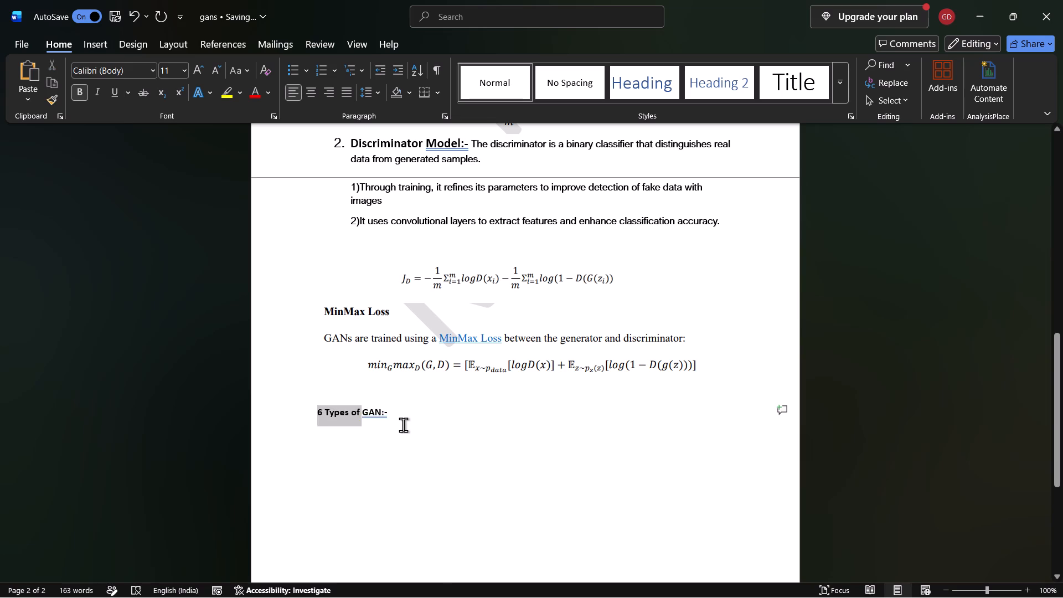
drag(403, 425, 404, 425)
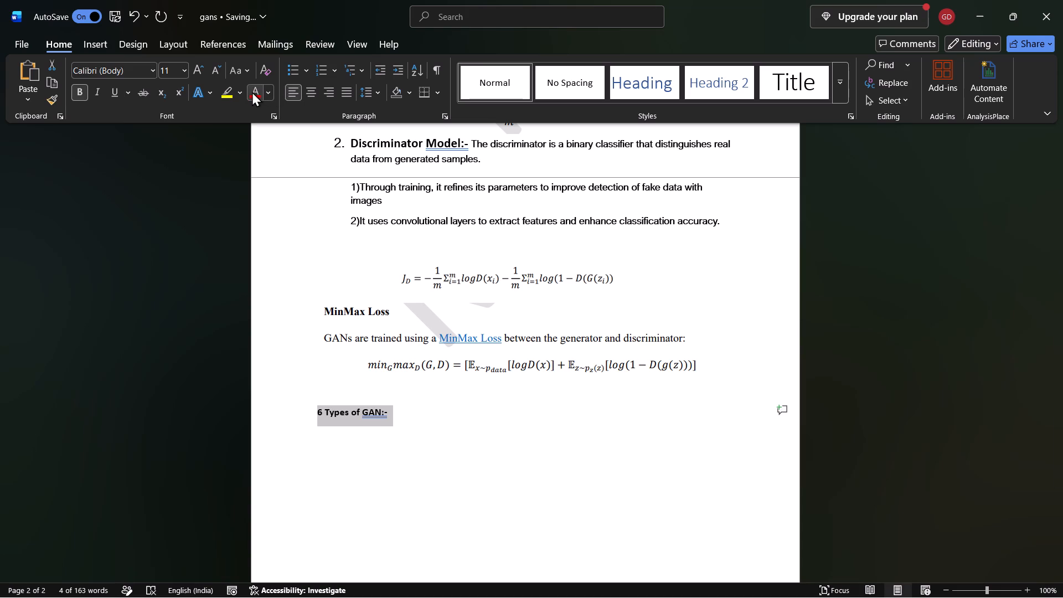
click(252, 91)
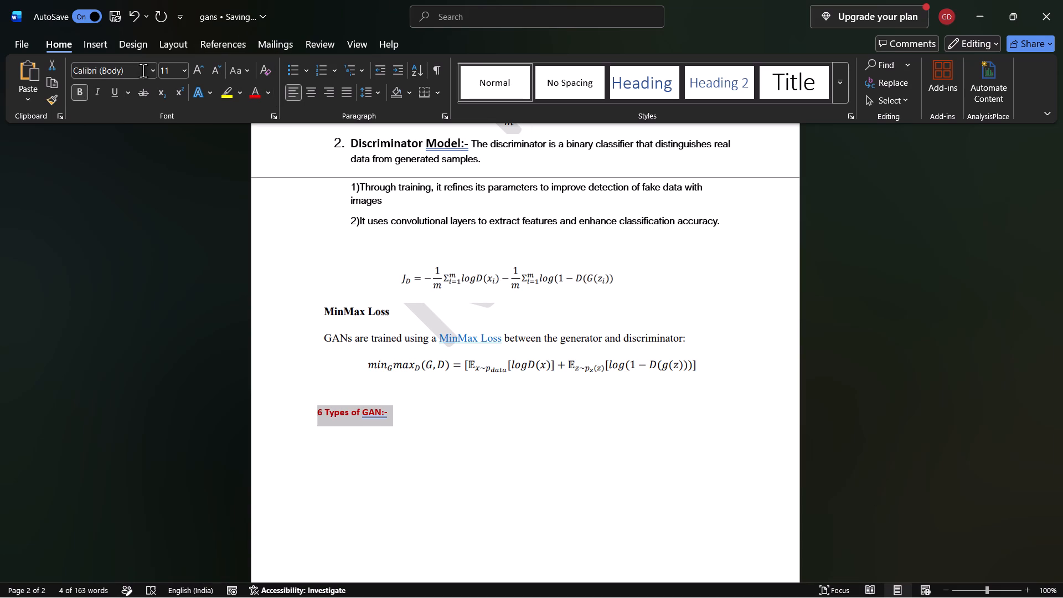
double_click(198, 68)
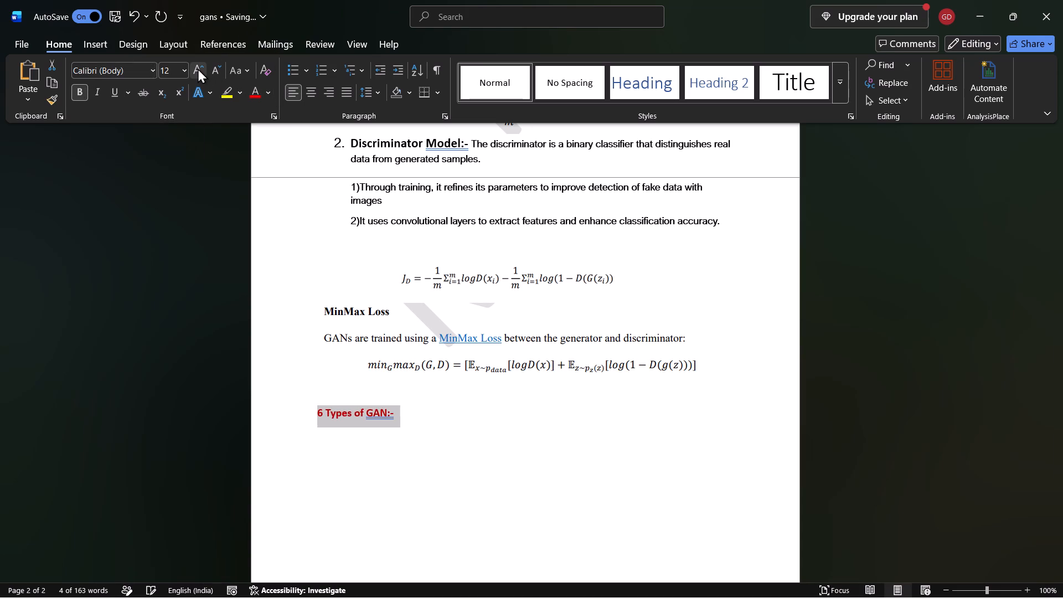
click(198, 68)
click(152, 164)
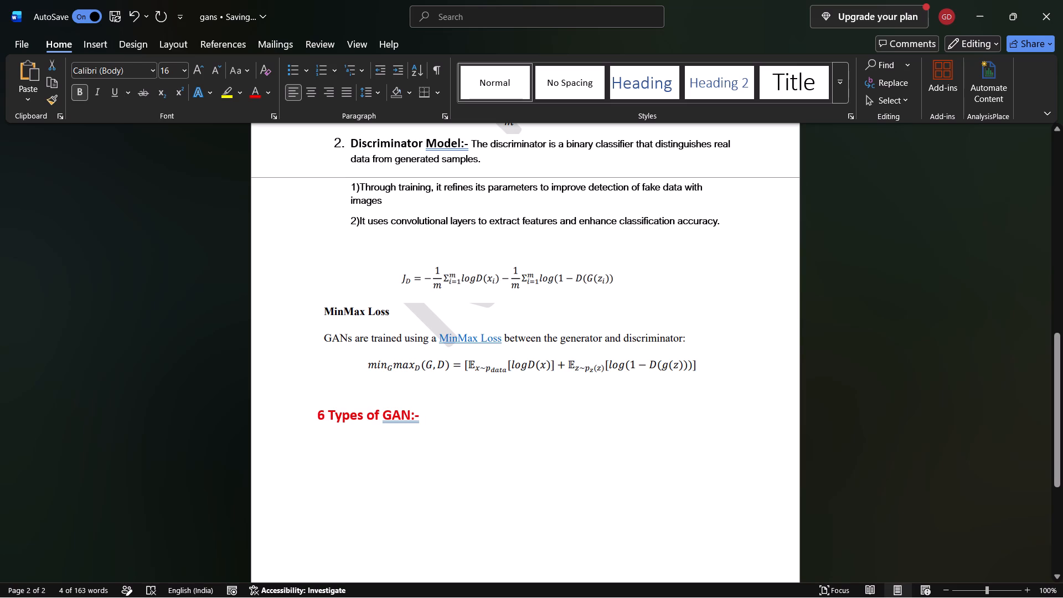
Switch to the GAN introduction PDF and read the Types of GAN introduction and the bullets describing what a Vanilla GAN consists of.
key(alt+Tab)
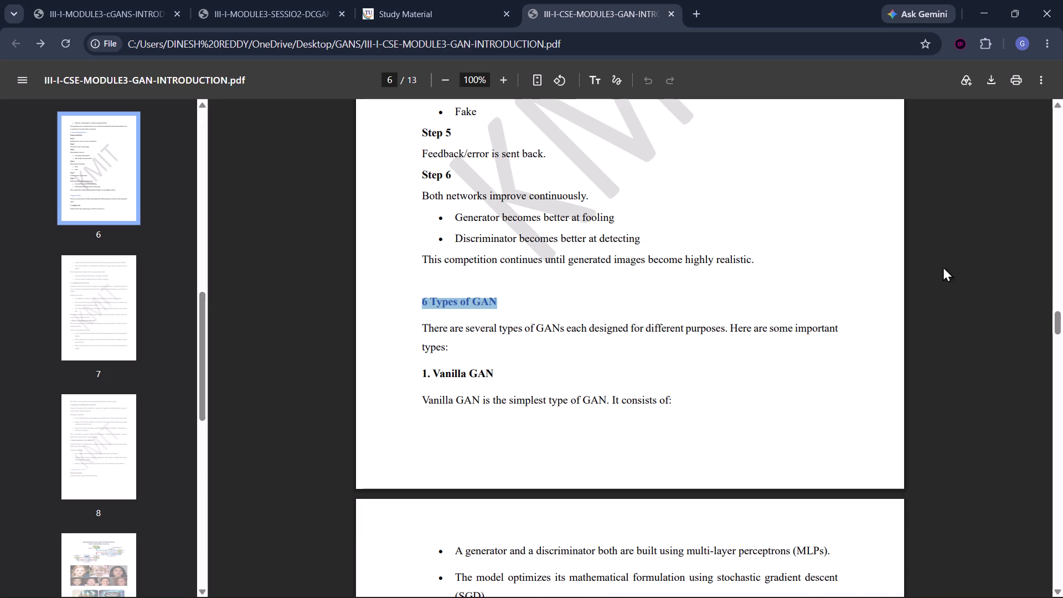
drag(448, 333, 795, 347)
click(794, 333)
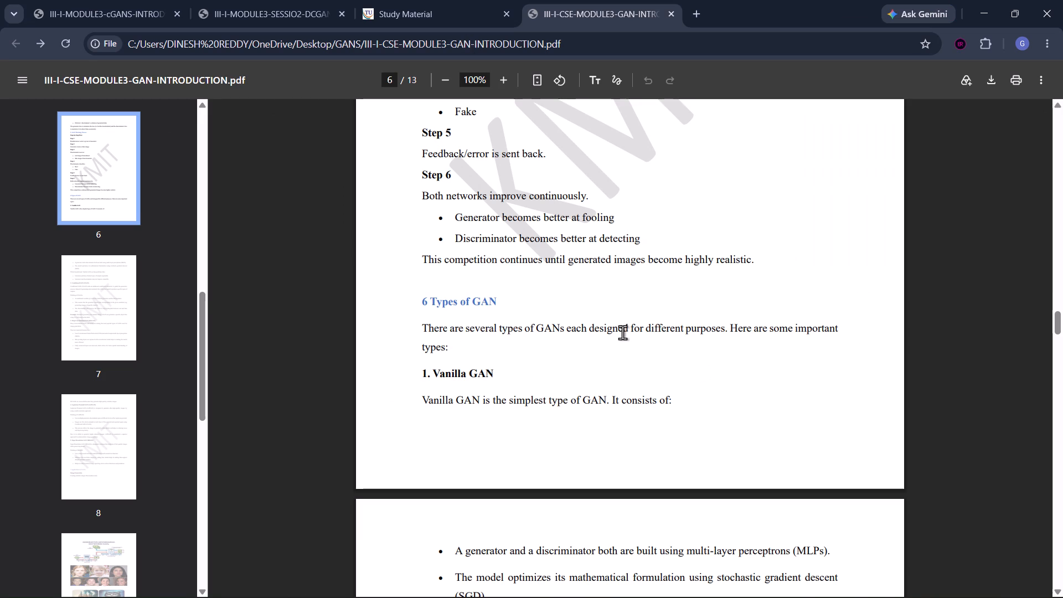
middle_click(622, 332)
middle_click(585, 377)
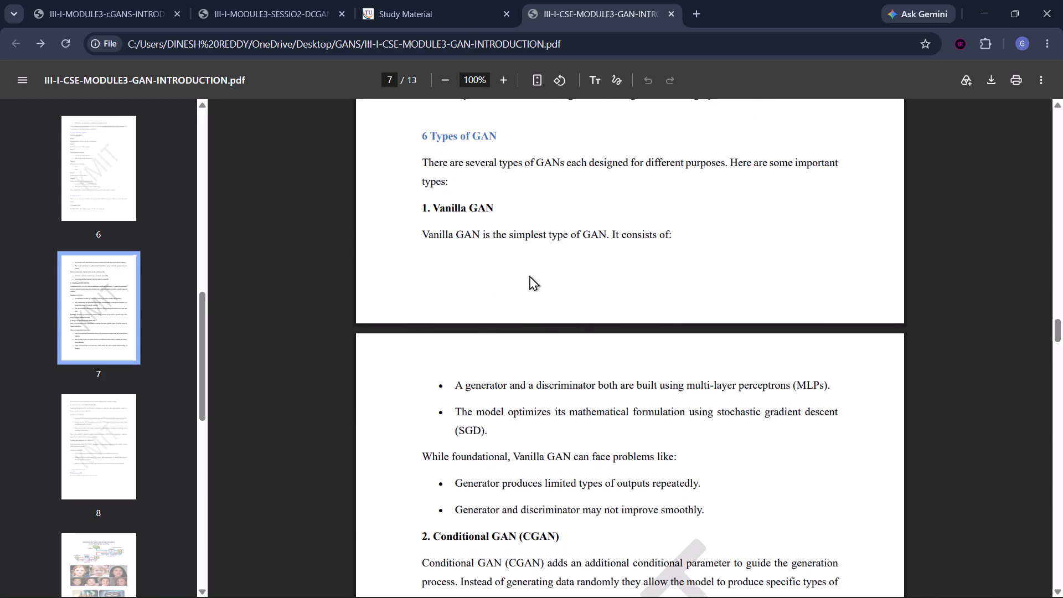
drag(455, 385, 643, 386)
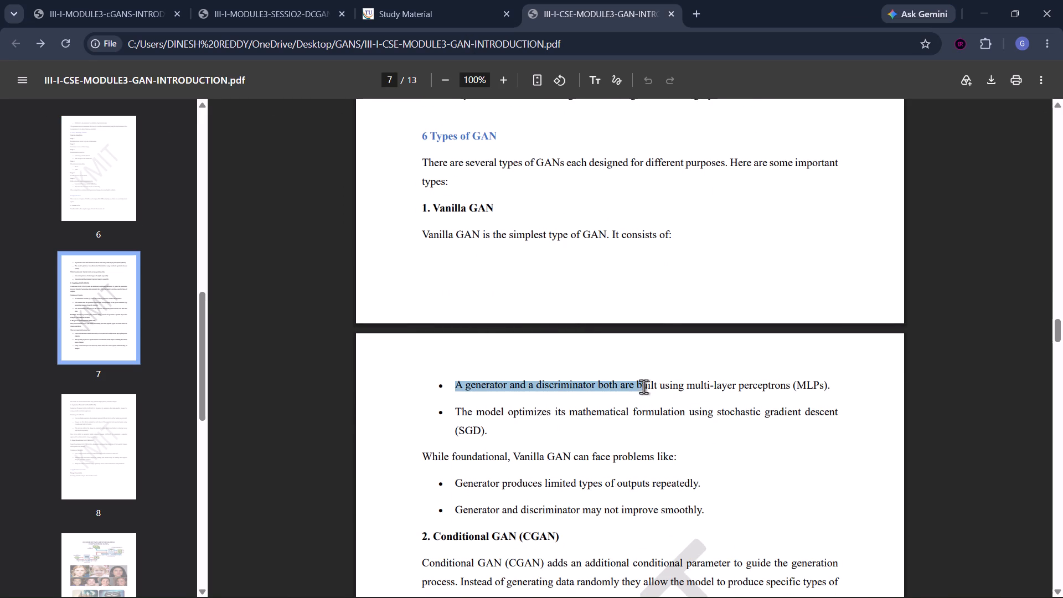
drag(643, 386, 807, 386)
click(807, 386)
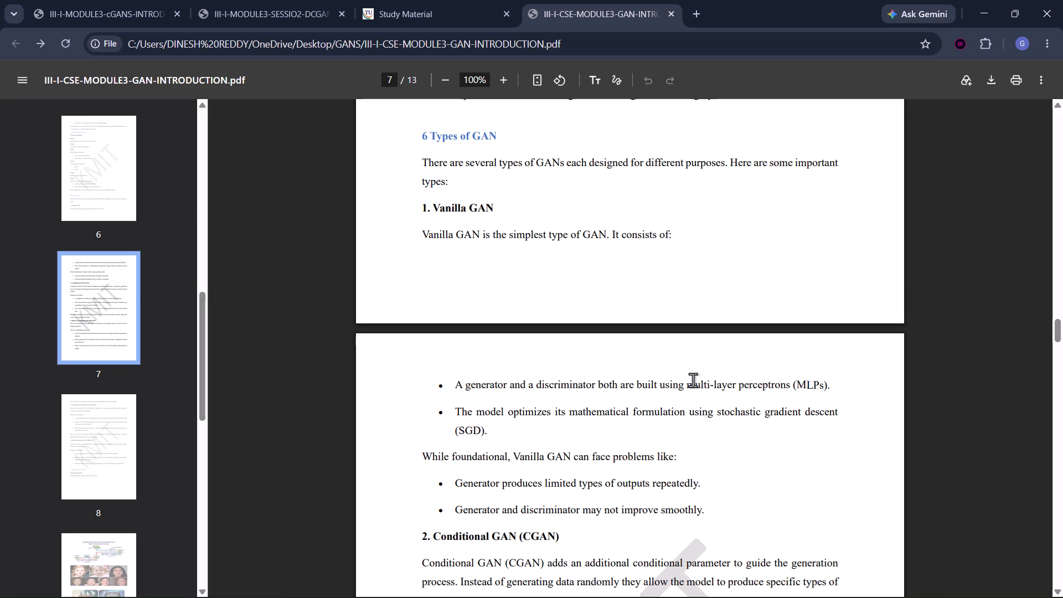
drag(630, 382, 817, 385)
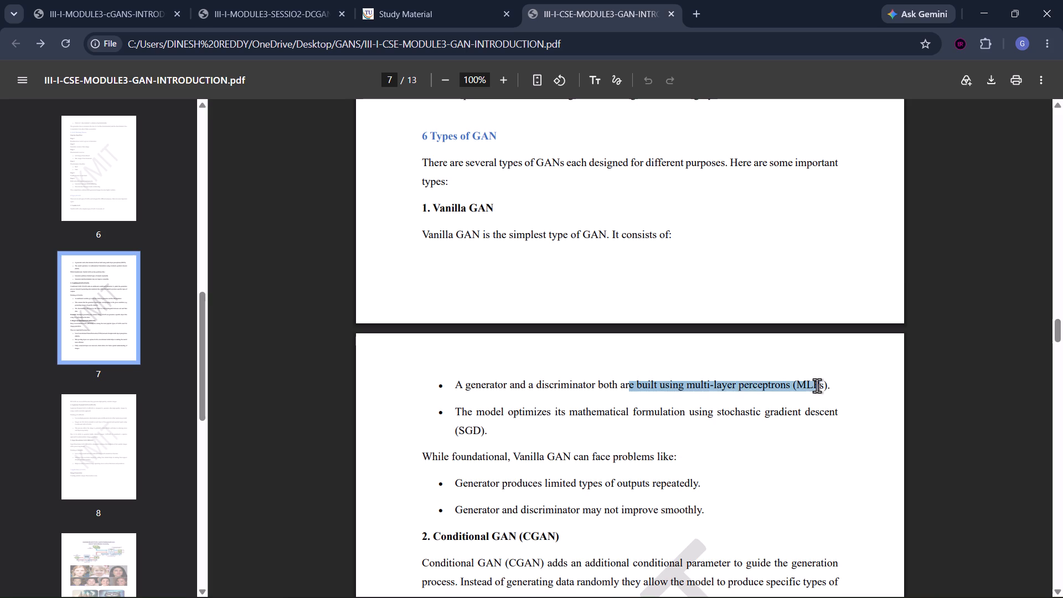
drag(817, 385, 822, 385)
click(822, 385)
drag(455, 413, 486, 411)
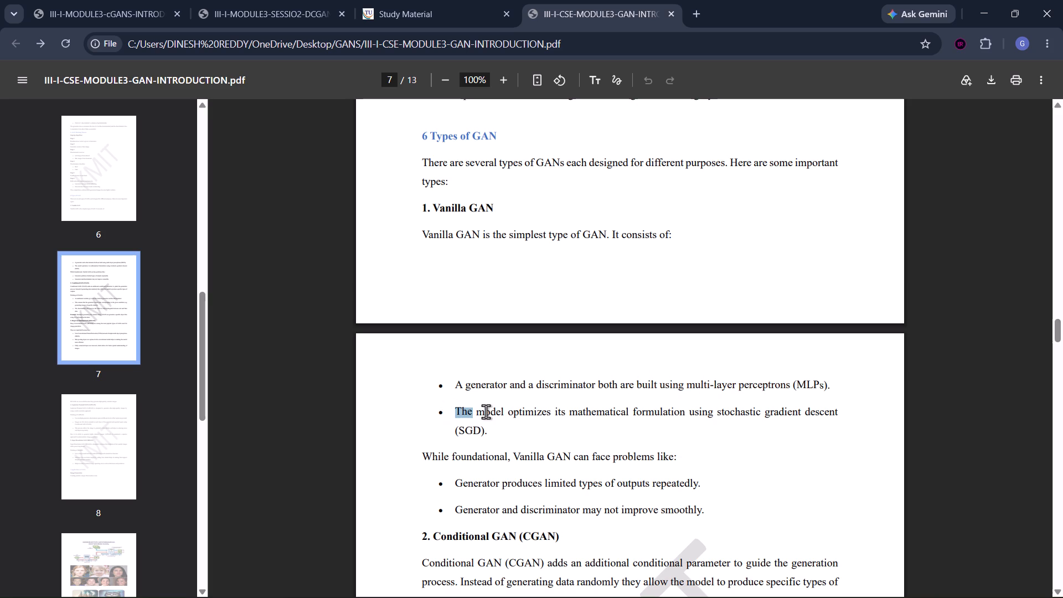
drag(486, 411, 715, 419)
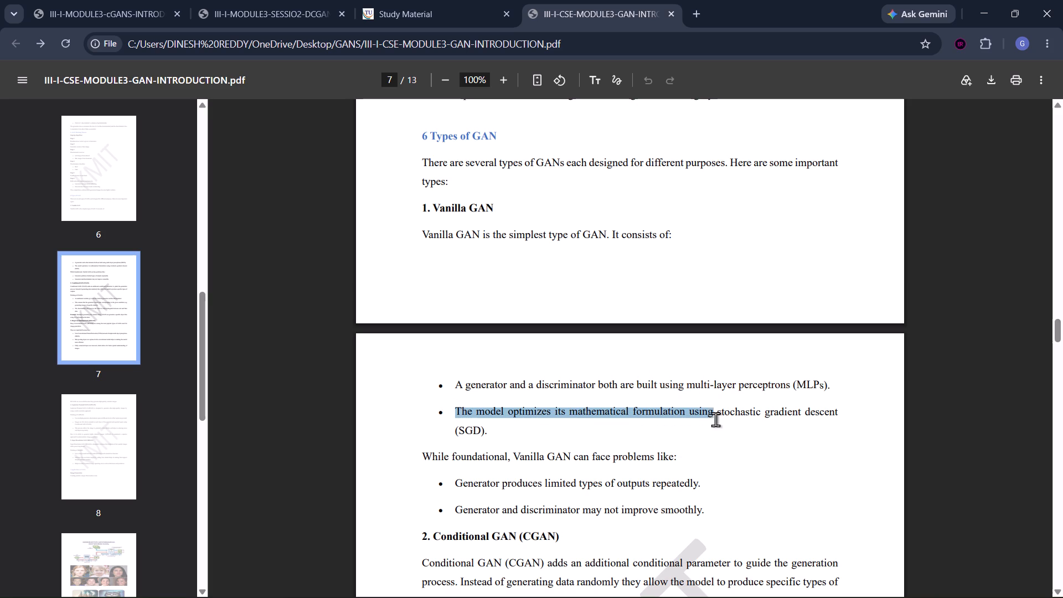
drag(715, 419, 835, 425)
click(835, 425)
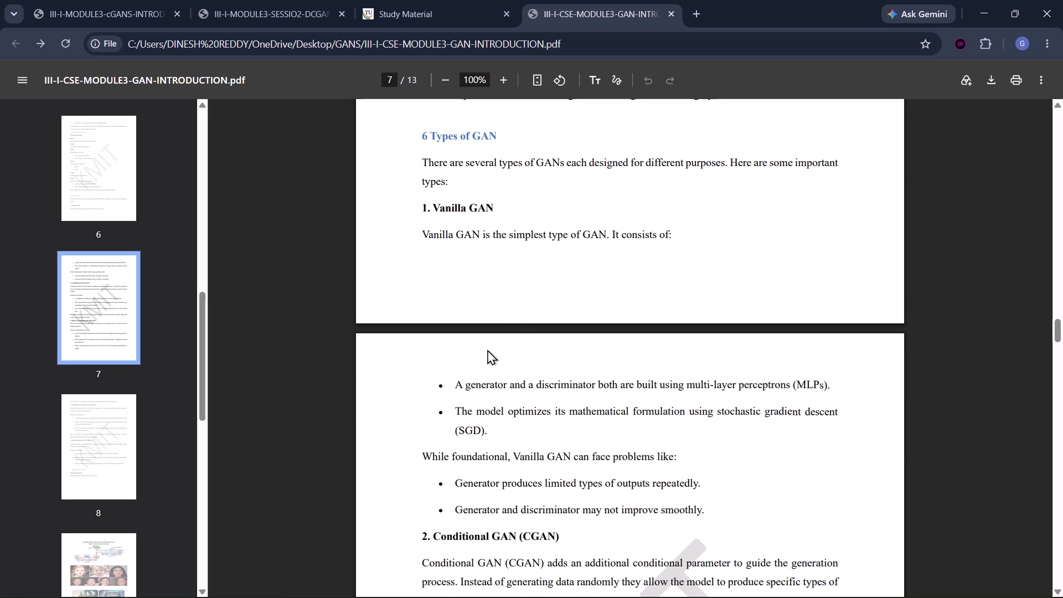
drag(456, 387, 498, 382)
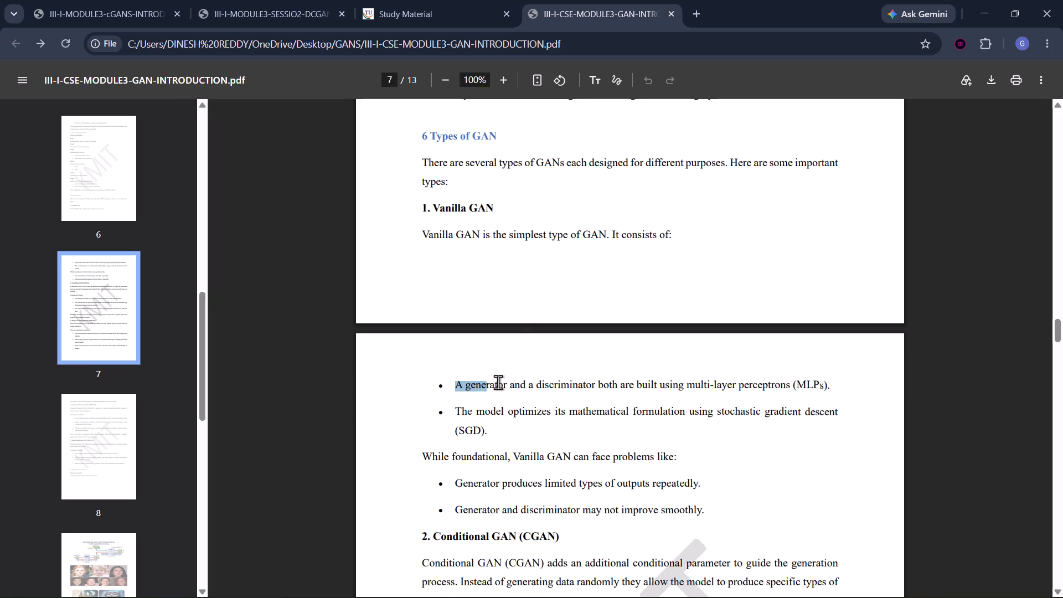
drag(498, 382, 923, 432)
drag(923, 432, 918, 429)
click(891, 409)
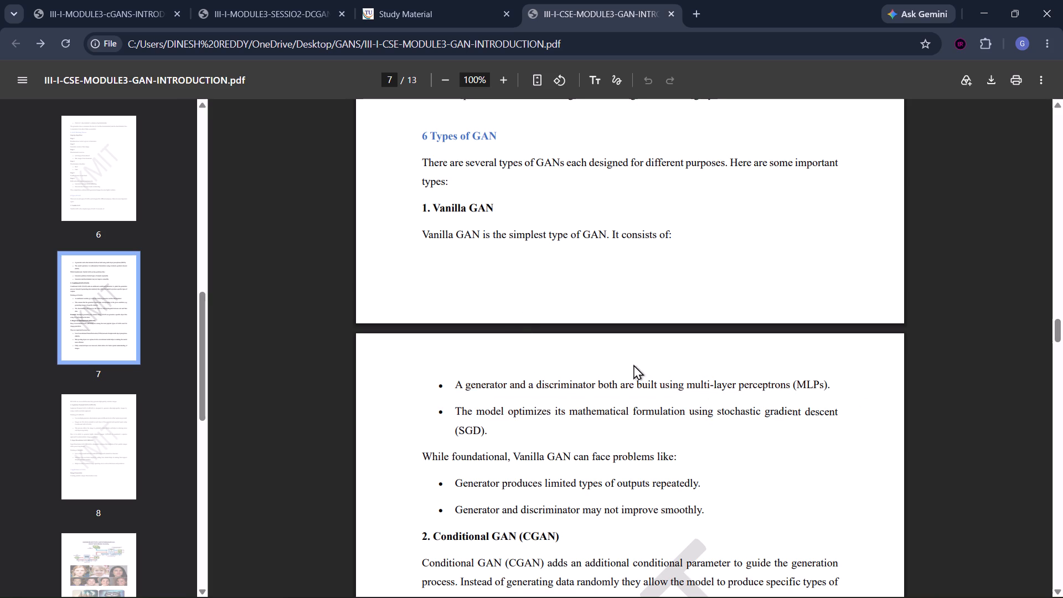
drag(448, 374, 621, 386)
click(621, 386)
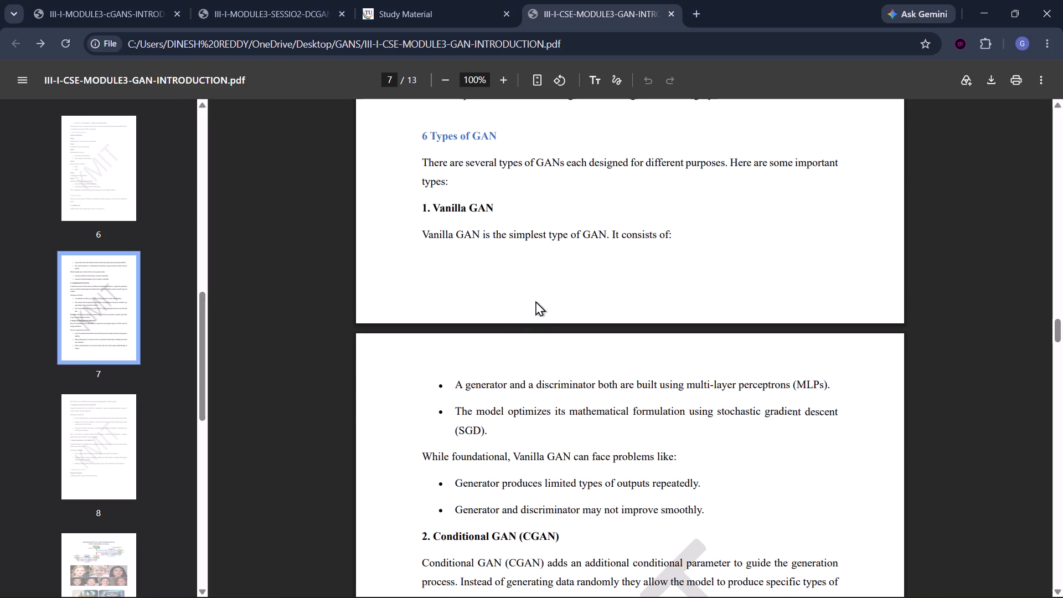
Reread the Vanilla GAN optimization bullet, read the problems it can face, and return to the "1. Vanilla GAN" heading.
middle_click(535, 301)
middle_click(543, 327)
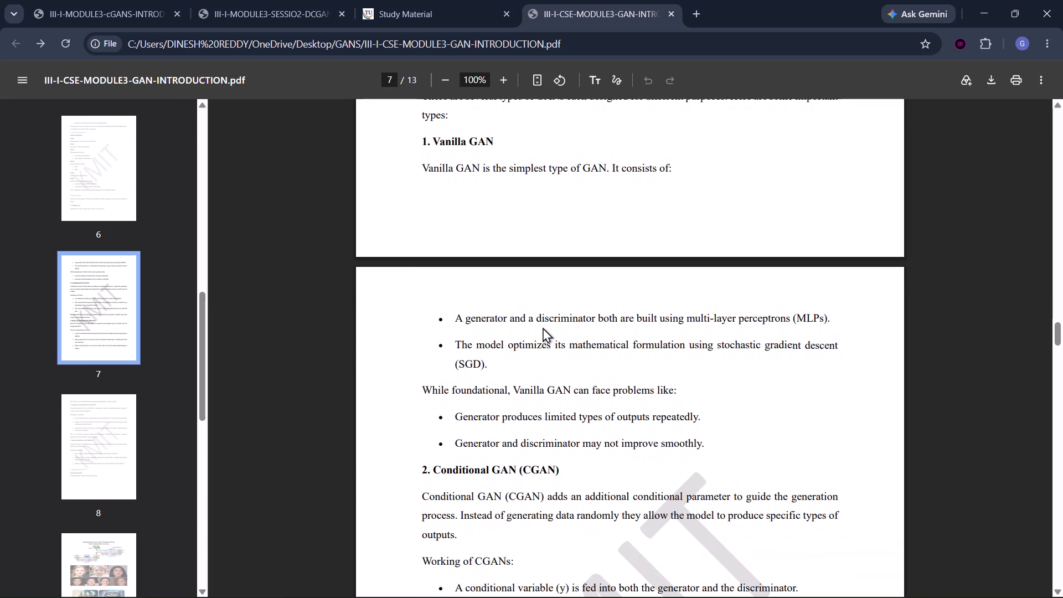
drag(450, 345, 524, 348)
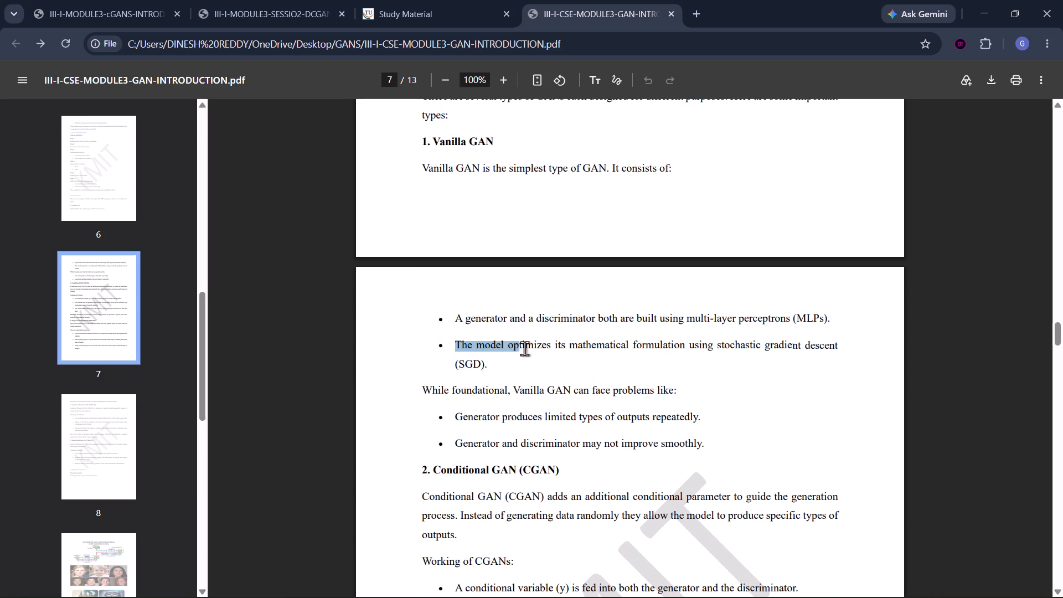
drag(524, 348, 742, 354)
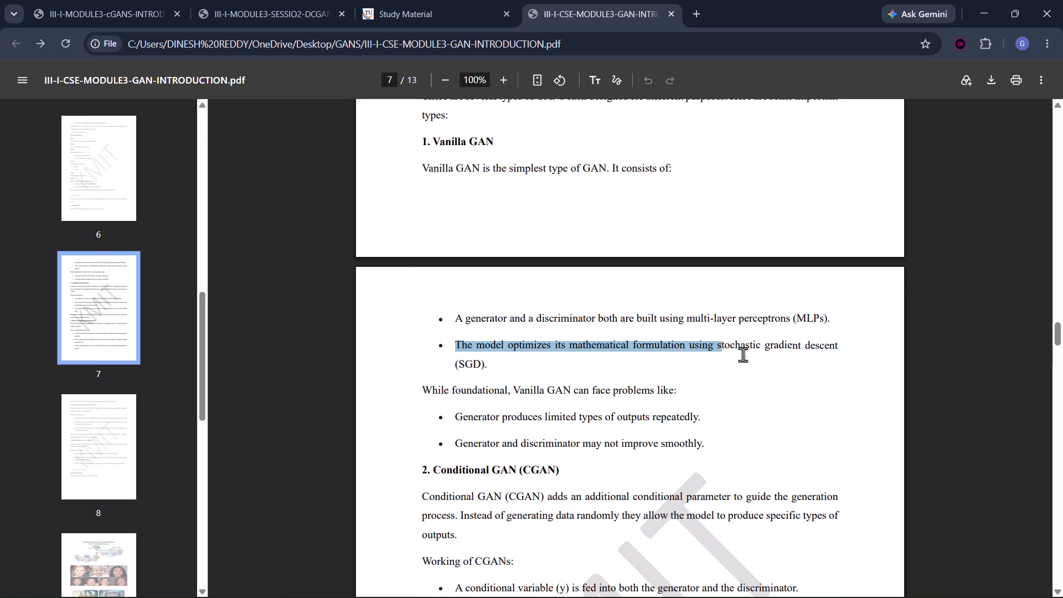
drag(742, 354, 844, 347)
click(842, 343)
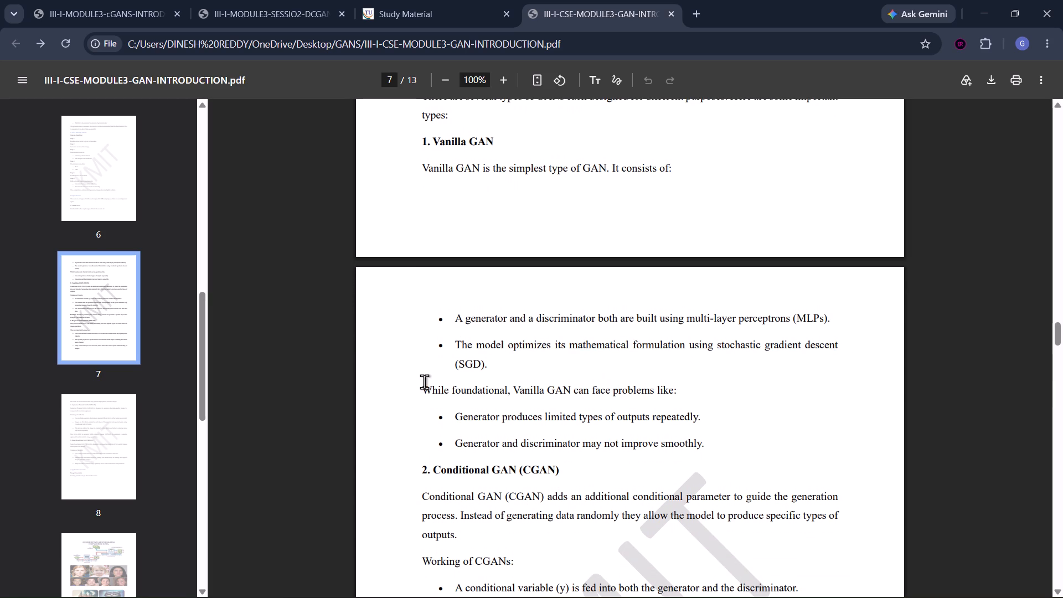
drag(427, 388, 482, 393)
click(483, 392)
drag(521, 385, 637, 413)
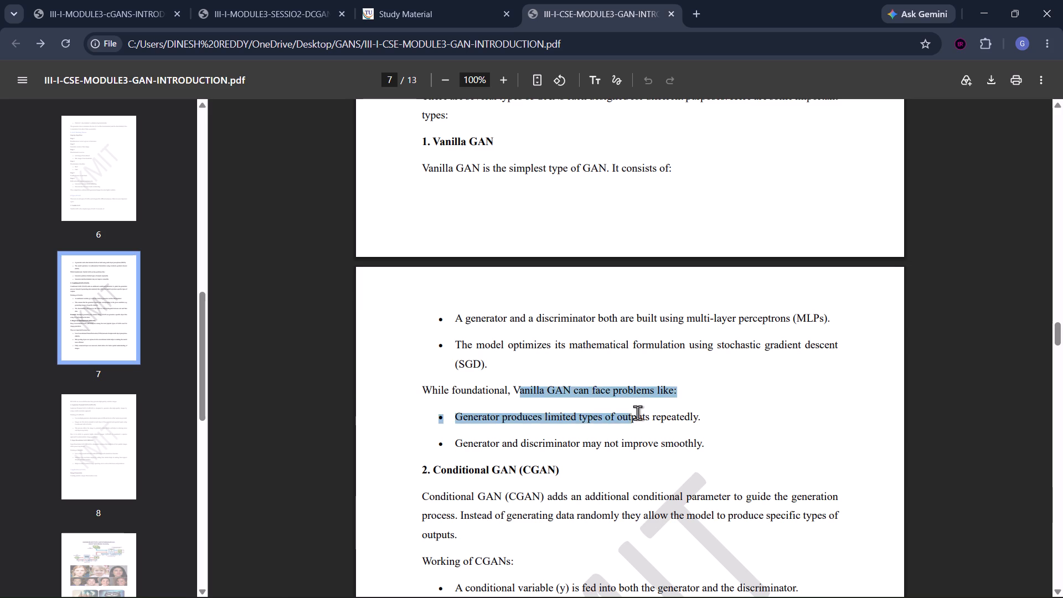
drag(637, 413, 639, 410)
click(638, 406)
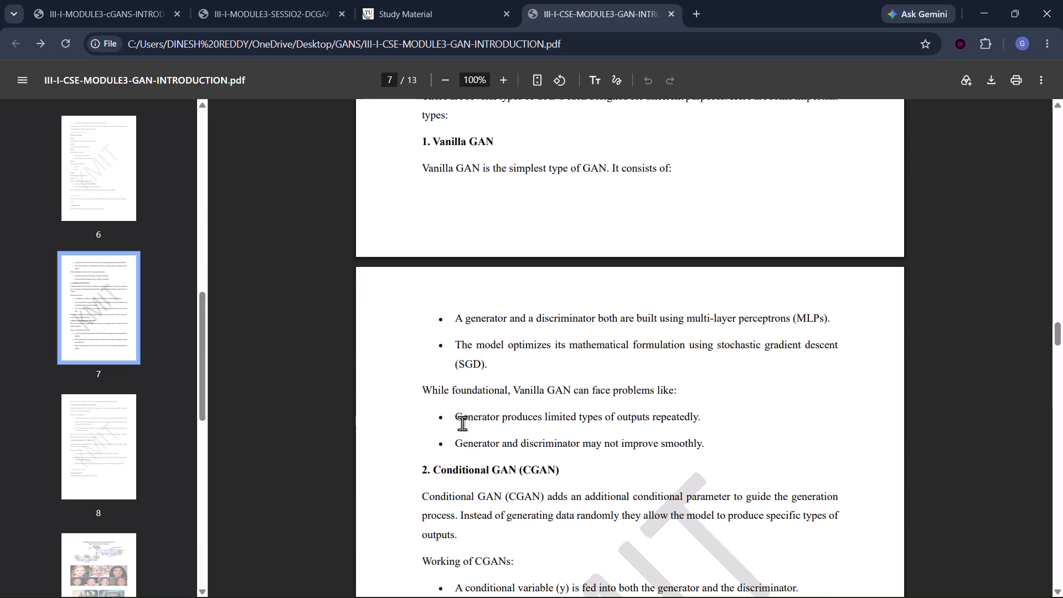
drag(461, 423, 666, 409)
click(666, 406)
drag(438, 427, 685, 461)
click(685, 452)
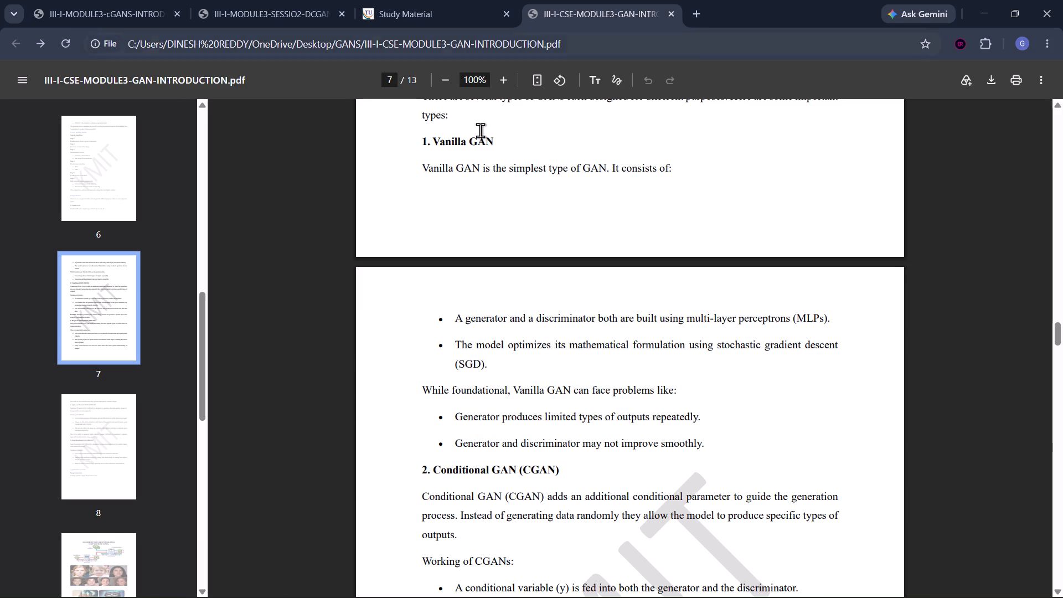
drag(420, 136, 522, 148)
click(522, 148)
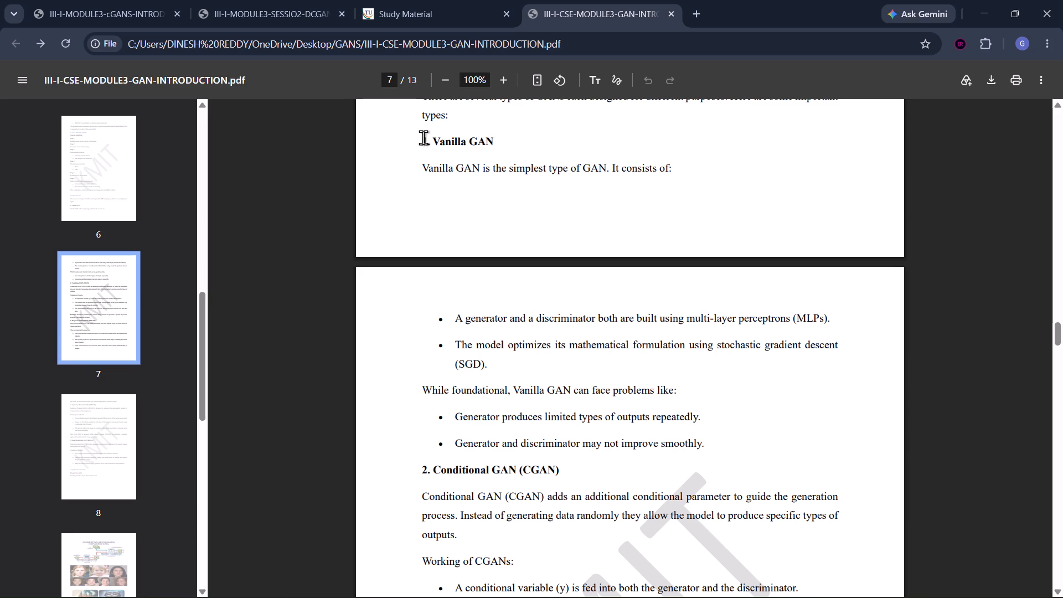
Switch to the gans Word document and add two new lines after the "6 Types of GAN:-" heading.
key(Tab)
key(alt+Tab)
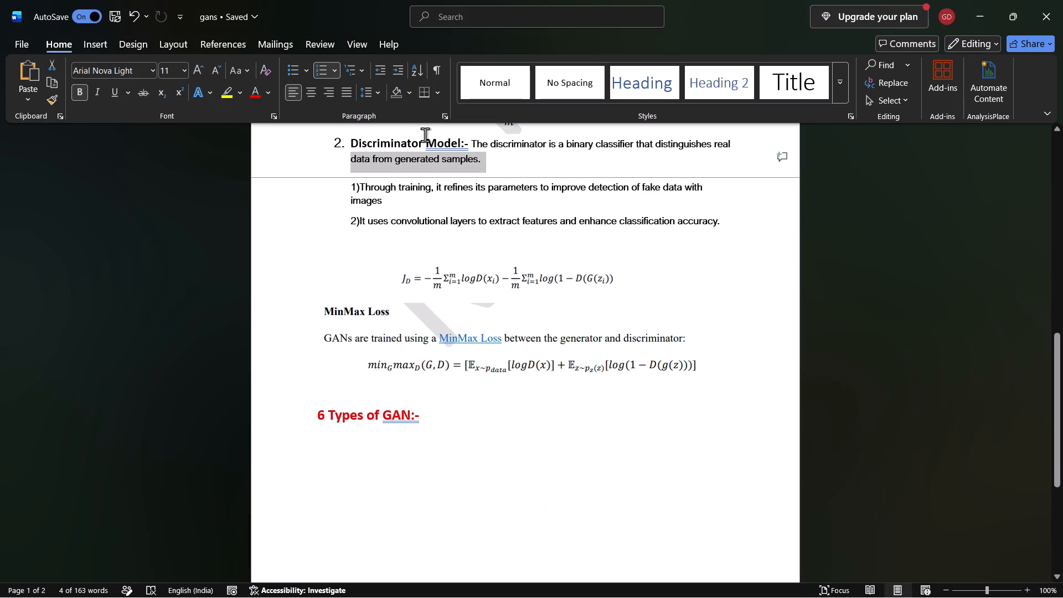
click(423, 414)
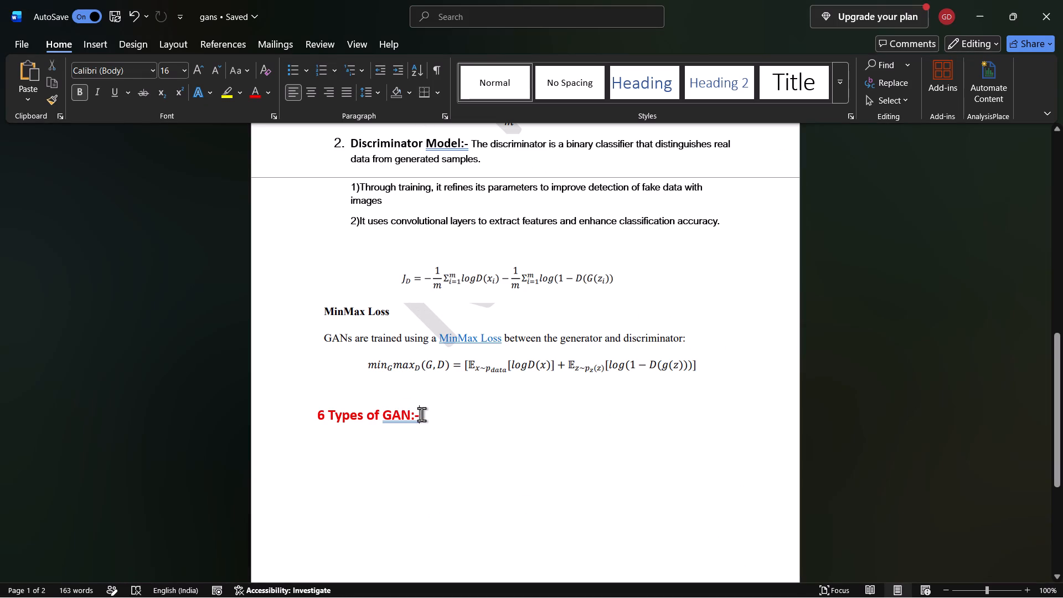
key(Return)
key(Return)
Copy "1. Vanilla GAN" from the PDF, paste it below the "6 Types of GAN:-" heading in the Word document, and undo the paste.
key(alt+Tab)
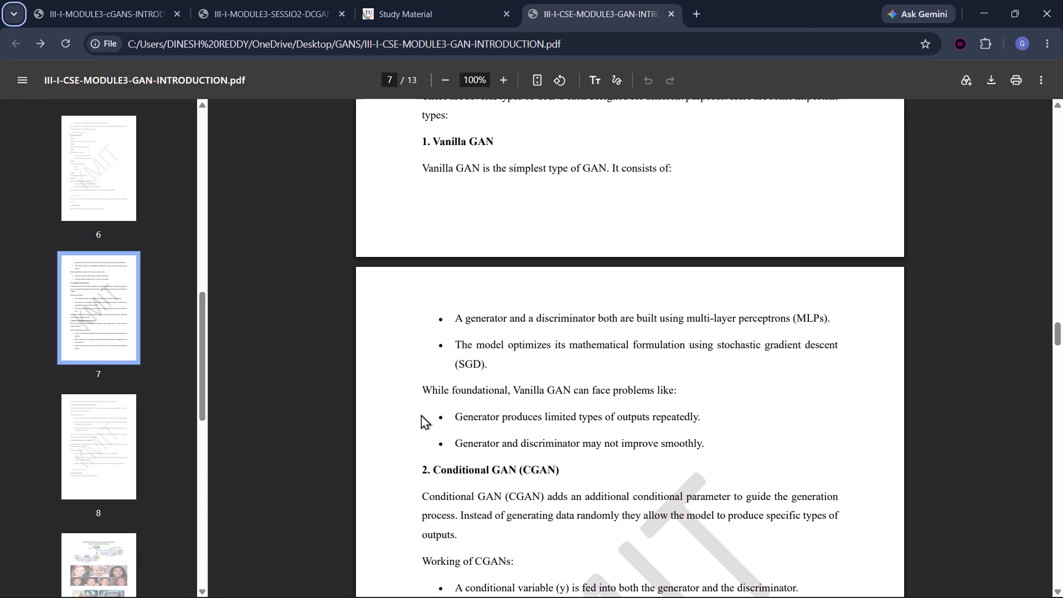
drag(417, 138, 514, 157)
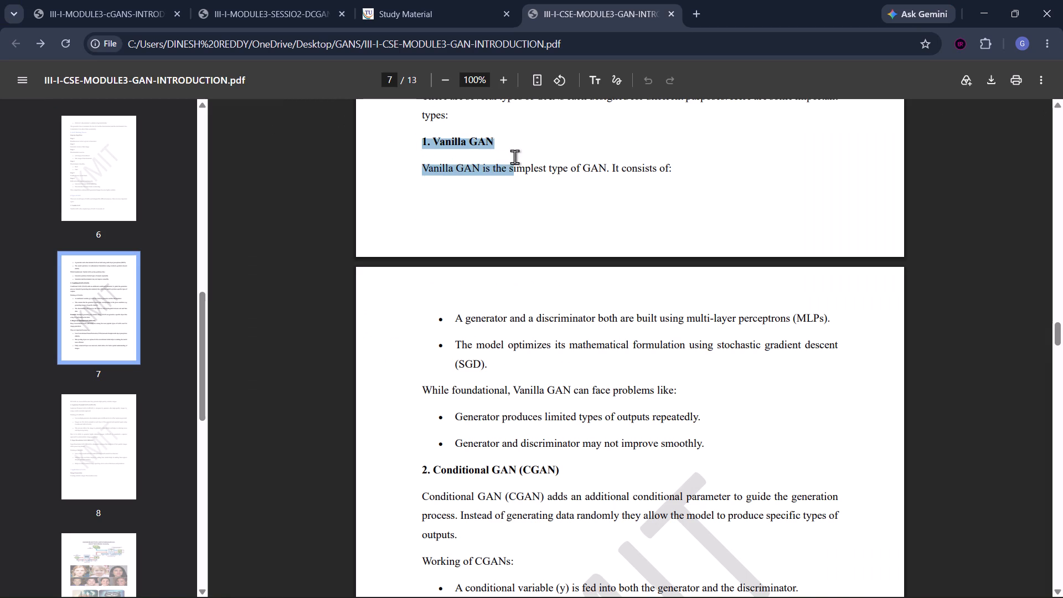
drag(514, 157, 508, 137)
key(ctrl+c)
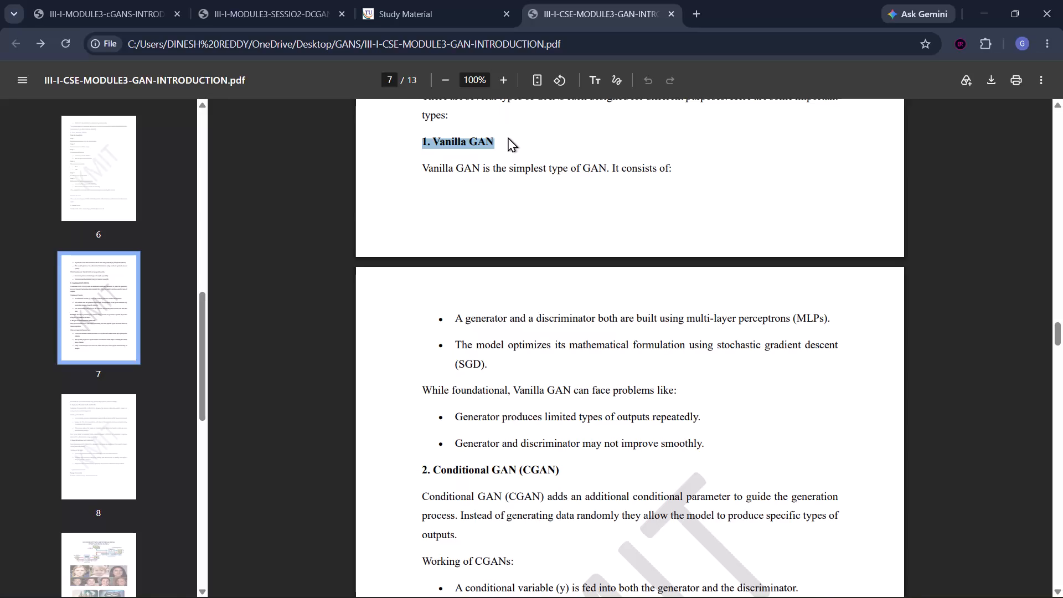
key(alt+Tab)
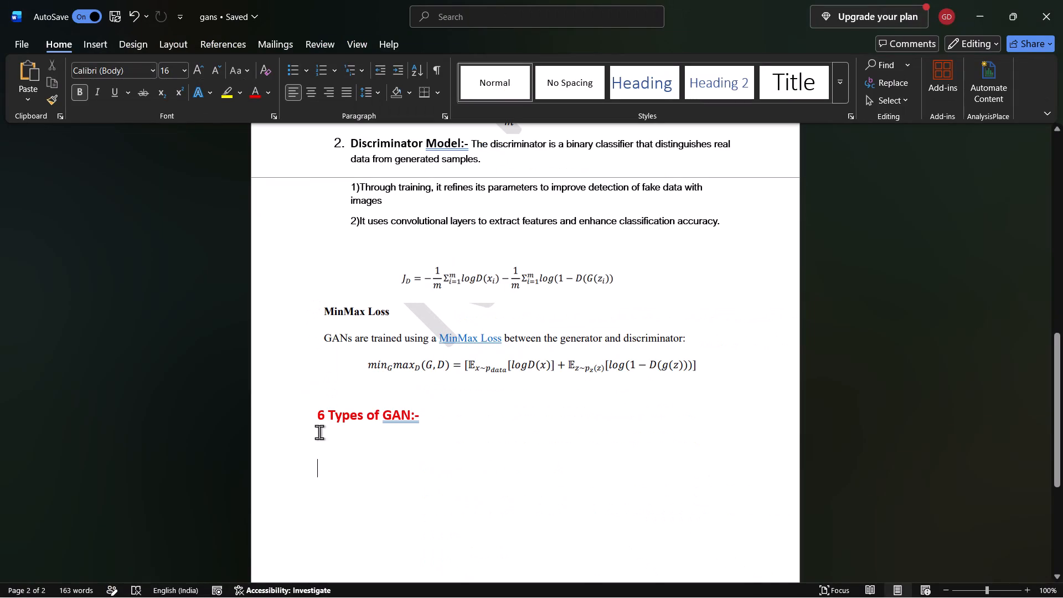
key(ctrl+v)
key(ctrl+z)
Switch to the GAN introduction PDF and copy the "1. Vanilla GAN" heading again.
key(alt+Tab)
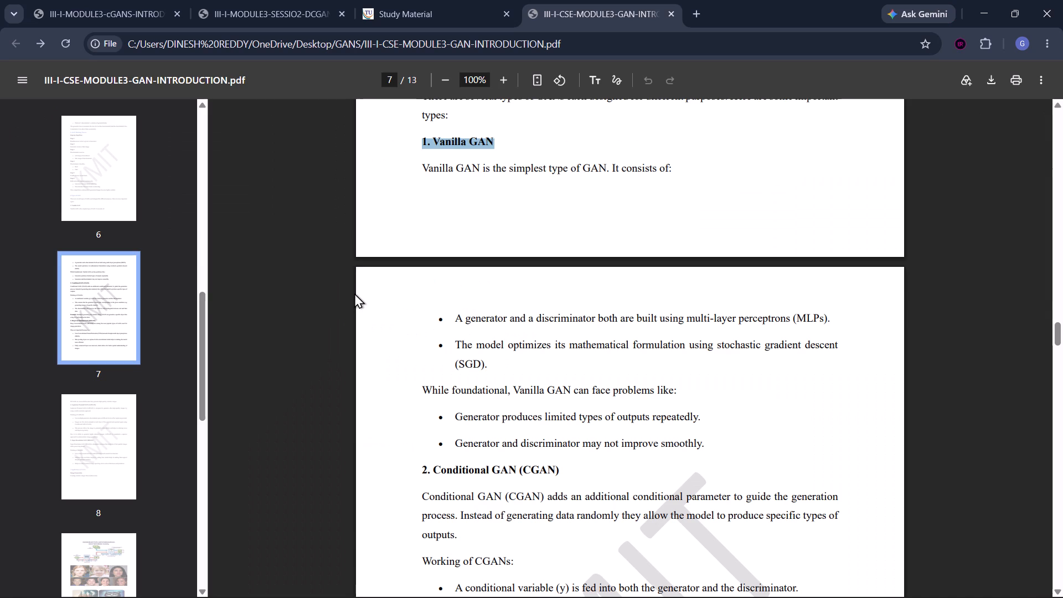
click(442, 141)
drag(418, 142, 526, 144)
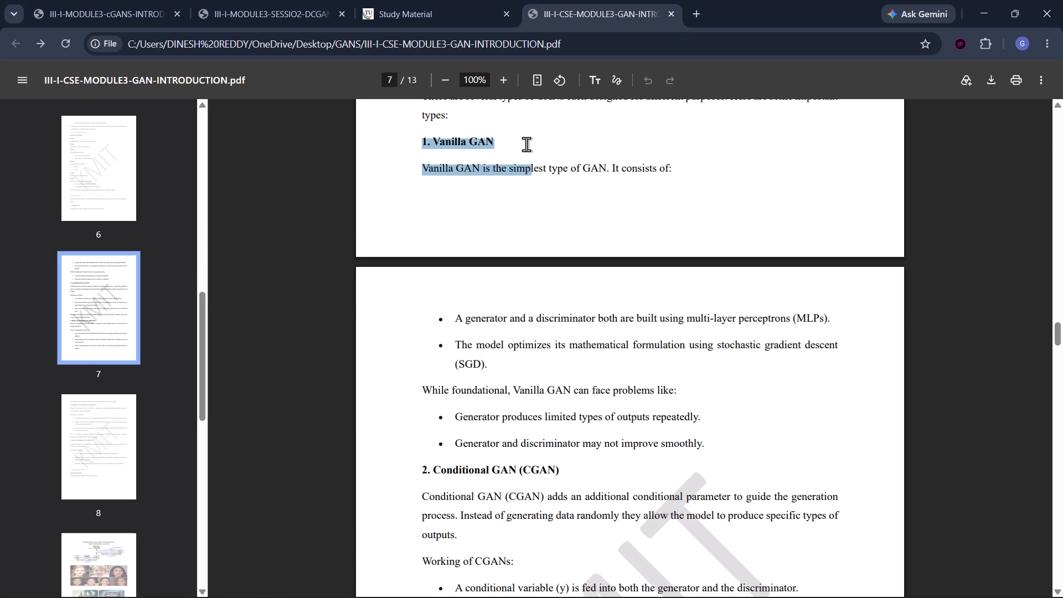
drag(526, 144, 492, 139)
key(ctrl+c)
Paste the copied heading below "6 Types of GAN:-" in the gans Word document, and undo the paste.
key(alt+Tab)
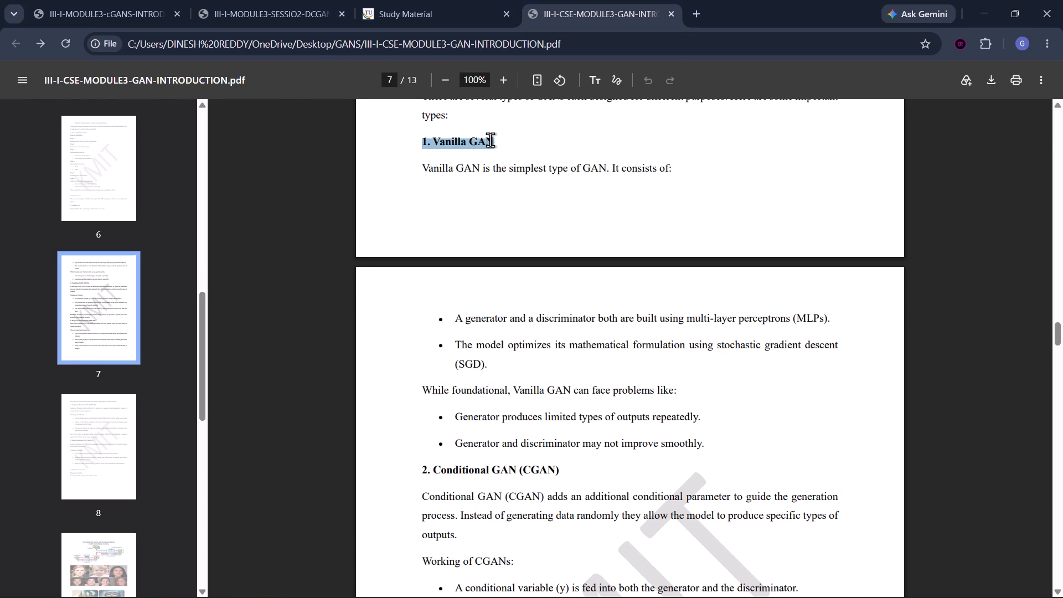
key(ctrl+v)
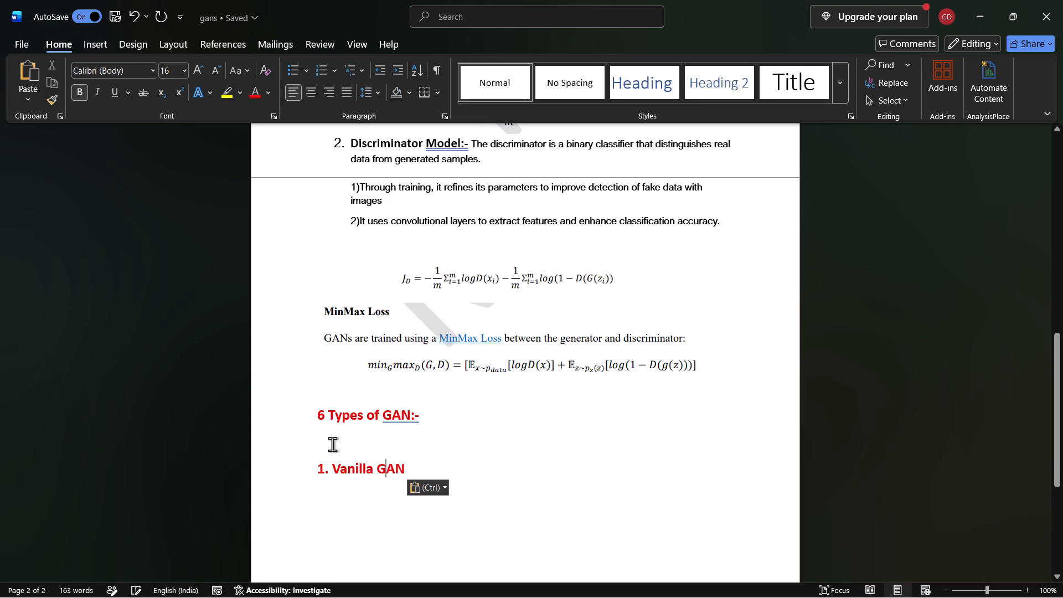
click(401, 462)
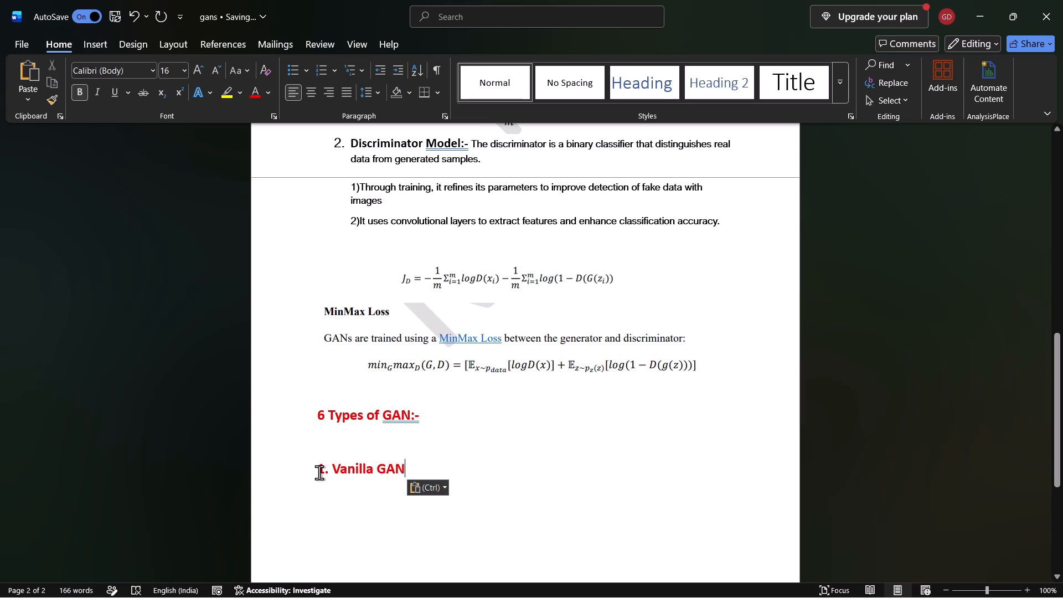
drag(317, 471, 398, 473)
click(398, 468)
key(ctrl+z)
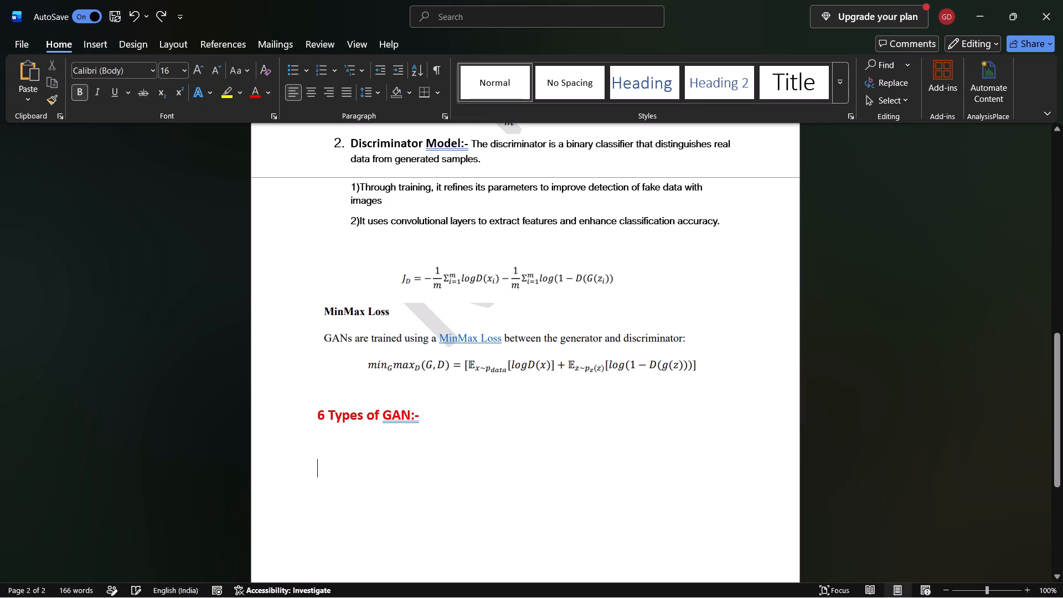
Undo the new lines after "6 Types of GAN:-" and that heading's red colour and enlarged font size.
key(ctrl+z)
key(ctrl+z)
key(ctrl+z)
key(ctrl+z)
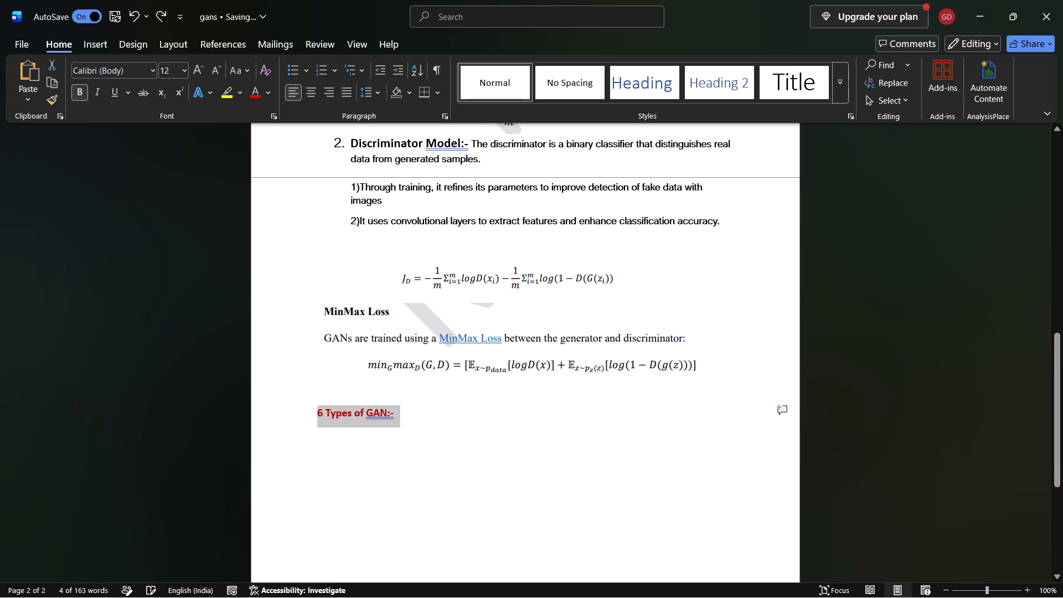
key(ctrl+z)
key(ctrl+z)
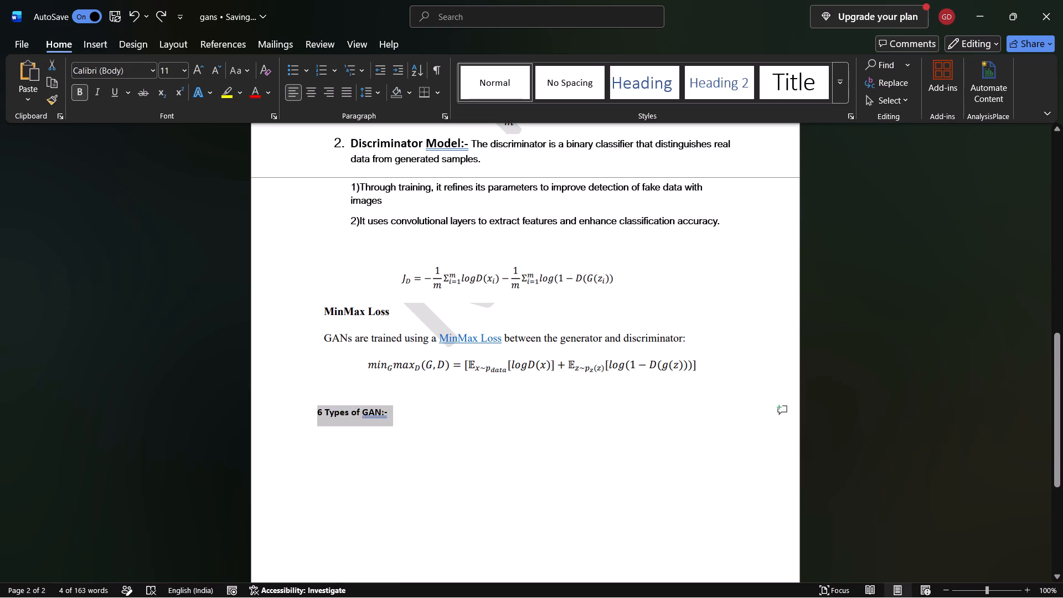
Add two new lines after "6 Types of GAN:-" and paste "1. Vanilla GAN" there.
click(357, 455)
click(397, 416)
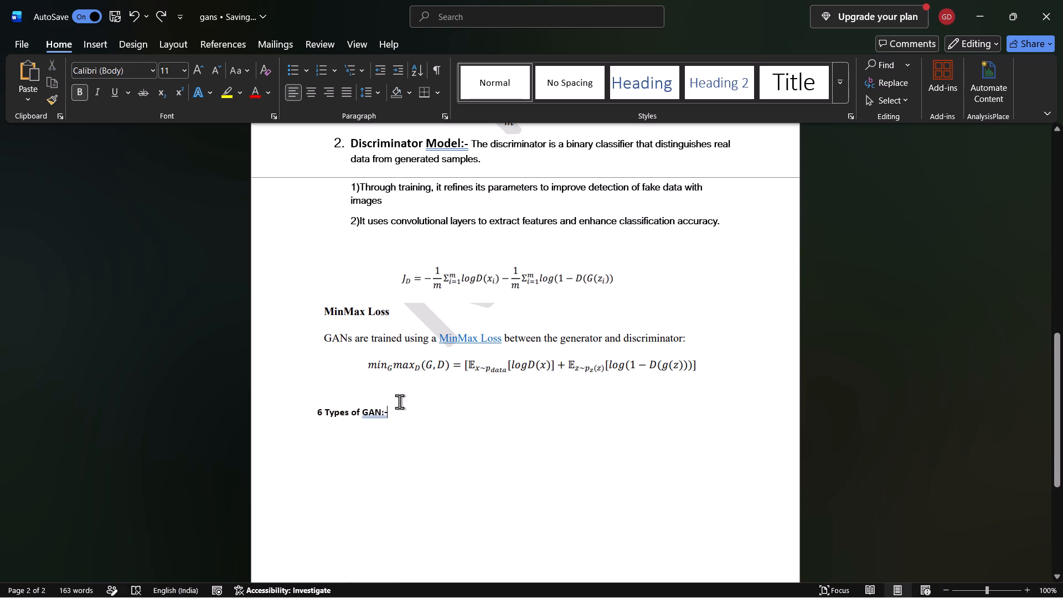
key(Return)
key(Return)
key(ctrl+v)
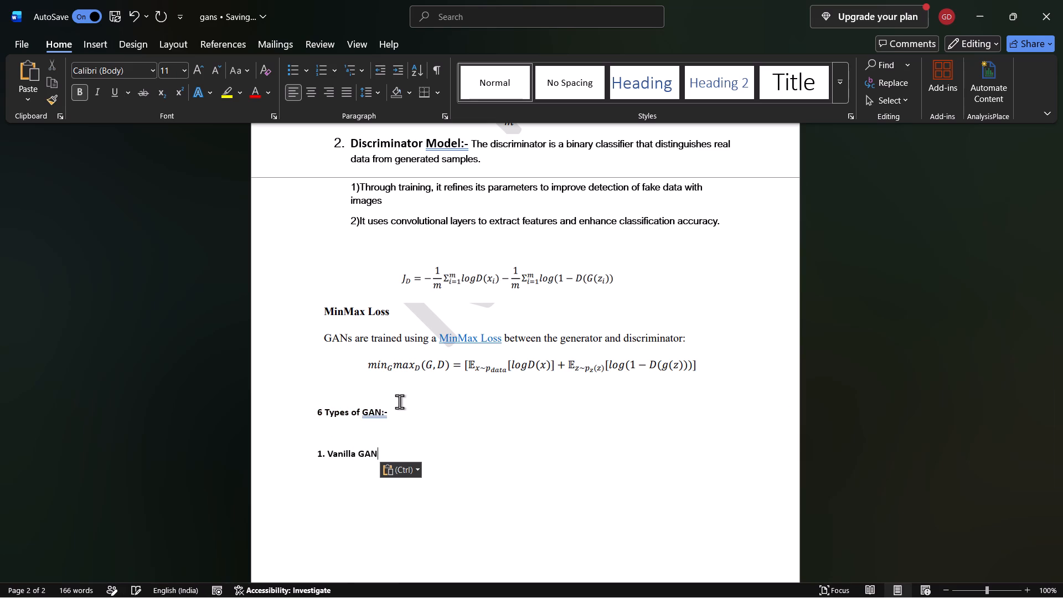
Format the "6 Types of GAN:-" heading in red at font size 18.
drag(320, 409, 380, 417)
click(380, 417)
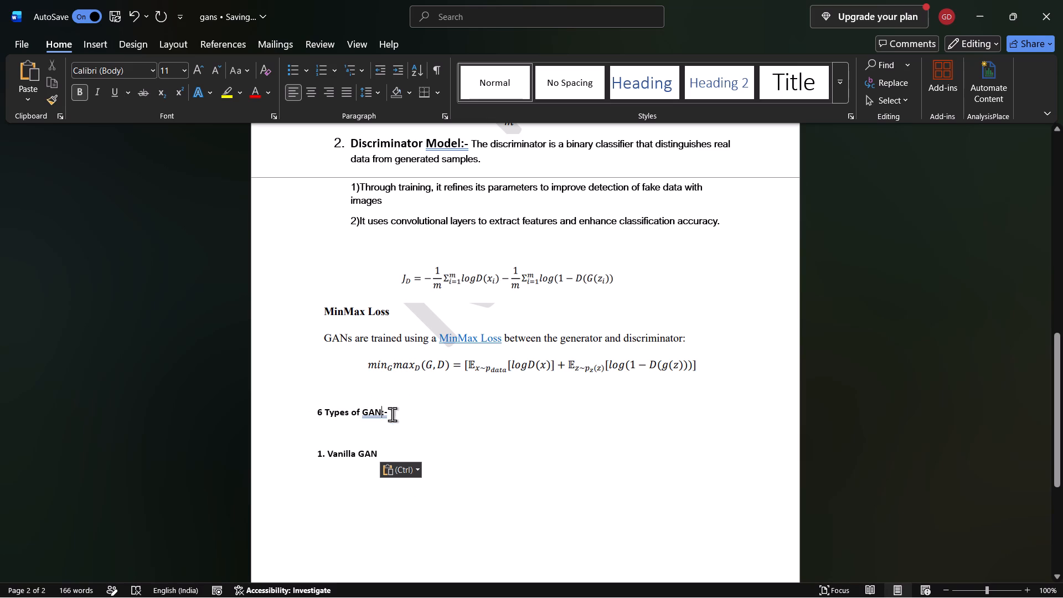
drag(392, 414, 329, 401)
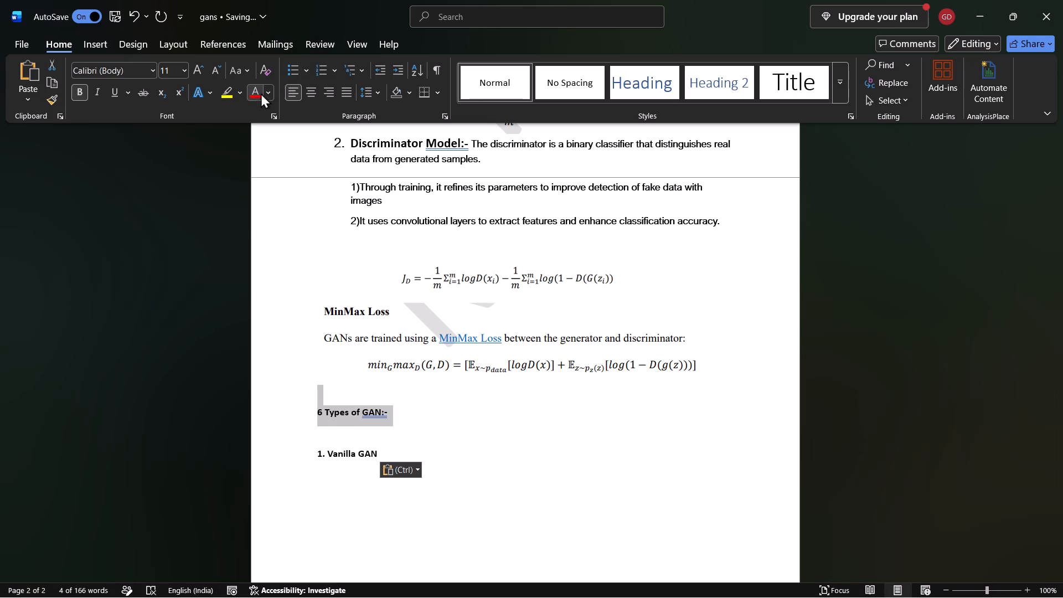
click(254, 97)
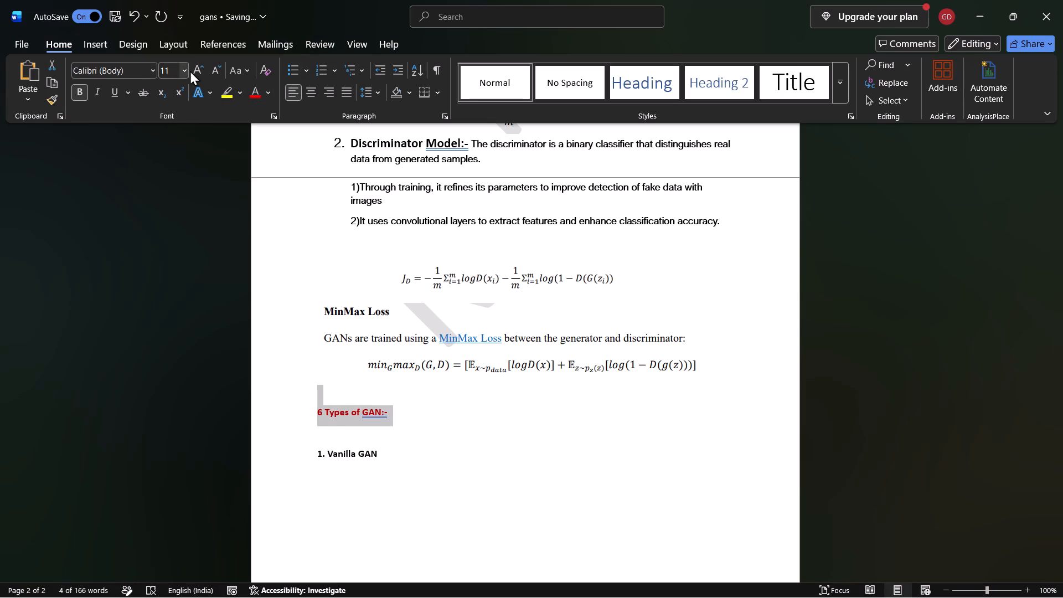
double_click(193, 70)
double_click(193, 70)
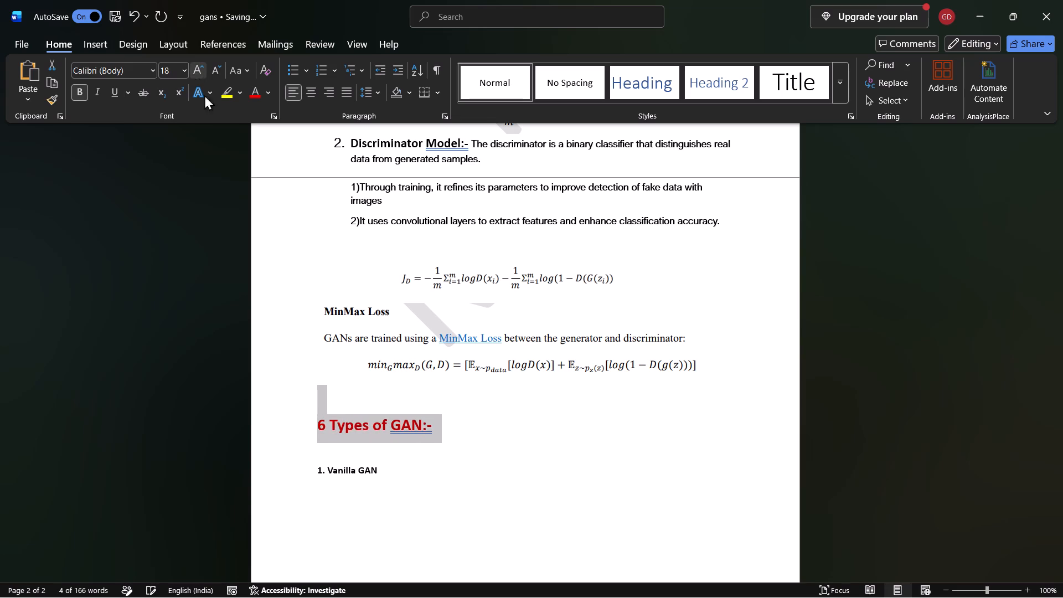
click(331, 388)
Format the "1. Vanilla GAN" line in Calibri Light at size 14 and append ":-" to it.
drag(317, 472, 386, 480)
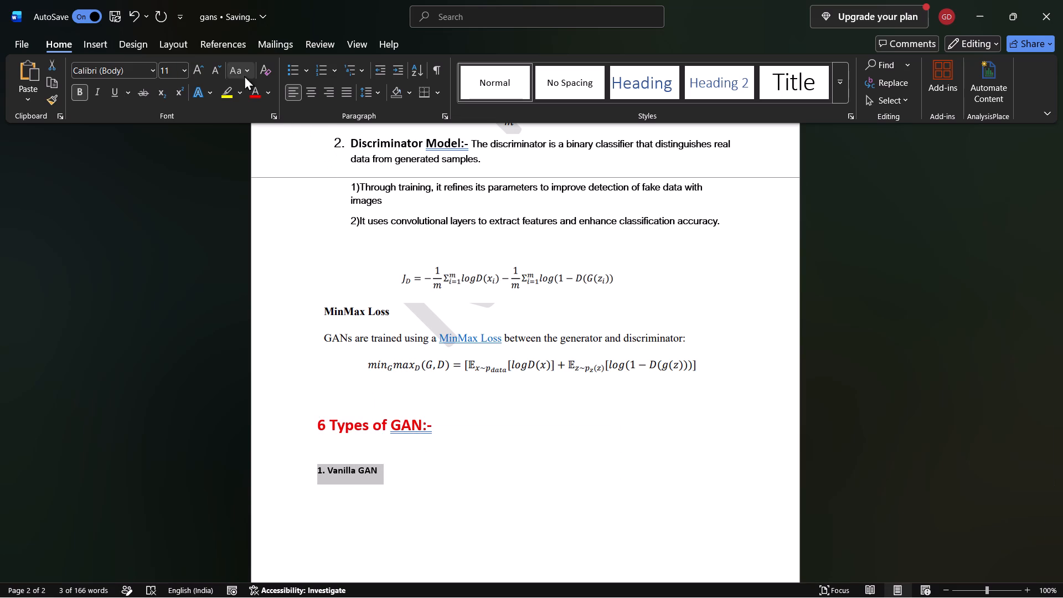
click(197, 70)
click(196, 70)
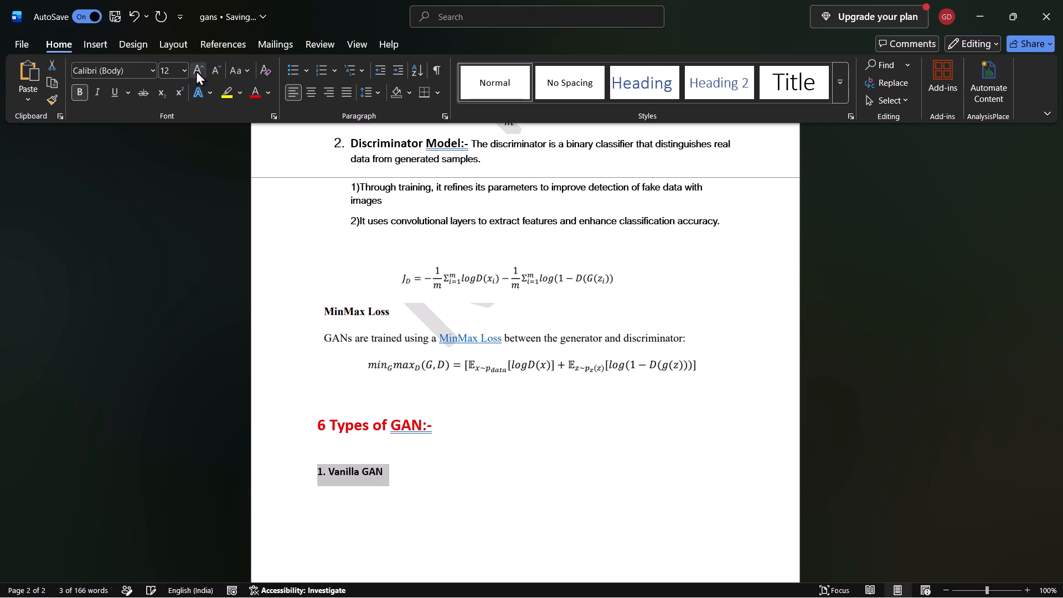
click(152, 67)
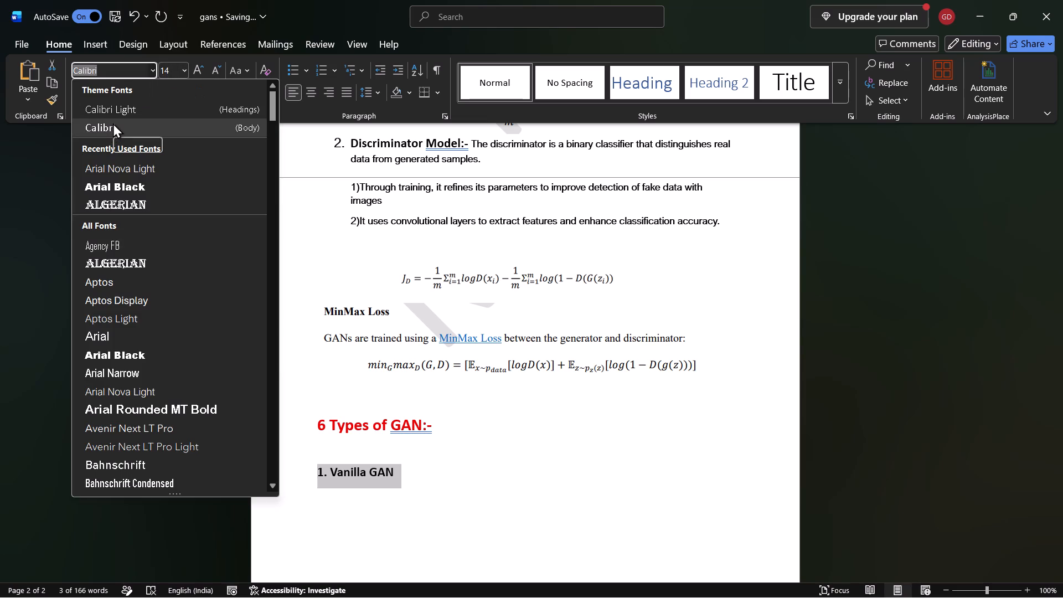
click(118, 109)
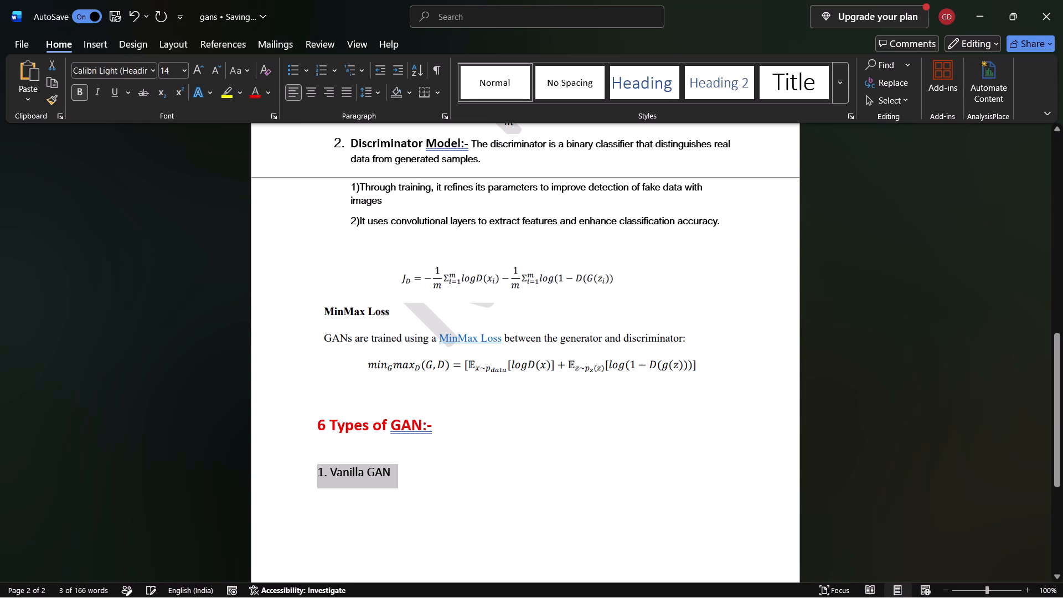
click(405, 480)
text(:-)
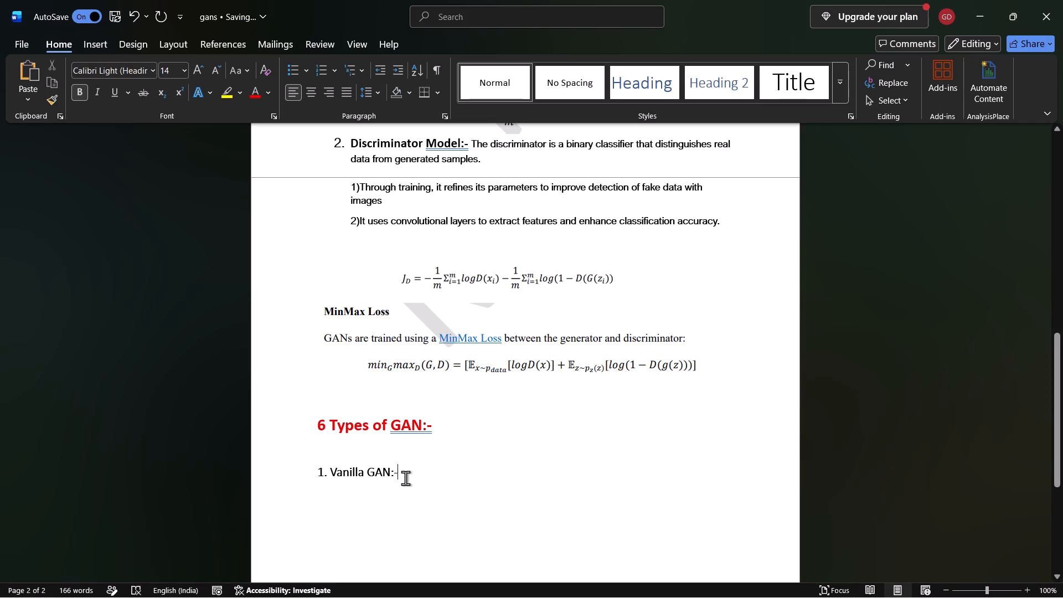
Copy "built using multi-layer perceptrons (MLPs)" from the PDF and paste it as an unnumbered line below "Vanilla GAN:-" in the Word document.
key(alt+Tab)
click(577, 312)
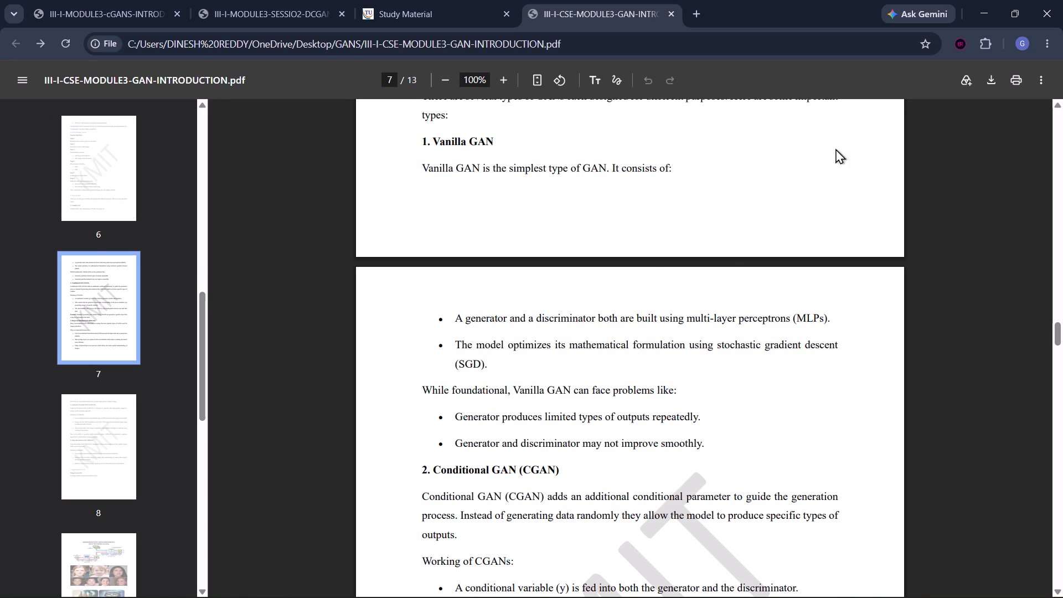
drag(705, 324, 730, 319)
click(781, 317)
drag(637, 319, 858, 332)
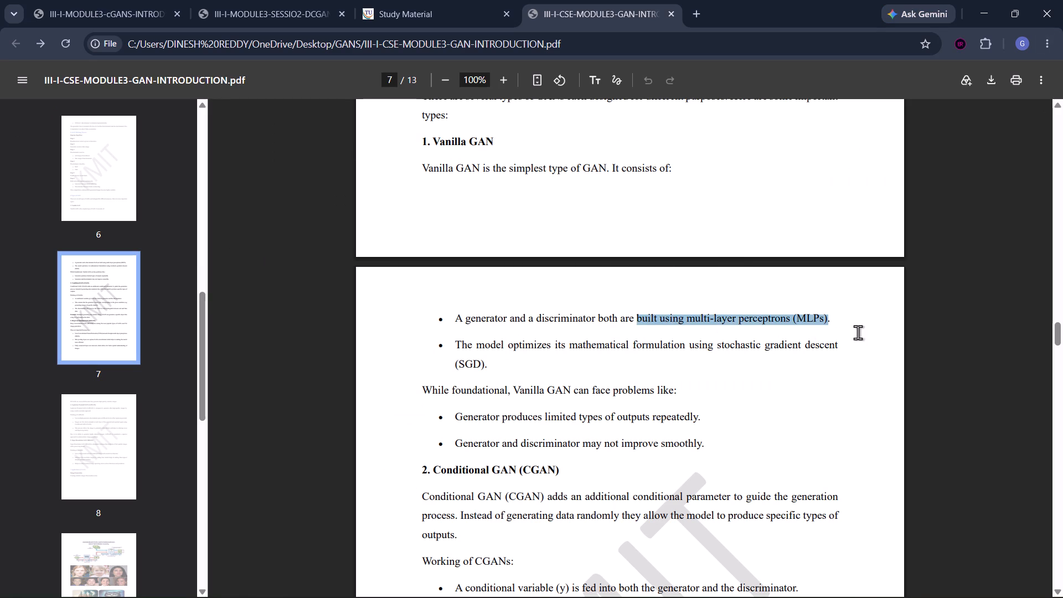
drag(858, 332, 848, 325)
key(ctrl+c)
key(alt+Tab)
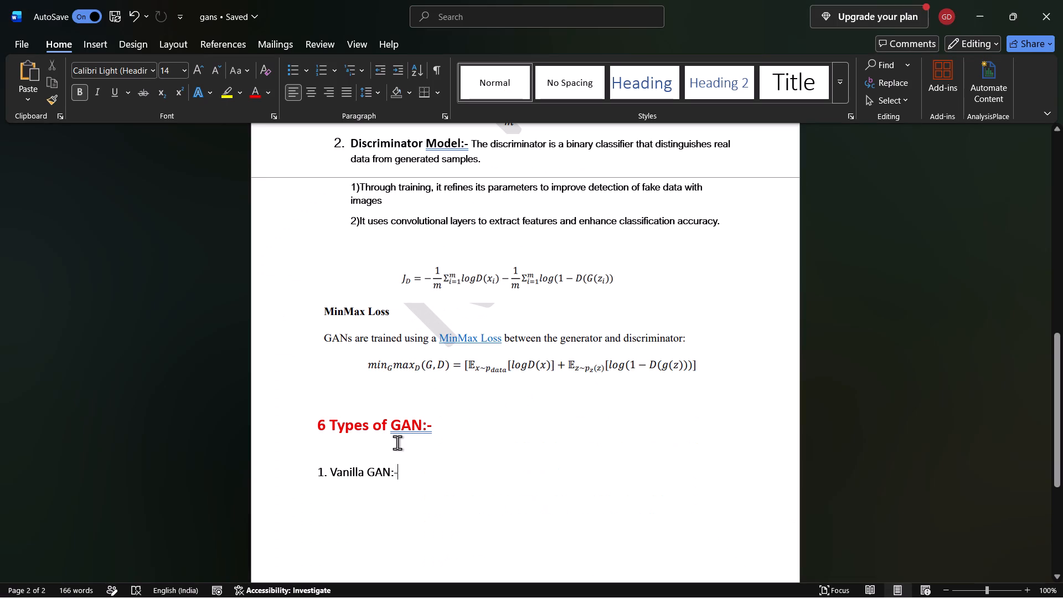
key(Return)
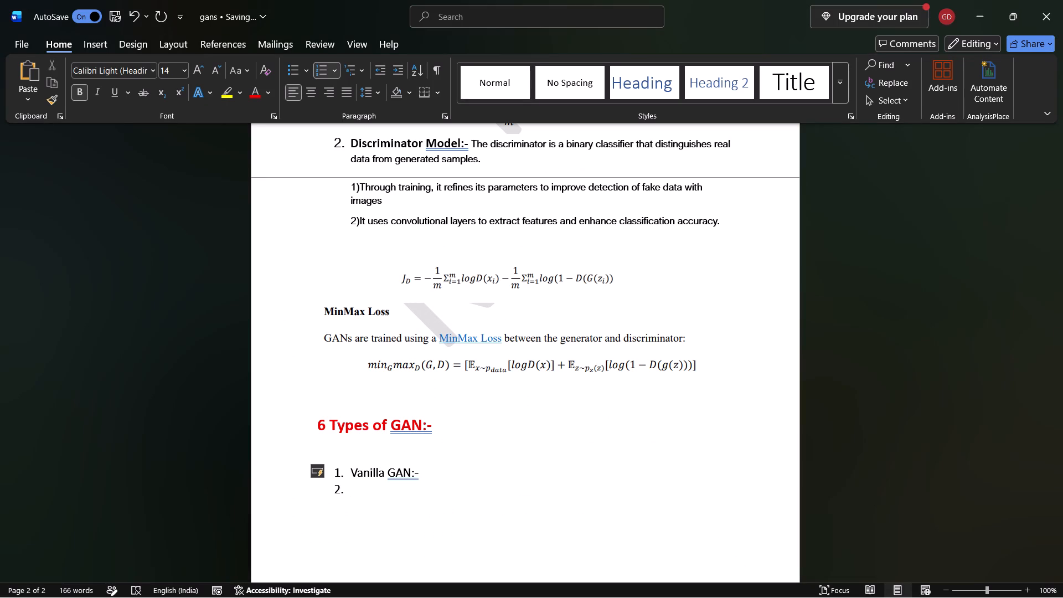
key(BackSpace)
key(BackSpace)
key(ctrl+v)
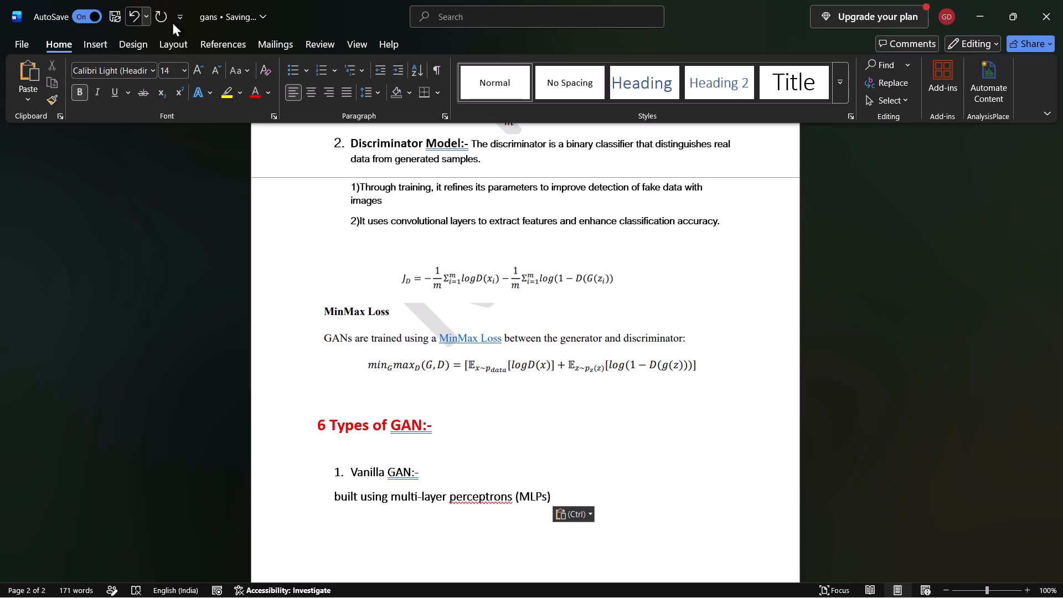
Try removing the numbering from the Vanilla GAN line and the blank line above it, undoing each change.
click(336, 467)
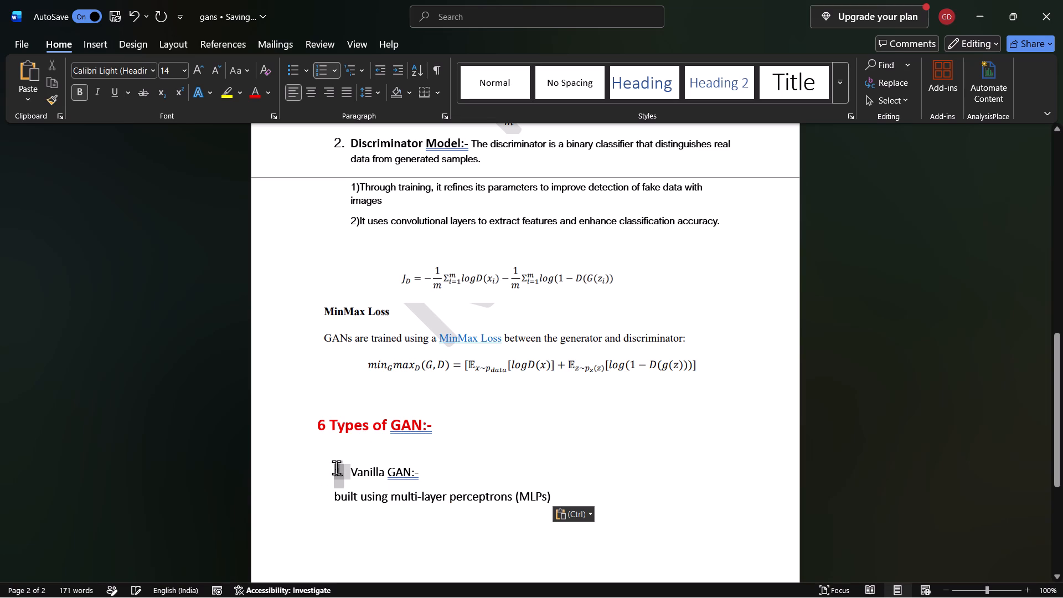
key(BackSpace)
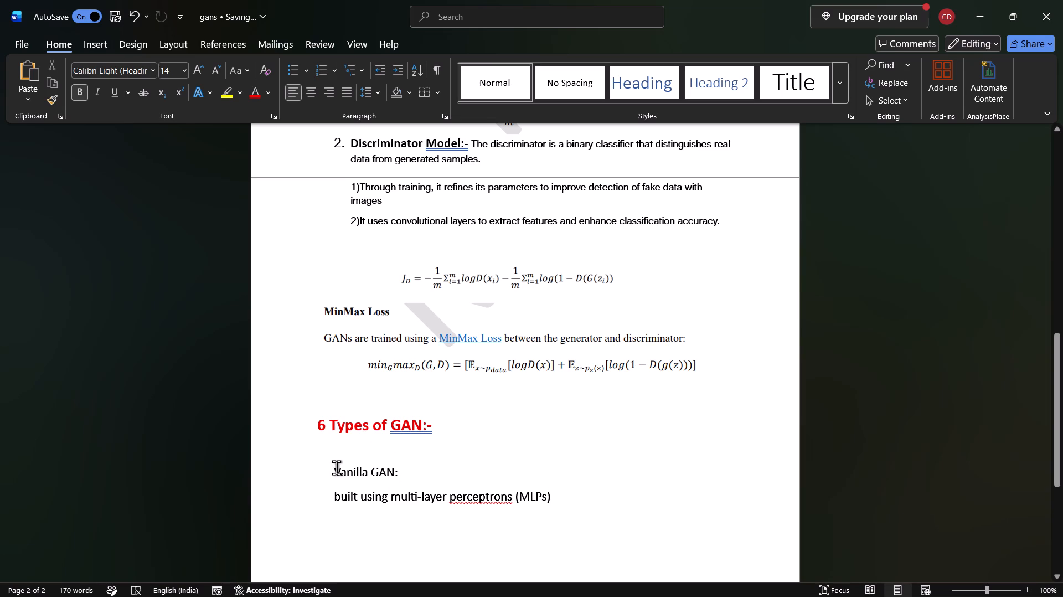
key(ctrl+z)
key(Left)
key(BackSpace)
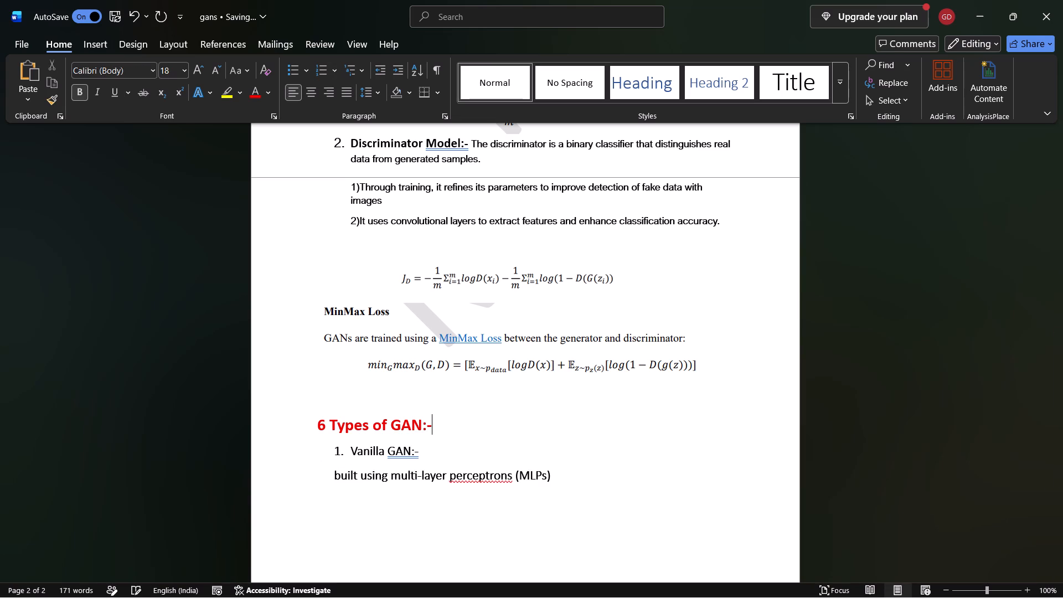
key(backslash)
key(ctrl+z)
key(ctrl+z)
Copy "the simplest type" from the PDF's Vanilla GAN description and paste it after "Vanilla GAN:-" in the Word document.
key(alt+Tab)
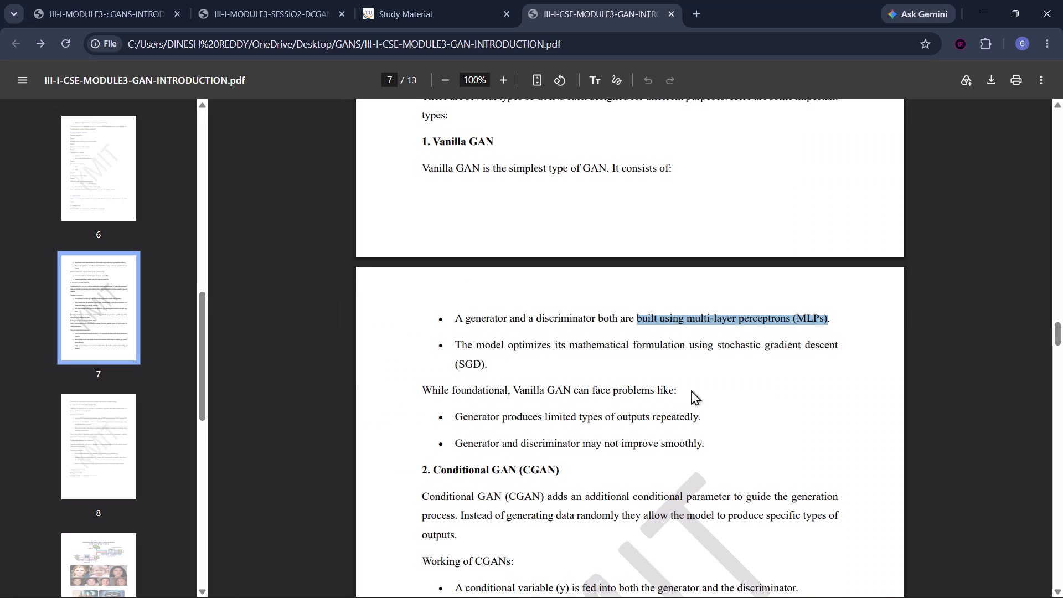
click(564, 314)
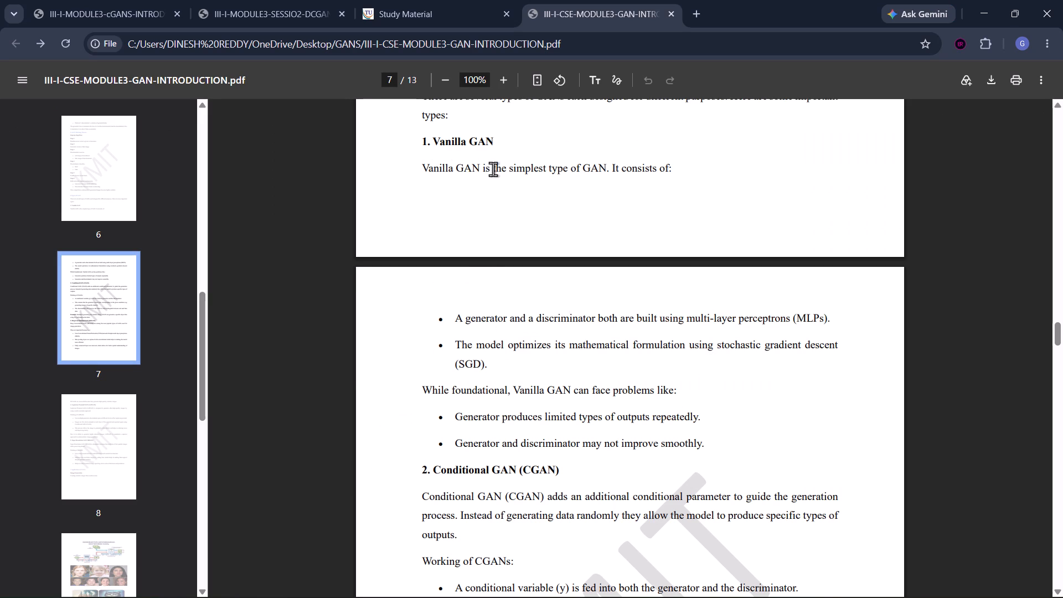
drag(493, 169, 569, 166)
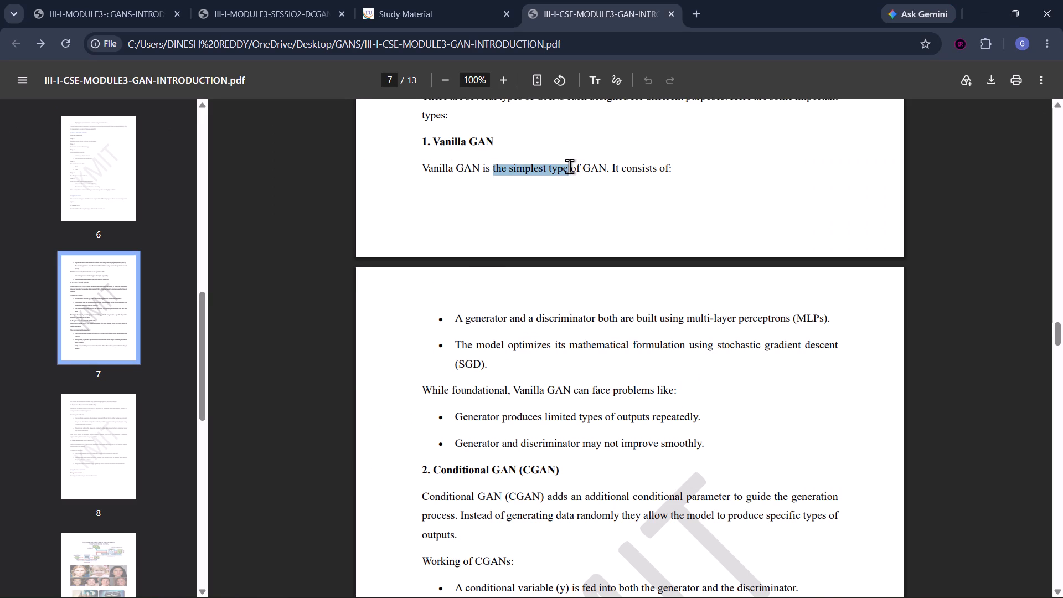
key(ctrl+c)
key(alt+Tab)
click(452, 471)
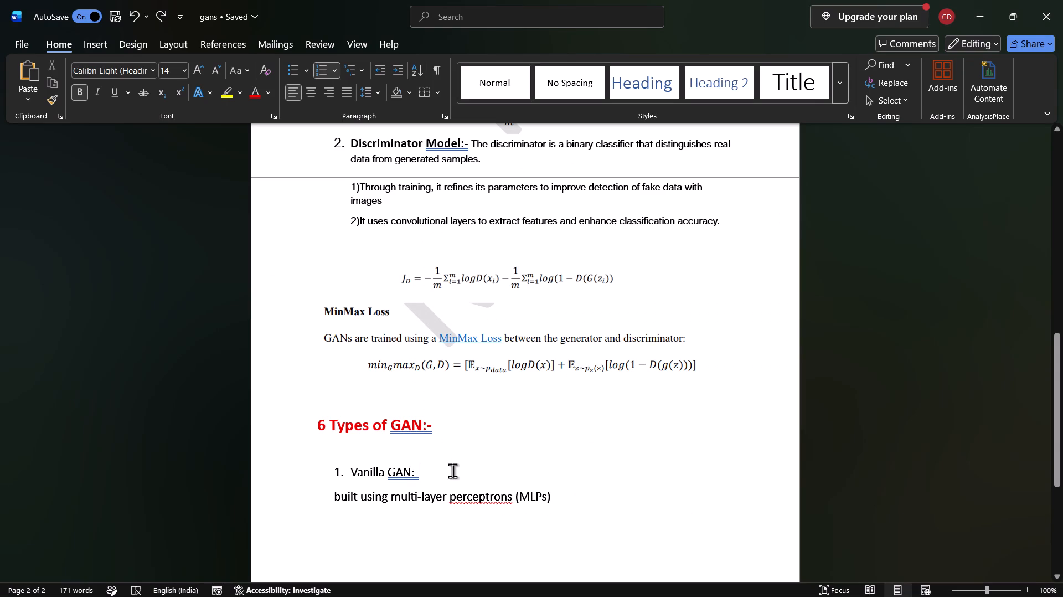
key(ctrl+v)
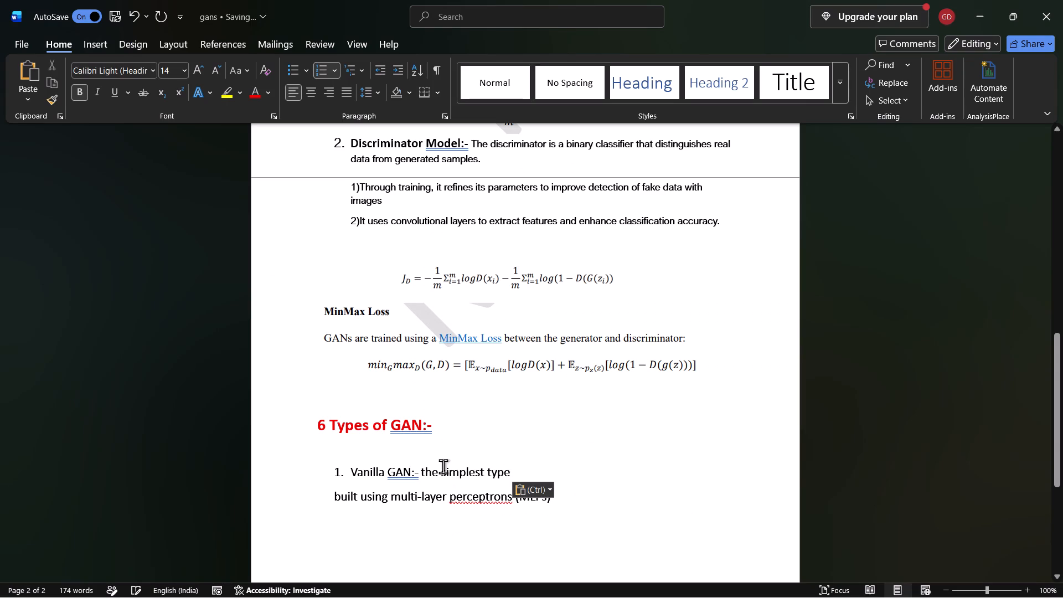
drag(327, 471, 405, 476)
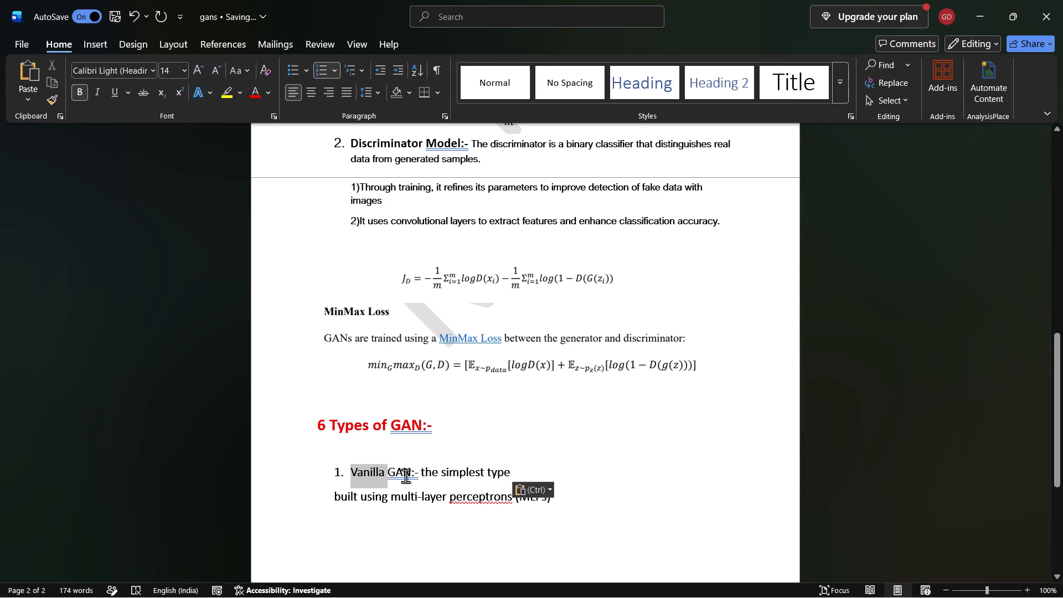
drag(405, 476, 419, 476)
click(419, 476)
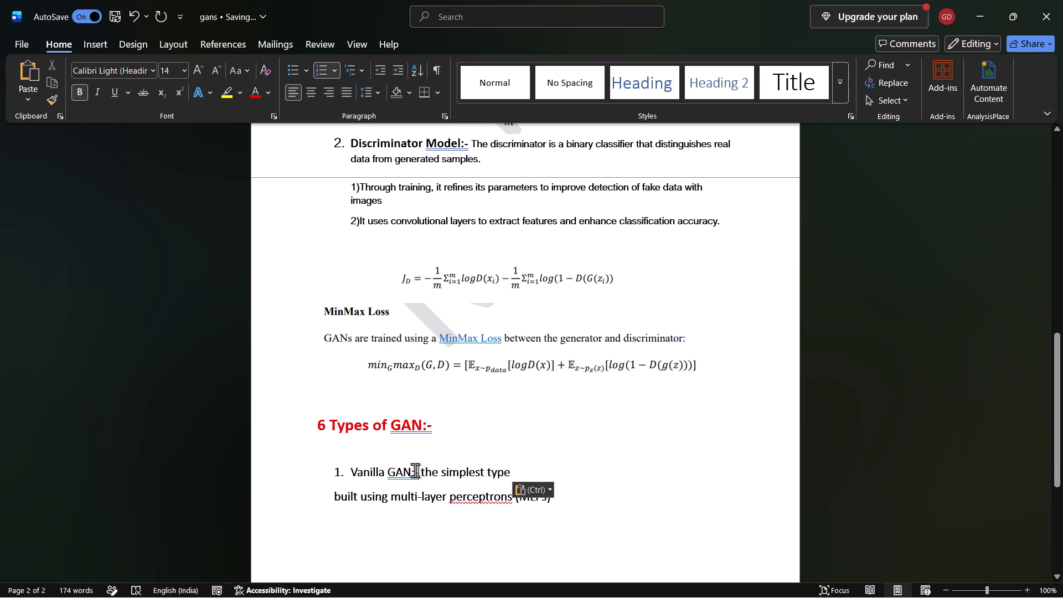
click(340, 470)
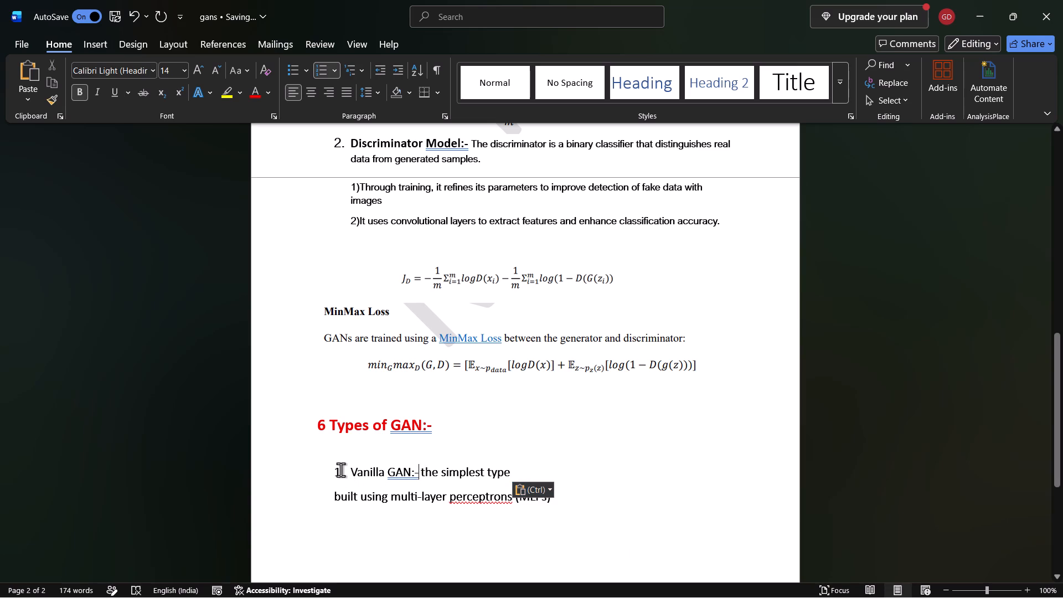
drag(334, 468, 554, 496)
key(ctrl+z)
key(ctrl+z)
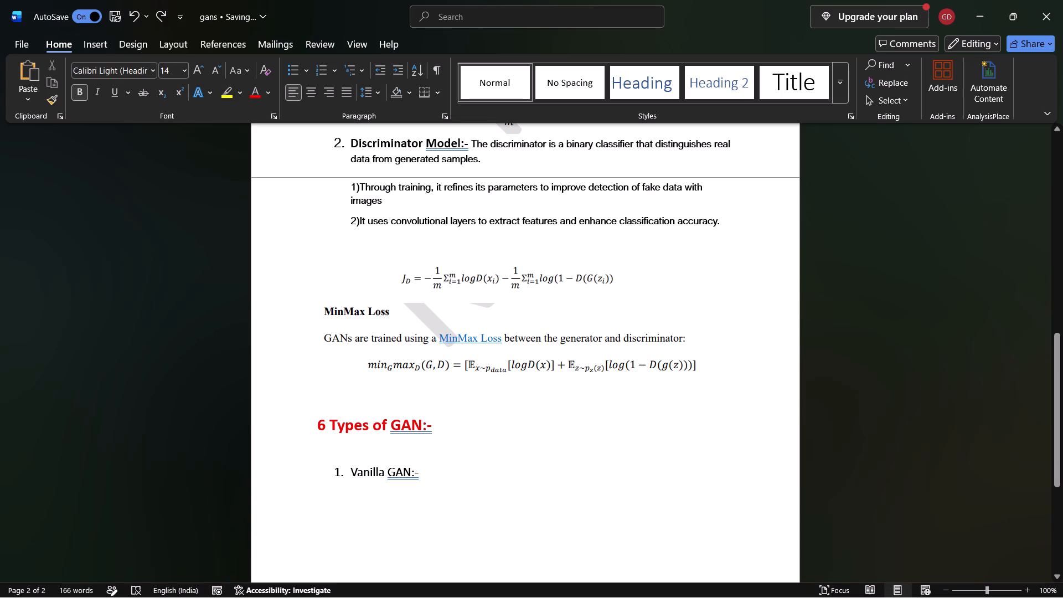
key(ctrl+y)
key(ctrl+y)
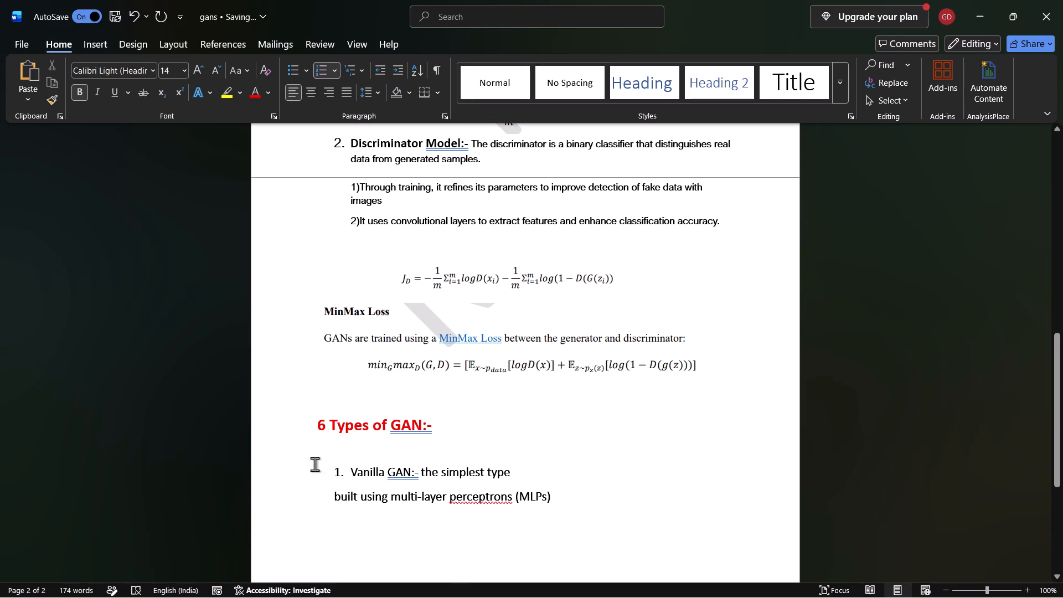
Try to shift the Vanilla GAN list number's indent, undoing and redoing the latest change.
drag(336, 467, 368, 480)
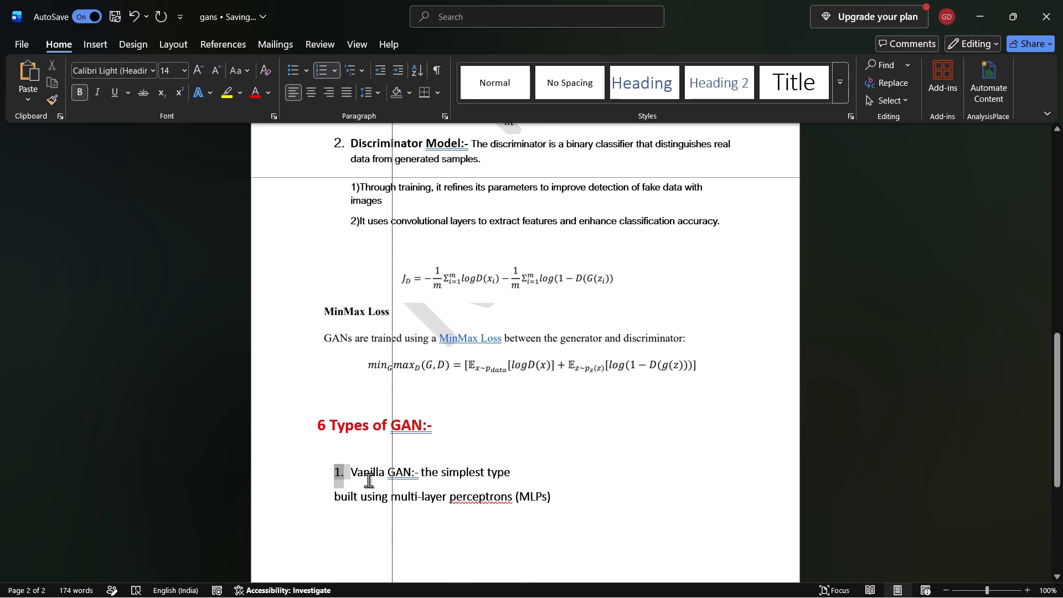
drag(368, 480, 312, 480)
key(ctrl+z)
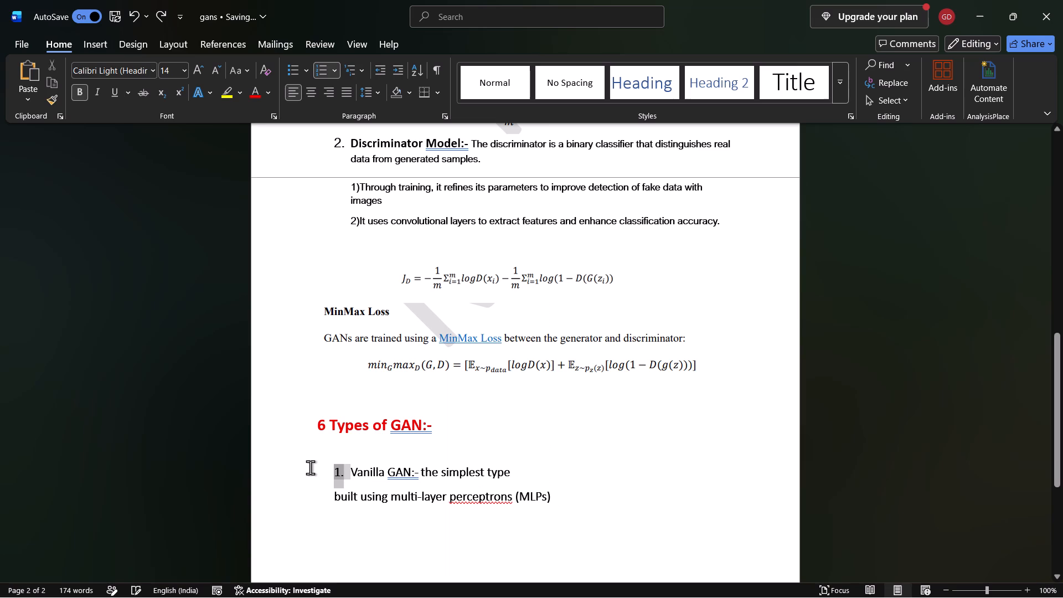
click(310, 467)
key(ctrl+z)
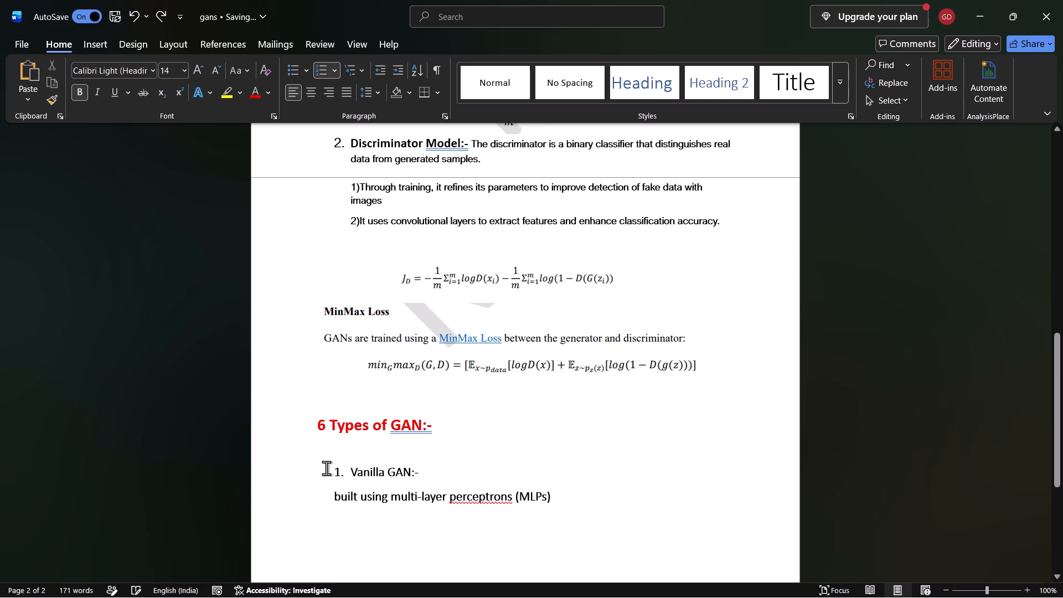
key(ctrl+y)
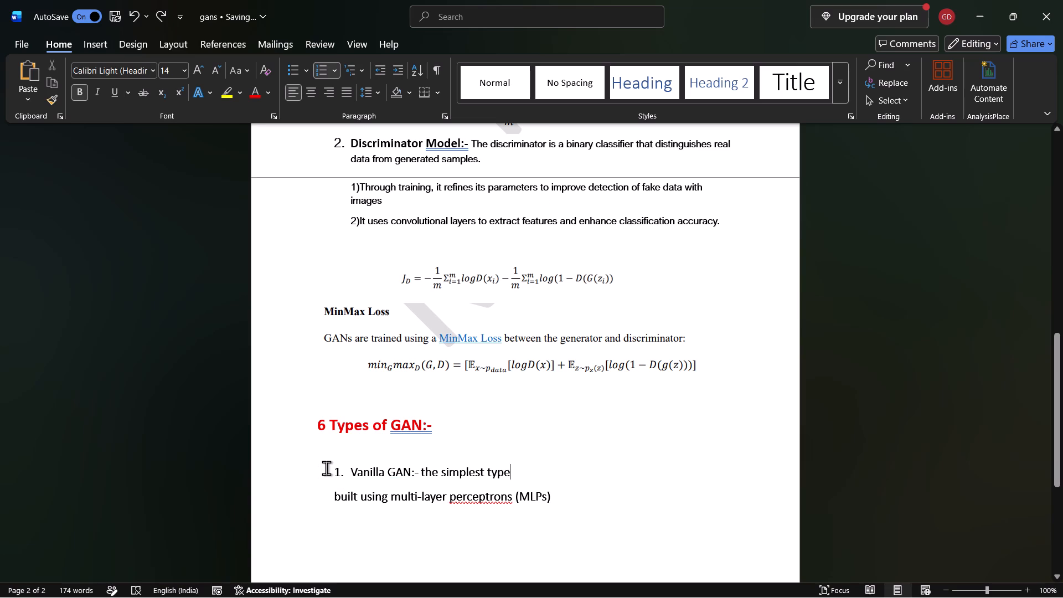
Slightly reduce the indent of the numbered Vanilla GAN line by moving its list number outward.
drag(340, 473, 336, 475)
drag(336, 475, 321, 477)
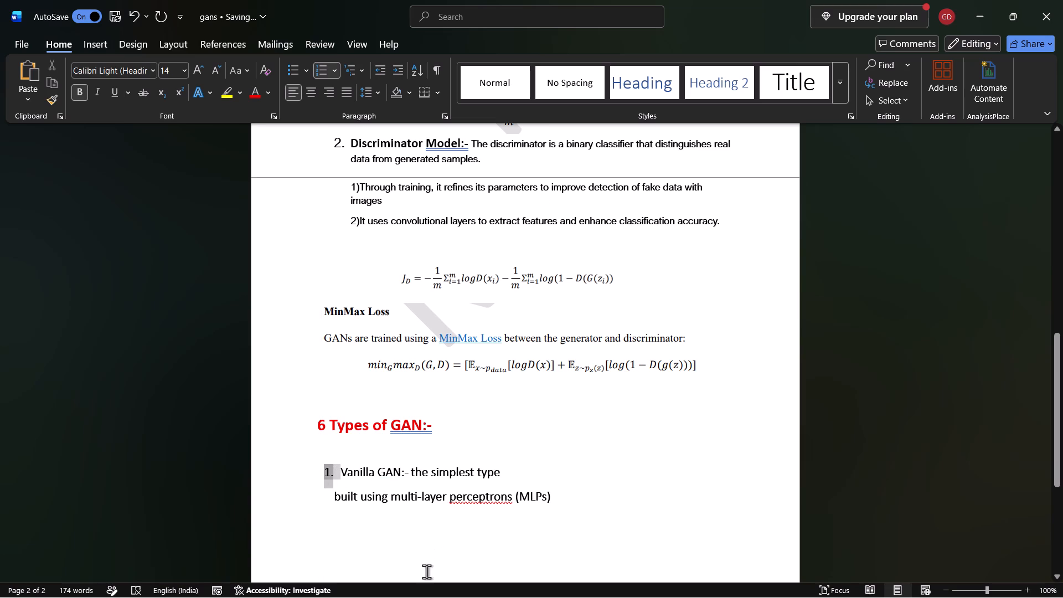
click(426, 571)
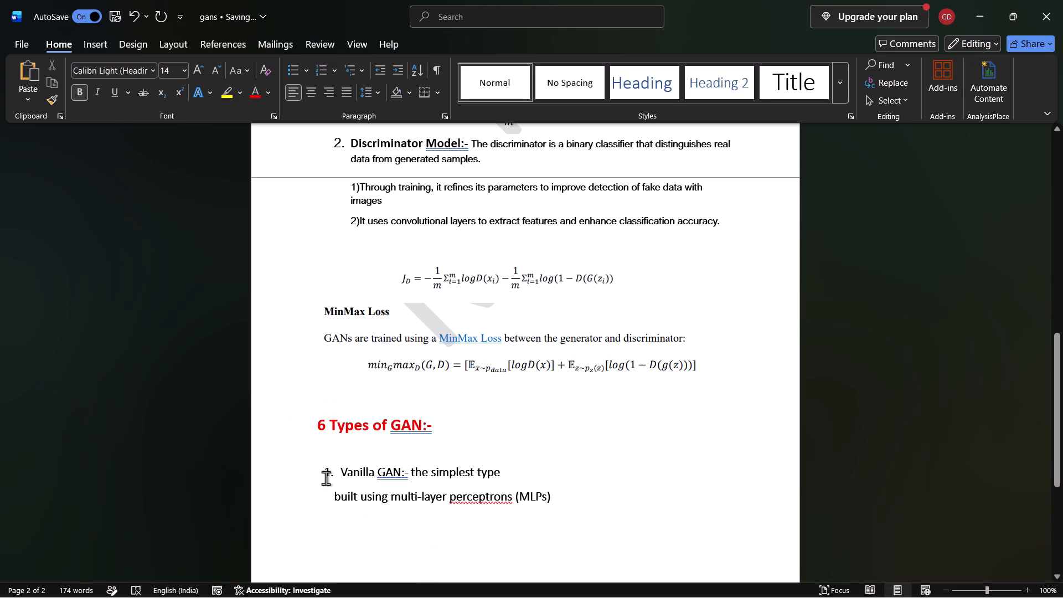
Reduce the Vanilla GAN line and the multi-layer perceptrons line below it to font size 12.
drag(319, 468, 550, 512)
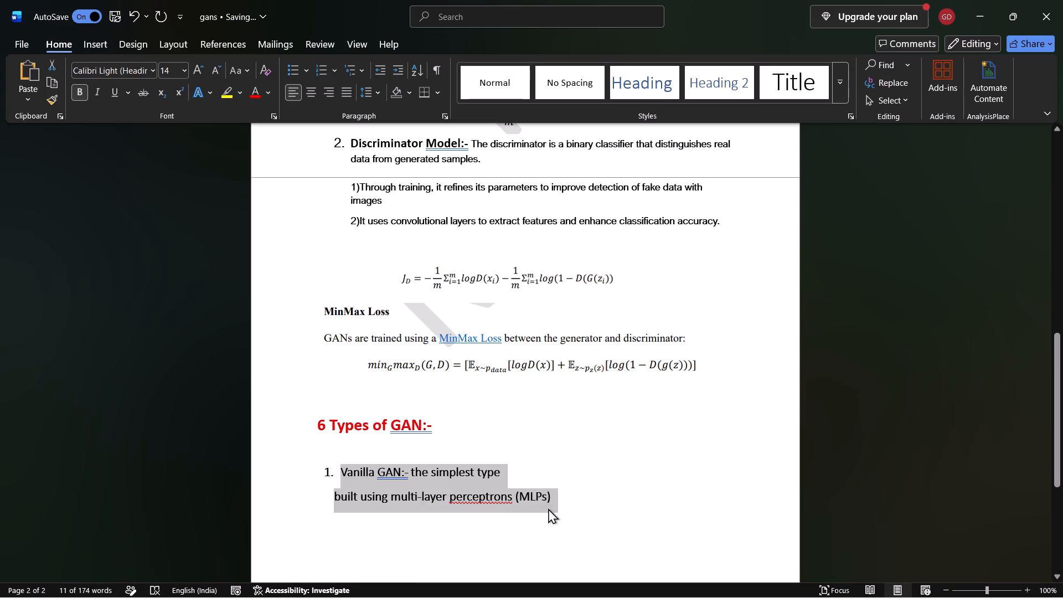
key(ctrl+c)
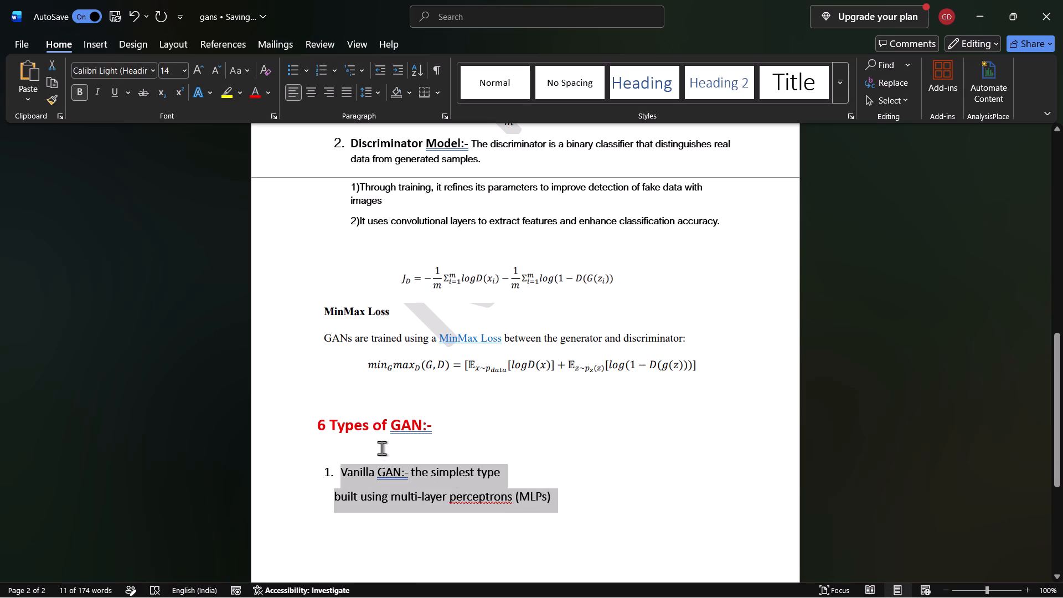
click(381, 448)
drag(340, 469, 576, 518)
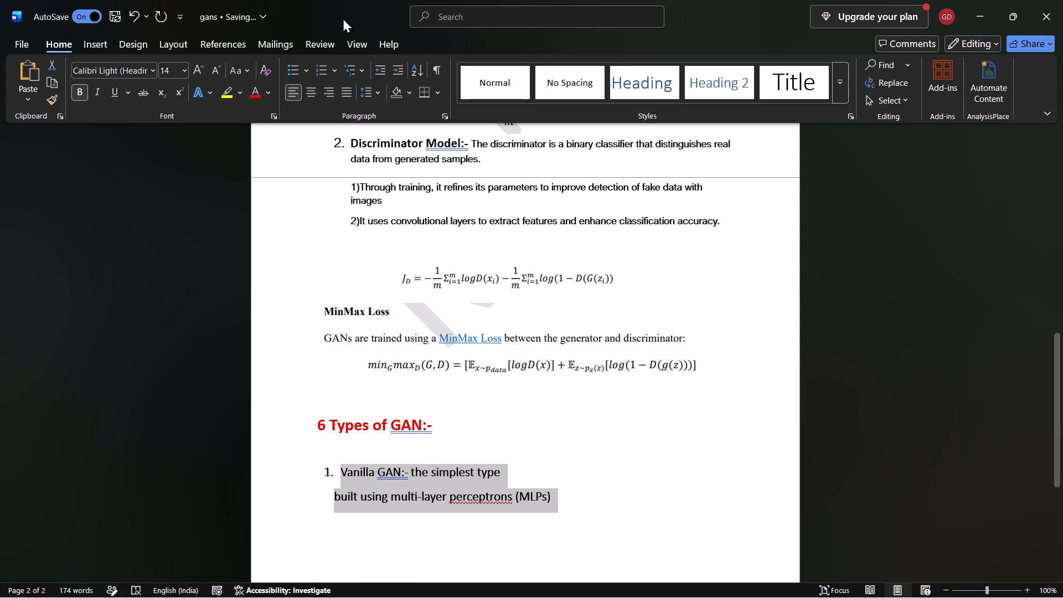
click(210, 70)
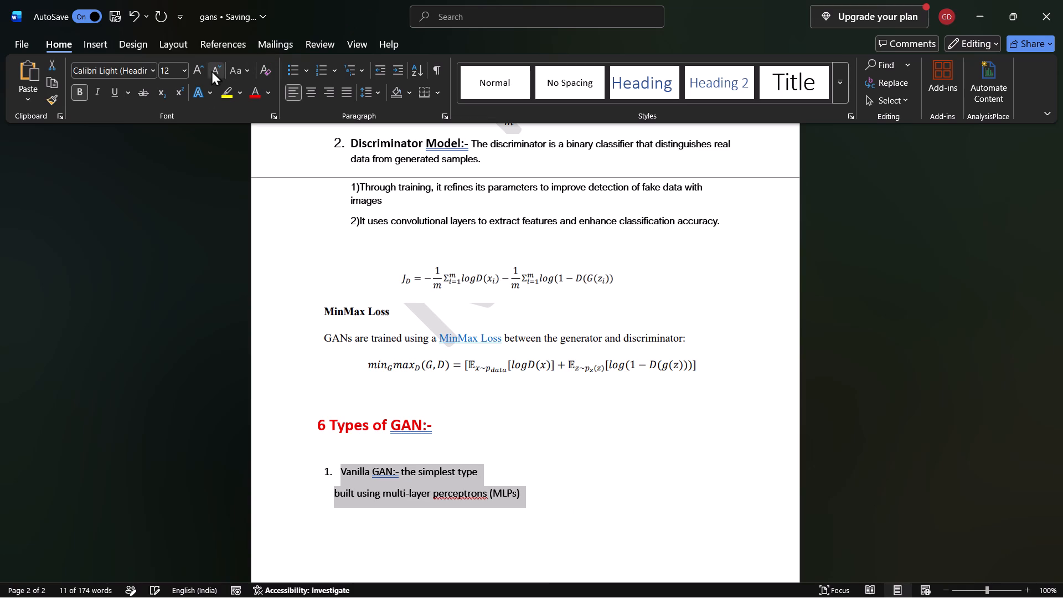
Enlarge only the "Vanilla GAN:-" label to font size 14.
click(319, 444)
drag(339, 468, 395, 478)
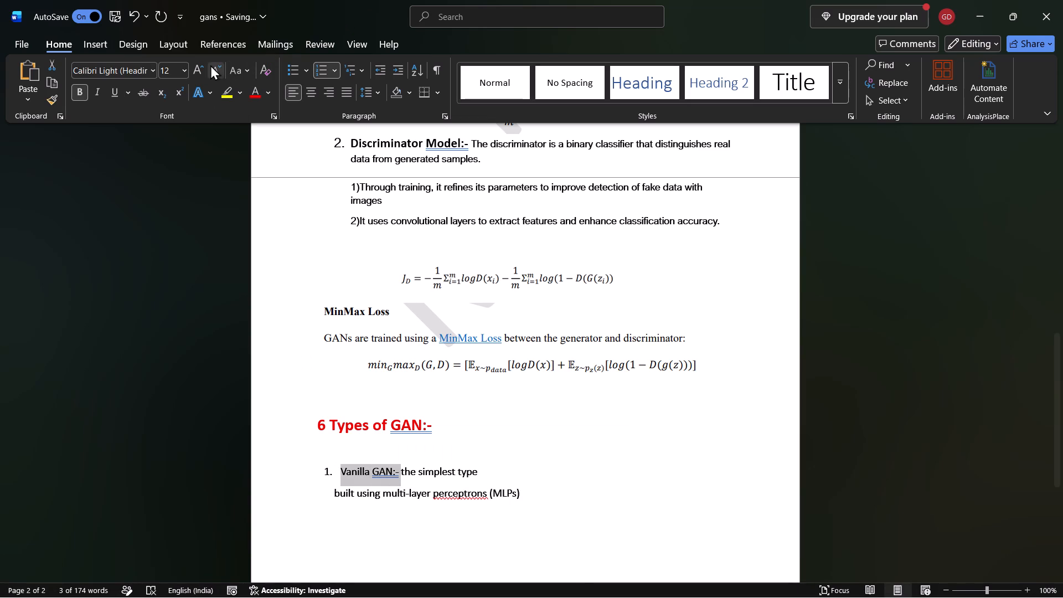
click(194, 69)
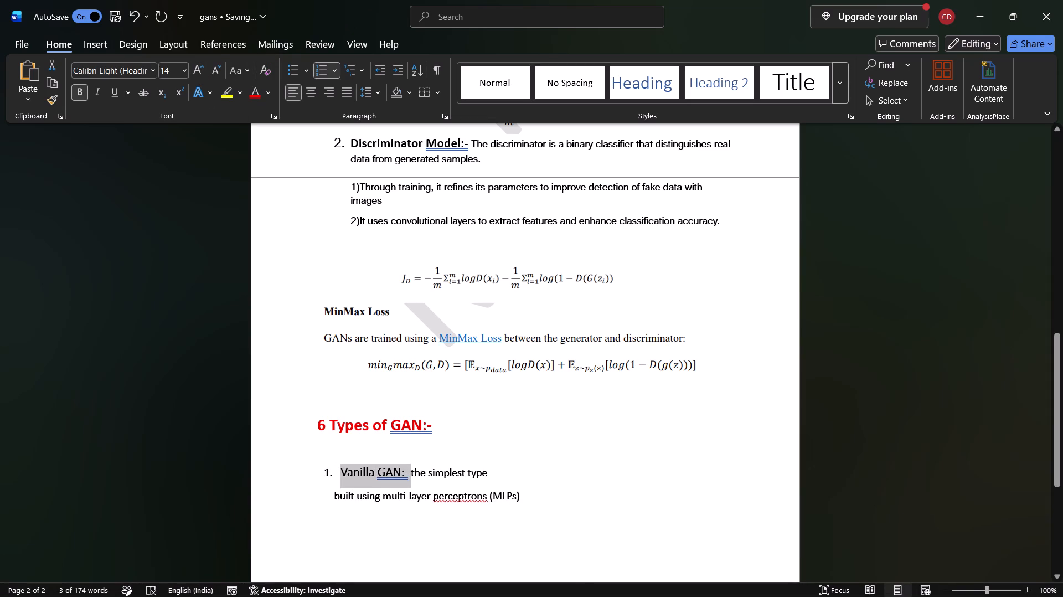
click(544, 420)
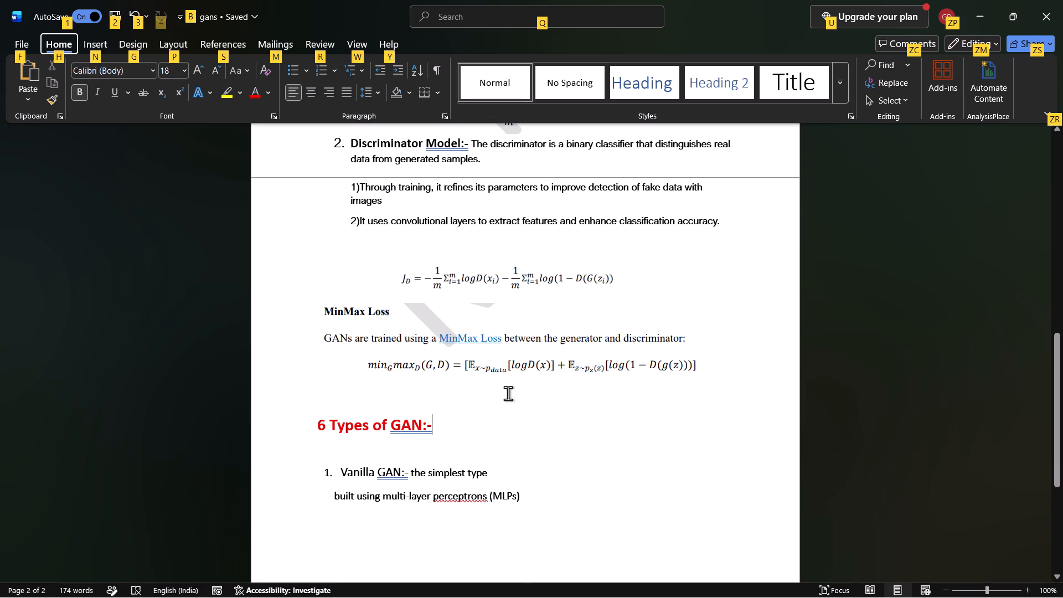
Turn the "built using multi-layer perceptrons (MLPs)" line into an arrow bullet by putting "=>" and a space before it.
click(334, 495)
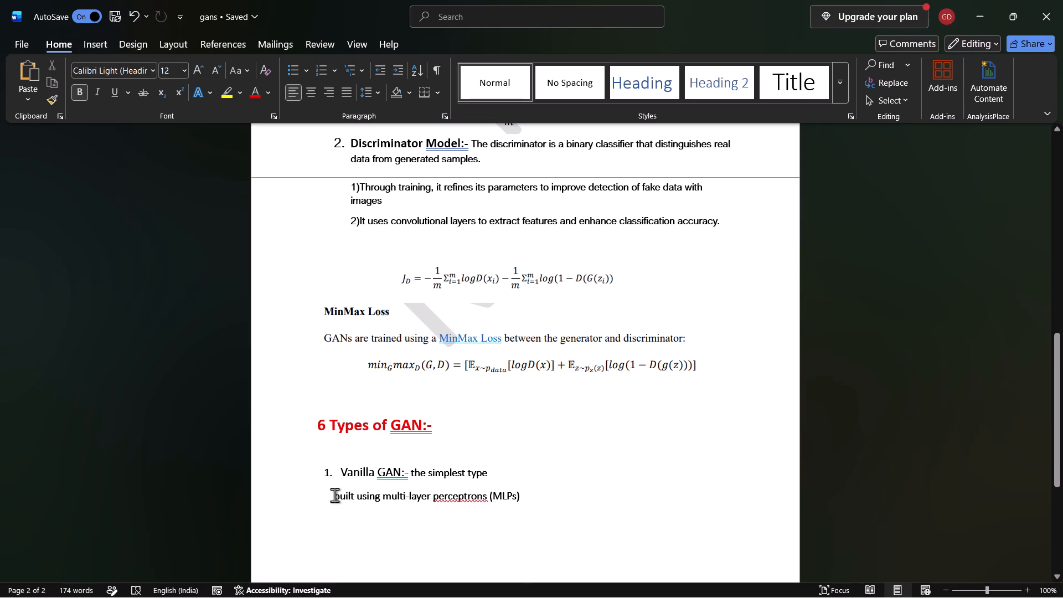
text(-?)
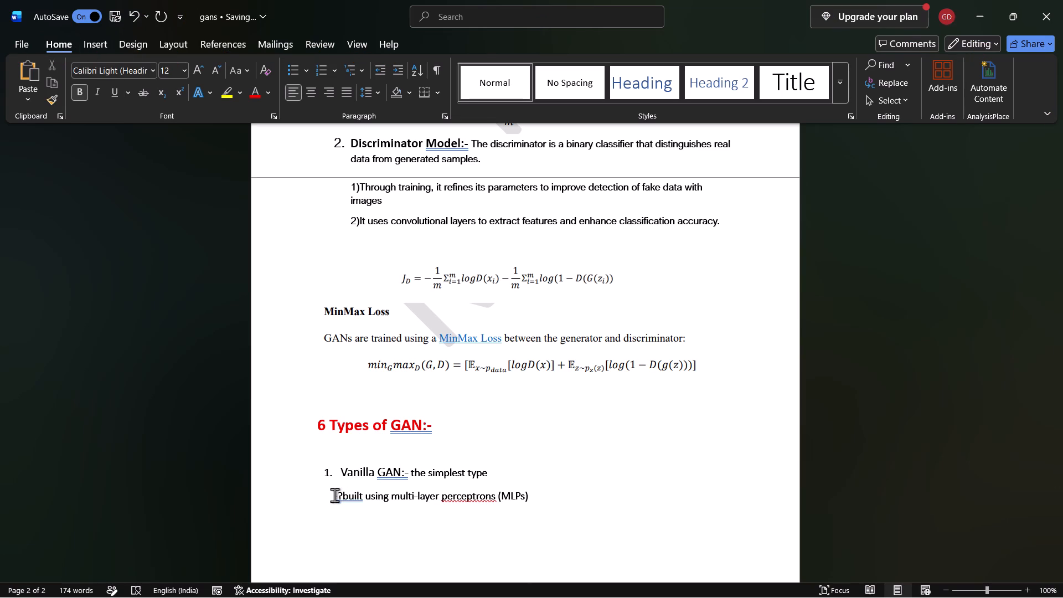
key(BackSpace)
key(BackSpace)
key(equal)
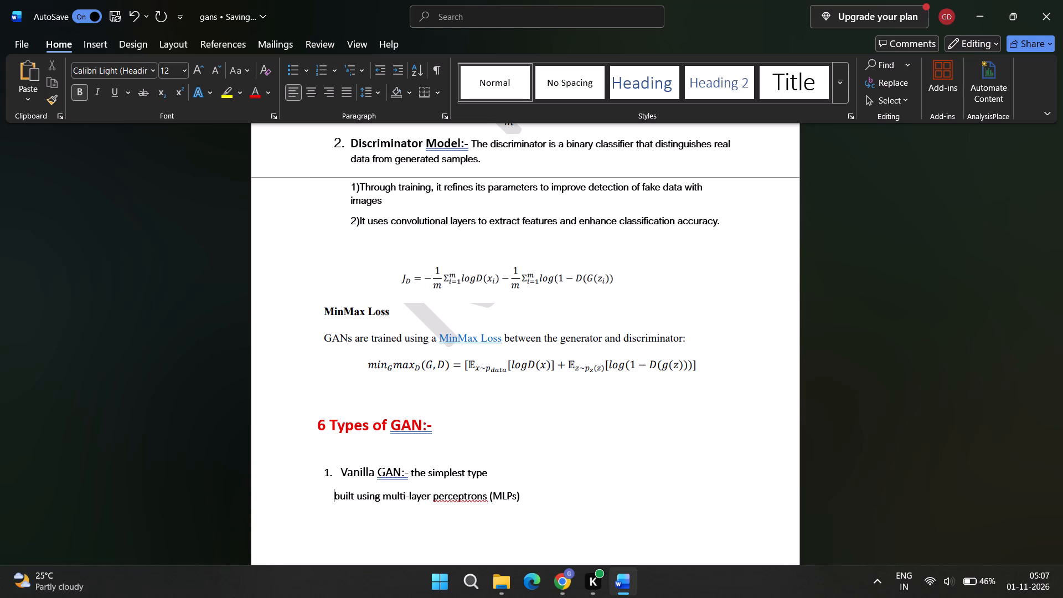
key(shift+question)
key(BackSpace)
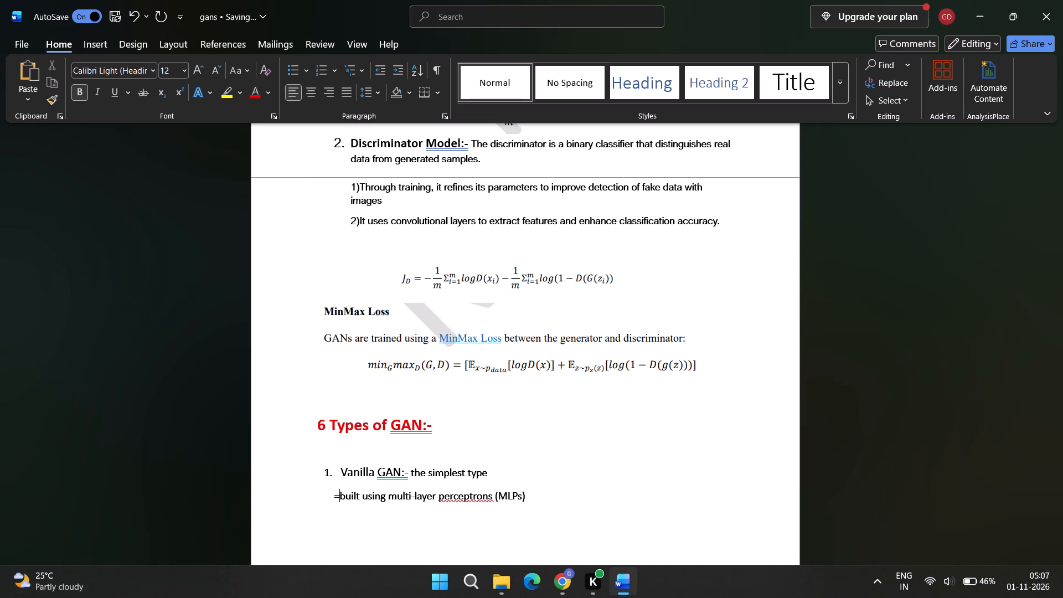
key(shift+question)
key(BackSpace)
key(shift+greater)
key(space)
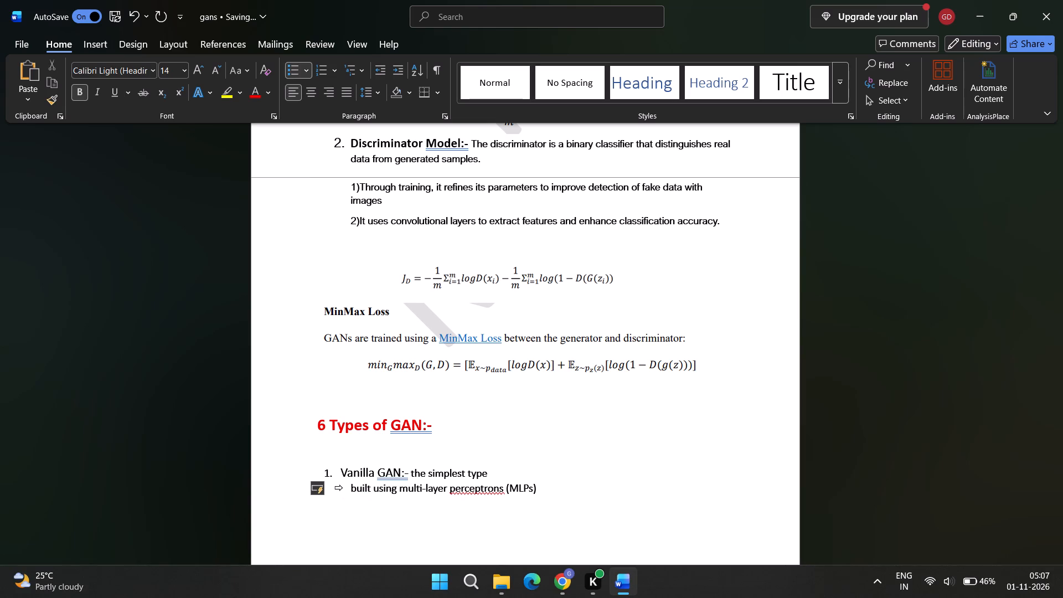
click(601, 455)
Switch to the GAN introduction PDF and read the remaining Vanilla GAN points on optimization and the problems it can face.
key(alt+Tab)
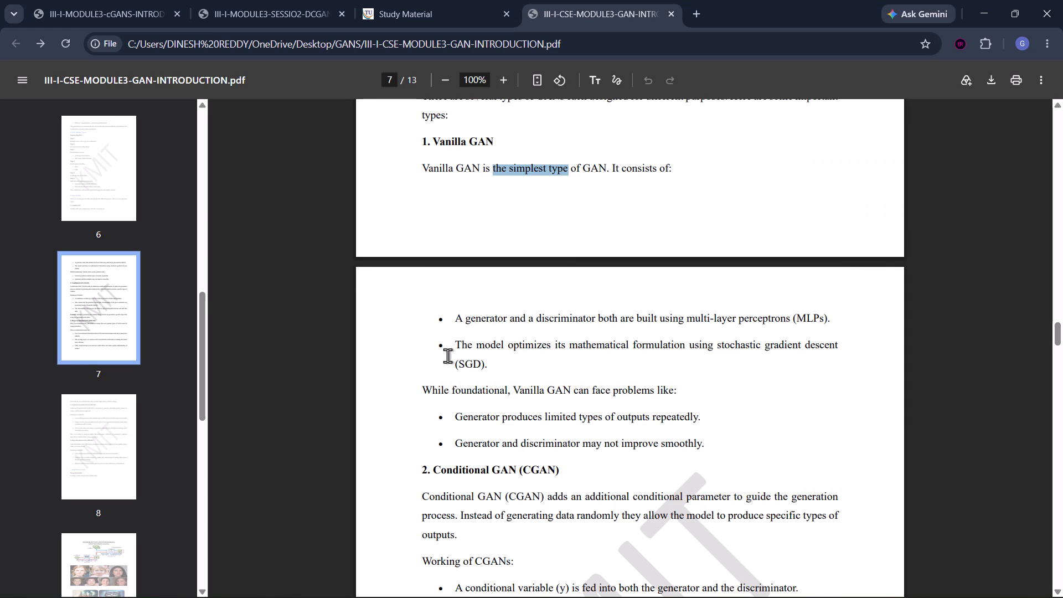
drag(456, 334, 493, 362)
click(497, 362)
drag(418, 388, 421, 388)
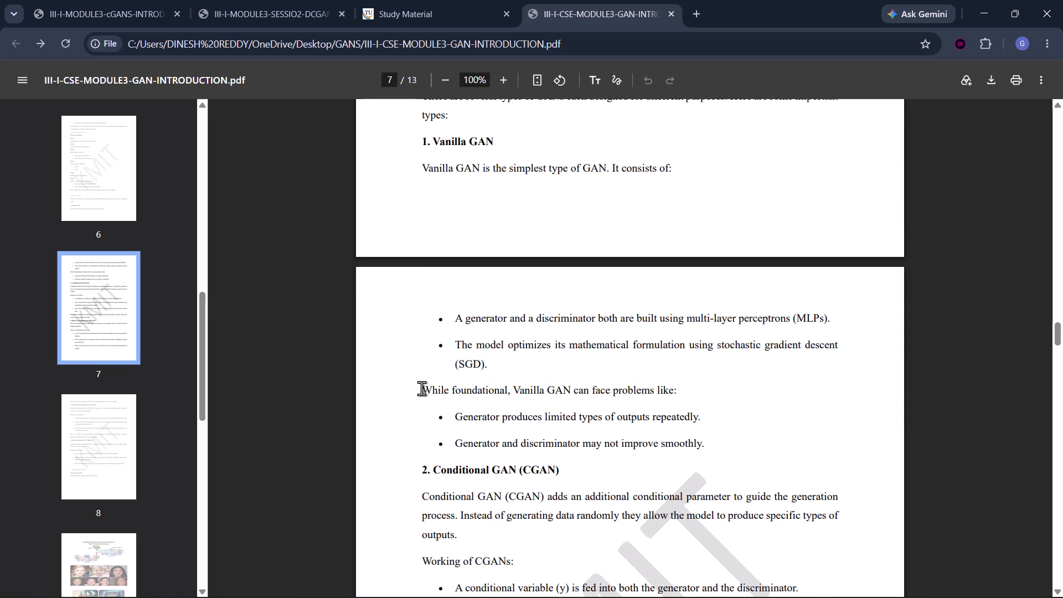
drag(421, 388, 736, 384)
click(736, 383)
drag(446, 426, 684, 424)
click(685, 423)
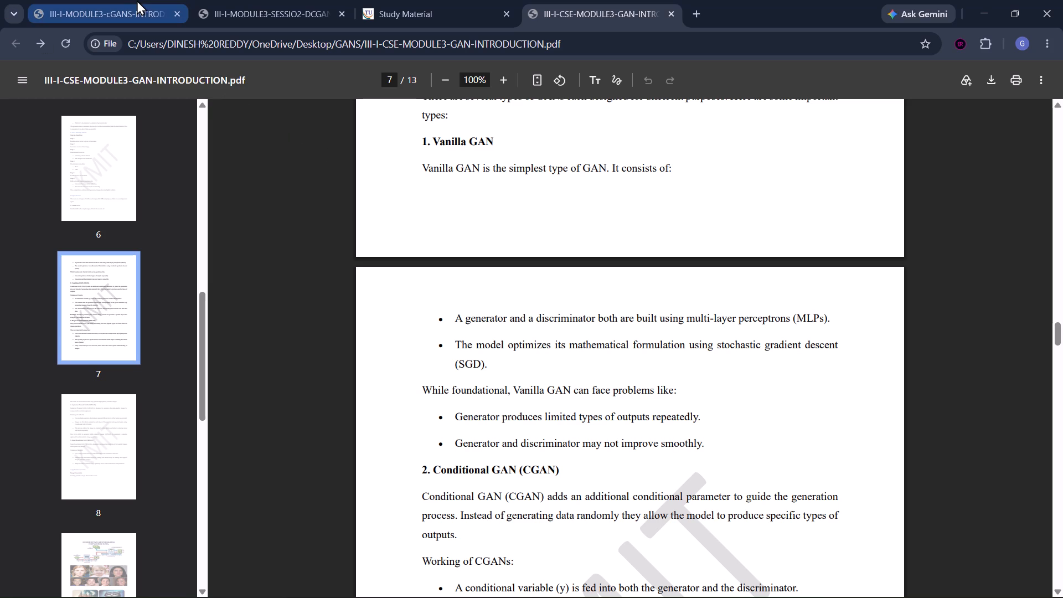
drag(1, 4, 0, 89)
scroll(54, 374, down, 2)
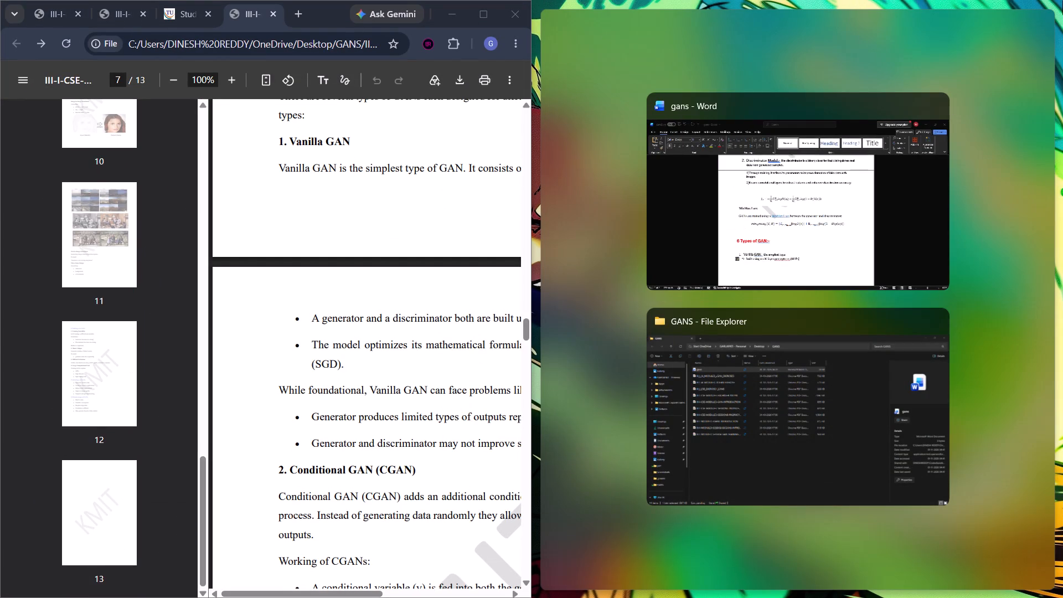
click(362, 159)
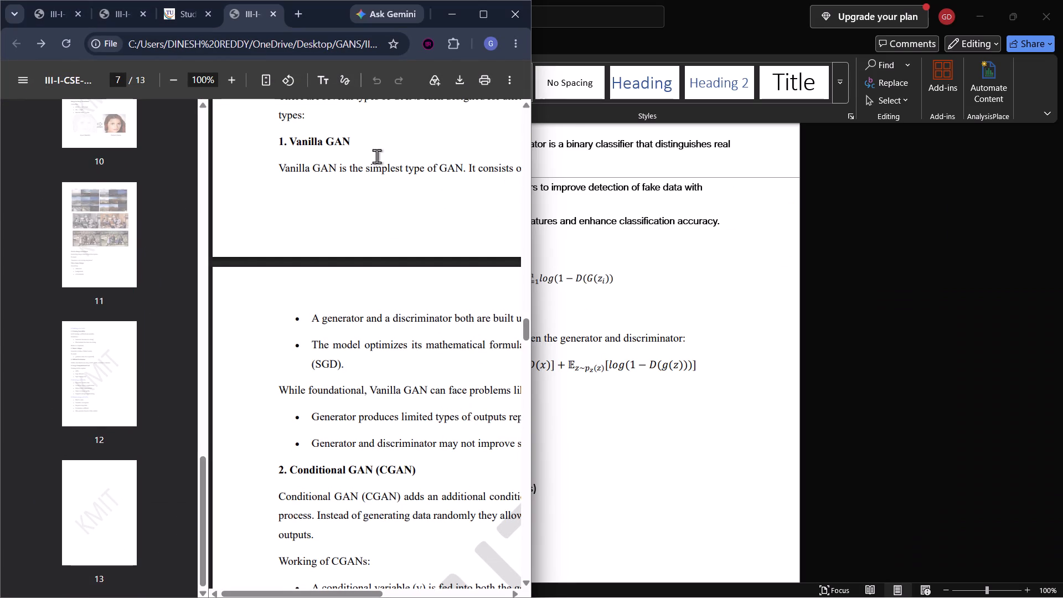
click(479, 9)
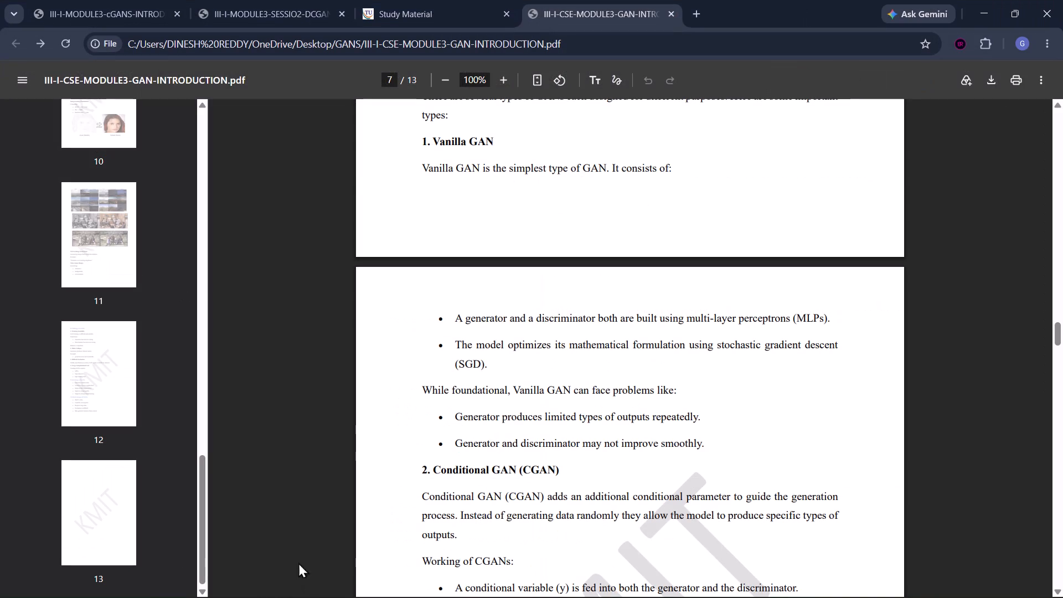
Copy the stochastic gradient descent (SGD) sentence into the Word notes as a new arrow bullet, ending the MLPs bullet above with a period.
drag(456, 341, 626, 346)
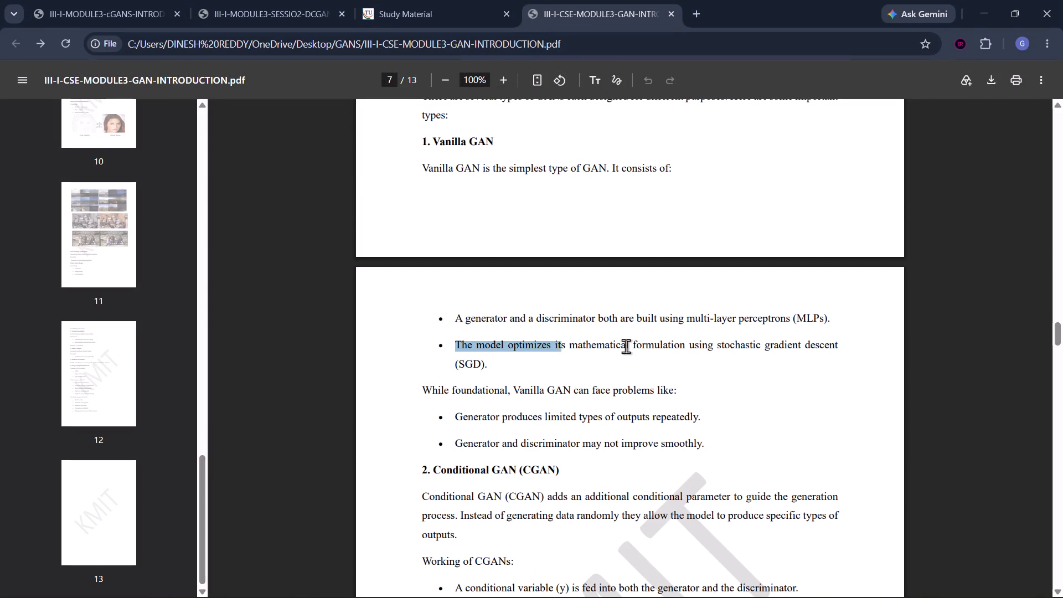
drag(626, 346, 495, 366)
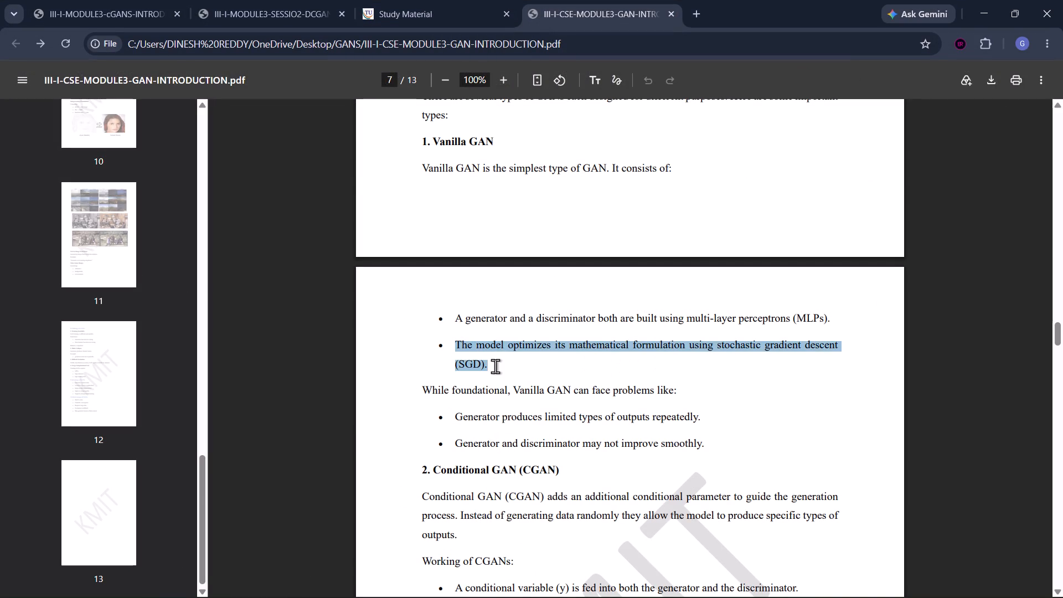
drag(495, 366, 494, 366)
key(ctrl+c)
key(alt+Tab)
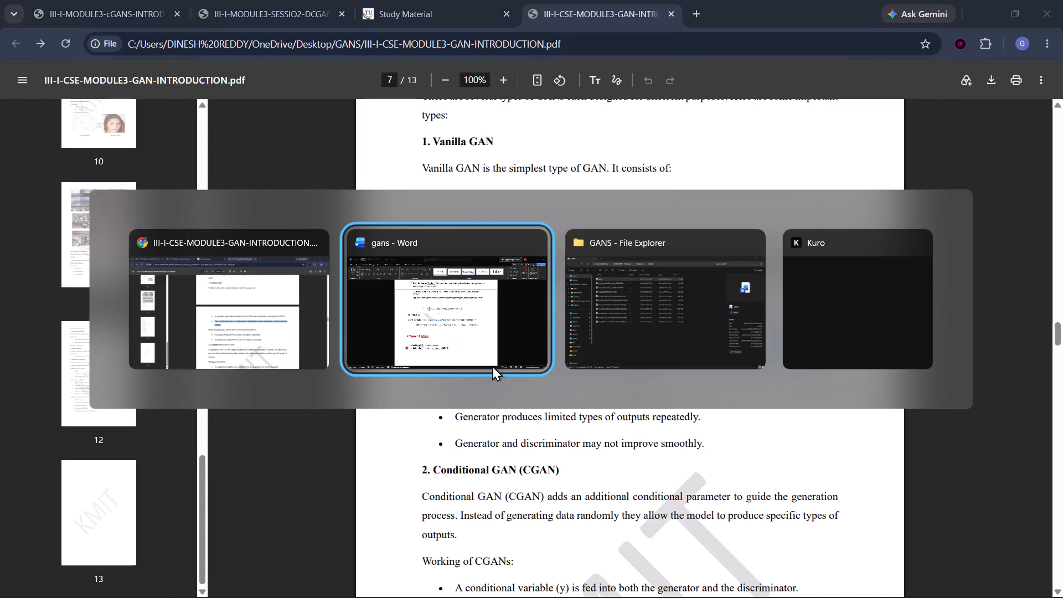
click(542, 487)
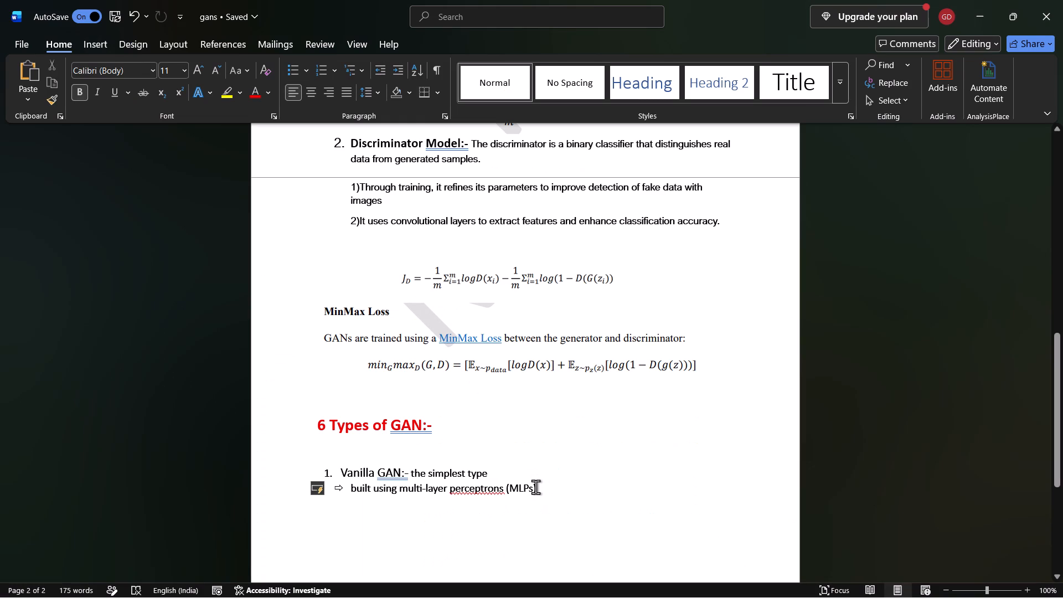
text(.\)
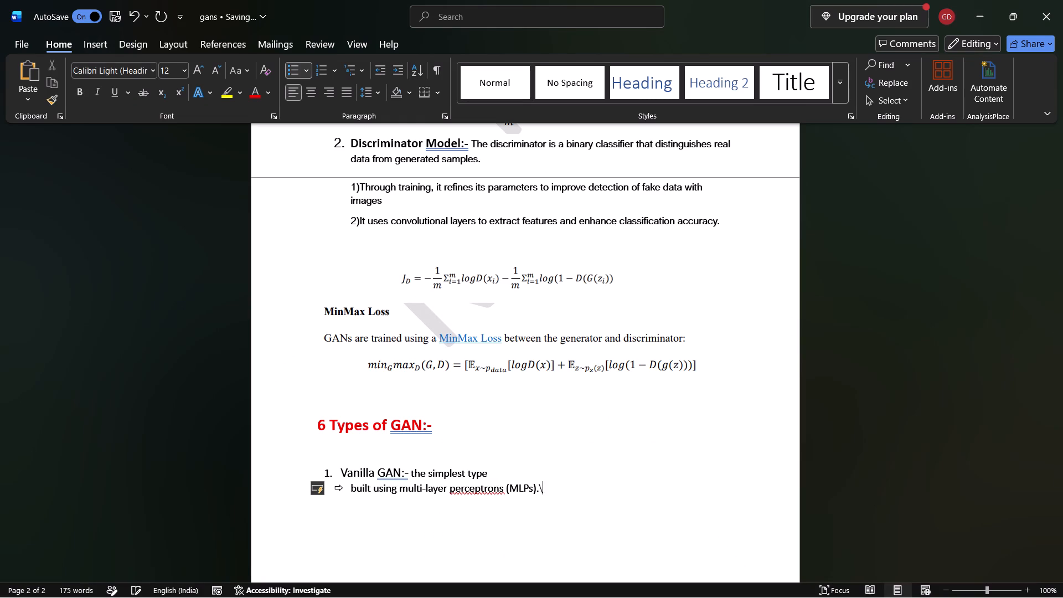
key(BackSpace)
key(Return)
text(=?)
key(BackSpace)
key(BackSpace)
key(ctrl+v)
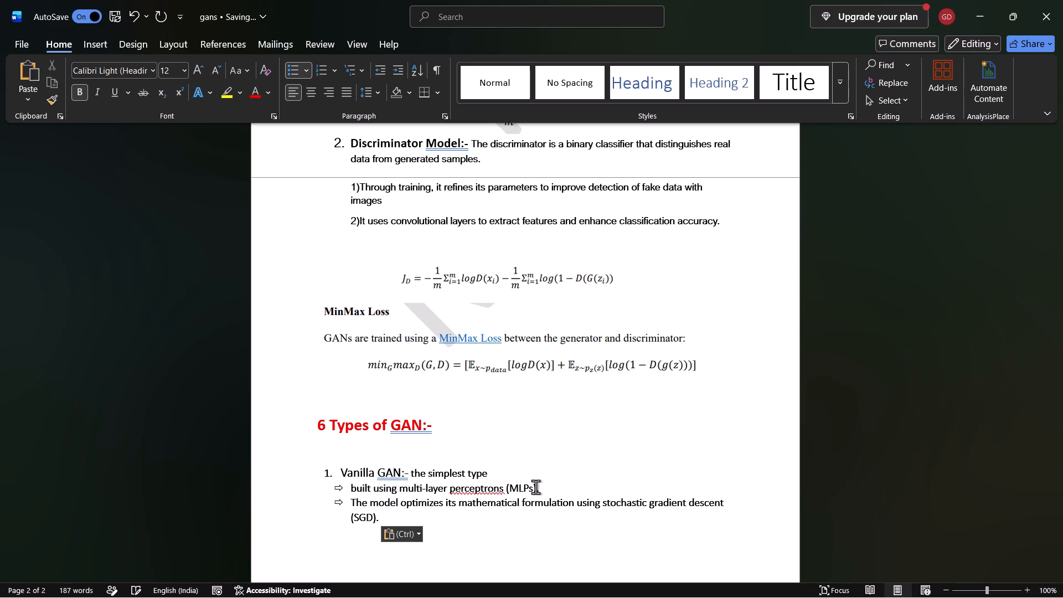
Copy the heading "2. Conditional GAN (CGAN)" from the introduction PDF and paste it below the Vanilla GAN notes in Word, leaving a gap.
key(alt+Tab)
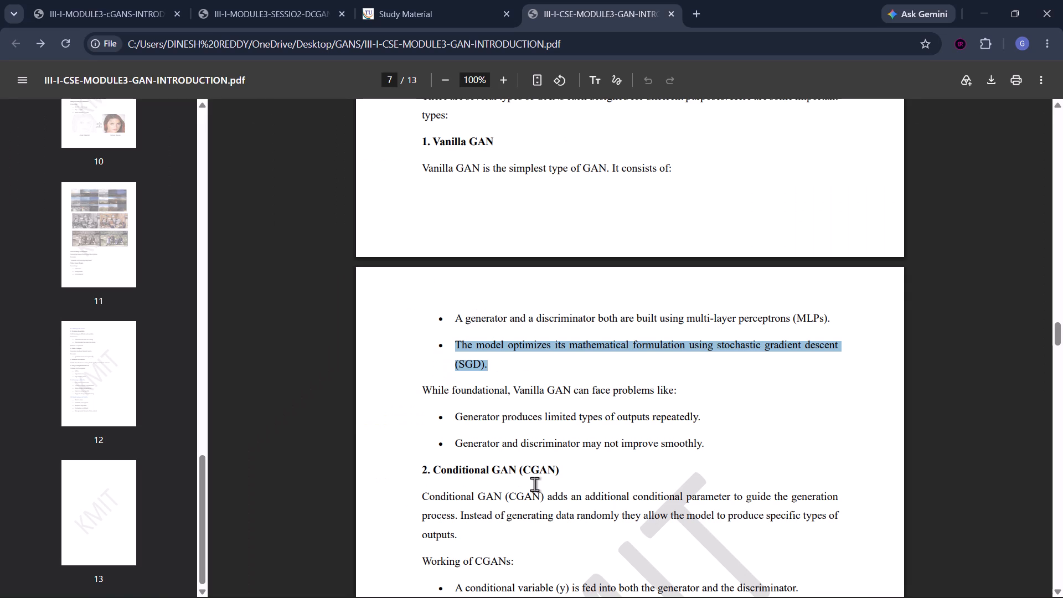
click(509, 385)
drag(427, 386, 786, 190)
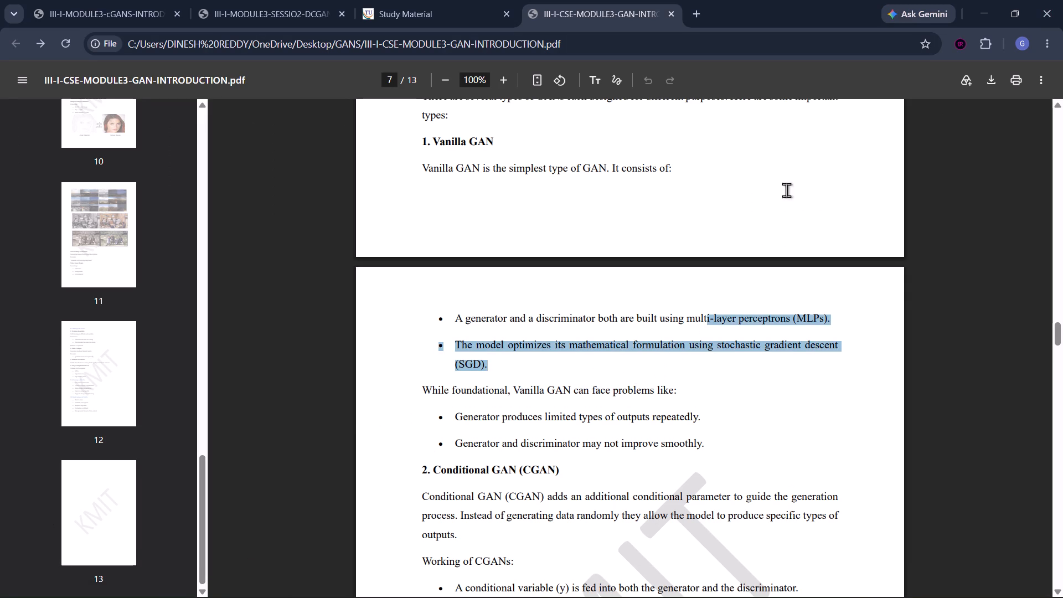
drag(786, 190, 794, 178)
click(736, 388)
middle_click(731, 383)
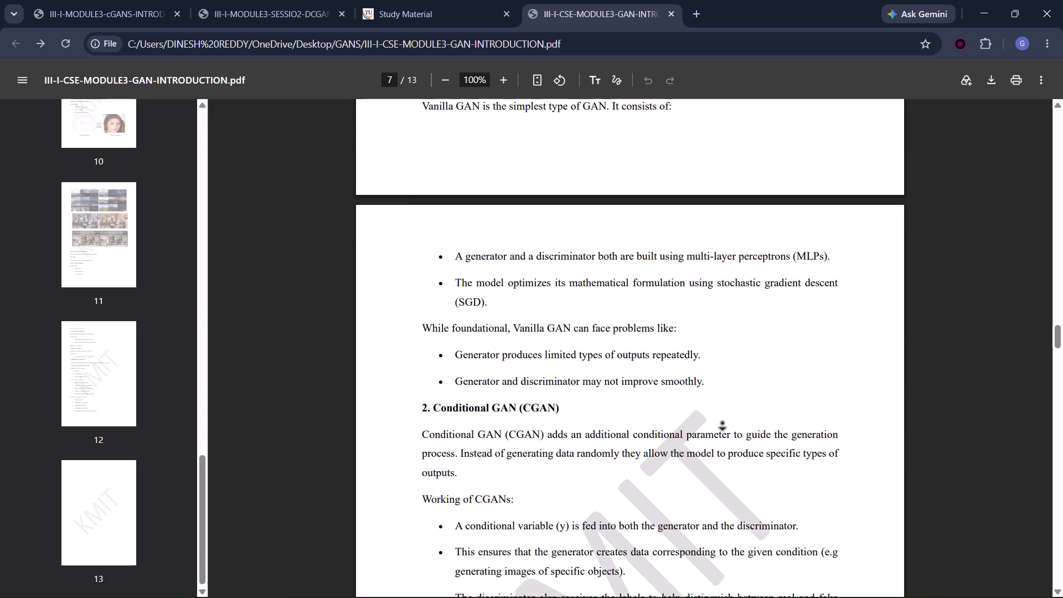
middle_click(724, 420)
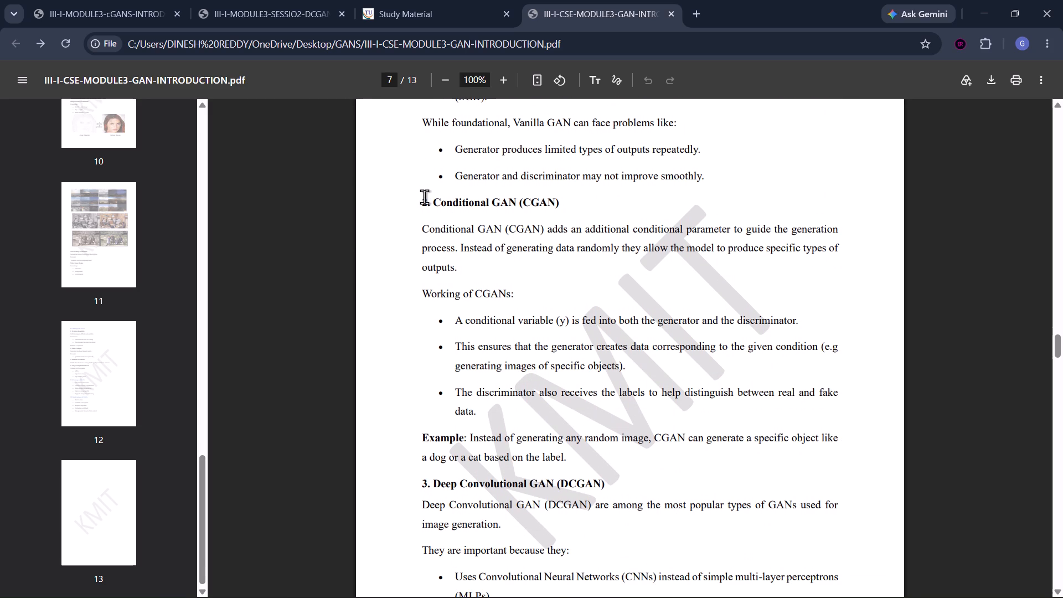
drag(424, 199, 575, 203)
key(ctrl+c)
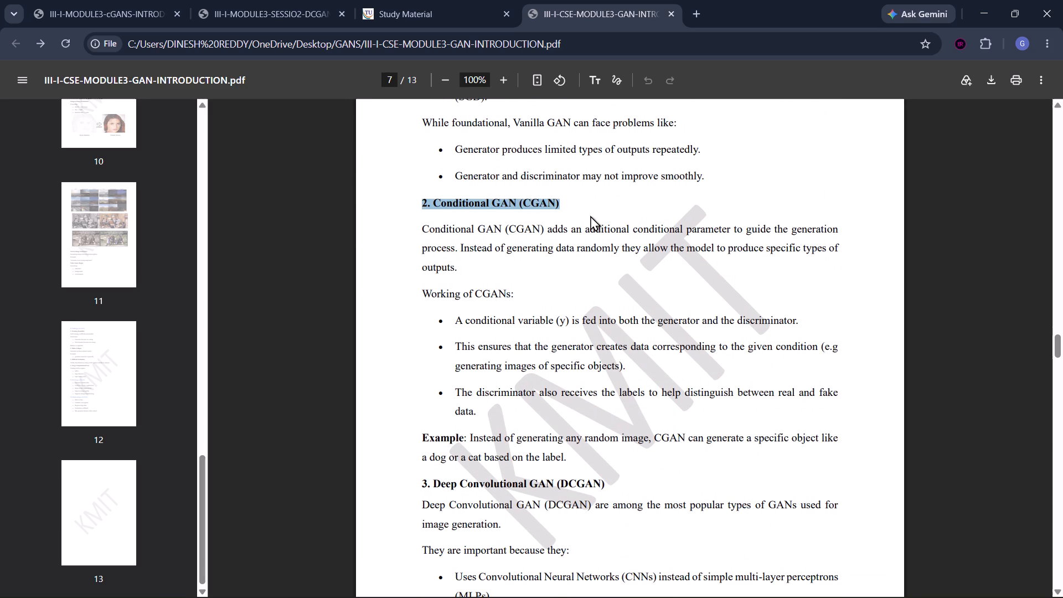
key(alt+Tab)
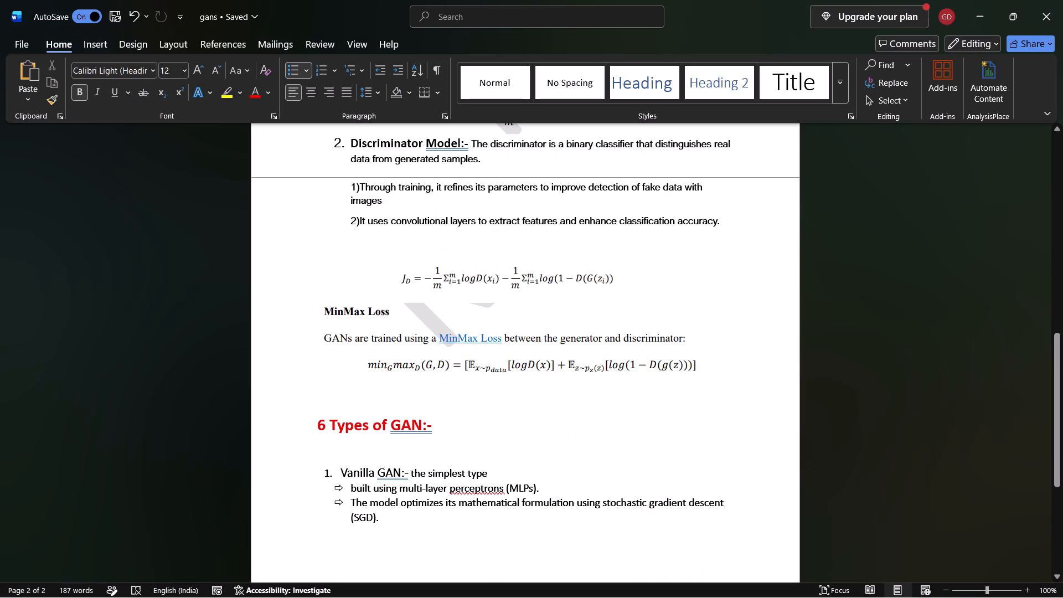
key(Return)
key(Return)
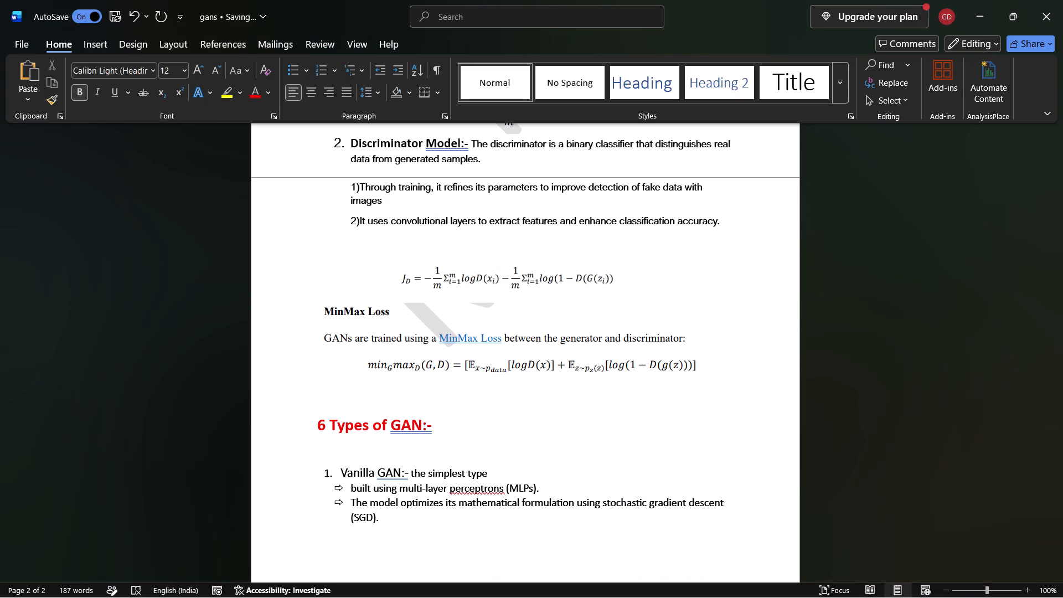
key(Return)
key(ctrl+b)
key(ctrl+b)
key(ctrl+v)
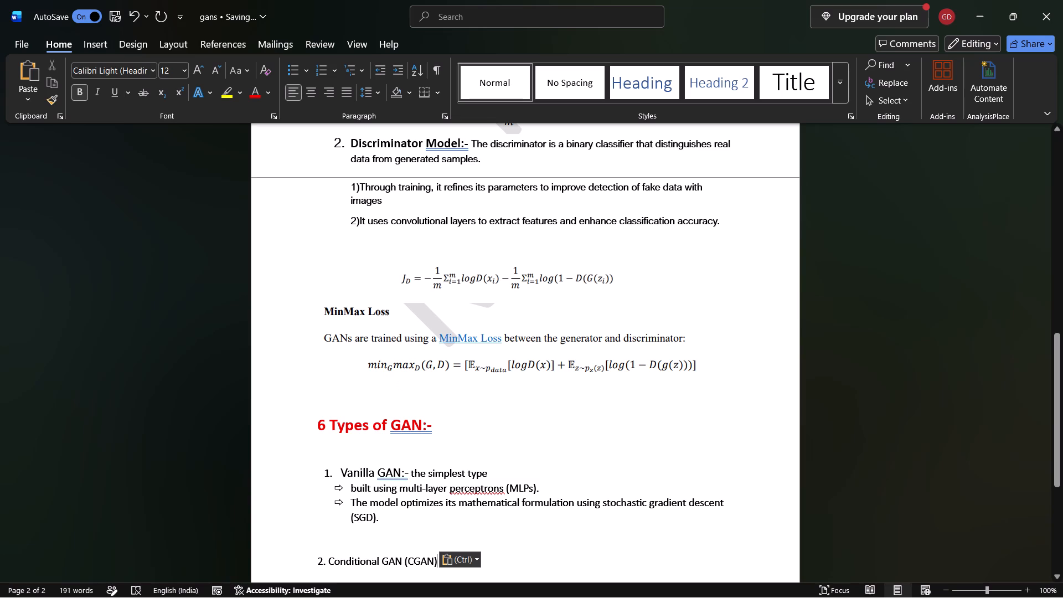
Move "the simplest type" onto its own line below Vanilla GAN and remove the ":-" from the Vanilla GAN heading.
click(404, 472)
click(413, 477)
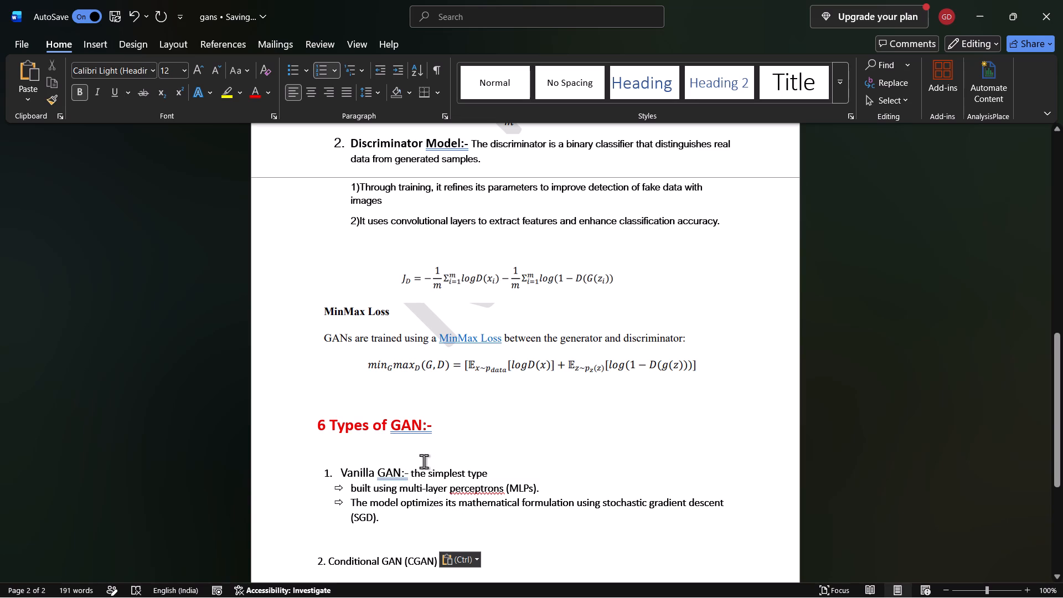
key(Left)
key(Return)
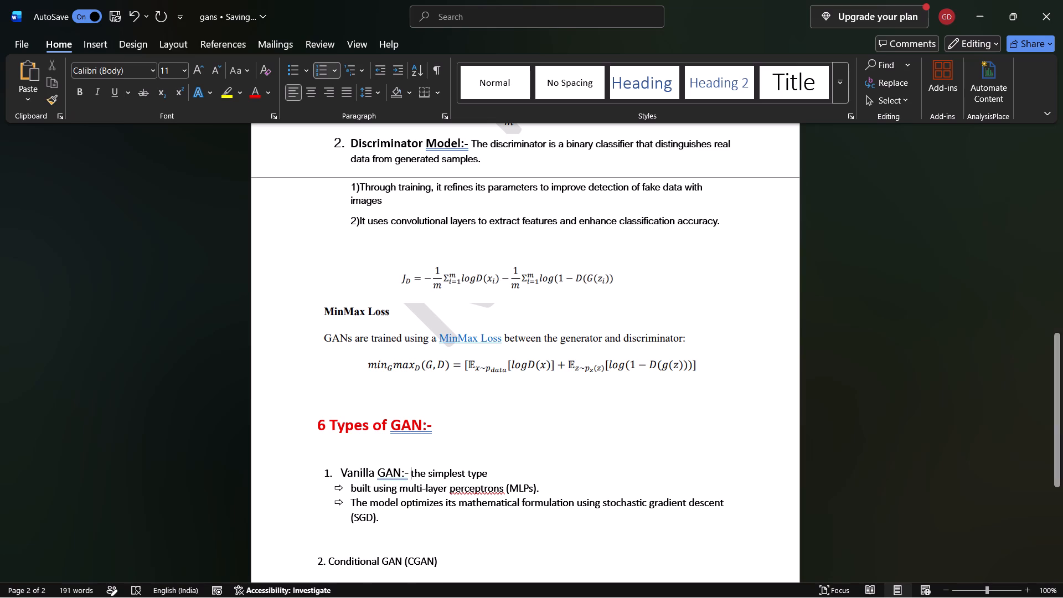
click(425, 468)
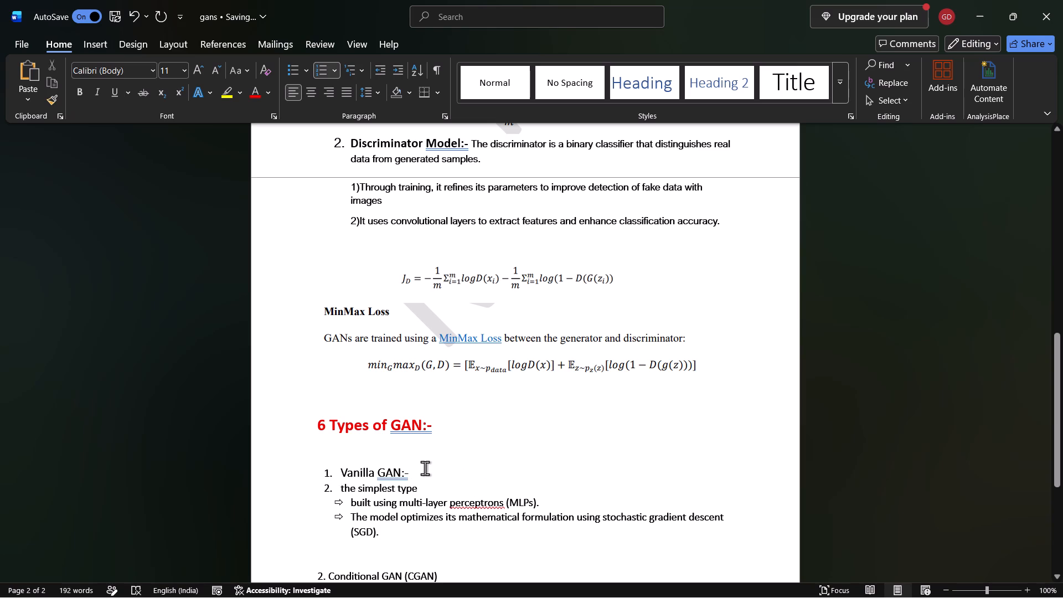
key(equal)
key(BackSpace)
key(BackSpace)
key(BackSpace)
key(BackSpace)
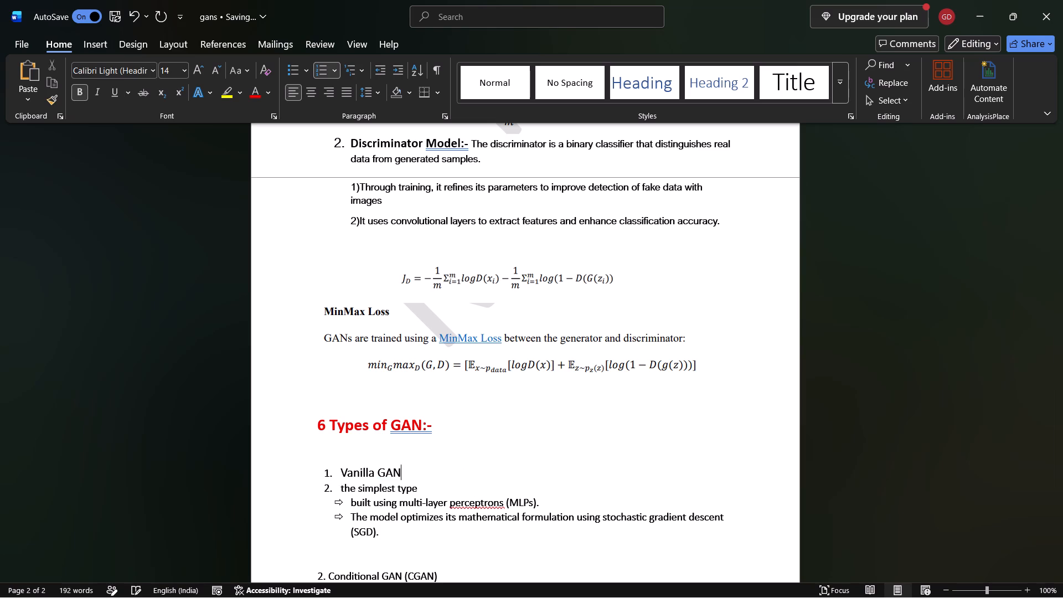
Replace the list number before "the simplest type" with an indented arrow bullet, matching the Vanilla GAN points below it.
key(Down)
key(Left)
key(Left)
key(Left)
key(Left)
key(Left)
key(Left)
key(Left)
key(Left)
key(Left)
key(Left)
key(Left)
key(Left)
key(Left)
key(Left)
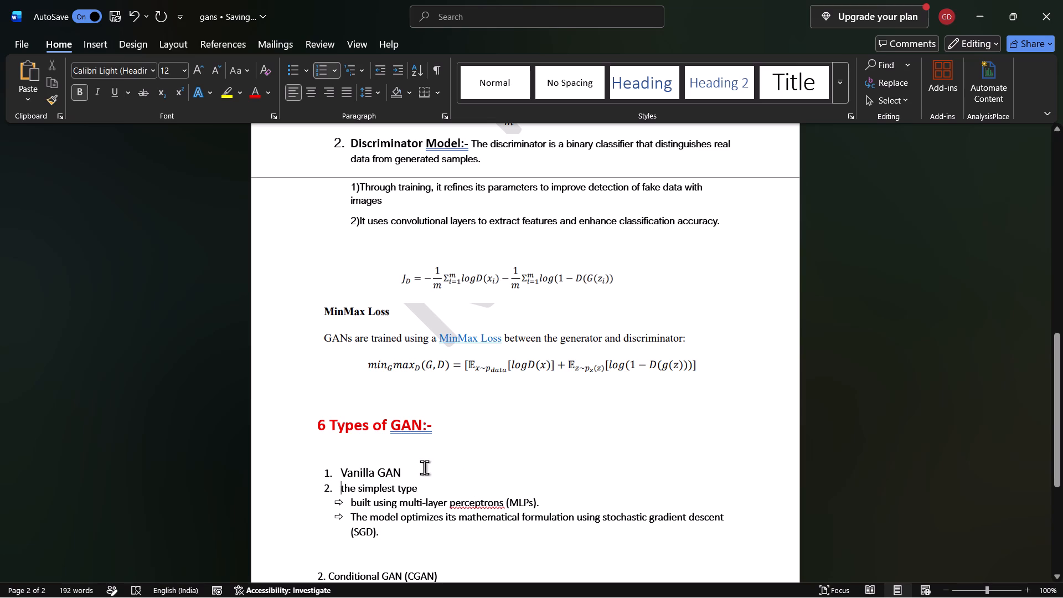
key(Left)
key(BackSpace)
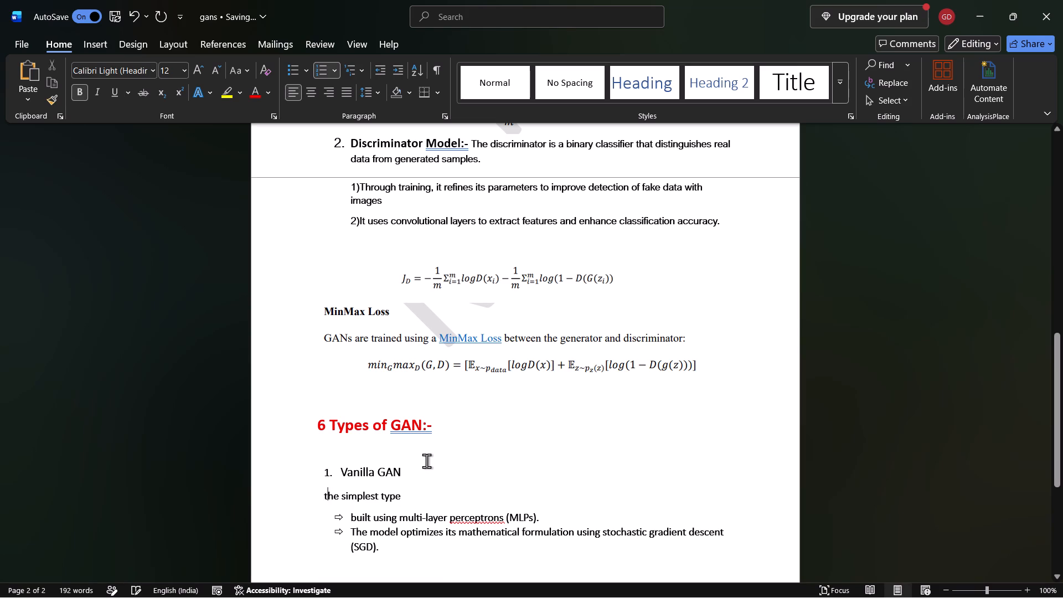
key(equal)
key(BackSpace)
key(Tab)
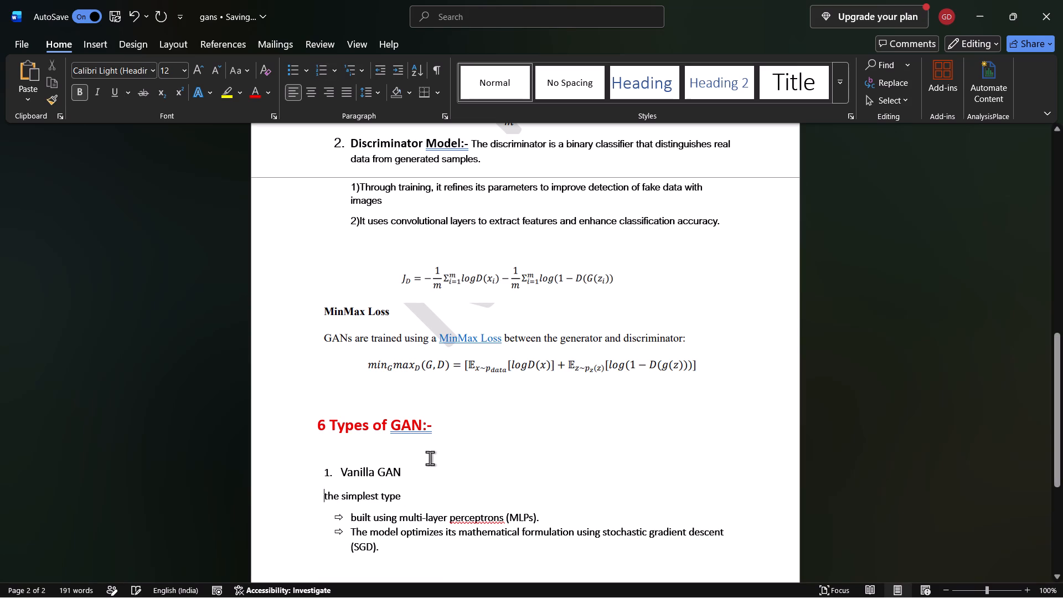
key(Tab)
key(equal)
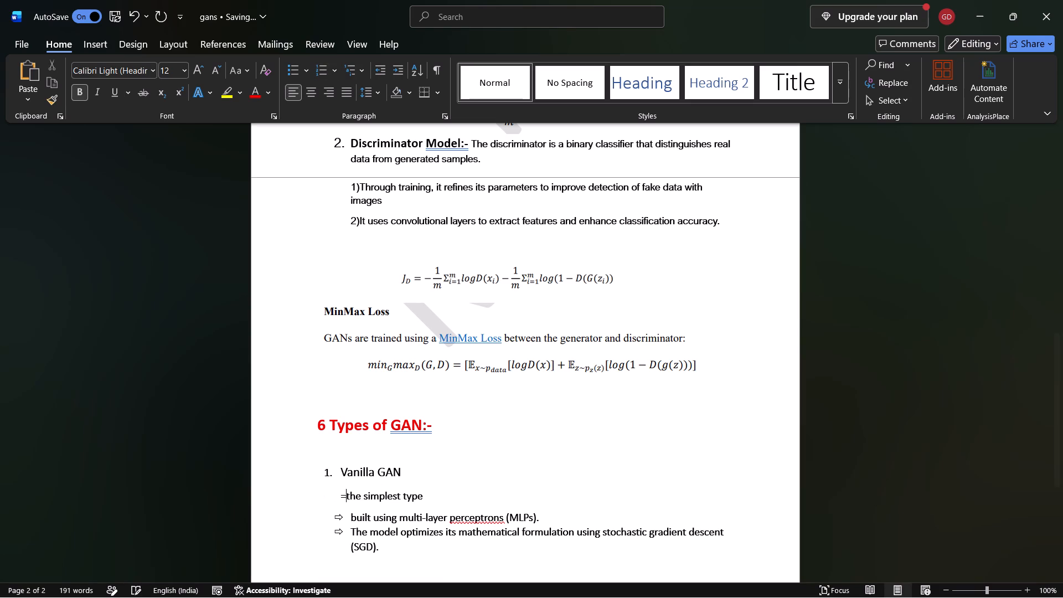
text(?)
key(space)
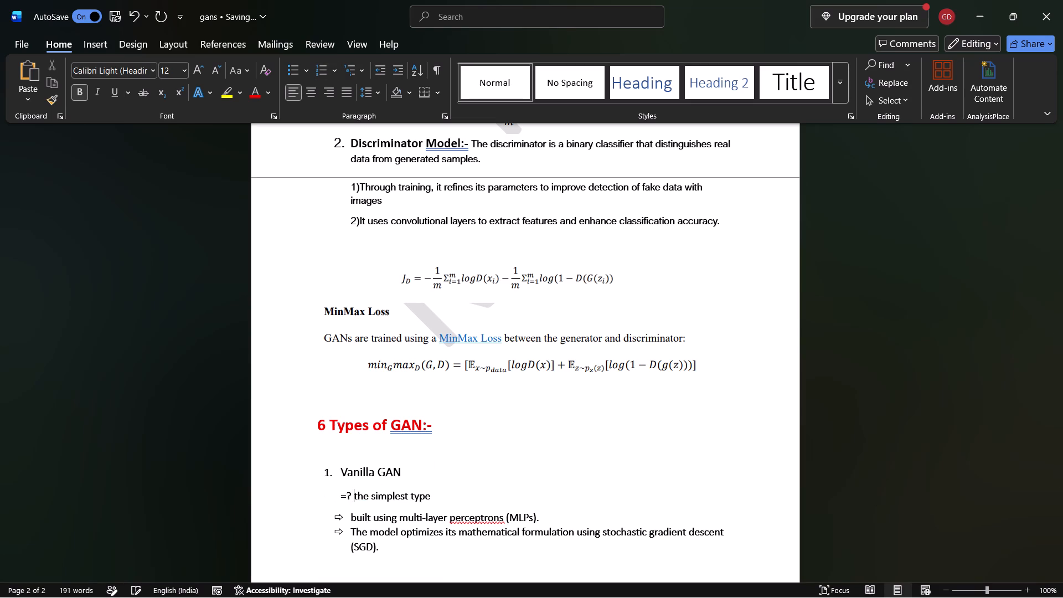
key(BackSpace)
key(BackSpace)
text(>)
key(space)
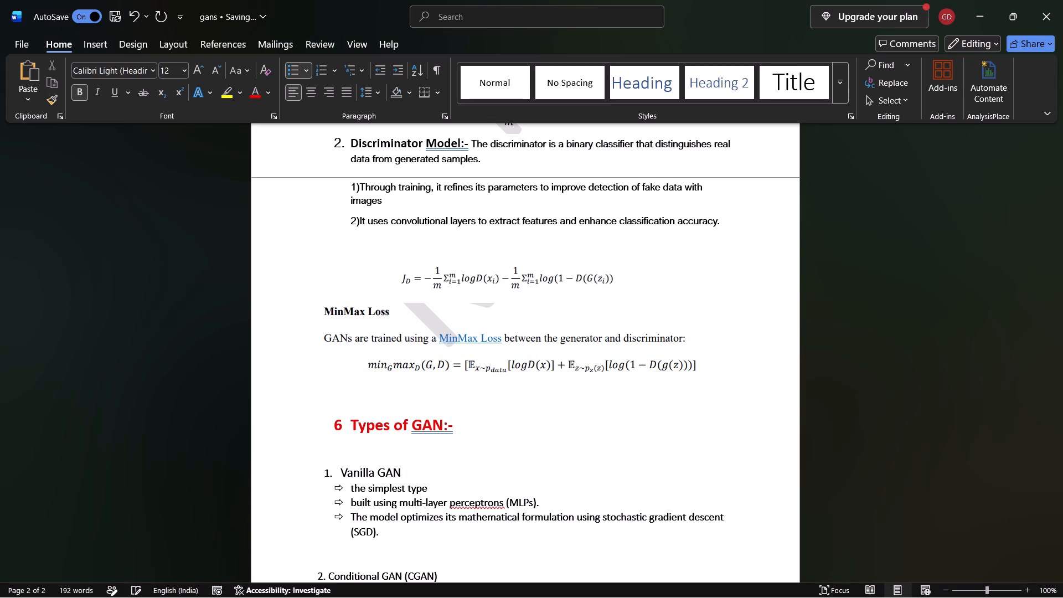
Enlarge the "2. Conditional GAN (CGAN)" heading to font size 14.
click(416, 447)
middle_click(420, 455)
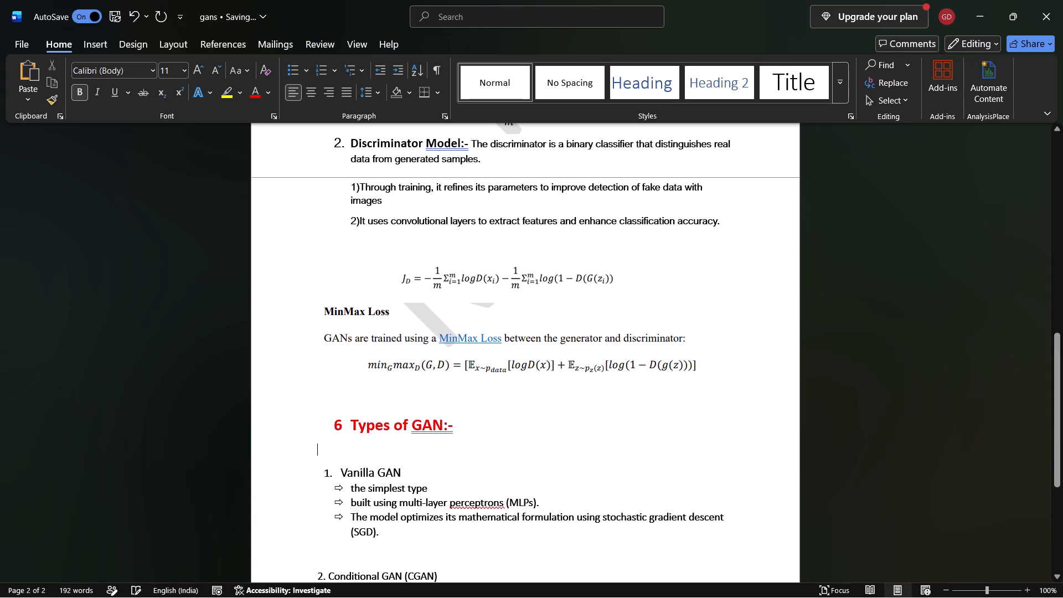
scroll(450, 498, up, 1)
middle_click(450, 497)
click(455, 511)
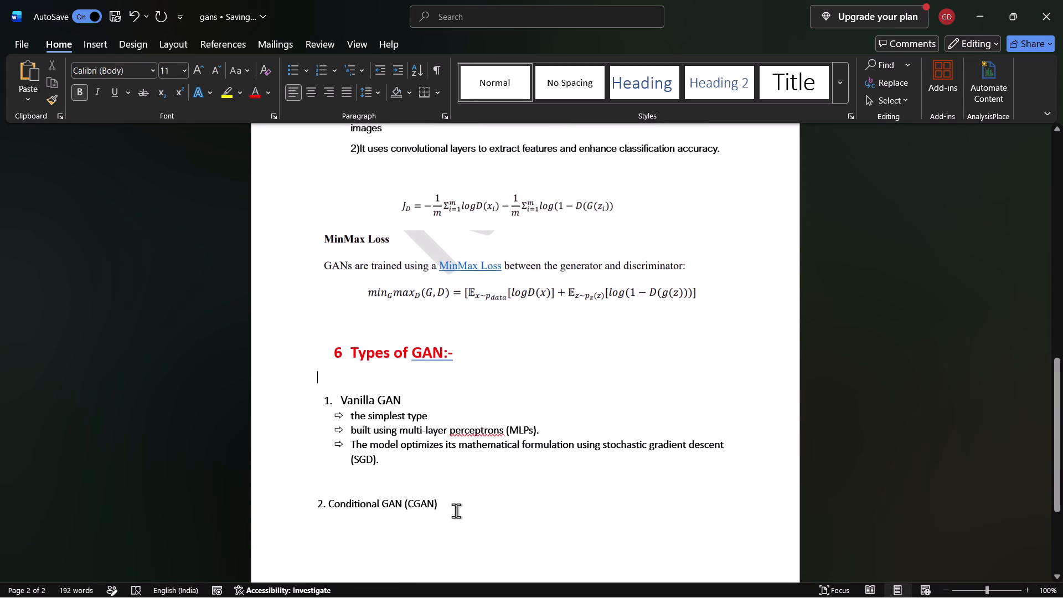
click(460, 500)
drag(314, 503, 399, 495)
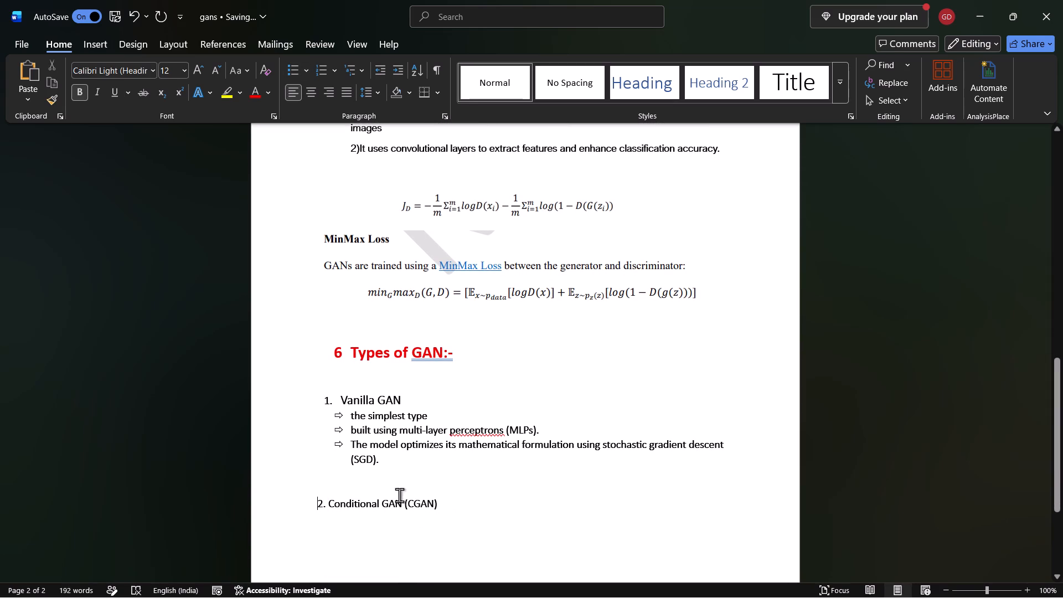
drag(399, 495, 441, 499)
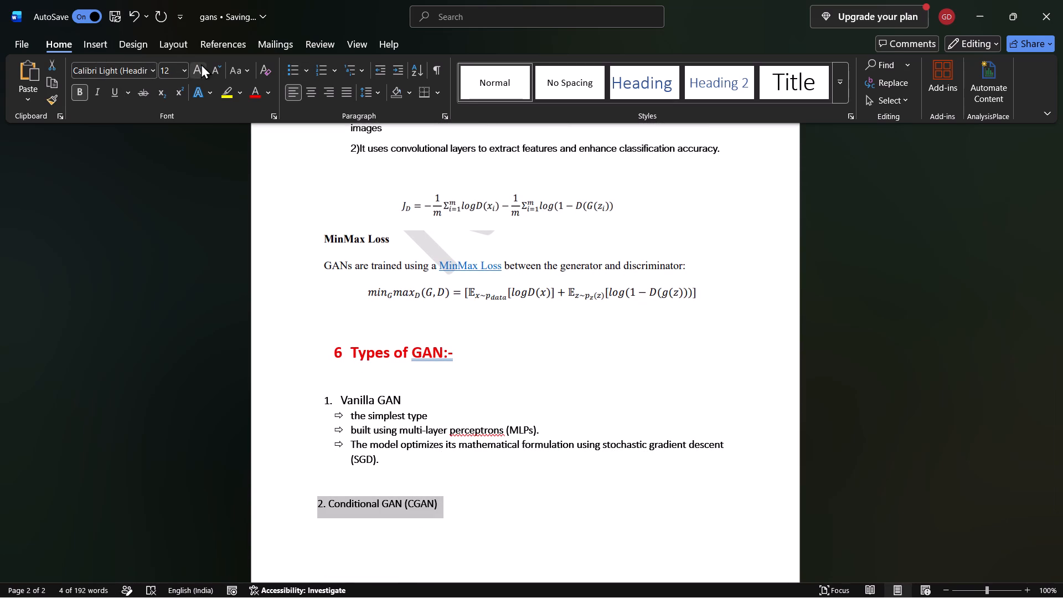
click(201, 64)
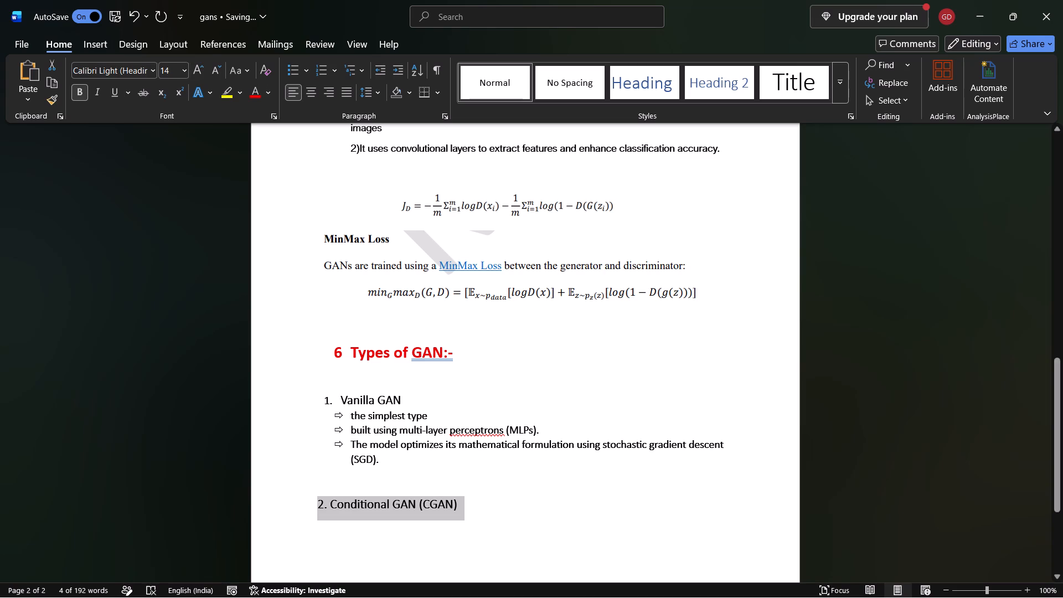
click(274, 395)
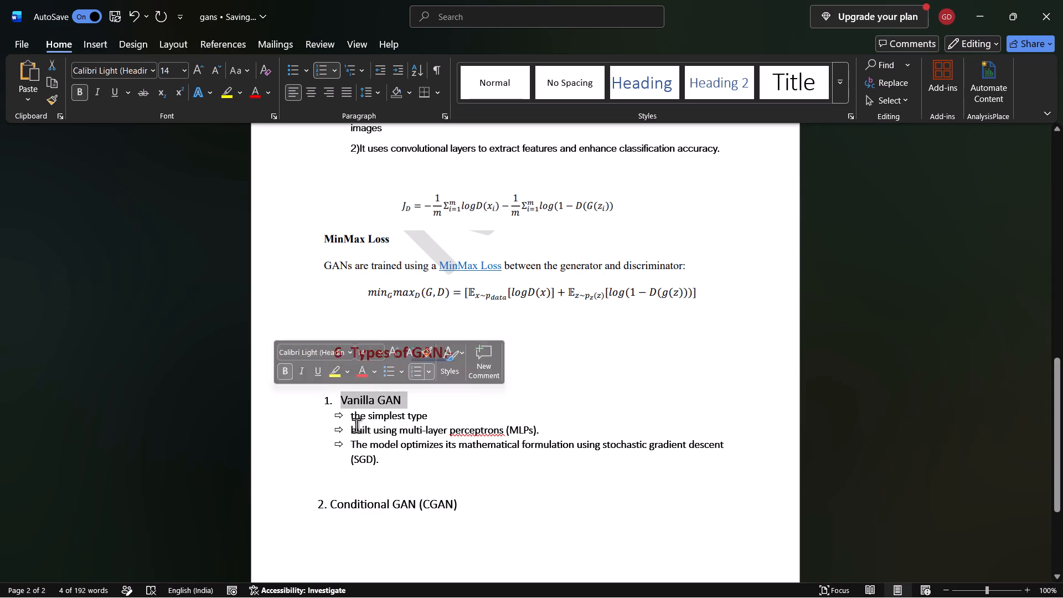
Switch to the introduction PDF in Chrome and read the Conditional GAN (CGAN) description and the "Working of CGANs" line.
key(alt+Tab)
click(513, 375)
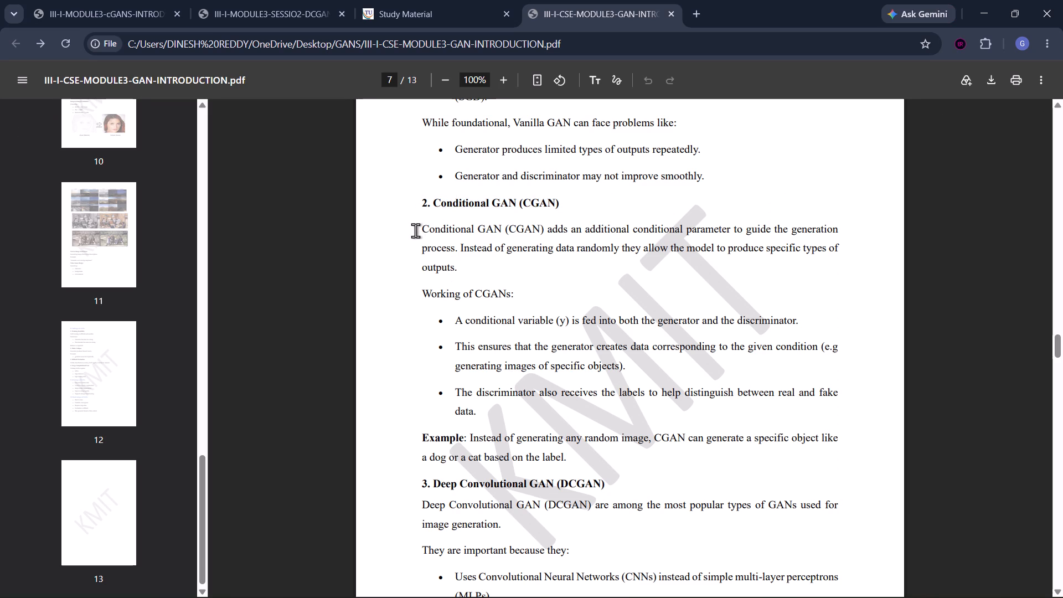
drag(419, 230, 827, 197)
right_drag(513, 223, 570, 225)
right_drag(697, 234, 827, 197)
drag(827, 197, 858, 194)
right_drag(827, 197, 816, 228)
click(847, 202)
click(487, 241)
drag(478, 241, 700, 248)
right_drag(698, 248, 700, 248)
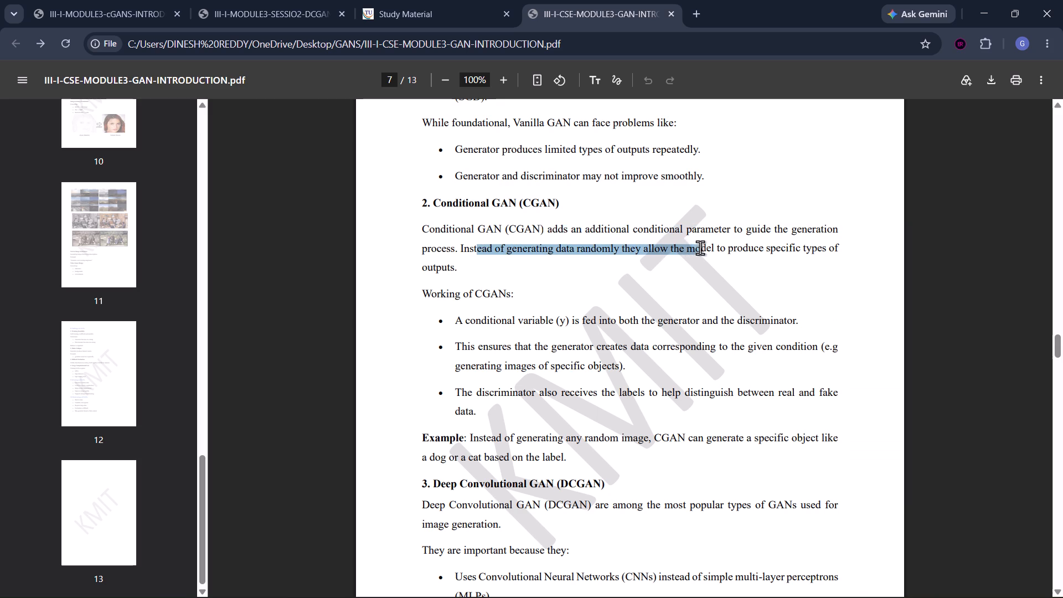
right_drag(700, 248, 824, 222)
drag(700, 248, 852, 260)
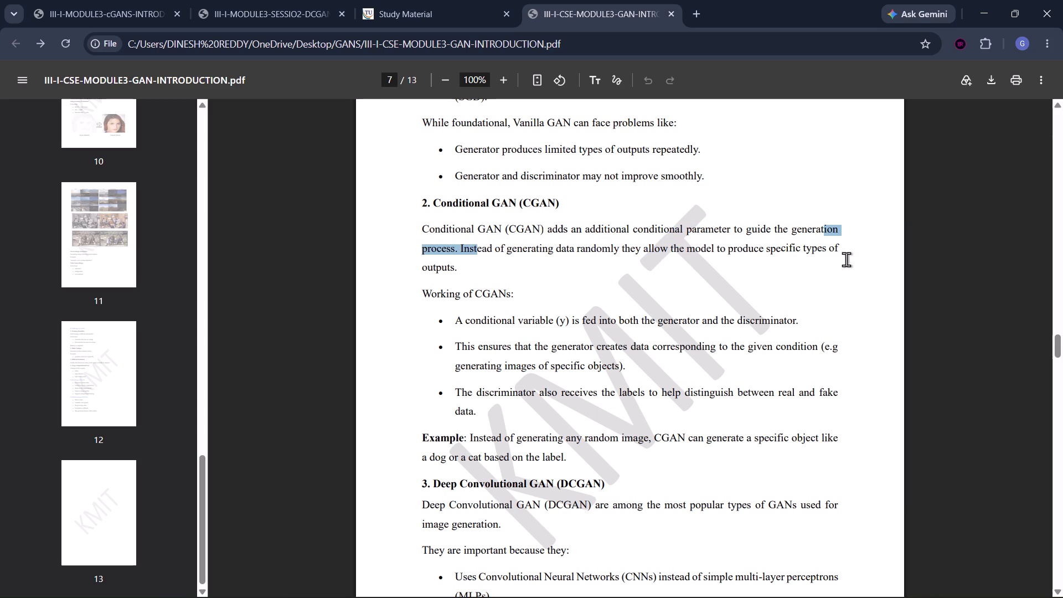
click(804, 264)
drag(424, 266, 456, 274)
click(456, 274)
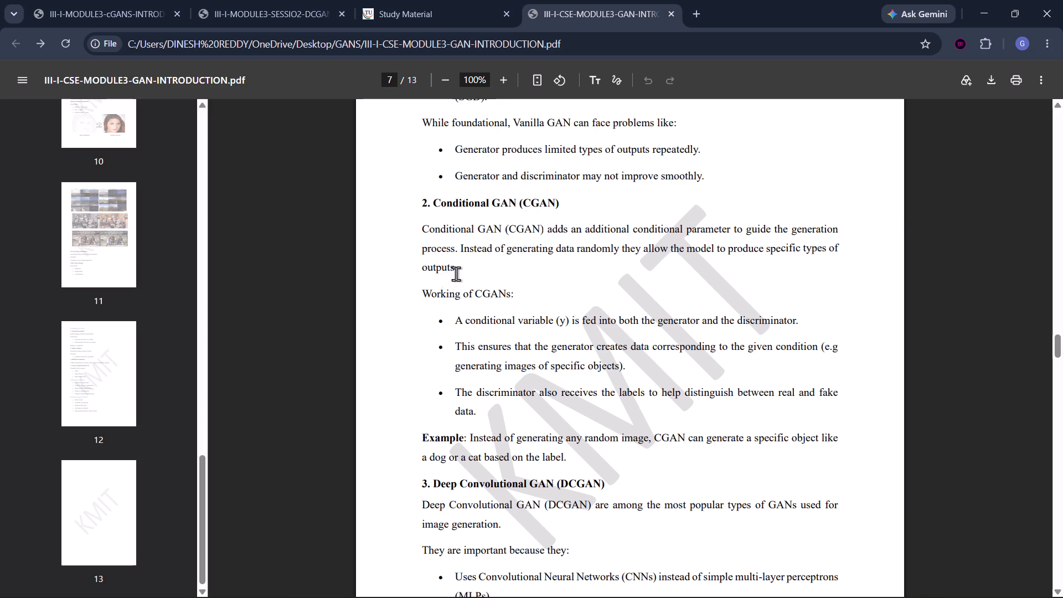
drag(414, 295, 529, 285)
click(530, 285)
drag(459, 252, 762, 235)
right_drag(525, 279, 592, 284)
click(728, 266)
right_drag(849, 28, 785, 341)
click(513, 291)
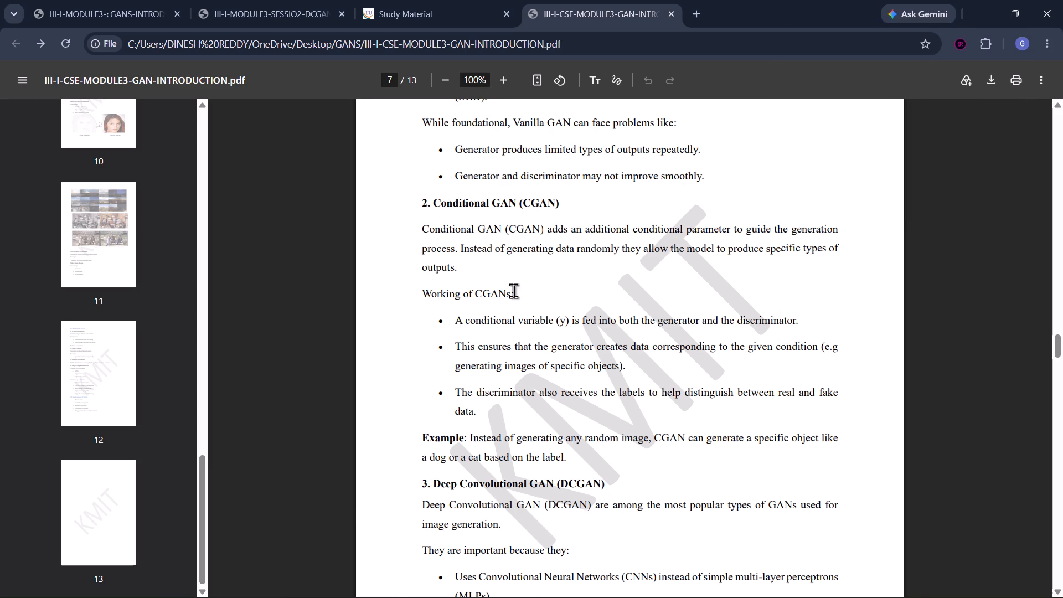
drag(534, 234, 757, 228)
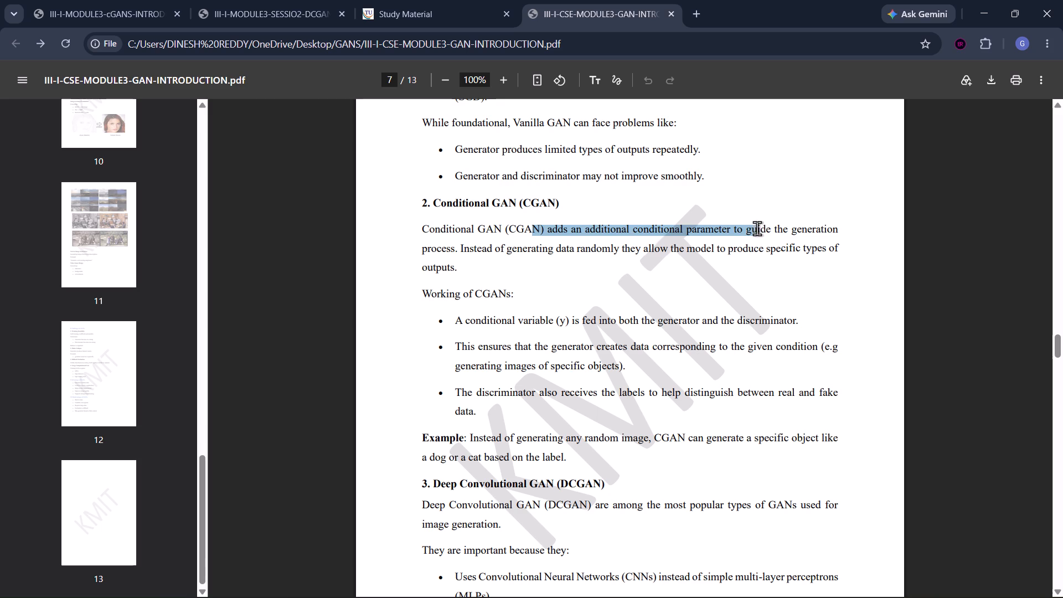
drag(757, 228, 860, 228)
click(860, 228)
drag(415, 244, 467, 250)
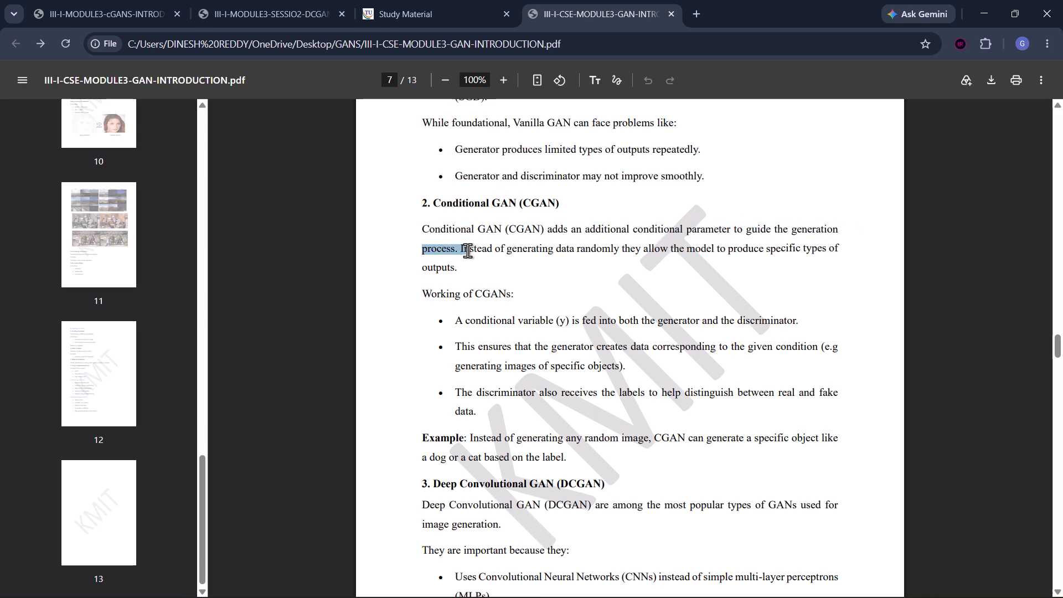
click(467, 250)
drag(454, 248, 695, 250)
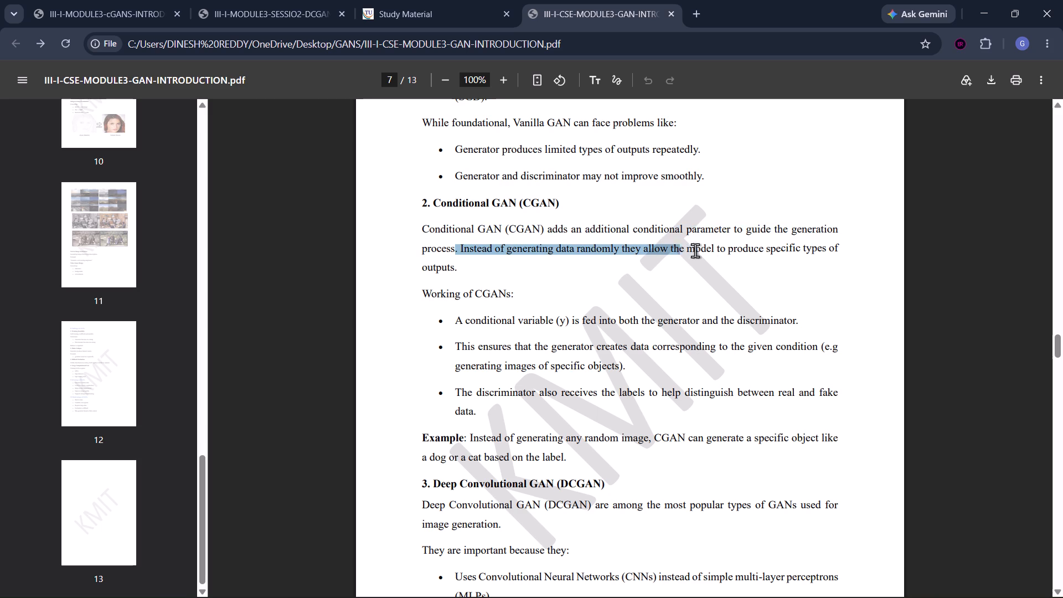
drag(695, 250, 803, 244)
click(803, 244)
right_drag(763, 257, 589, 291)
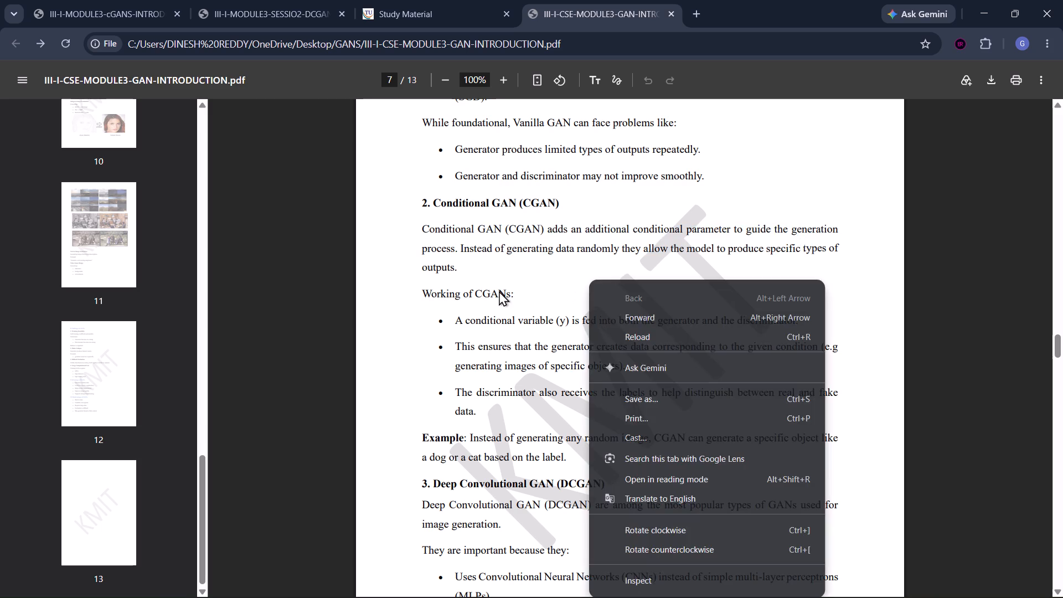
click(444, 291)
drag(428, 292, 525, 293)
click(525, 293)
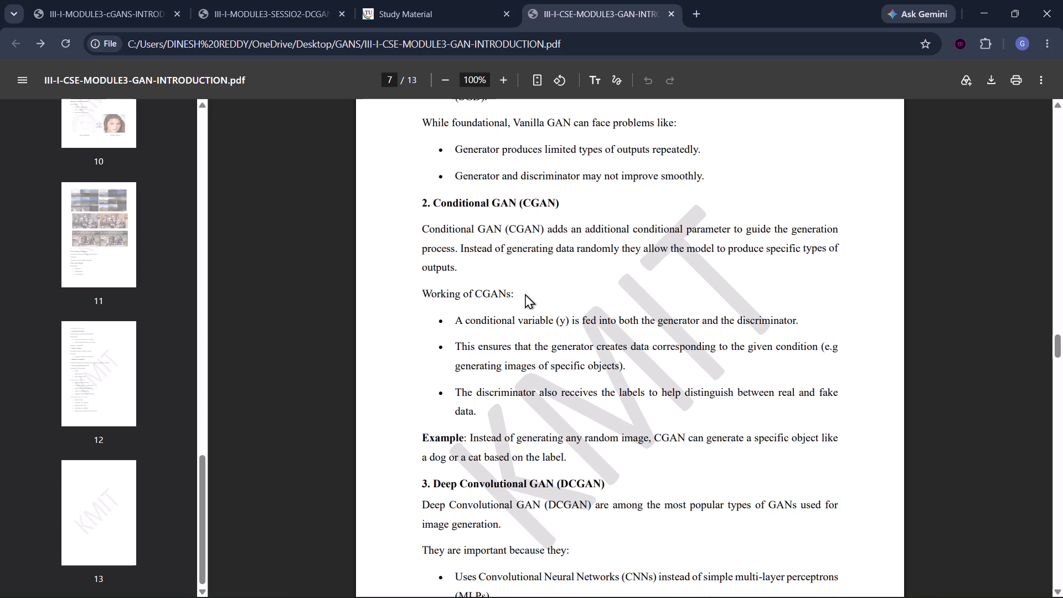
right_click(524, 293)
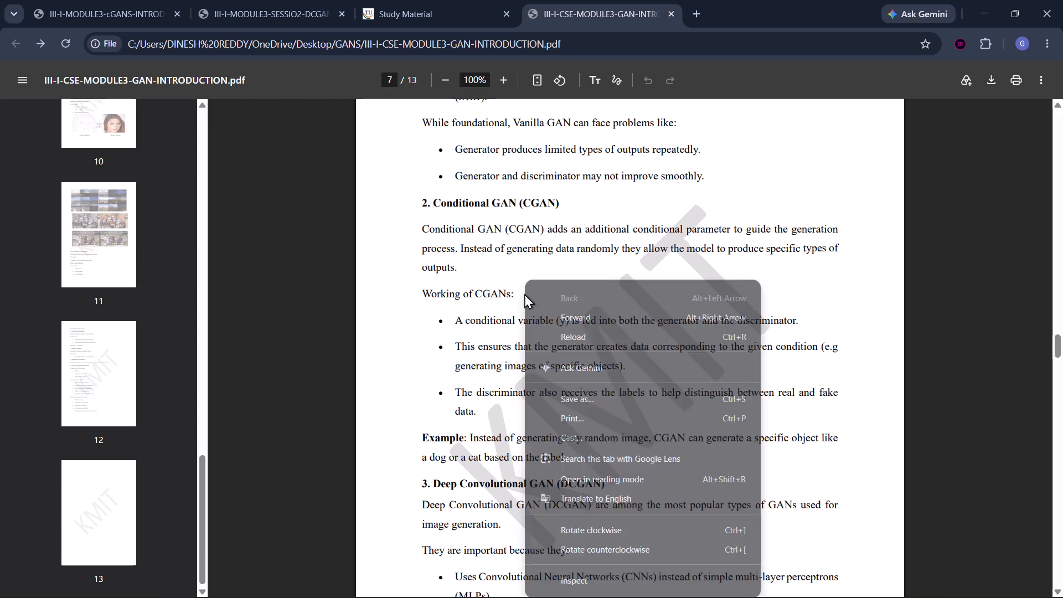
click(471, 297)
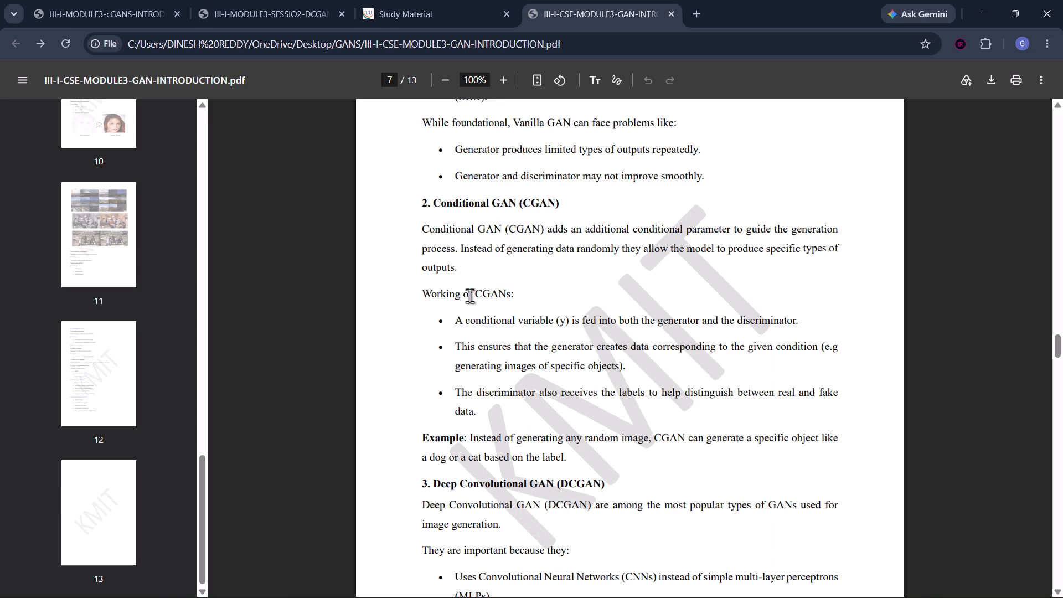
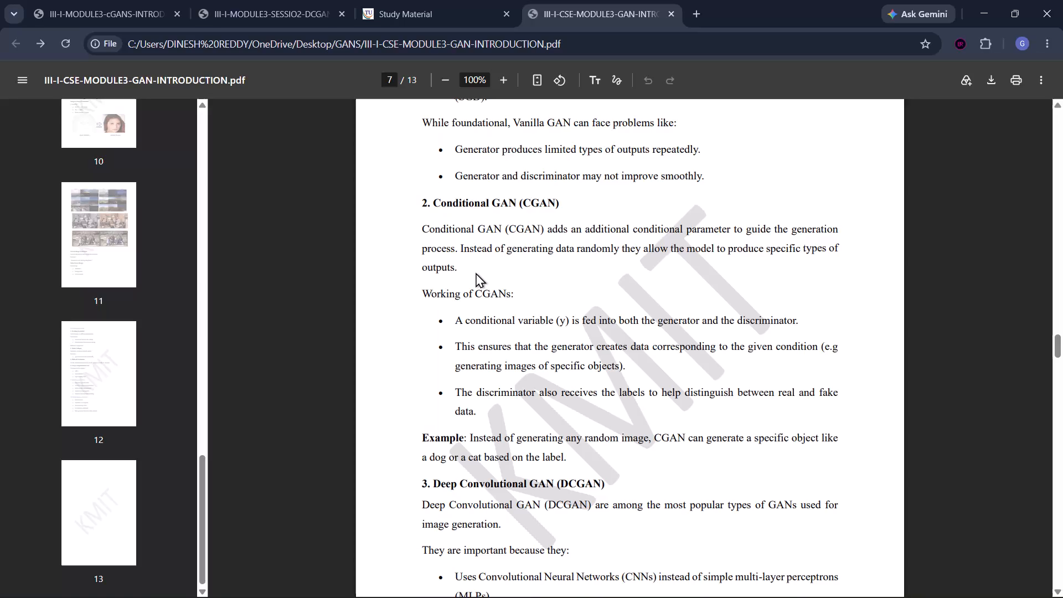
Copy the sentence "Instead of generating data randomly they allow the model to produce specific types of outputs." and switch to the gans Word document.
drag(509, 430, 546, 427)
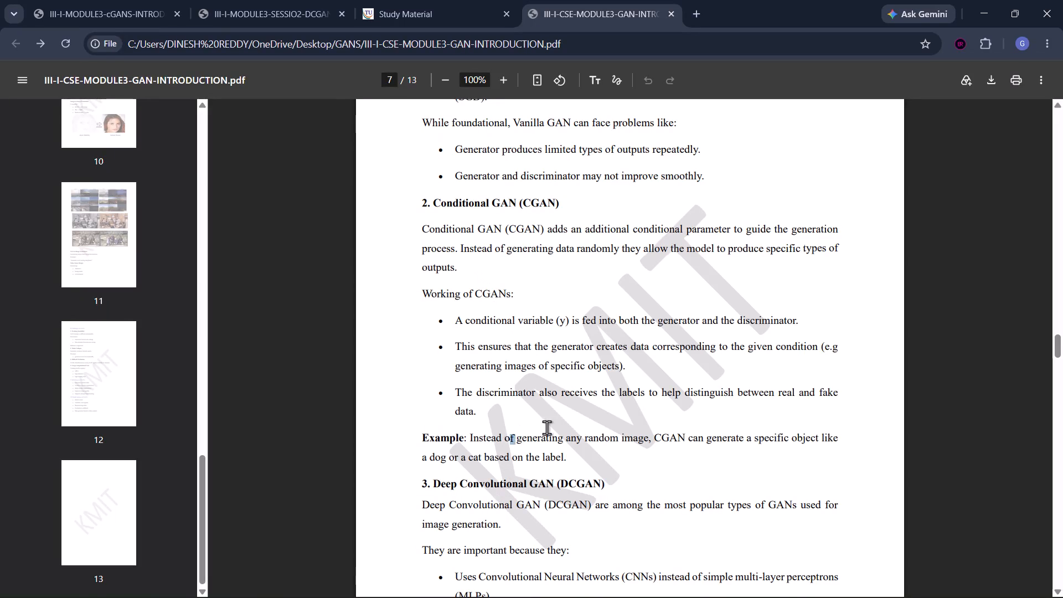
drag(546, 427, 637, 424)
click(637, 424)
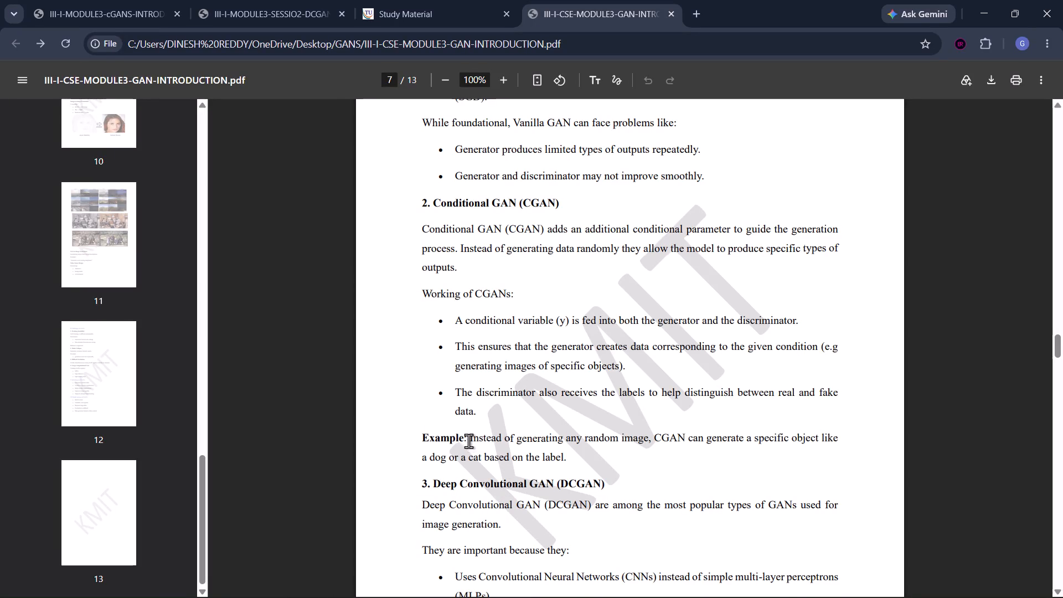
drag(466, 437, 764, 423)
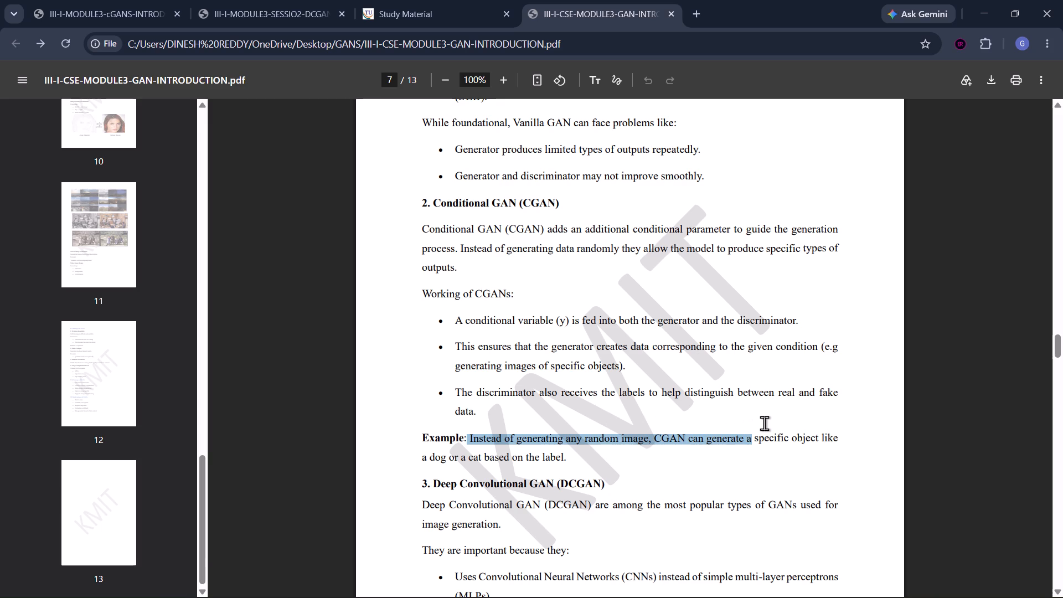
drag(764, 423, 784, 422)
drag(568, 312, 556, 303)
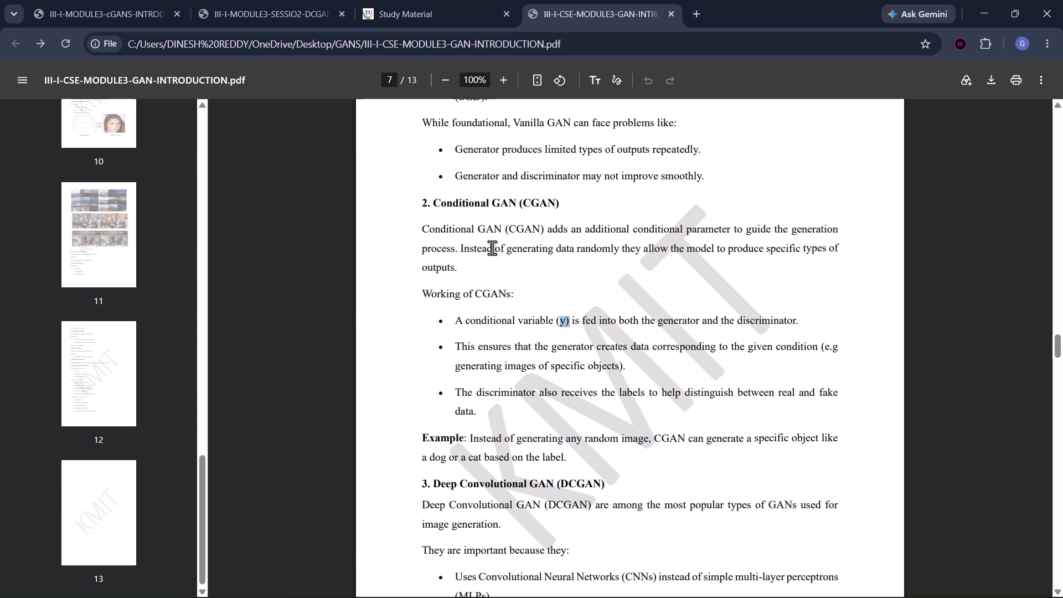
drag(459, 248, 447, 276)
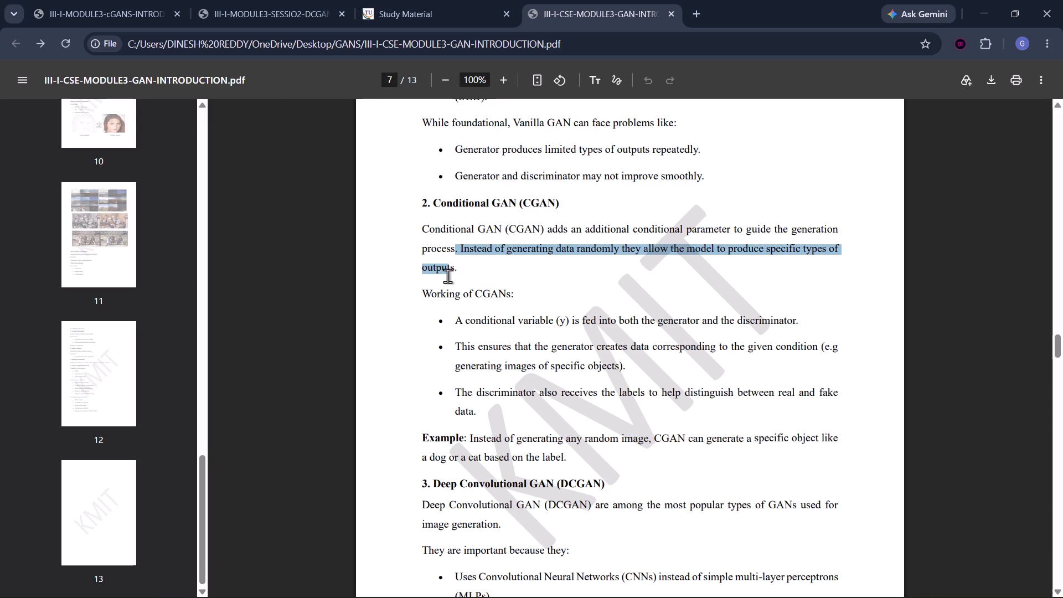
drag(447, 276, 464, 279)
key(ctrl+c)
key(alt+Tab)
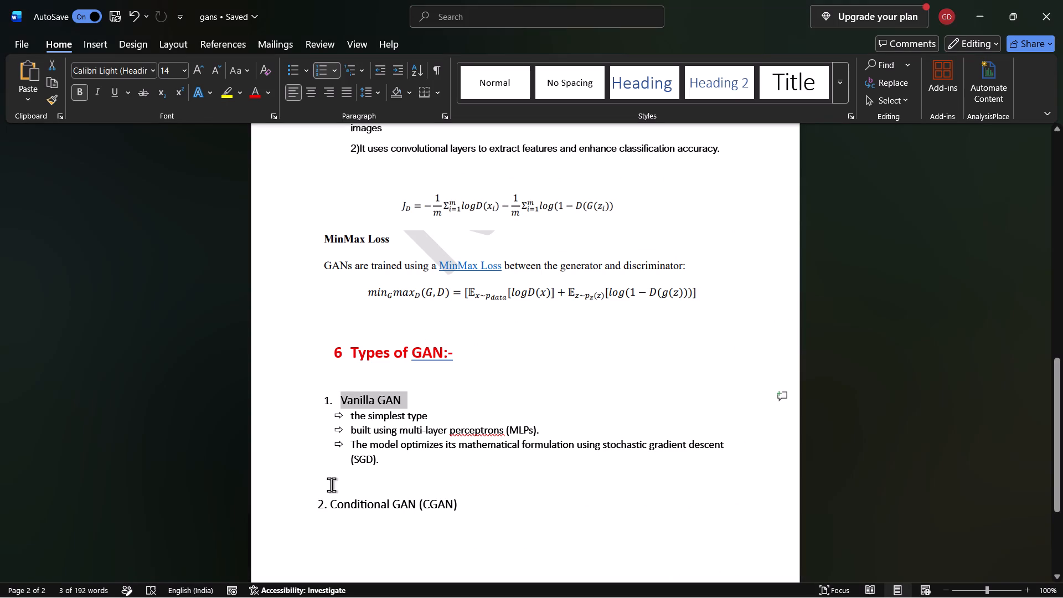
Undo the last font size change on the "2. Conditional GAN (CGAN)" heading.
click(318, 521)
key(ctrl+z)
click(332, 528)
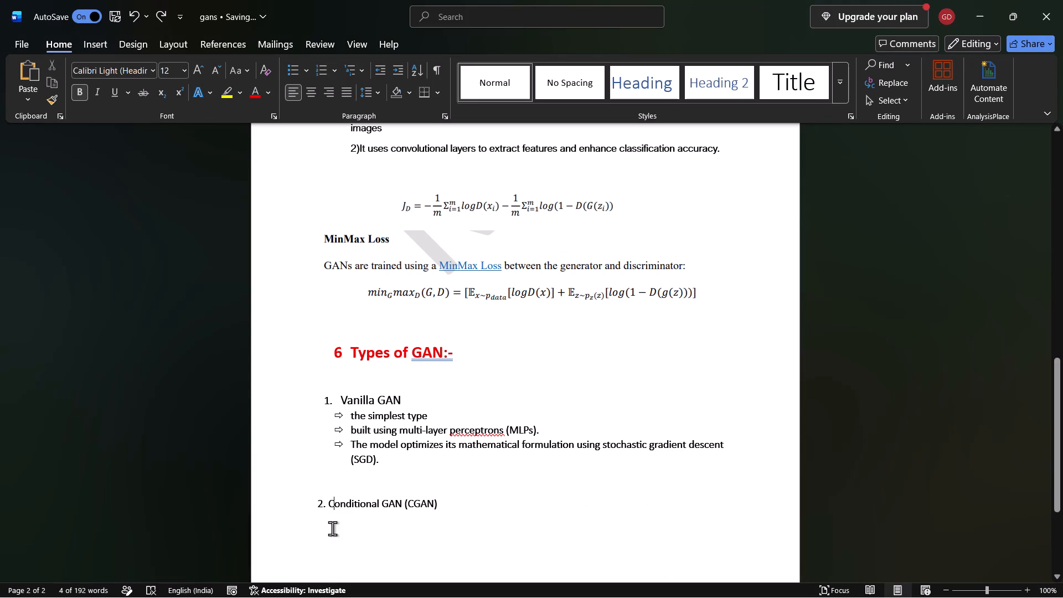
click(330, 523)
Start an indented arrow bullet, without a list number, on a new line below the Conditional GAN (CGAN) heading.
click(453, 496)
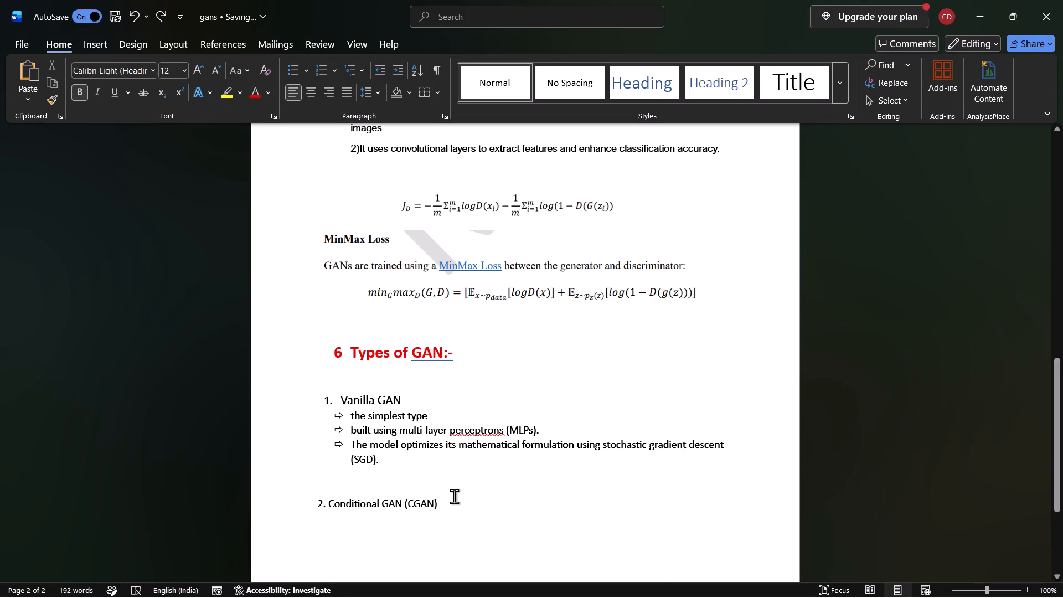
key(Return)
key(minus)
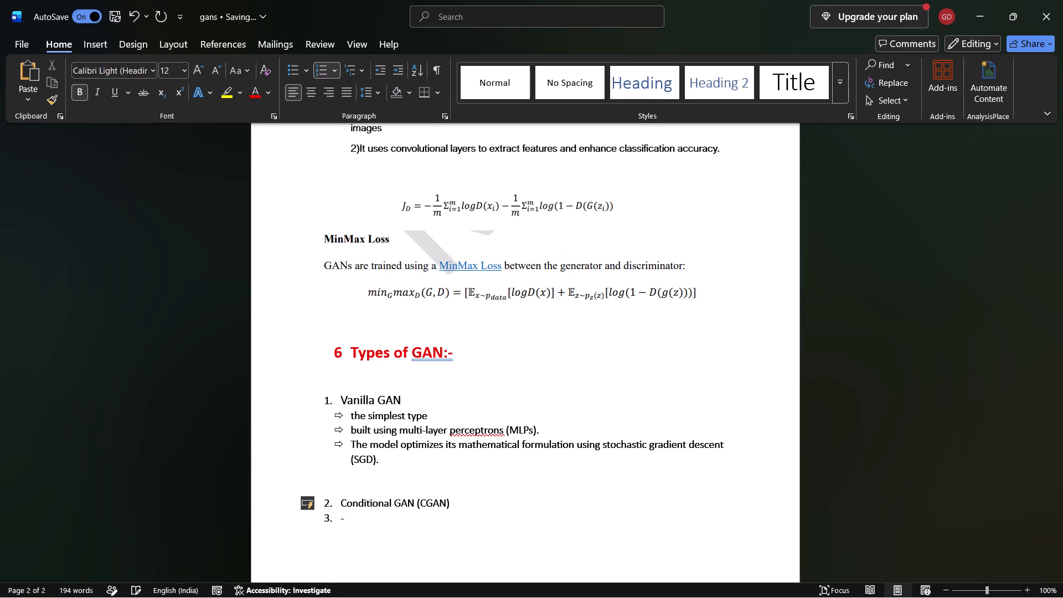
key(BackSpace)
key(BackSpace)
key(BackSpace)
key(Tab)
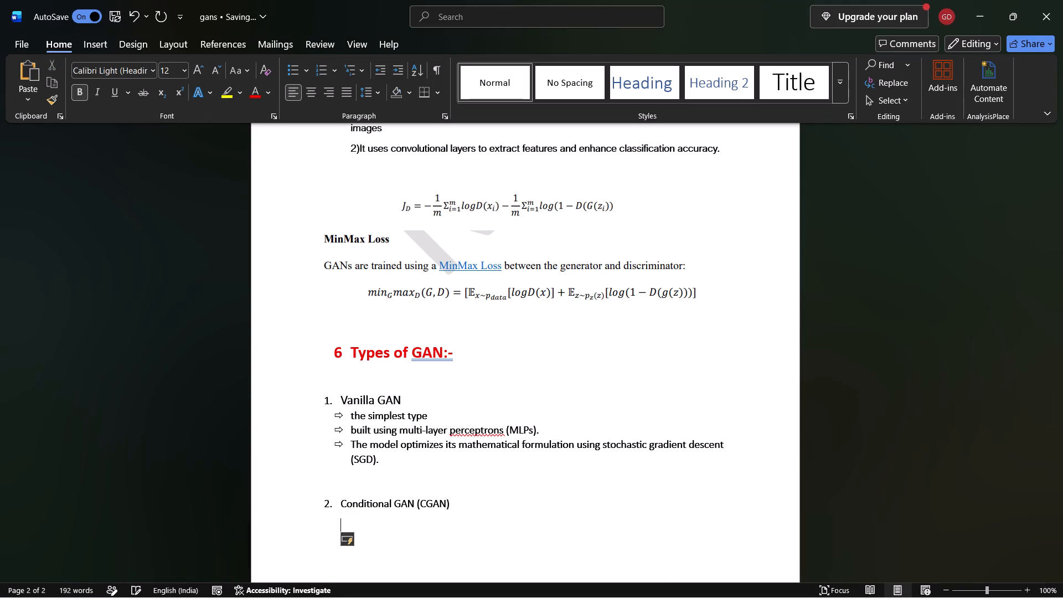
key(BackSpace)
key(space)
key(space)
key(space)
key(space)
key(space)
key(equal)
text(>)
key(space)
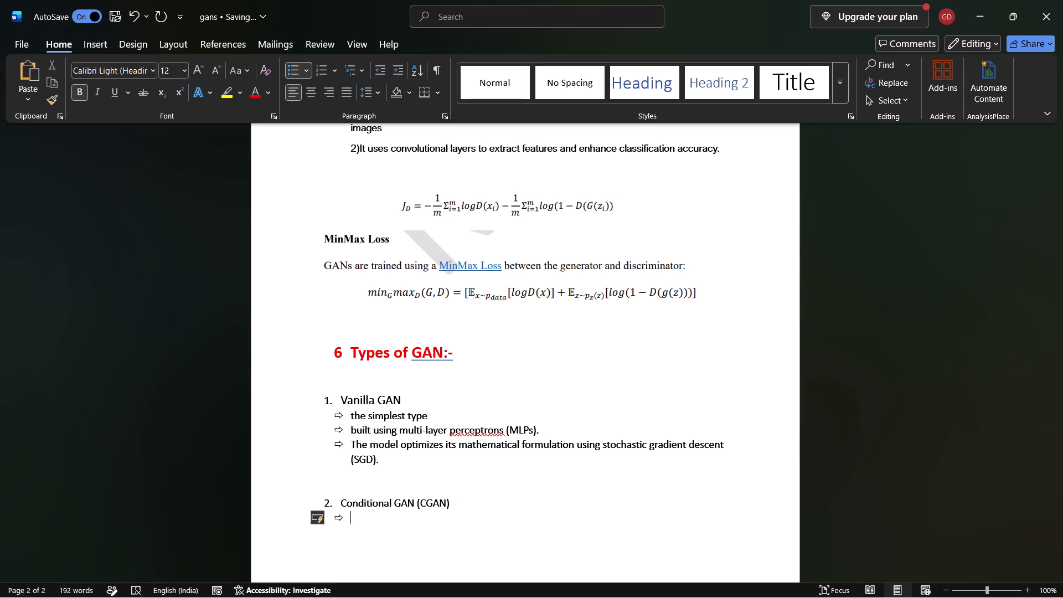
Paste the copied sentence at the new arrow bullet and remove the period and space before "Instead".
key(super+b)
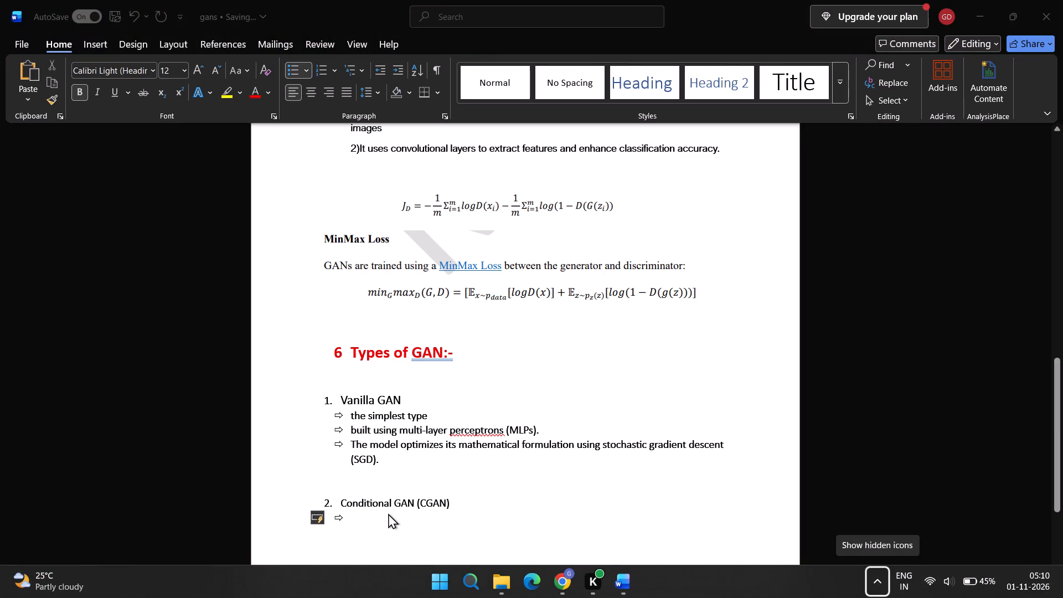
click(393, 528)
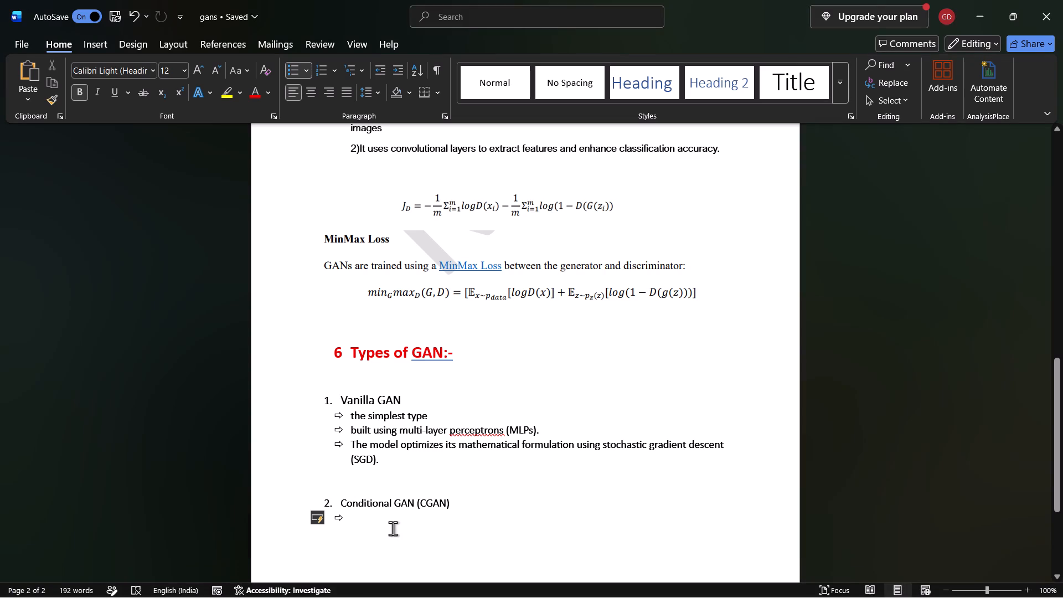
key(ctrl+v)
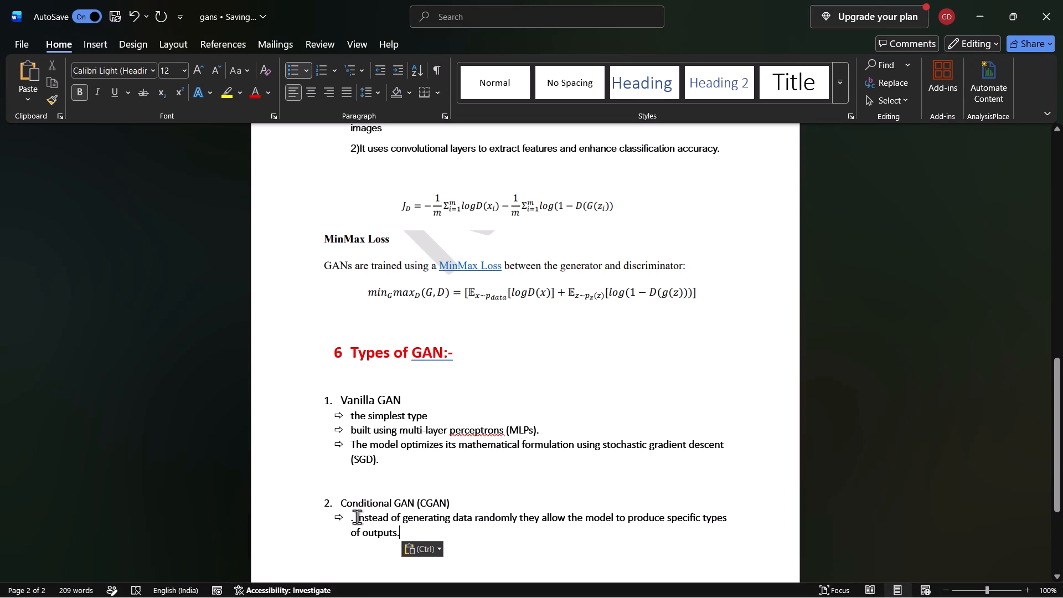
click(357, 516)
key(BackSpace)
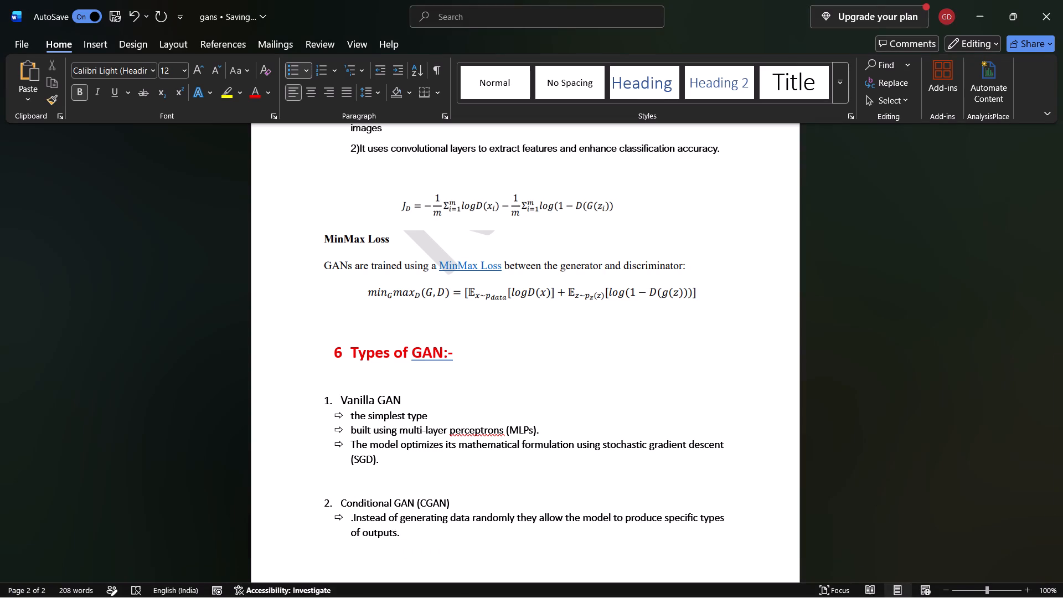
key(BackSpace)
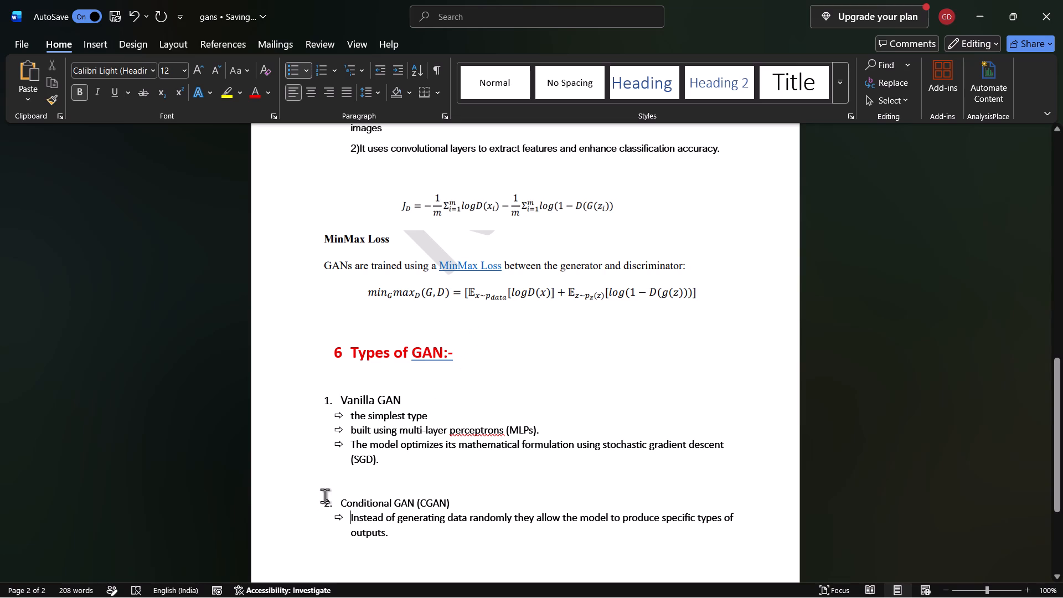
Enlarge the Conditional GAN (CGAN) heading to font size 14.
drag(318, 502, 450, 500)
drag(187, 40, 194, 59)
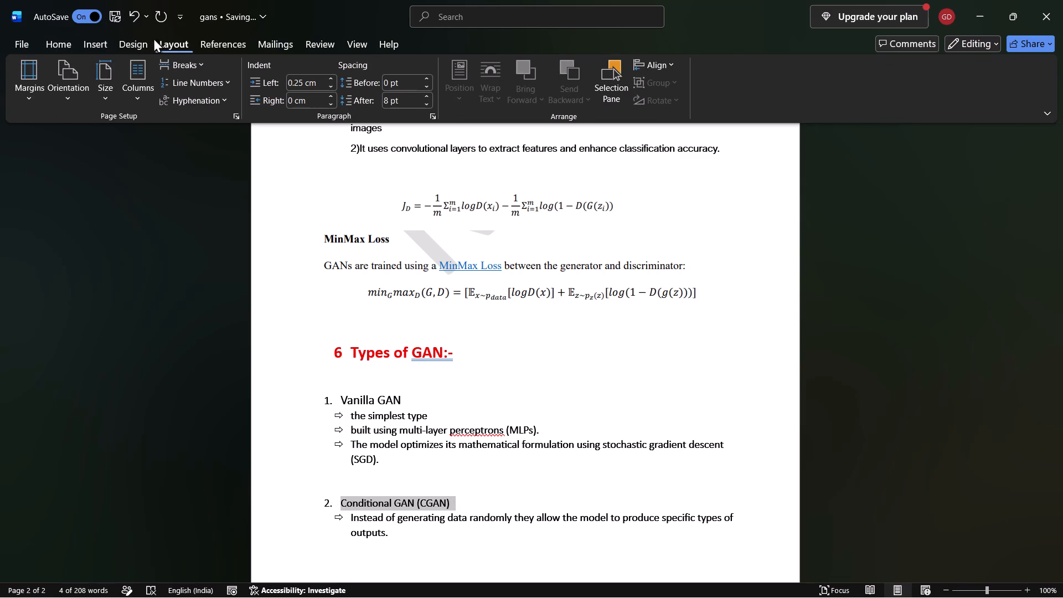
click(137, 38)
click(64, 50)
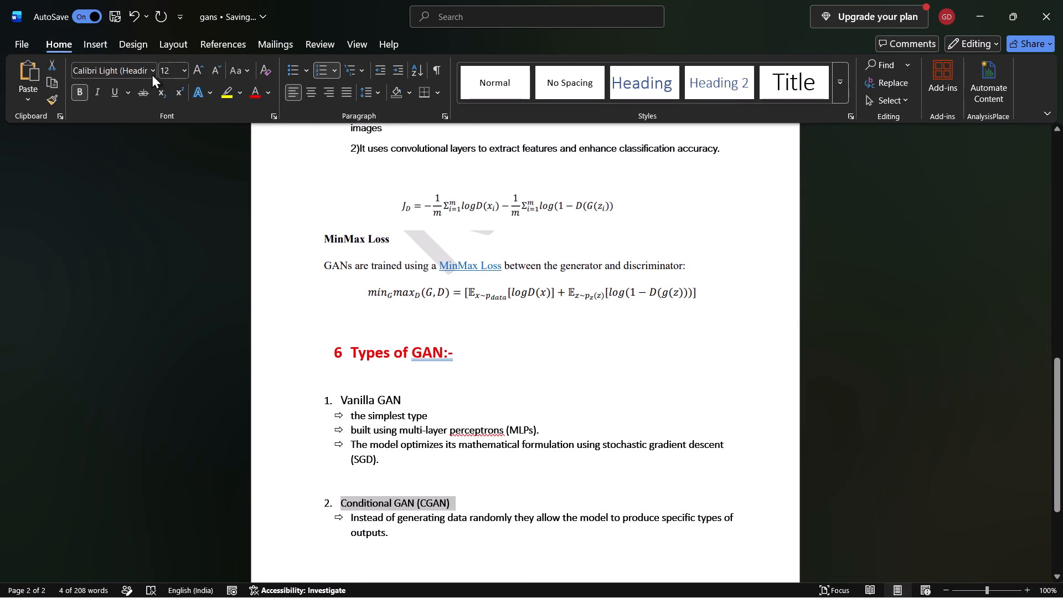
click(194, 69)
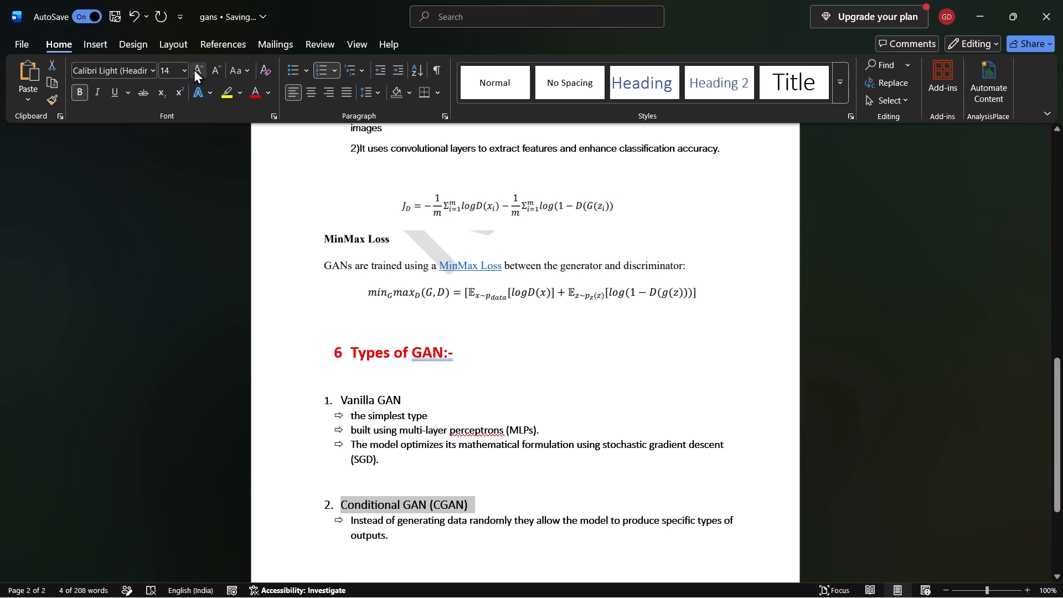
click(280, 429)
Switch to the introduction PDF in Chrome and read the three bullet points under "Working of CGANs".
key(alt+Tab)
click(653, 385)
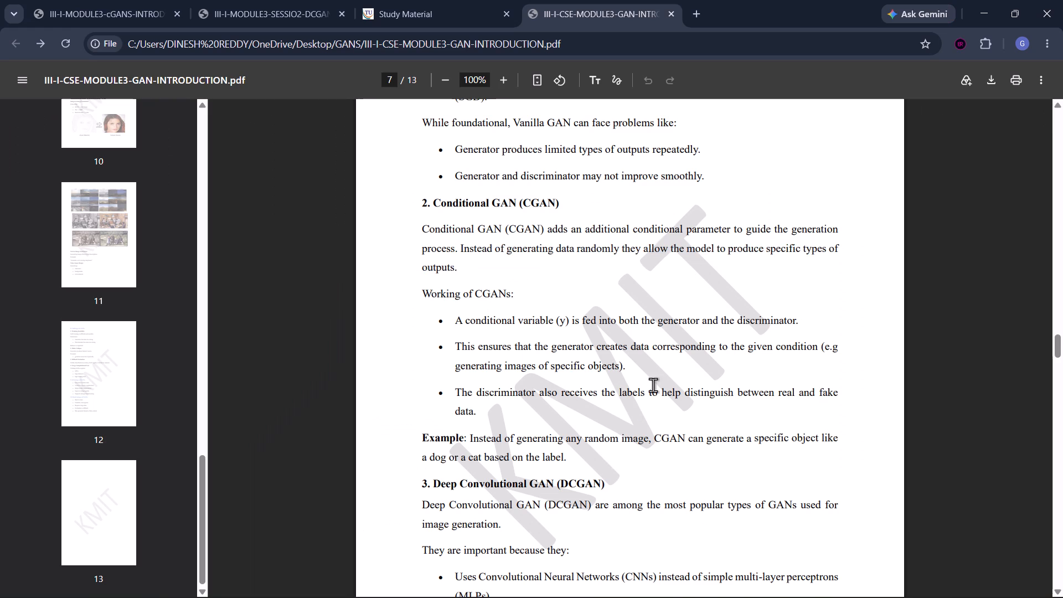
drag(453, 330, 762, 307)
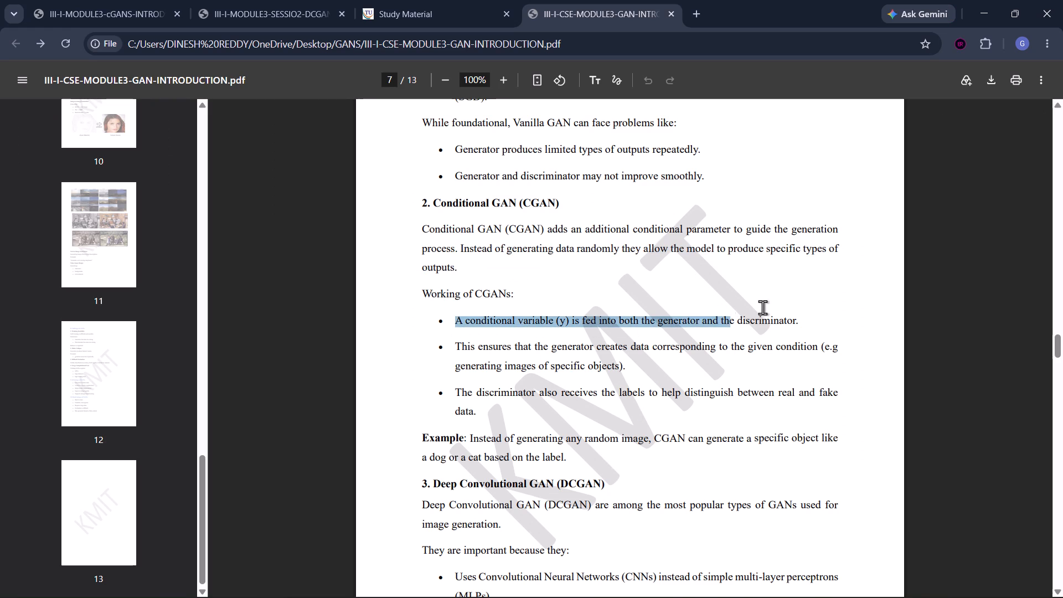
drag(762, 307, 806, 313)
click(806, 313)
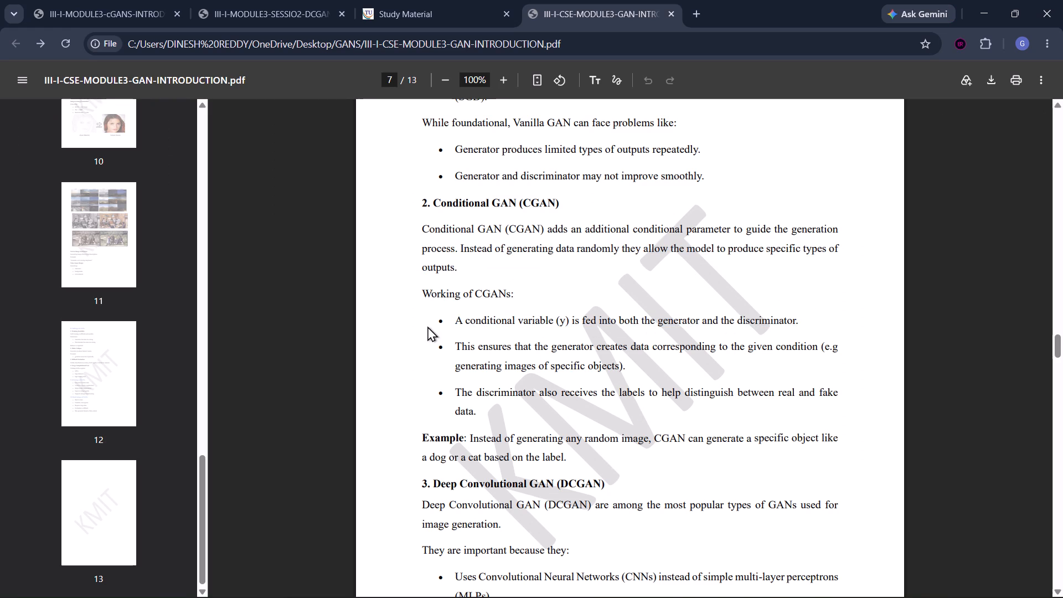
drag(457, 339, 587, 350)
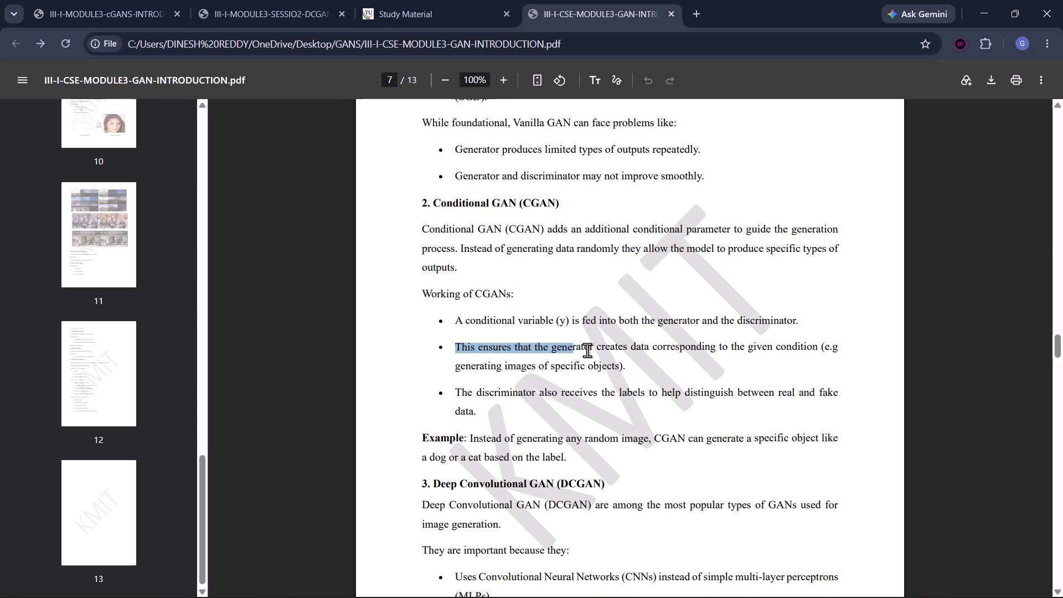
drag(587, 350, 818, 347)
click(818, 347)
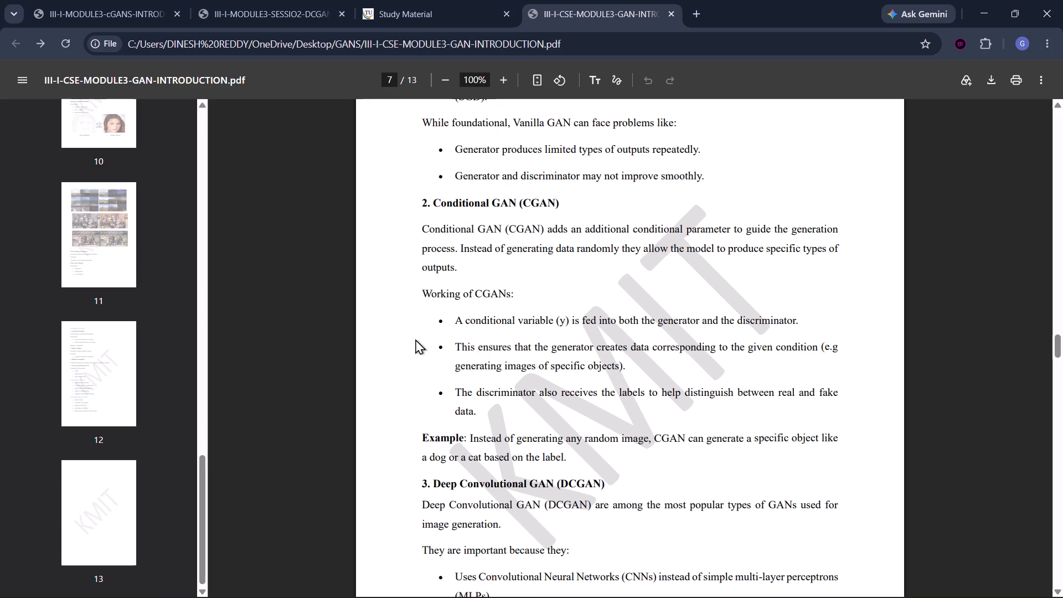
drag(445, 365, 635, 365)
click(635, 365)
drag(410, 386, 563, 399)
click(563, 399)
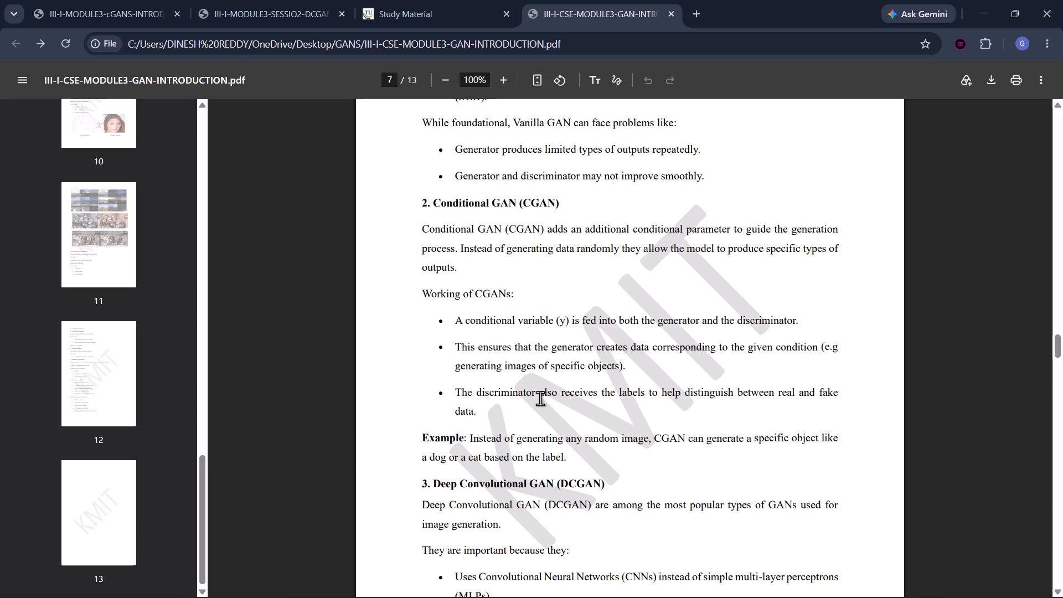
scroll(539, 398, up, 1)
middle_click(539, 398)
scroll(539, 398, down, 2)
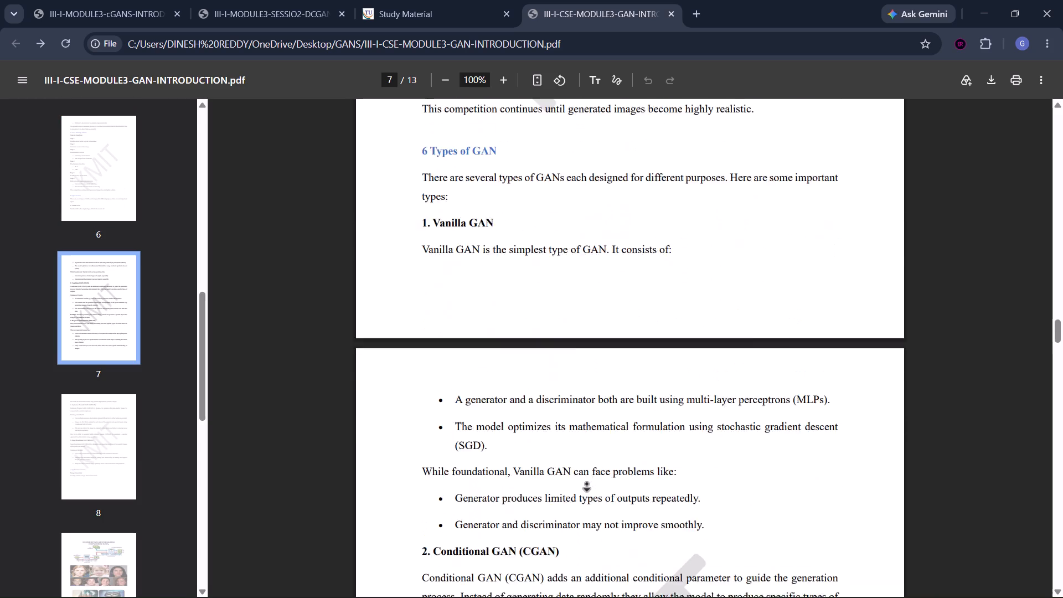
middle_click(587, 485)
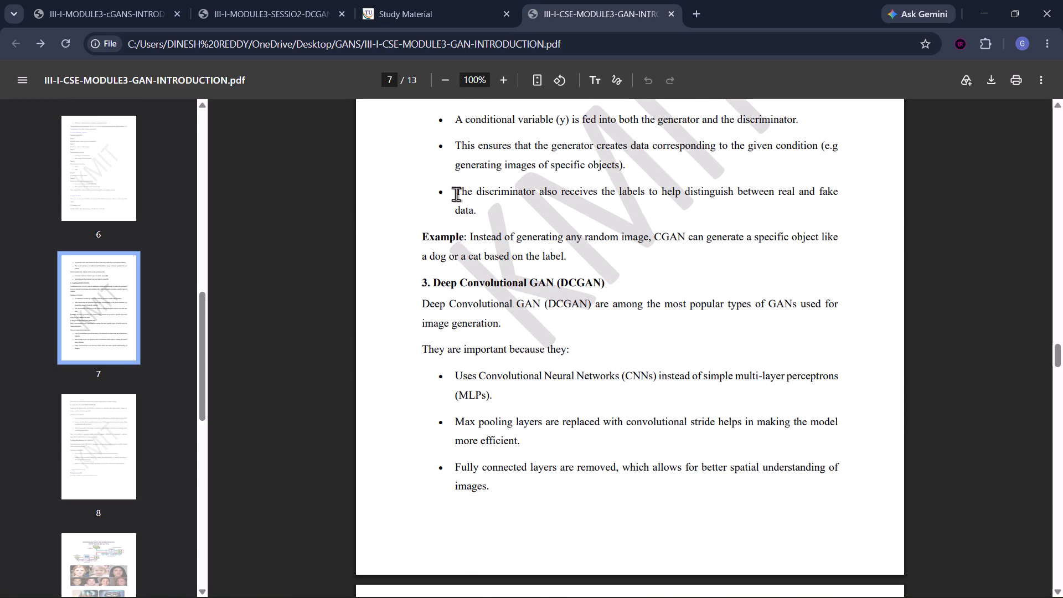
drag(456, 193, 589, 191)
triple_click(594, 190)
click(548, 202)
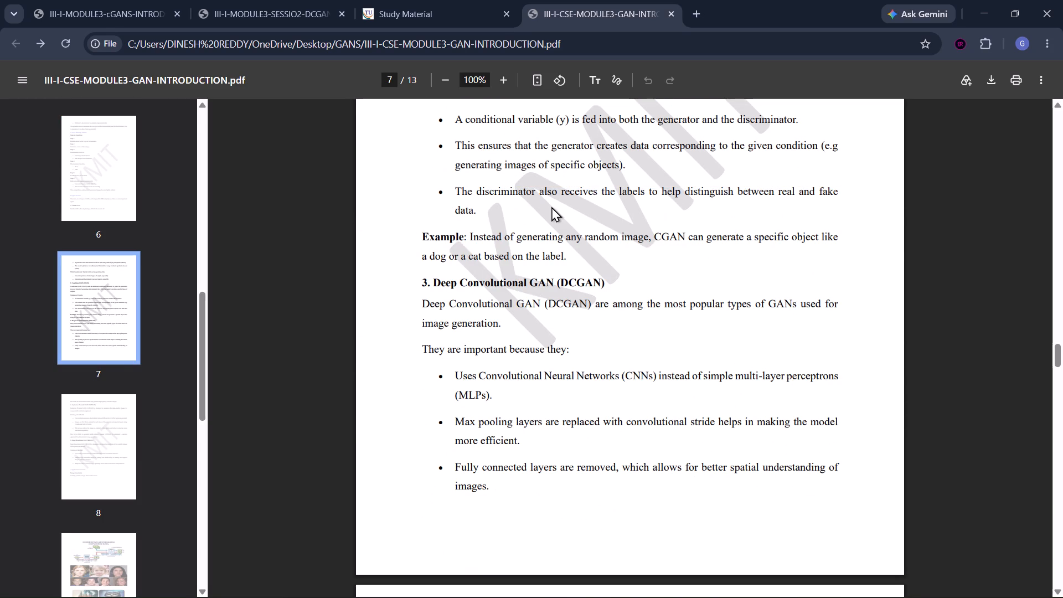
Skim ahead to the Laplacian Pyramid GAN section, then return and reread the CGAN point about data corresponding to the given condition.
middle_click(553, 208)
scroll(553, 202, up, 1)
middle_click(553, 202)
scroll(554, 202, down, 1)
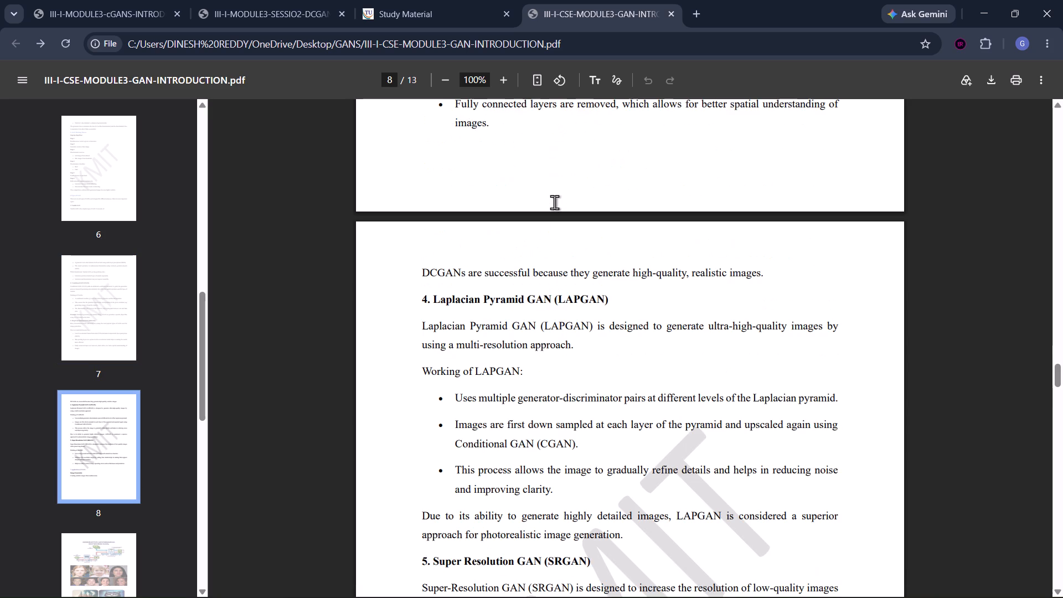
scroll(554, 202, down, 2)
scroll(554, 202, up, 2)
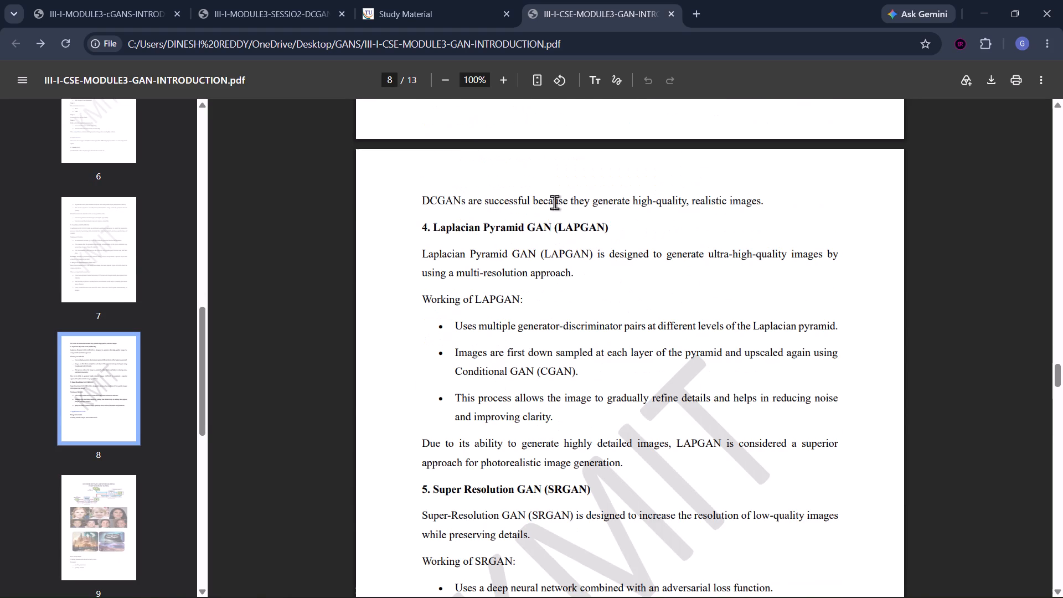
scroll(554, 202, up, 2)
scroll(554, 202, down, 1)
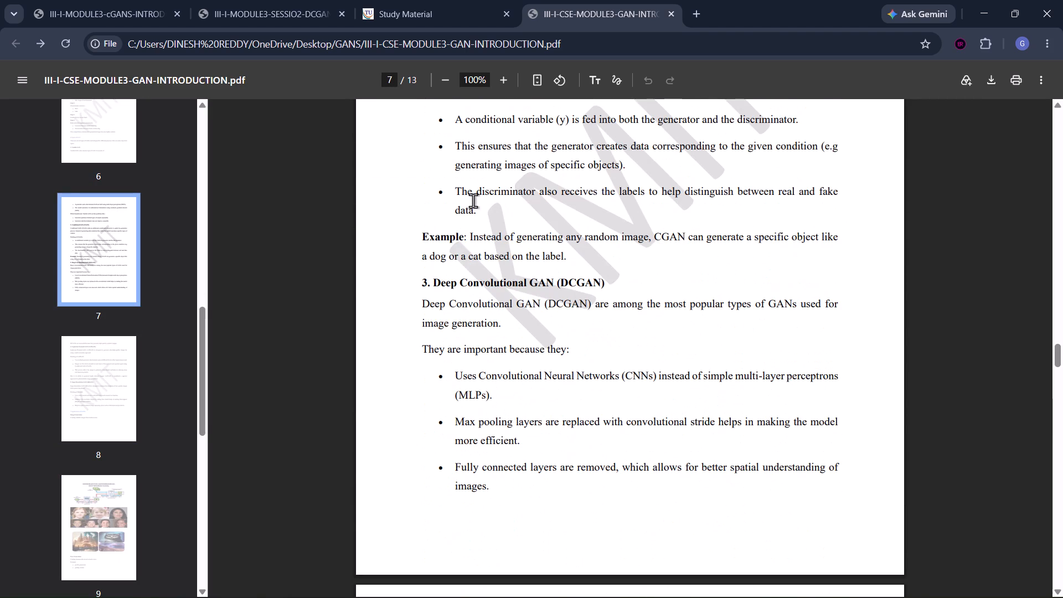
drag(455, 147, 458, 147)
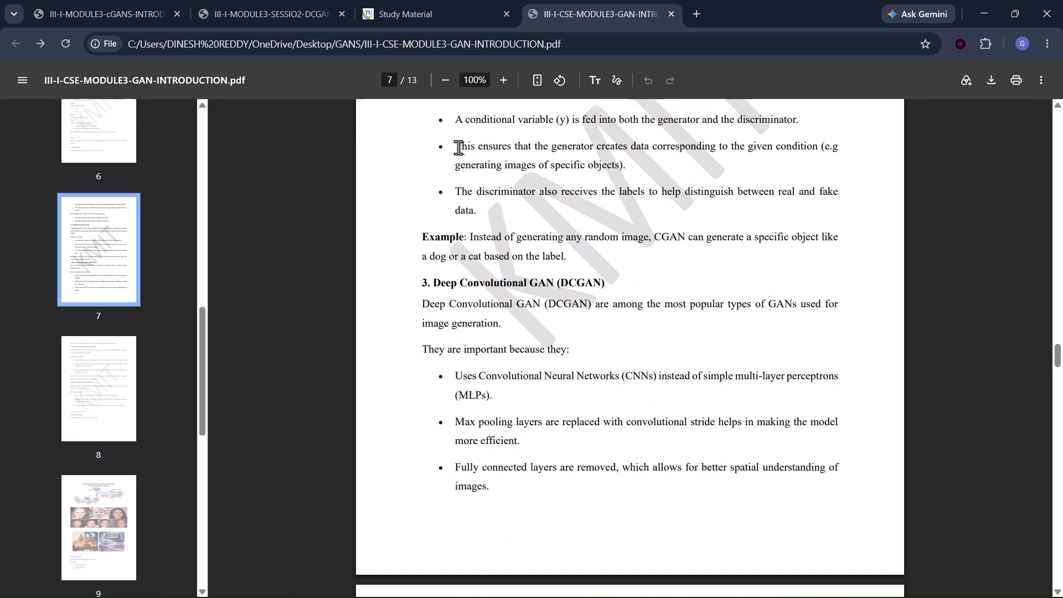
drag(458, 147, 748, 141)
click(749, 142)
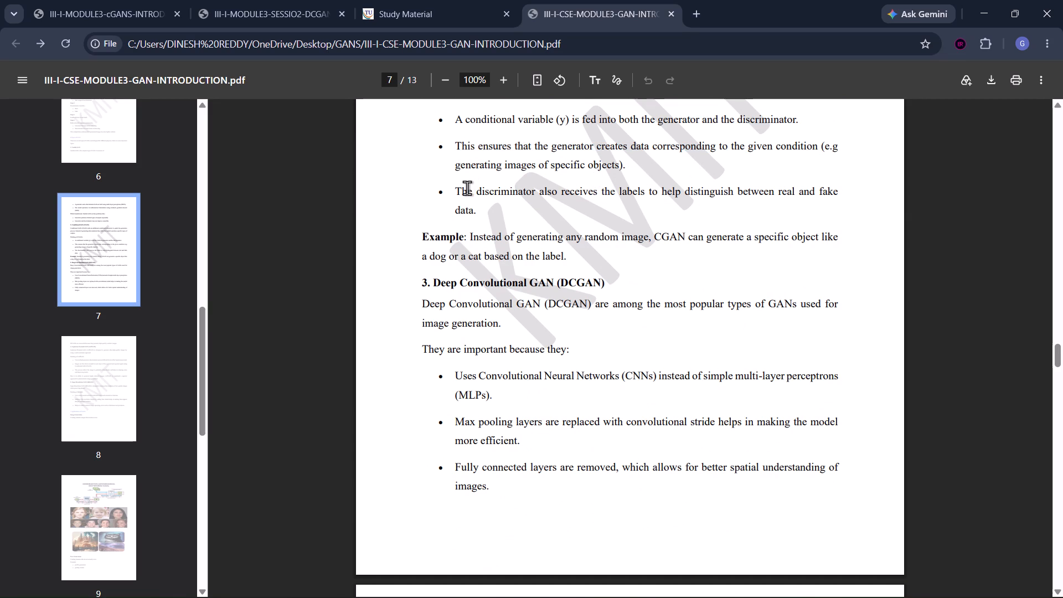
Copy "The discriminator also receives the labels to help distinguish" from the PDF into a new arrow bullet under Conditional GAN in the Word document.
drag(458, 192, 584, 191)
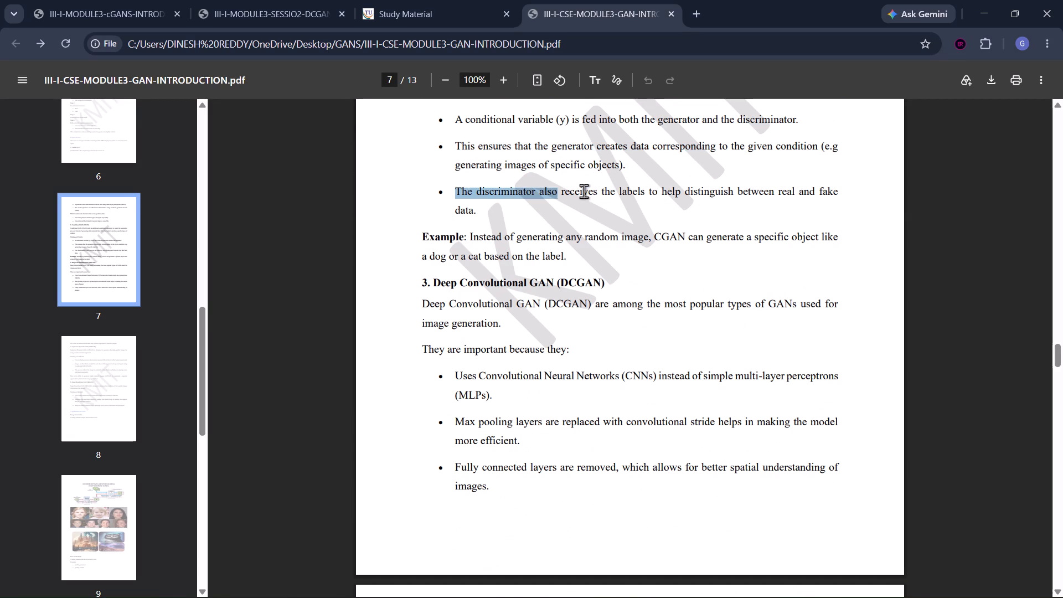
drag(584, 191, 731, 193)
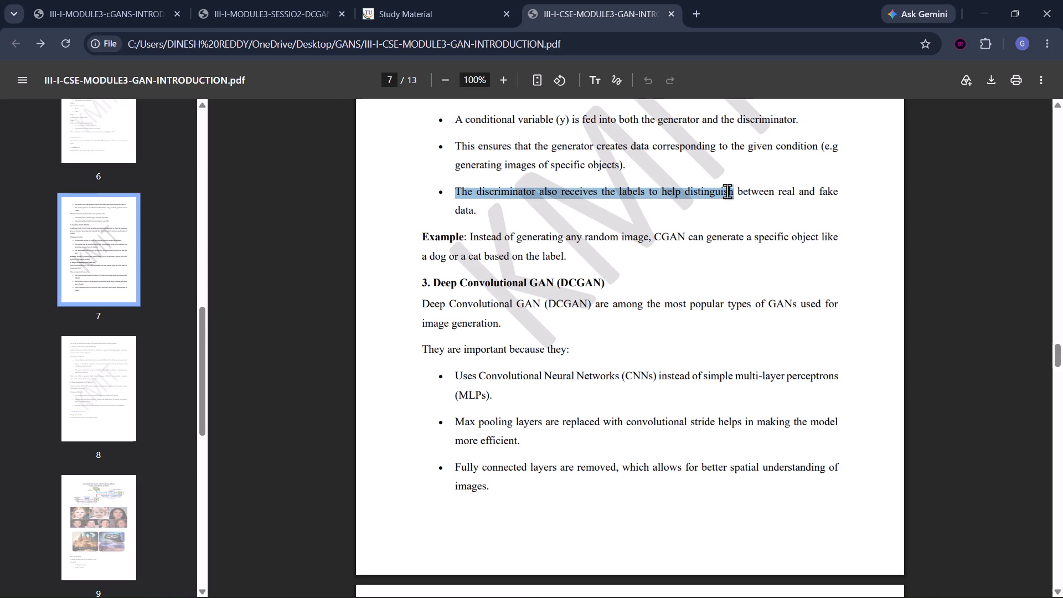
key(ctrl+c)
key(alt+Tab)
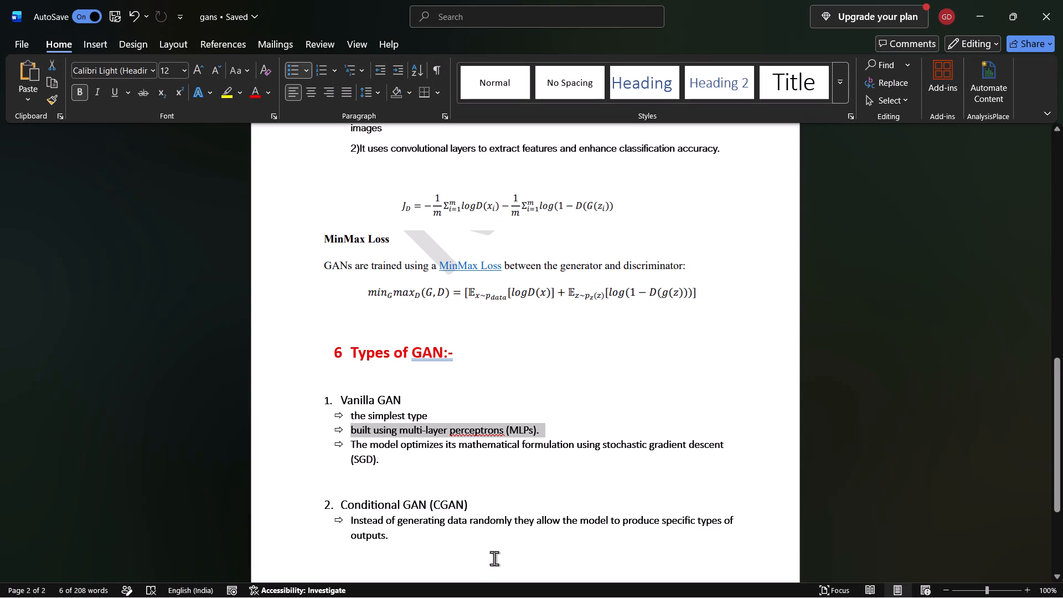
click(450, 534)
key(Return)
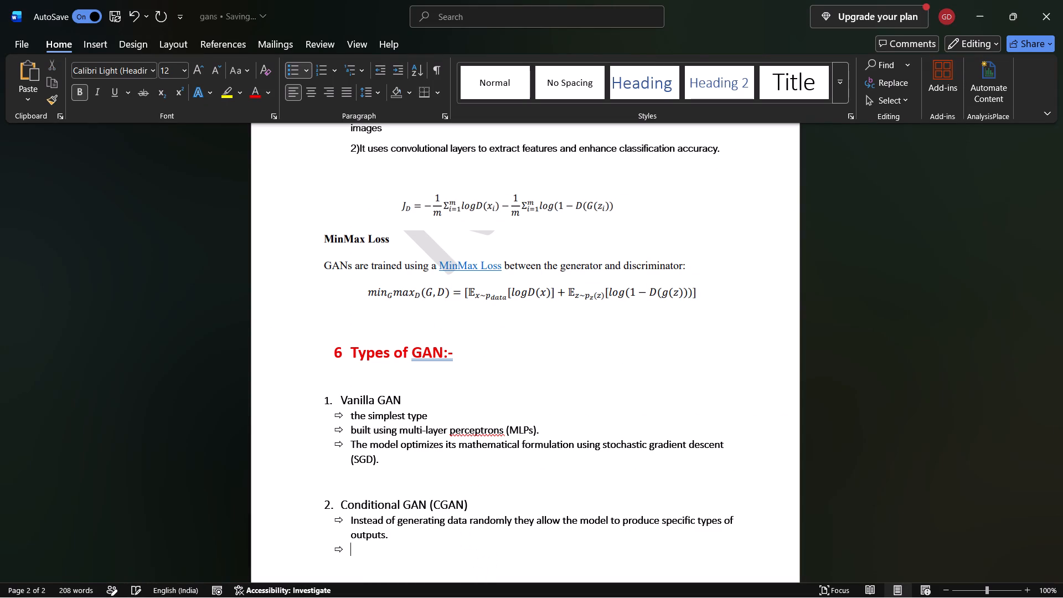
key(ctrl+v)
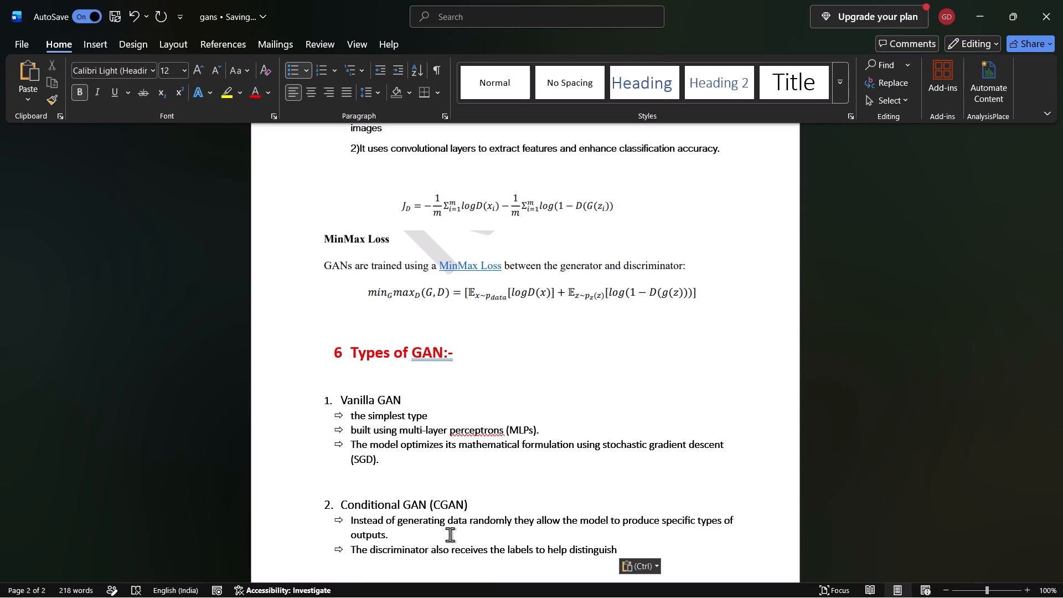
End the CGAN bullet list and paste the PDF heading "3. Deep Convolutional GAN (DCGAN)" below it in the Word document.
key(Return)
key(BackSpace)
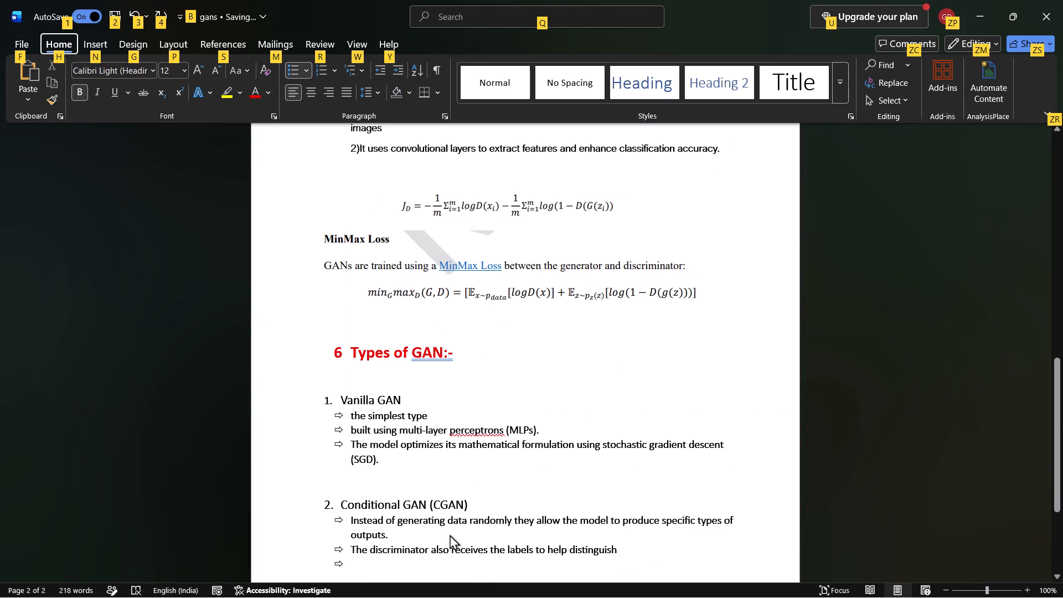
key(Return)
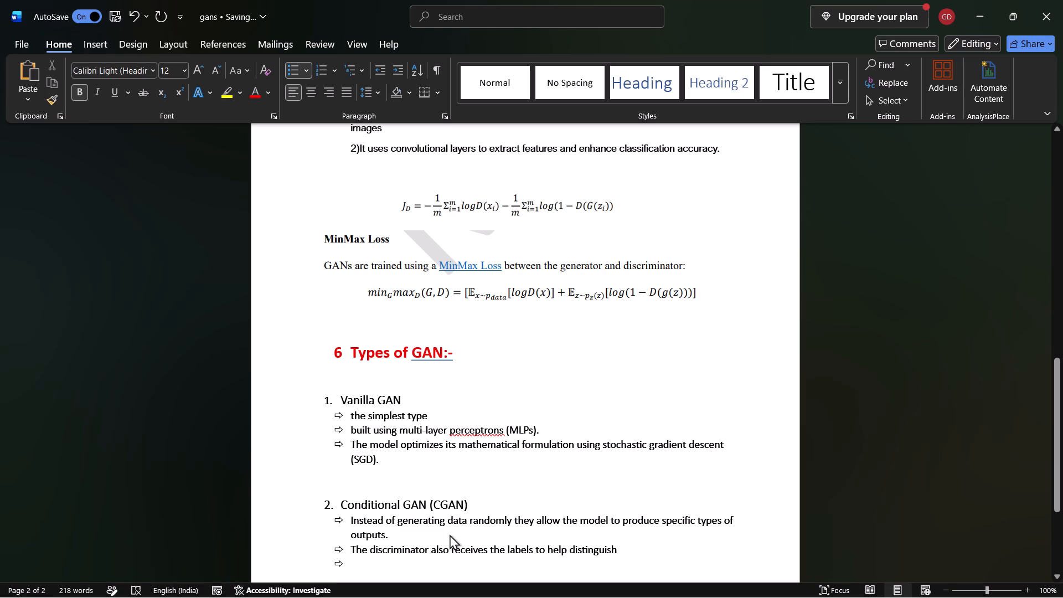
key(Return)
key(Return)
key(alt+Tab)
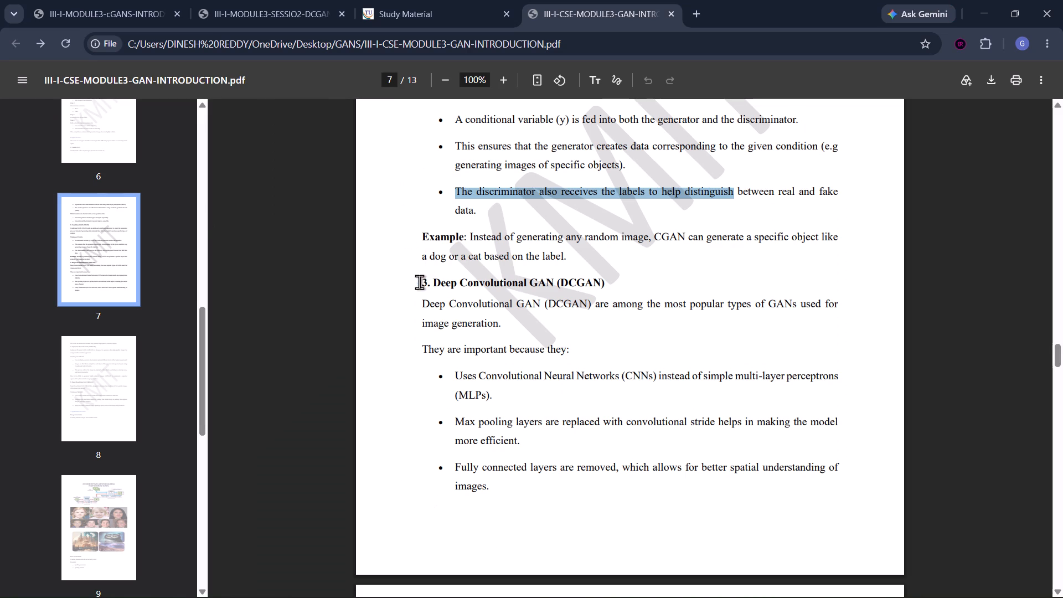
drag(418, 281, 605, 278)
key(ctrl+c)
key(alt+Tab)
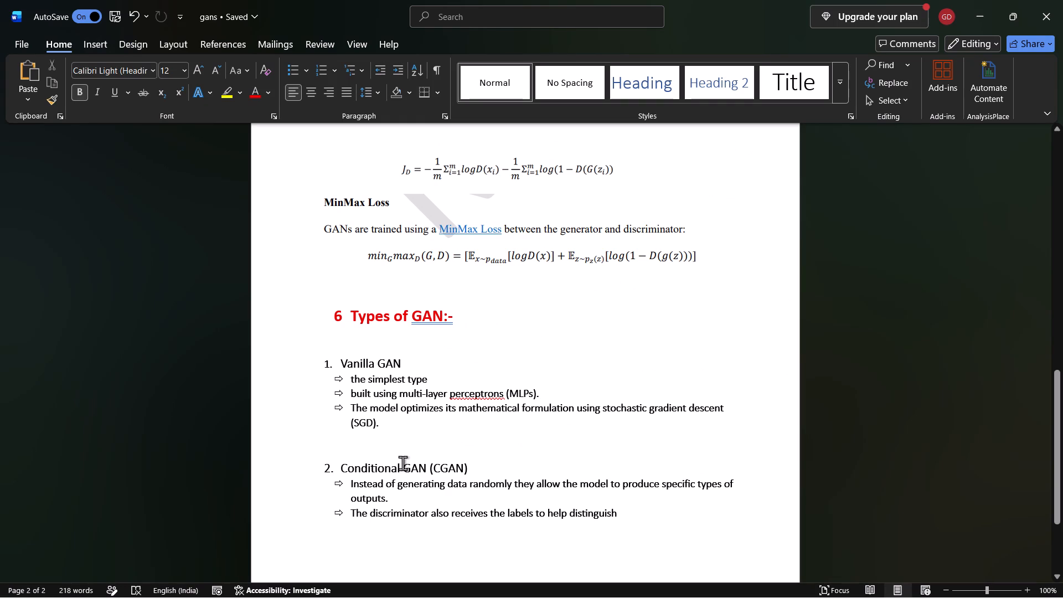
key(ctrl+v)
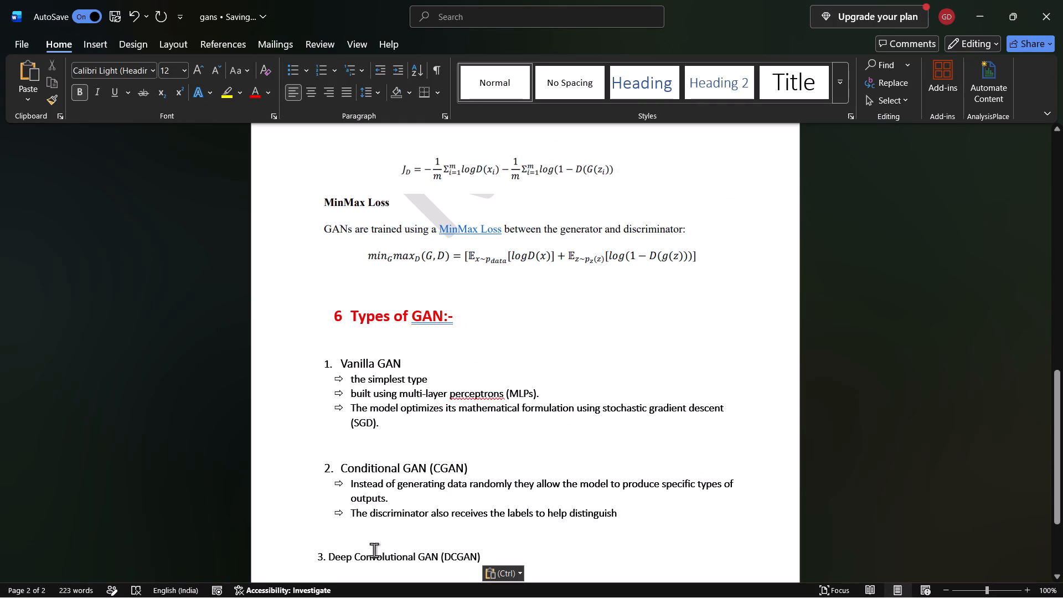
Start an arrow bullet on a new line under the Deep Convolutional GAN (DCGAN) heading.
key(Return)
key(BackSpace)
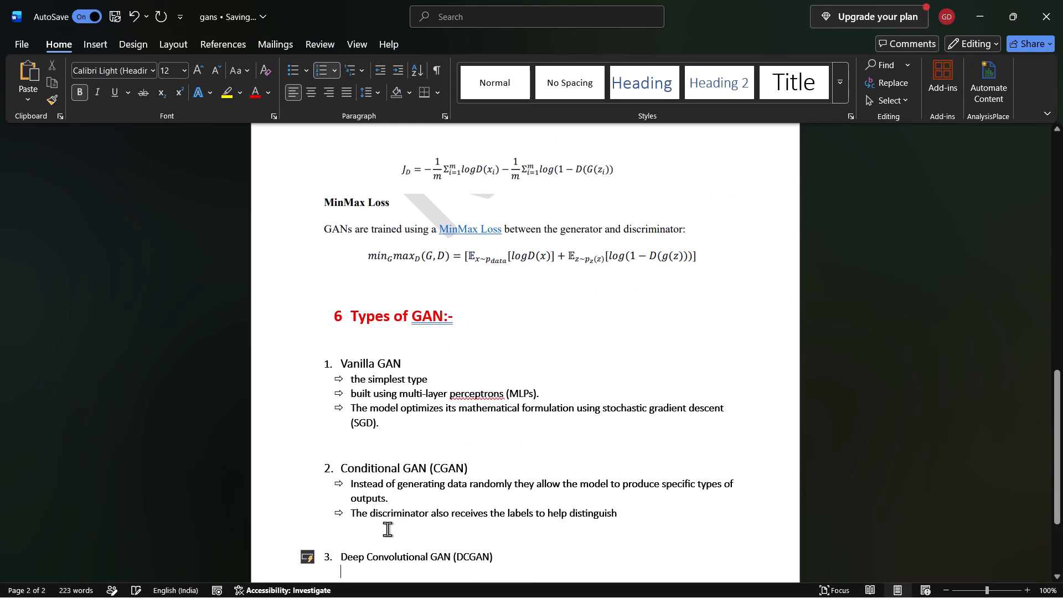
key(equal)
key(shift+less)
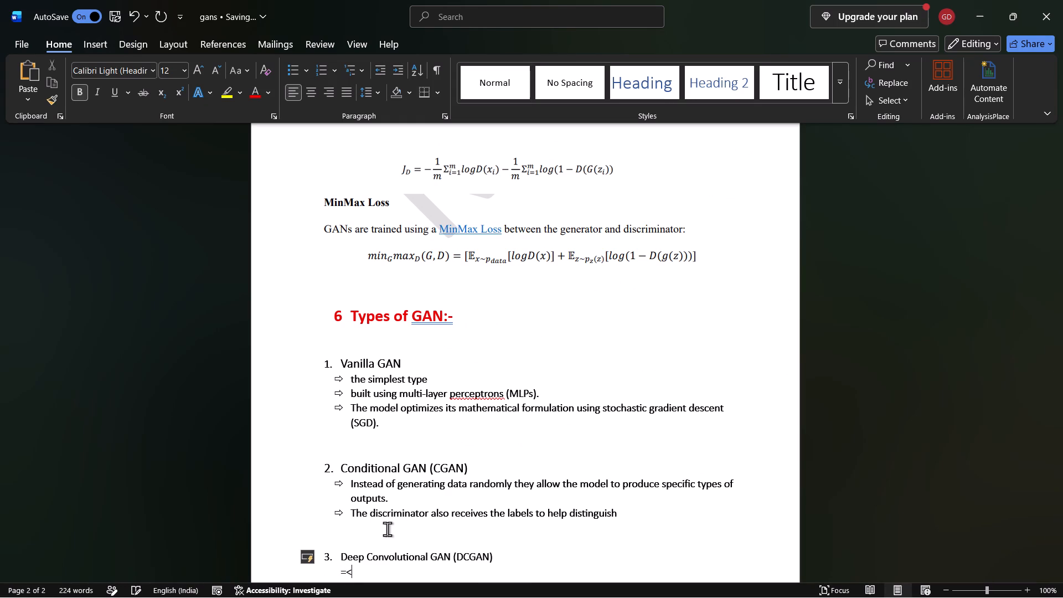
key(BackSpace)
key(shift+question)
key(BackSpace)
key(shift+greater)
key(space)
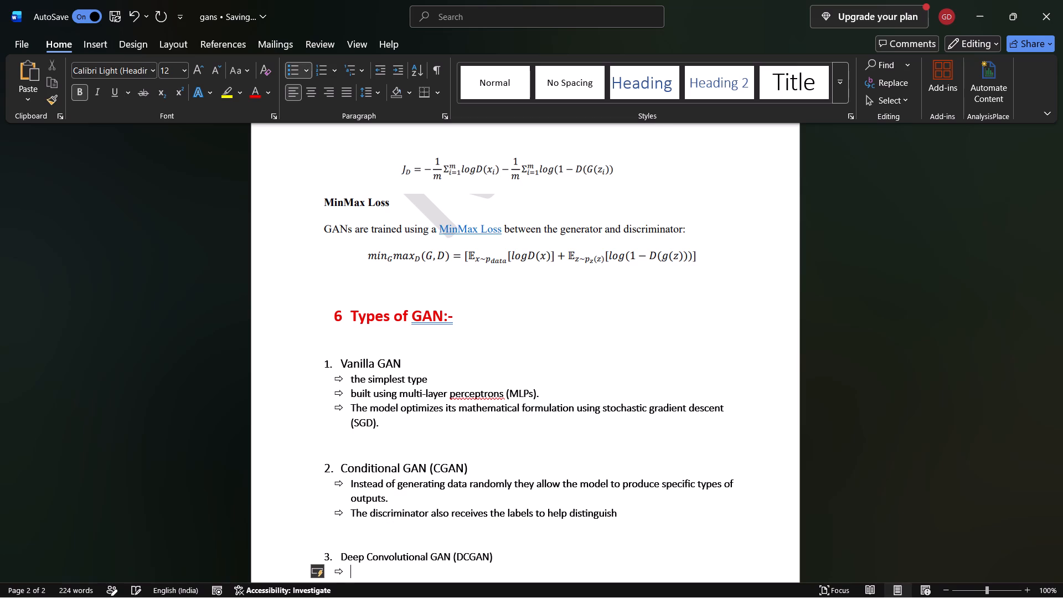
Switch to the introduction PDF in Chrome and read the DCGAN description and the lead-in to its important points.
key(alt+Tab)
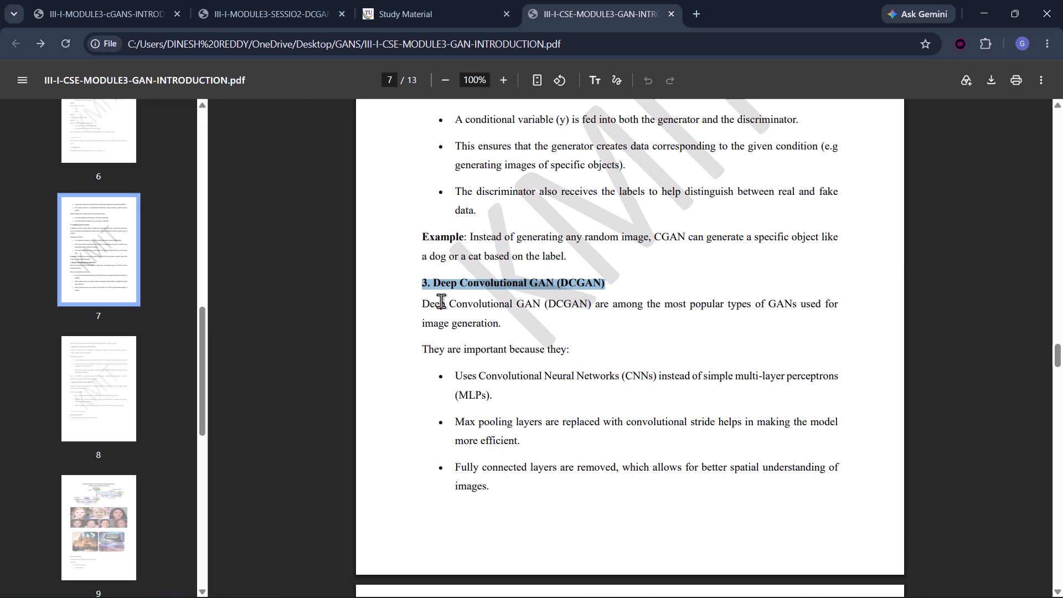
drag(430, 306, 820, 315)
click(821, 315)
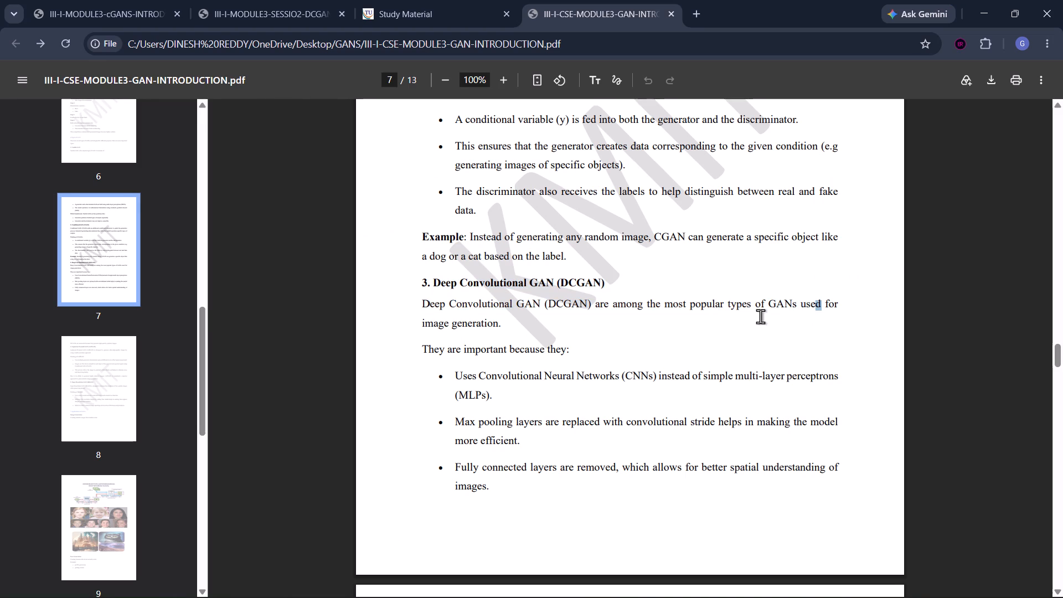
click(639, 317)
drag(422, 327, 580, 325)
click(580, 325)
drag(420, 347, 595, 351)
click(595, 351)
middle_click(548, 358)
middle_click(567, 411)
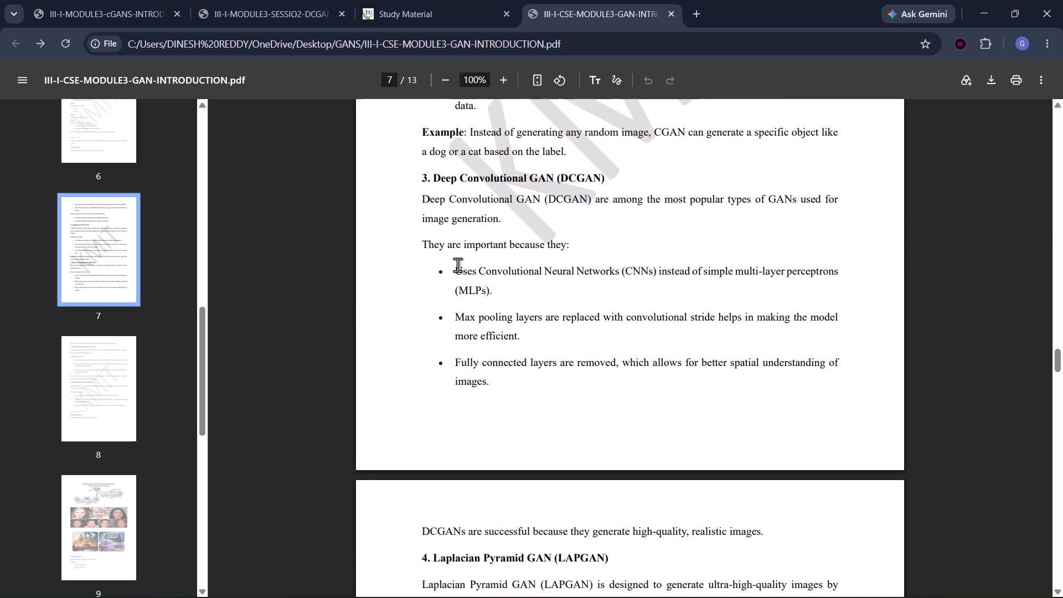
Copy "Uses Convolutional Neural Networks (CNNs)" from the PDF and paste it at the DCGAN arrow bullet in Word.
drag(457, 265, 615, 266)
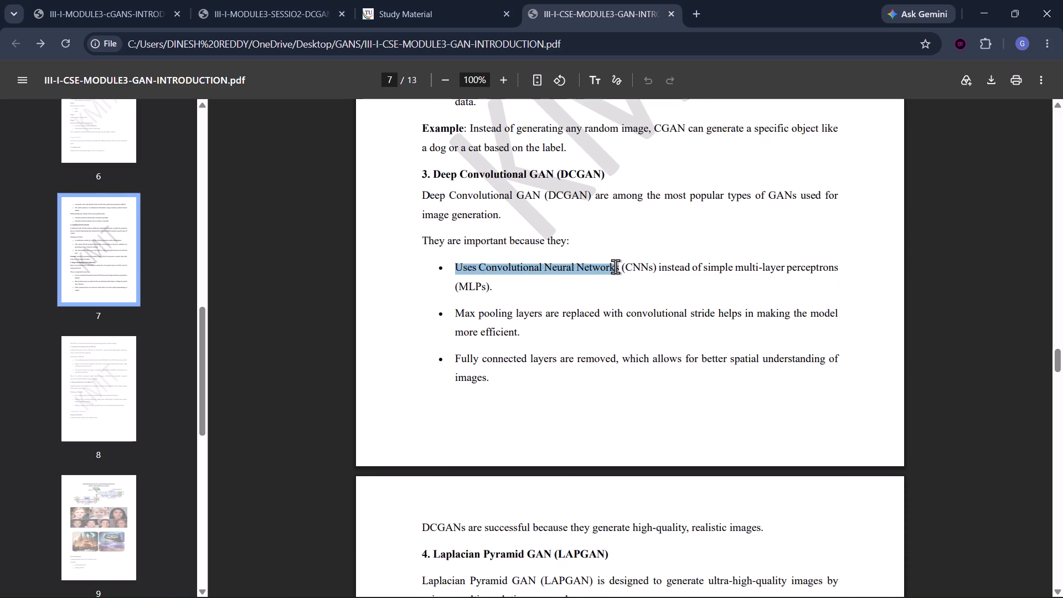
click(615, 266)
drag(452, 265, 529, 264)
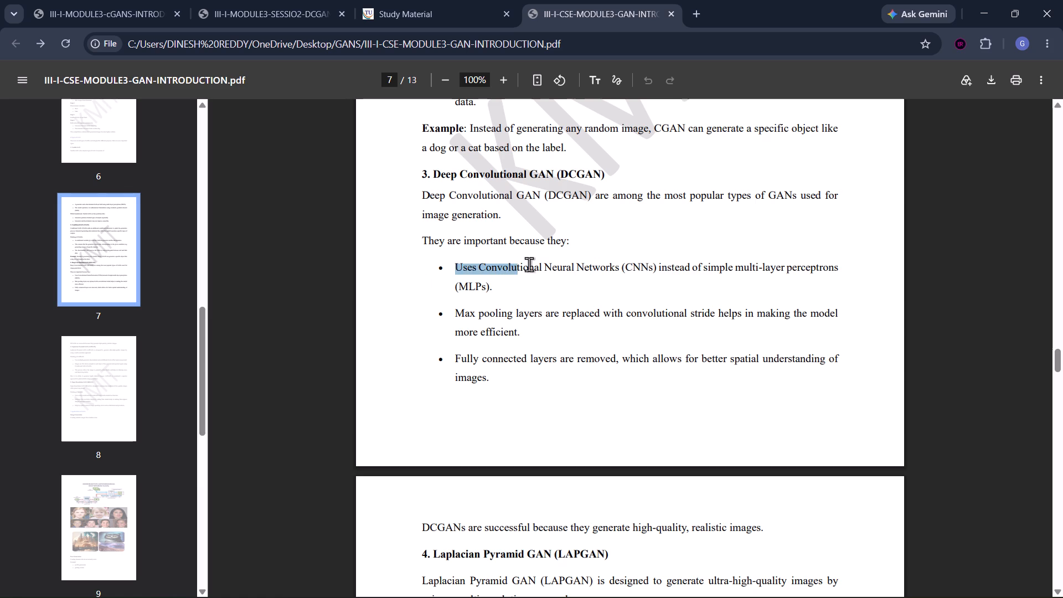
drag(529, 264, 618, 266)
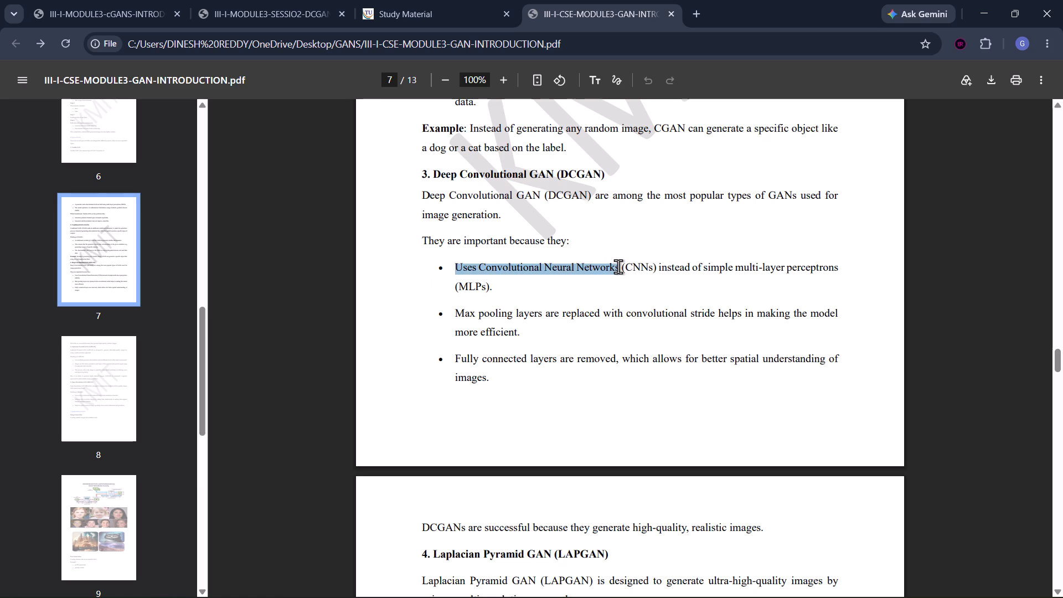
key(ctrl+c)
ctrl+click(618, 266)
click(618, 266)
click(443, 269)
drag(455, 266, 656, 269)
key(ctrl+c)
ctrl+click(656, 269)
key(alt+Tab)
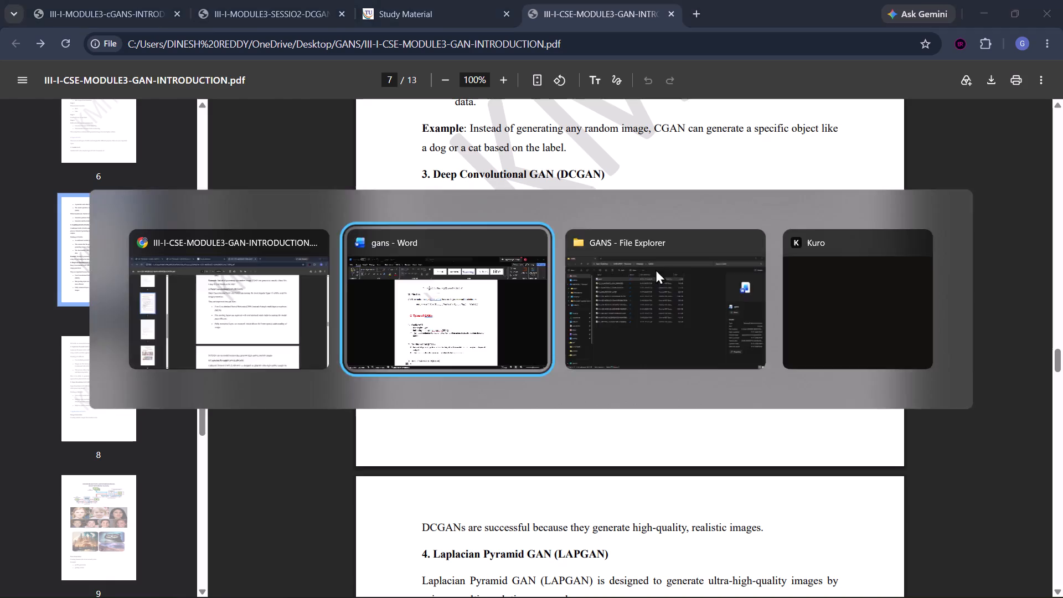
key(ctrl+v)
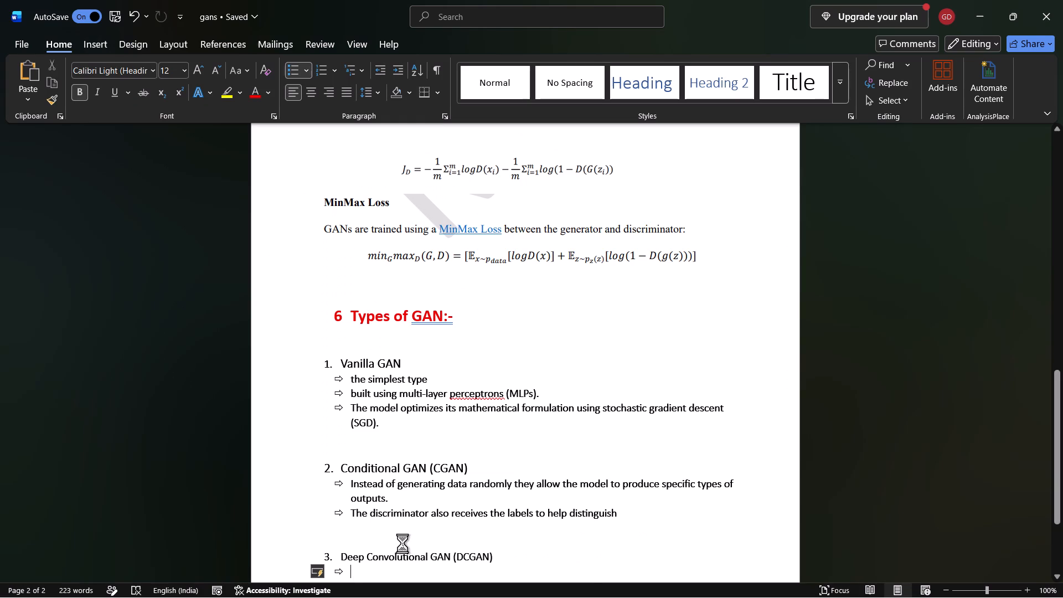
Enlarge the Deep Convolutional GAN (DCGAN) heading to font size 14.
drag(322, 558, 440, 542)
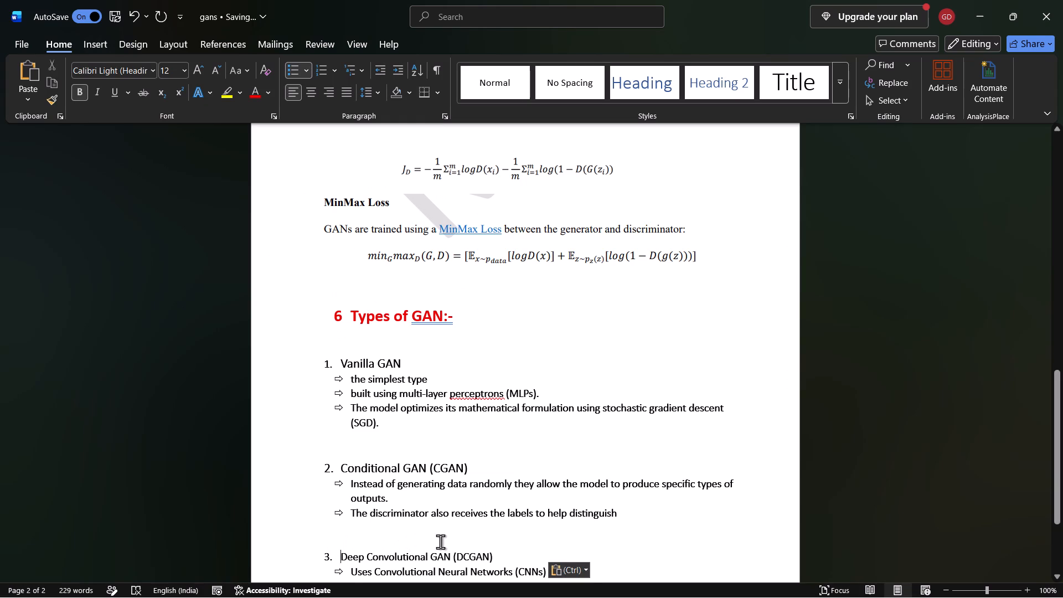
drag(440, 542, 503, 560)
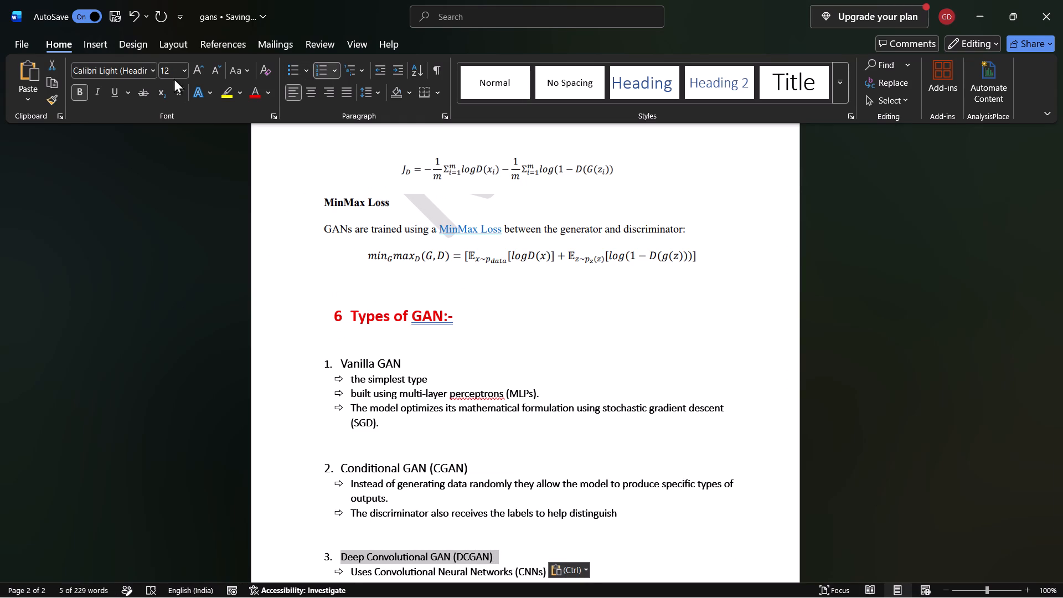
click(149, 73)
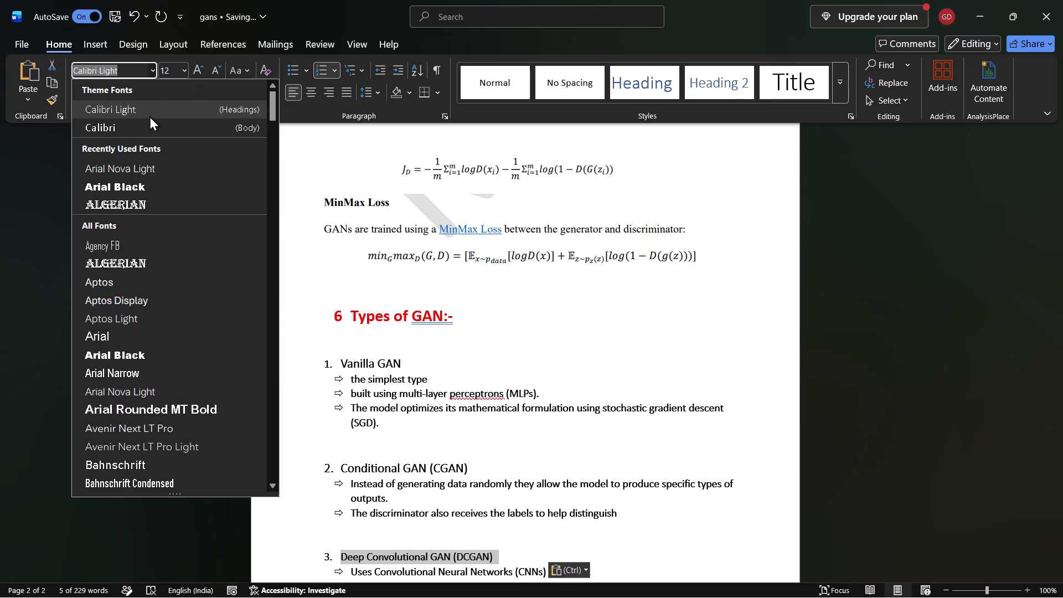
click(200, 67)
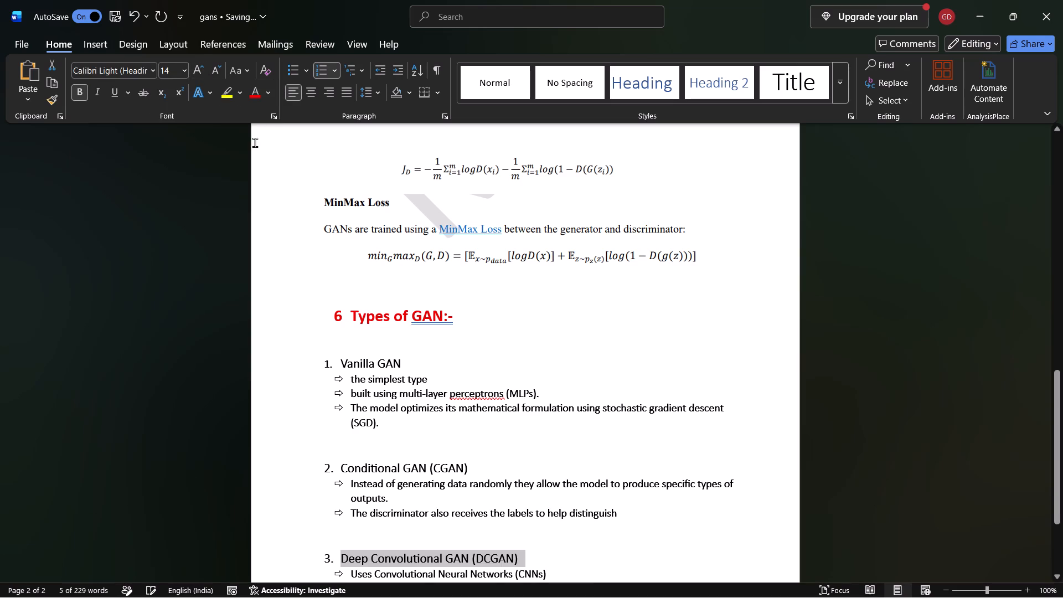
click(486, 482)
Change the font of the three Vanilla GAN bullet points to Arial Nova Light.
middle_click(487, 474)
scroll(501, 517, down, 1)
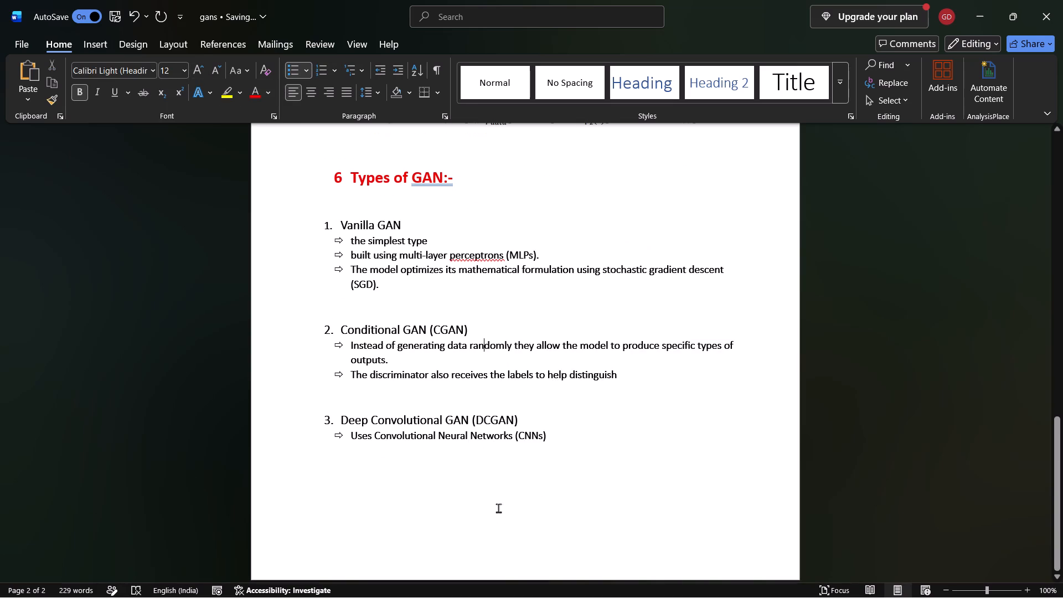
drag(352, 236, 391, 286)
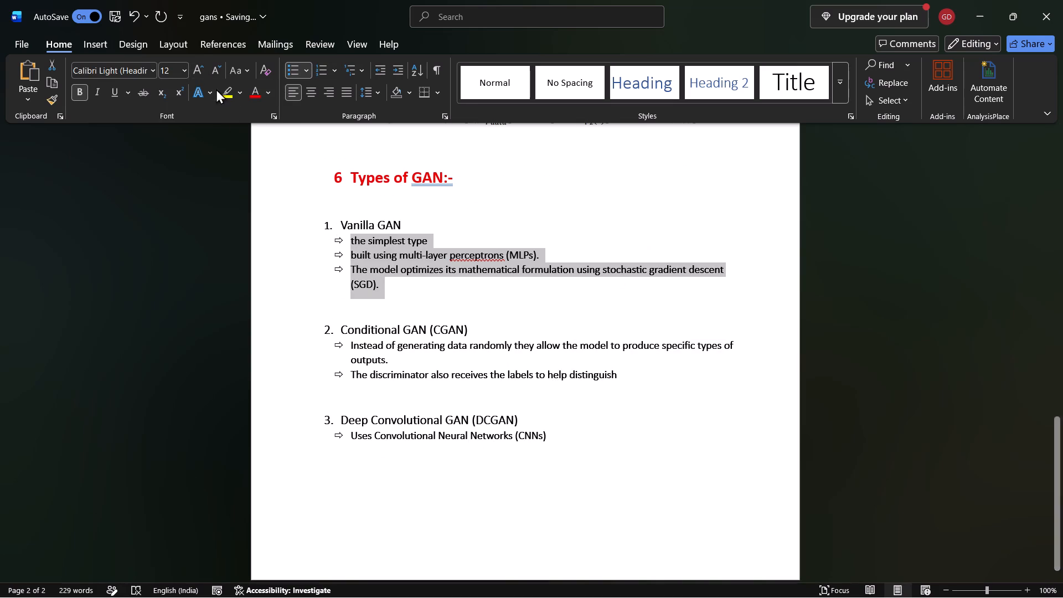
click(150, 70)
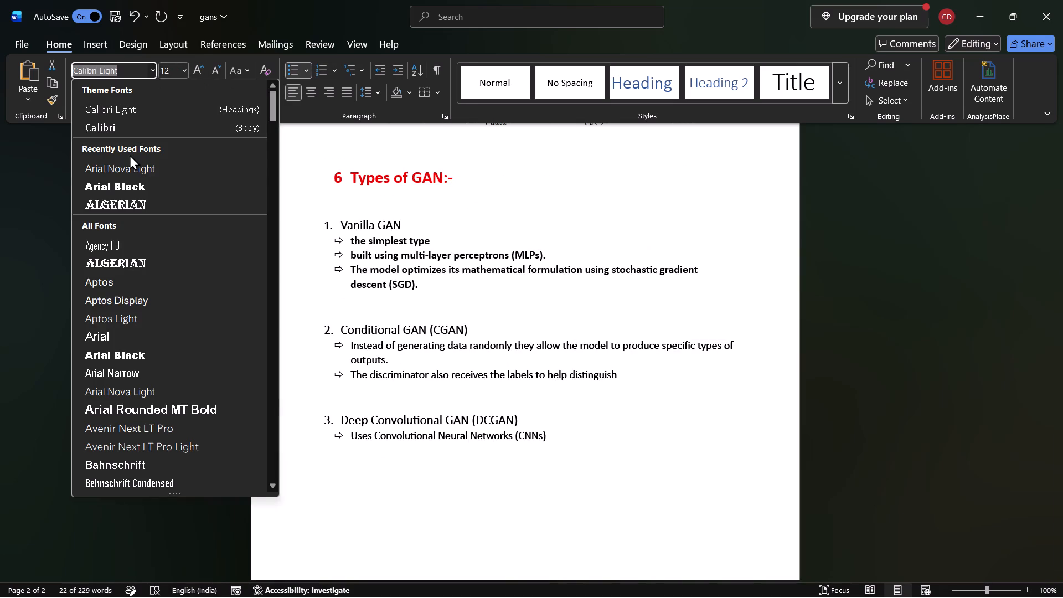
click(128, 167)
click(345, 329)
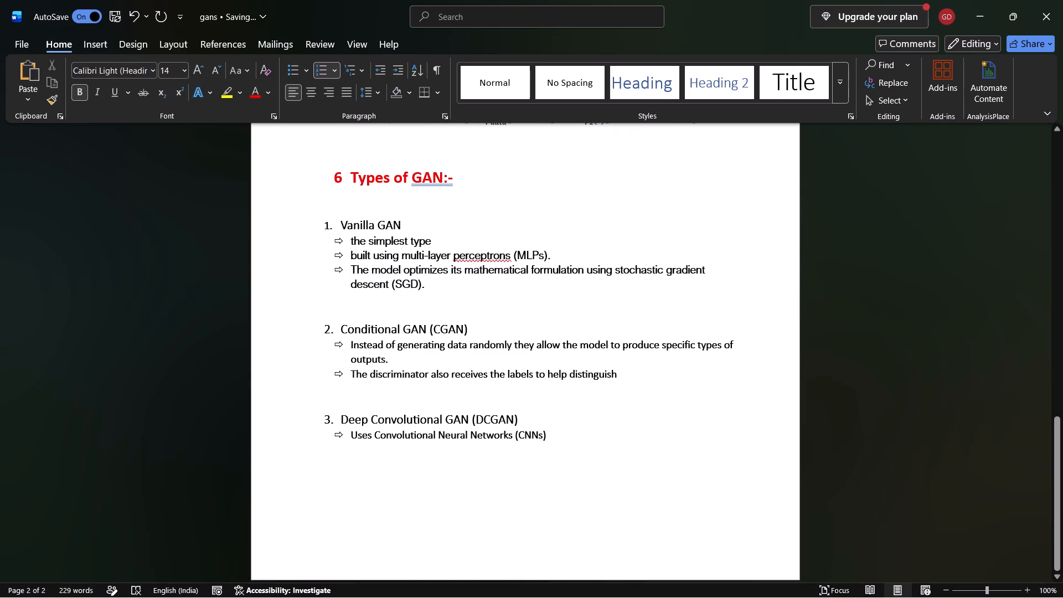
Change the font of the three Vanilla GAN bullet points to Calibri Light (Headings).
drag(347, 242, 419, 286)
click(422, 287)
drag(345, 236, 388, 269)
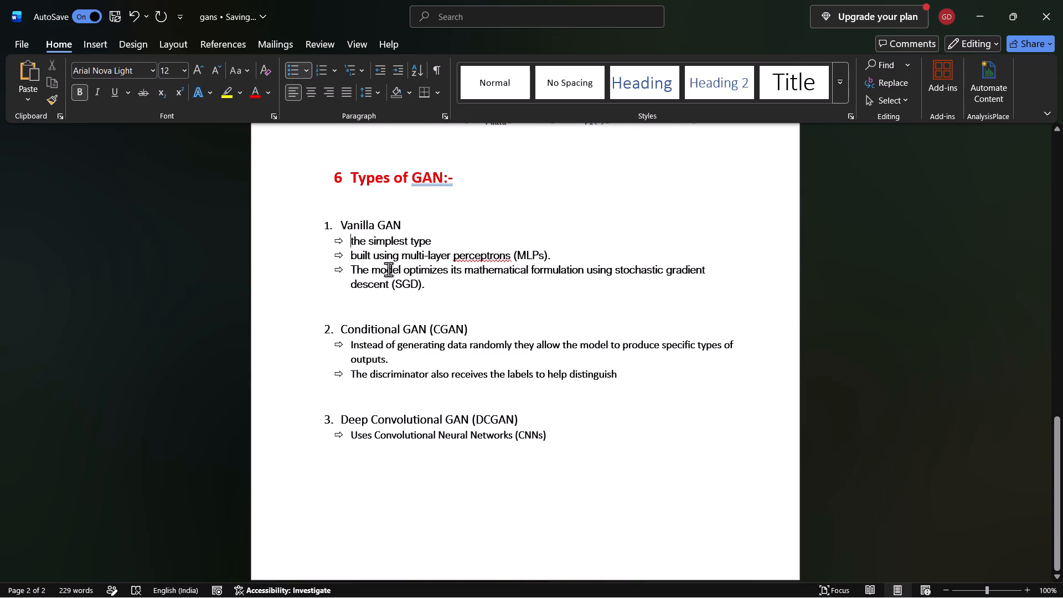
drag(388, 269, 441, 287)
click(146, 71)
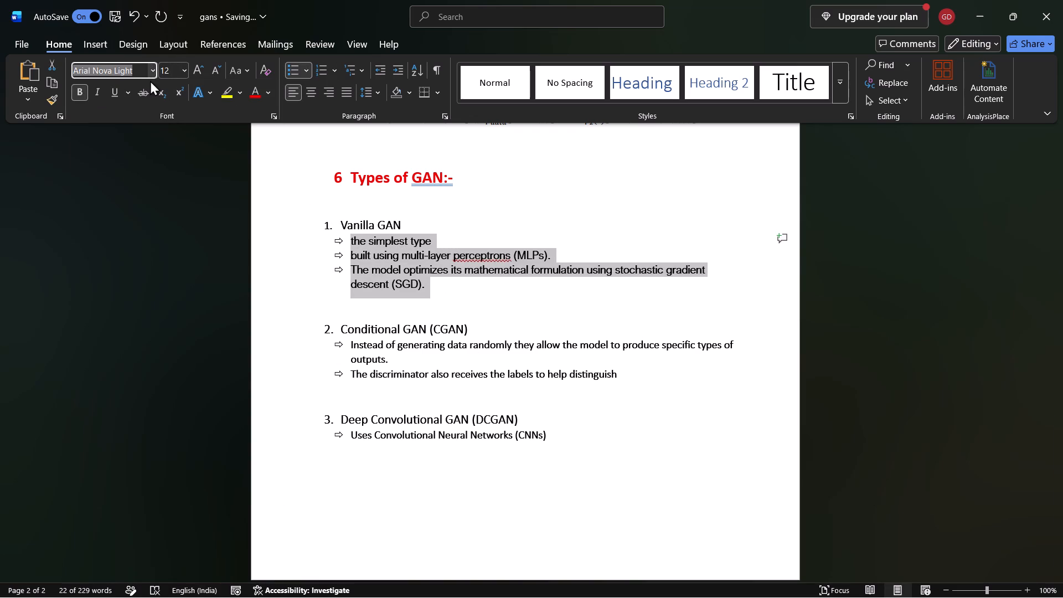
click(147, 70)
click(154, 66)
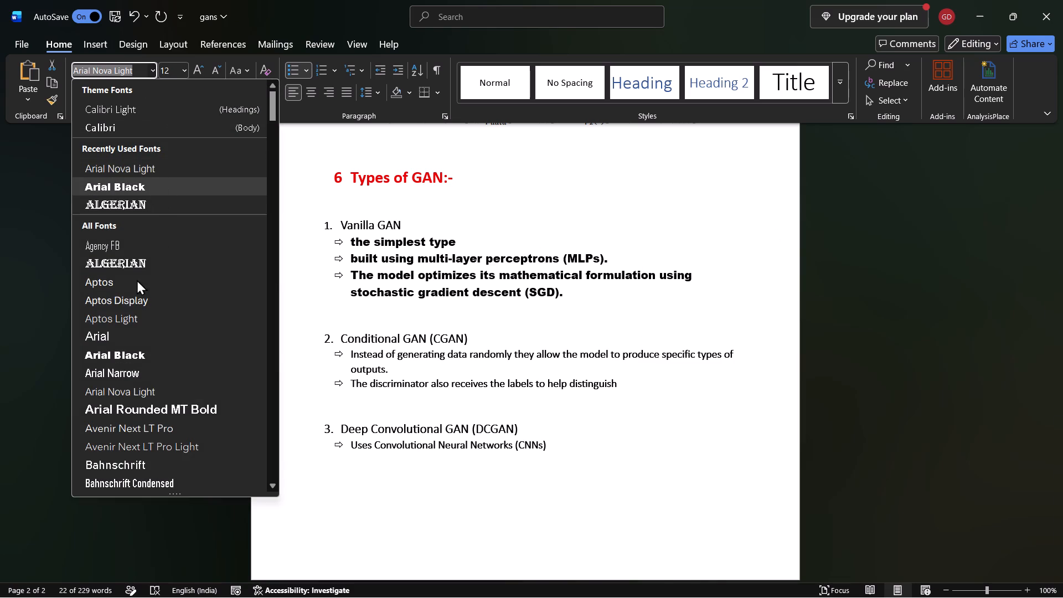
click(136, 112)
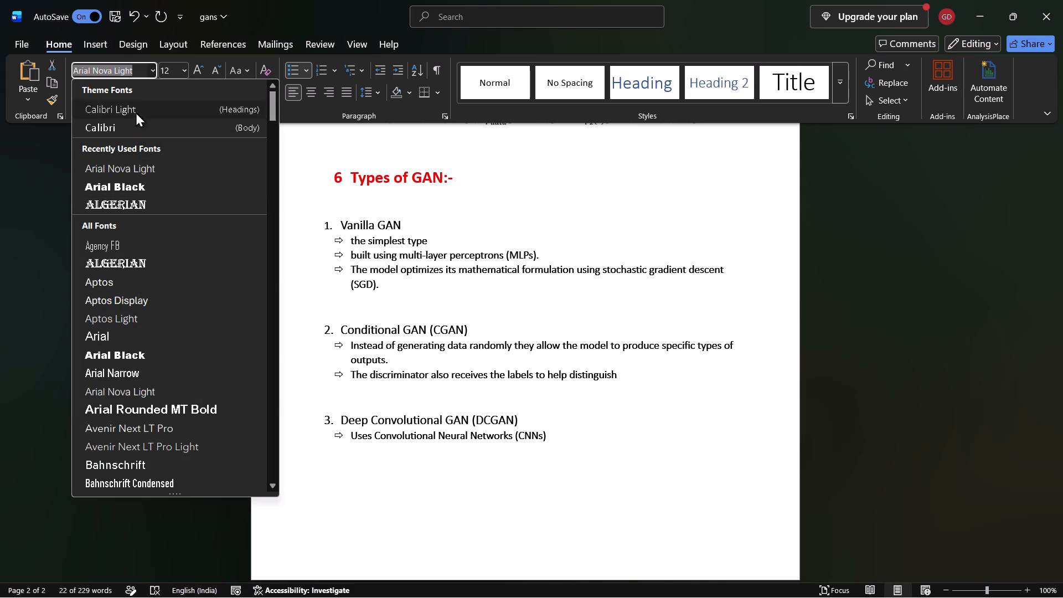
click(370, 300)
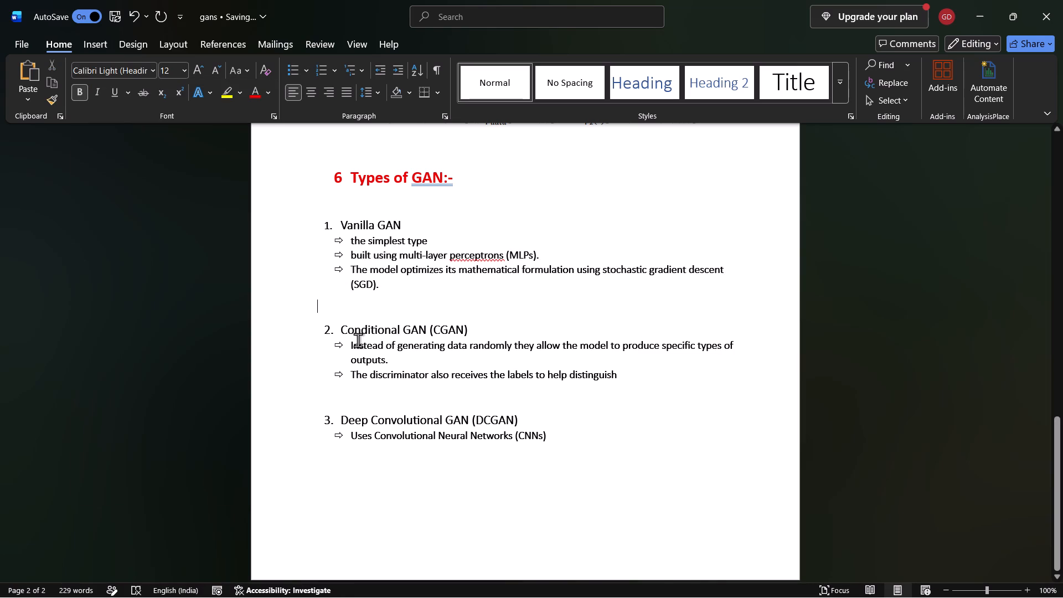
Append "instead of MLP" to the Convolutional Neural Networks bullet under the DCGAN heading.
click(589, 436)
key(space)
text(instead of MLP)
Switch to the introduction PDF in Chrome and read the DCGAN points on max pooling, fully connected layers and why DCGANs succeed.
key(alt+Tab)
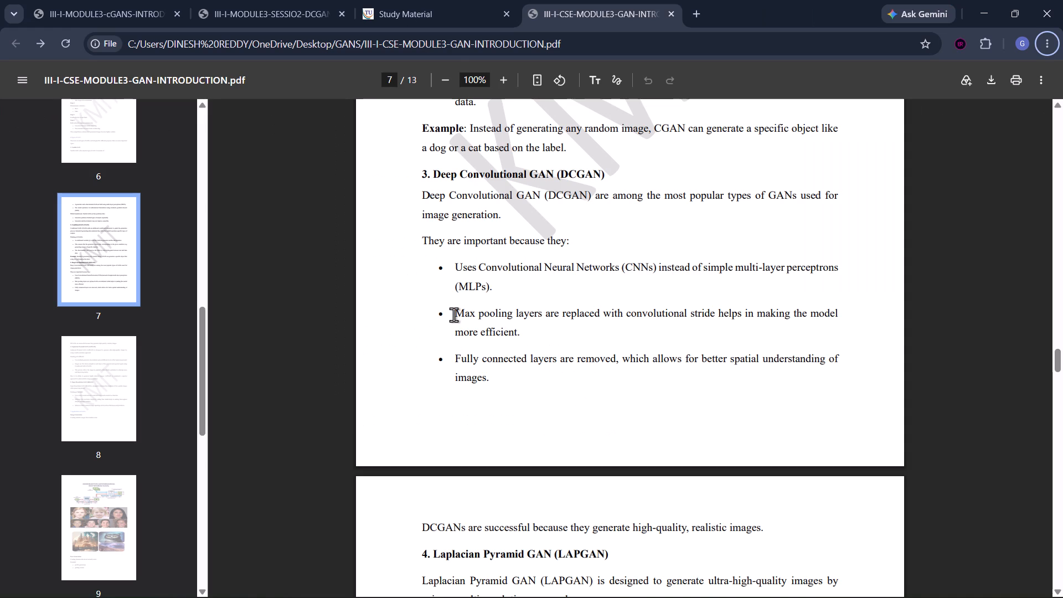
drag(453, 315, 710, 307)
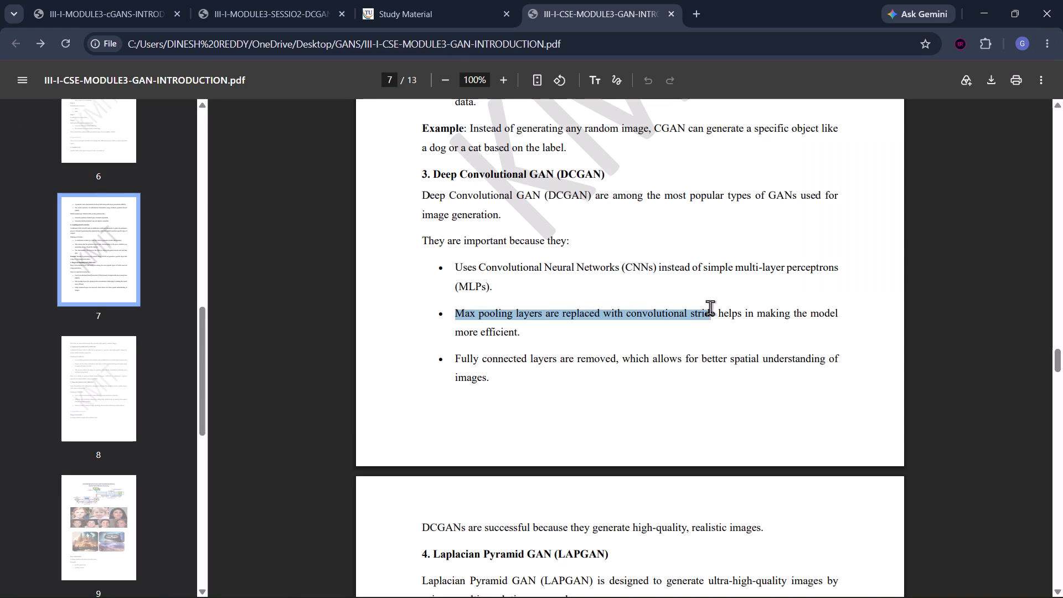
drag(710, 307, 844, 319)
click(679, 405)
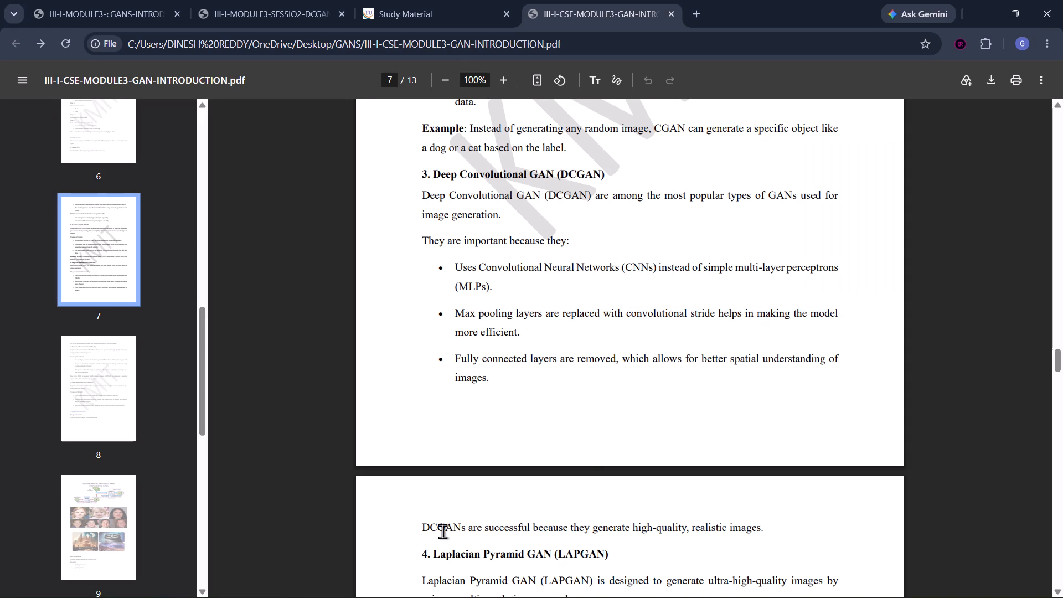
middle_click(442, 529)
middle_click(479, 560)
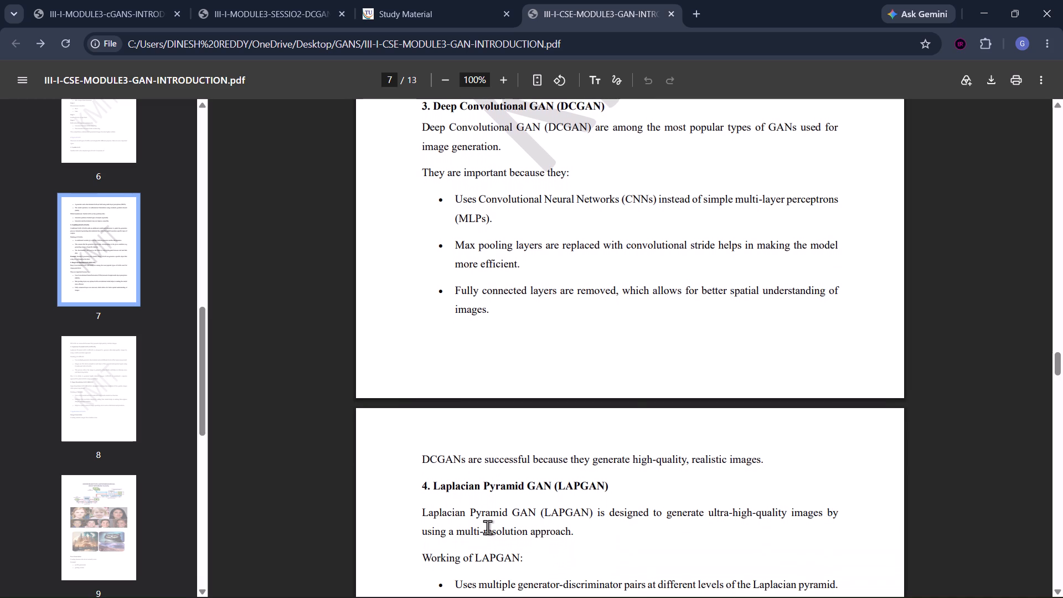
drag(423, 456, 752, 452)
click(751, 449)
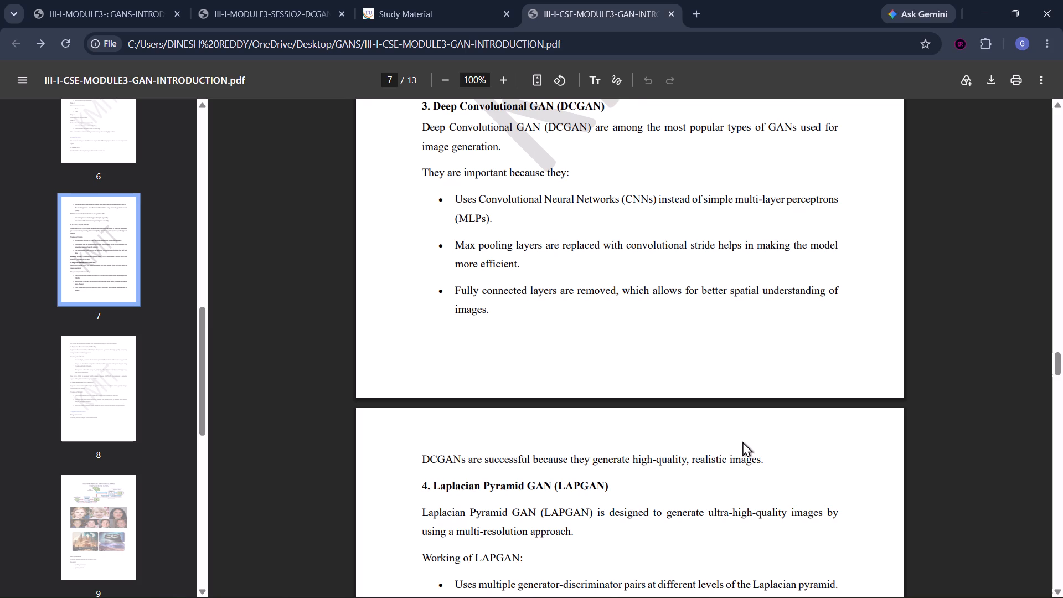
scroll(710, 413, up, 1)
scroll(709, 412, down, 1)
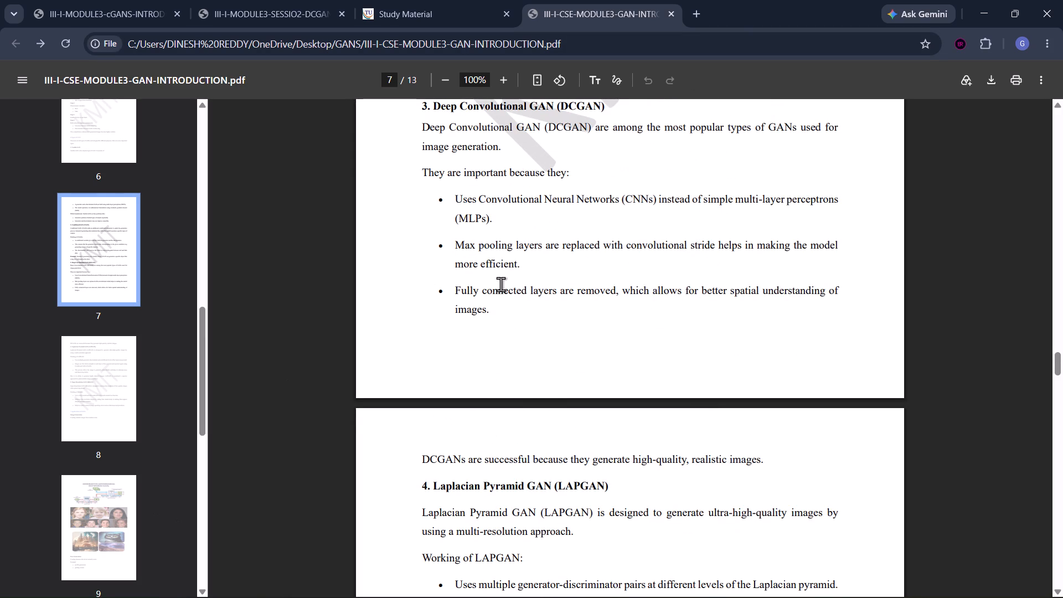
drag(454, 283, 606, 282)
click(606, 282)
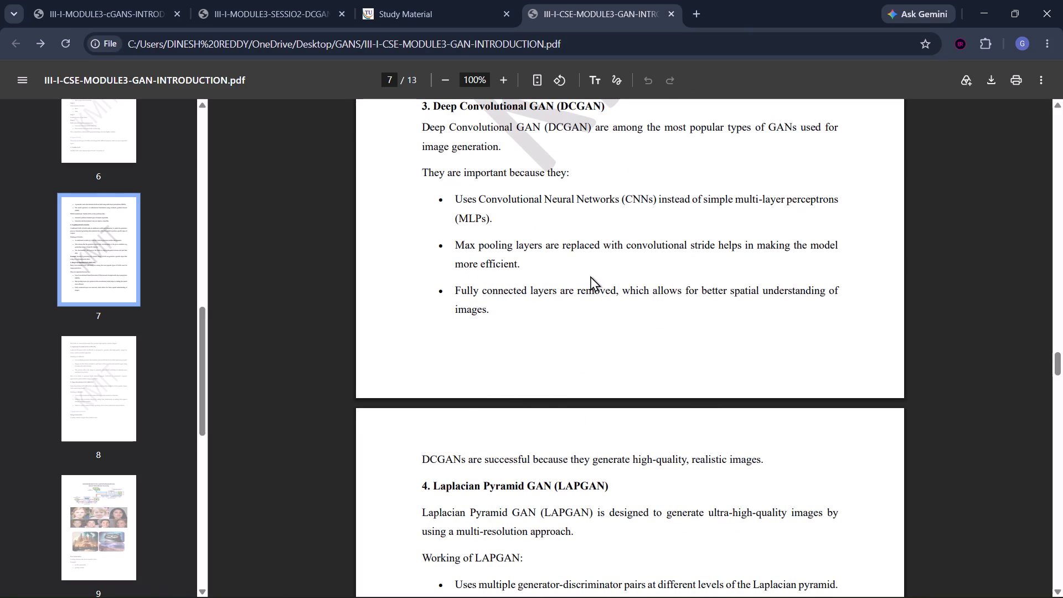
click(590, 276)
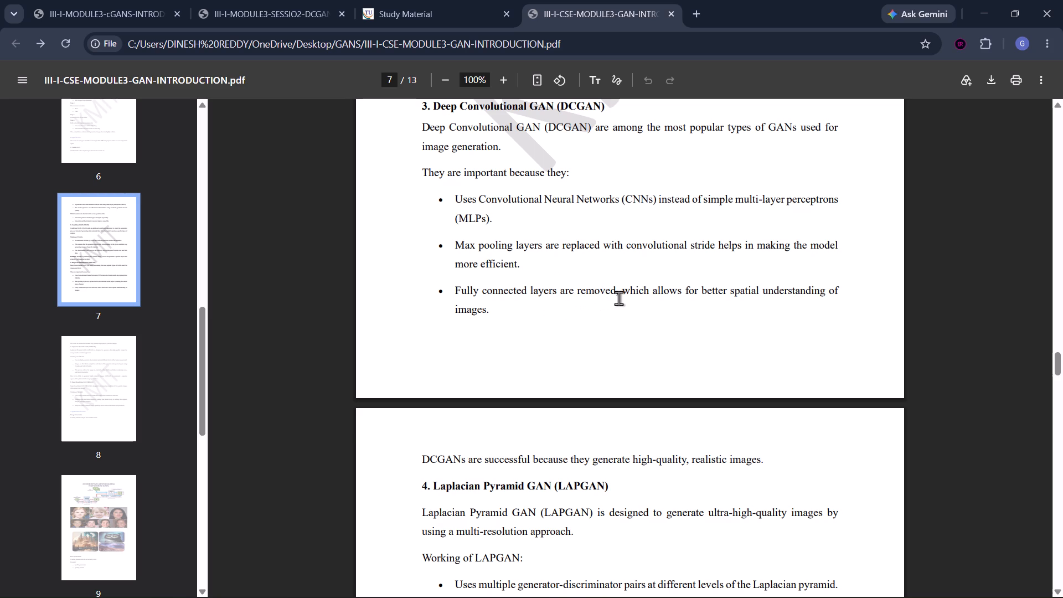
click(576, 306)
drag(620, 290, 858, 300)
click(858, 300)
drag(443, 311, 505, 302)
click(506, 302)
drag(458, 241, 560, 248)
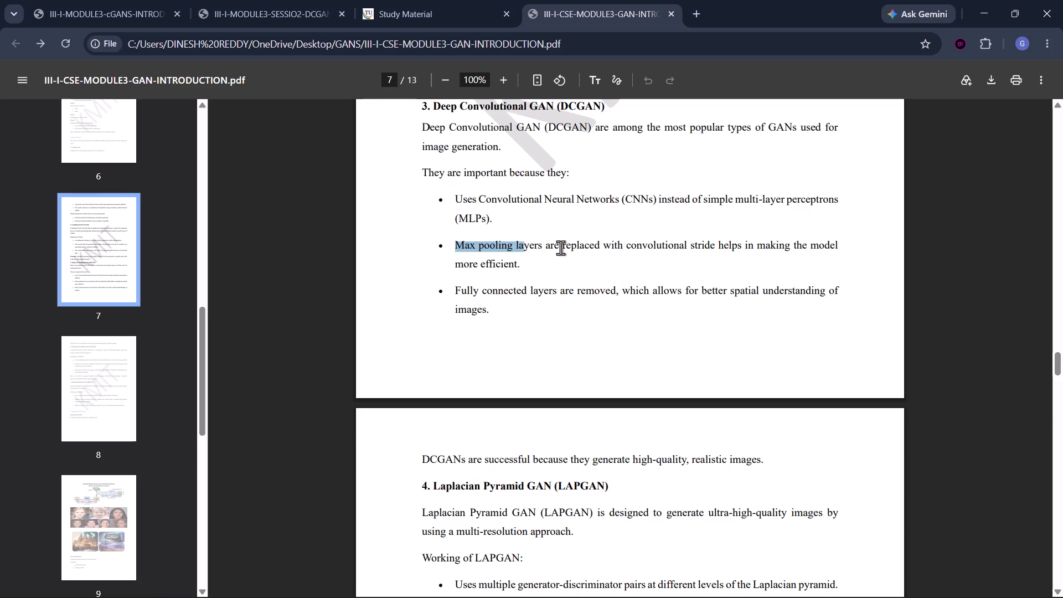
drag(560, 248, 696, 245)
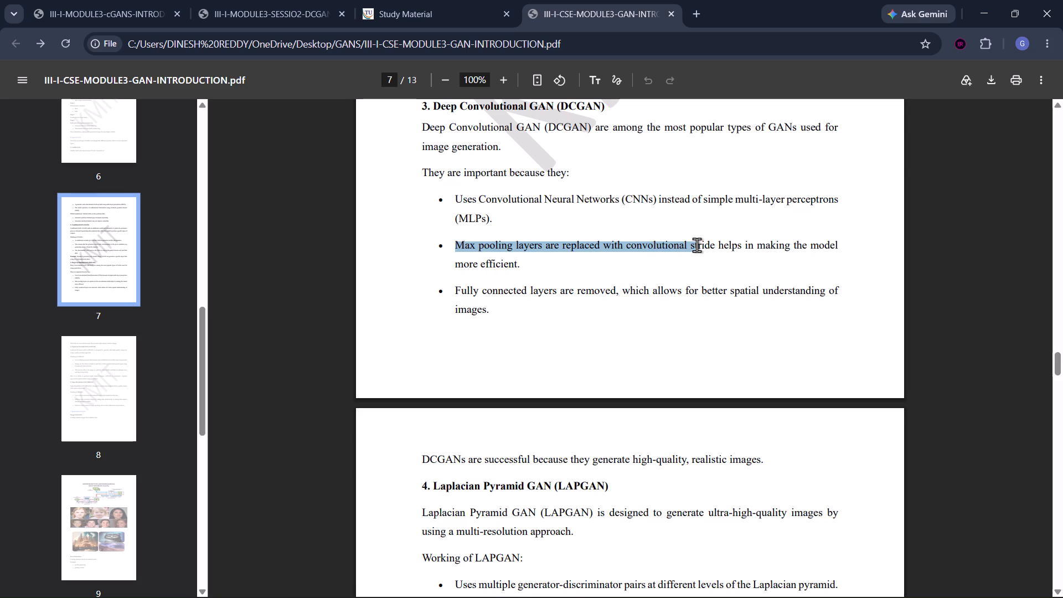
drag(696, 245, 752, 251)
drag(752, 251, 562, 281)
click(559, 277)
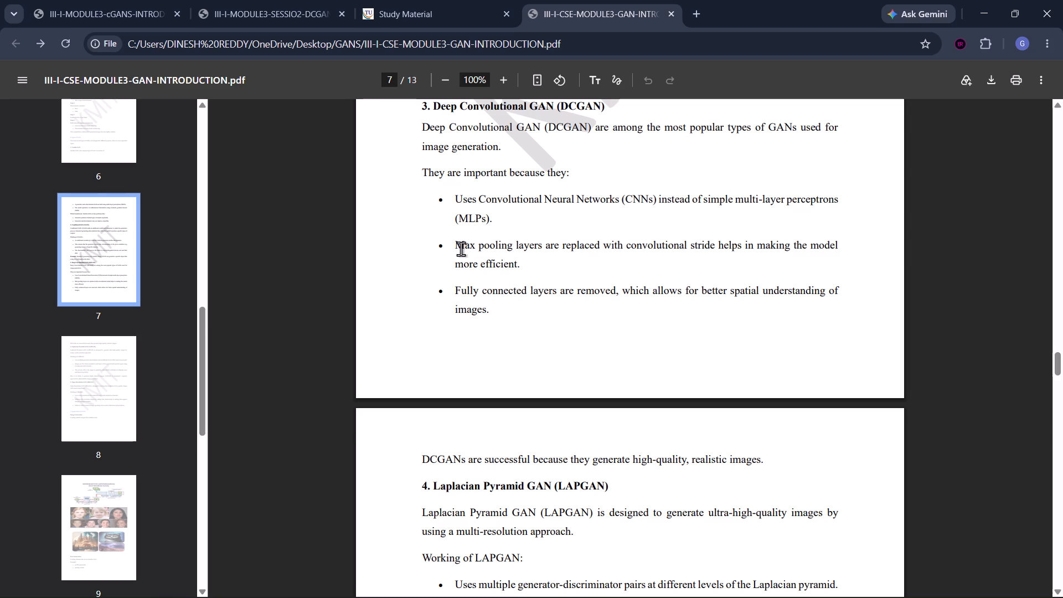
Copy the max pooling and fully connected layers points from the PDF and paste them as a new DCGAN bullet in Word.
drag(457, 245, 522, 264)
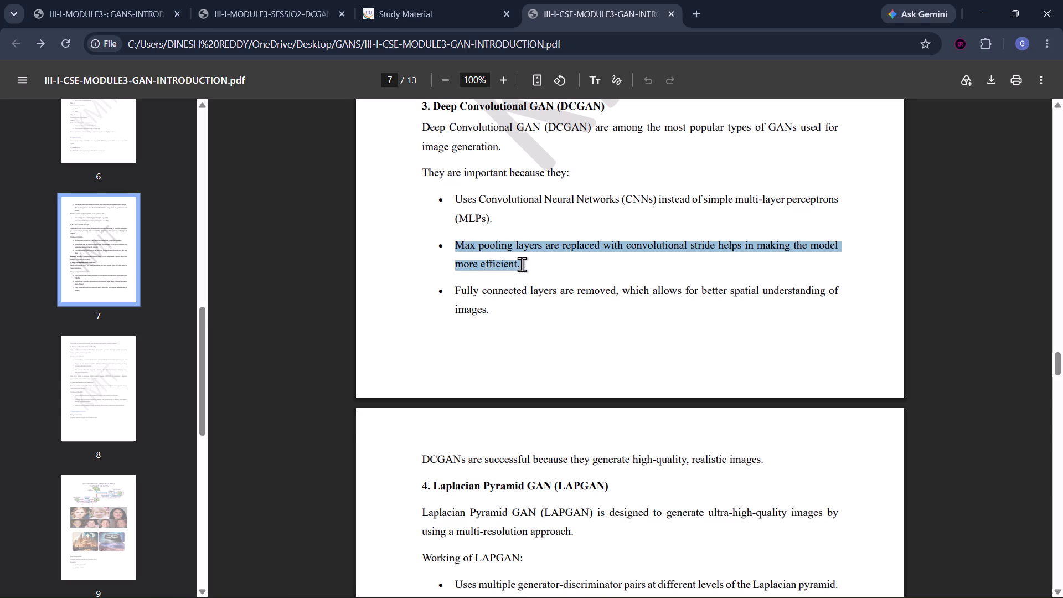
drag(522, 264, 527, 265)
key(ctrl+c)
click(520, 262)
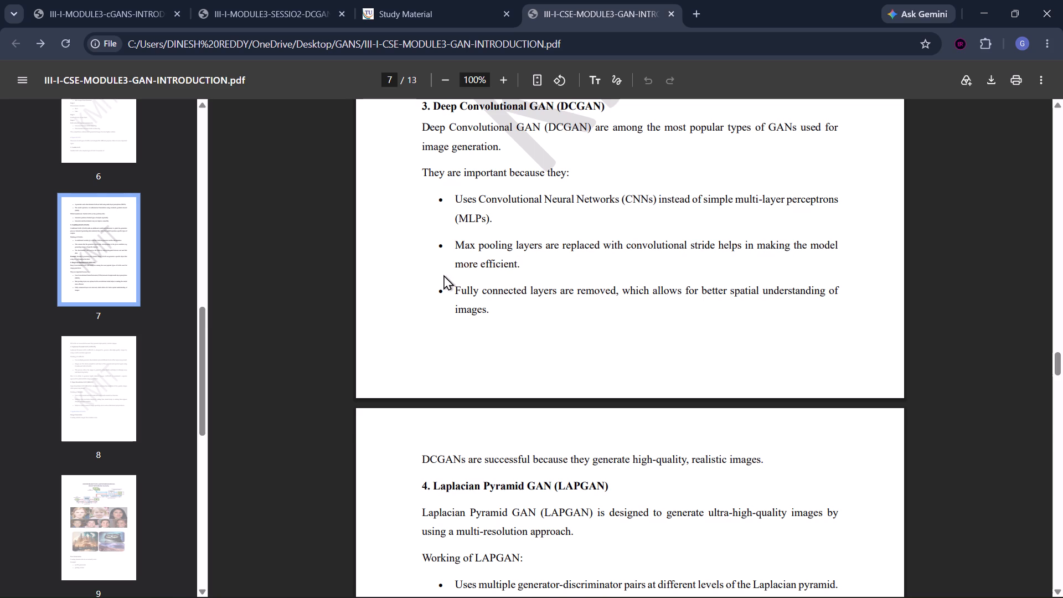
drag(455, 236, 504, 311)
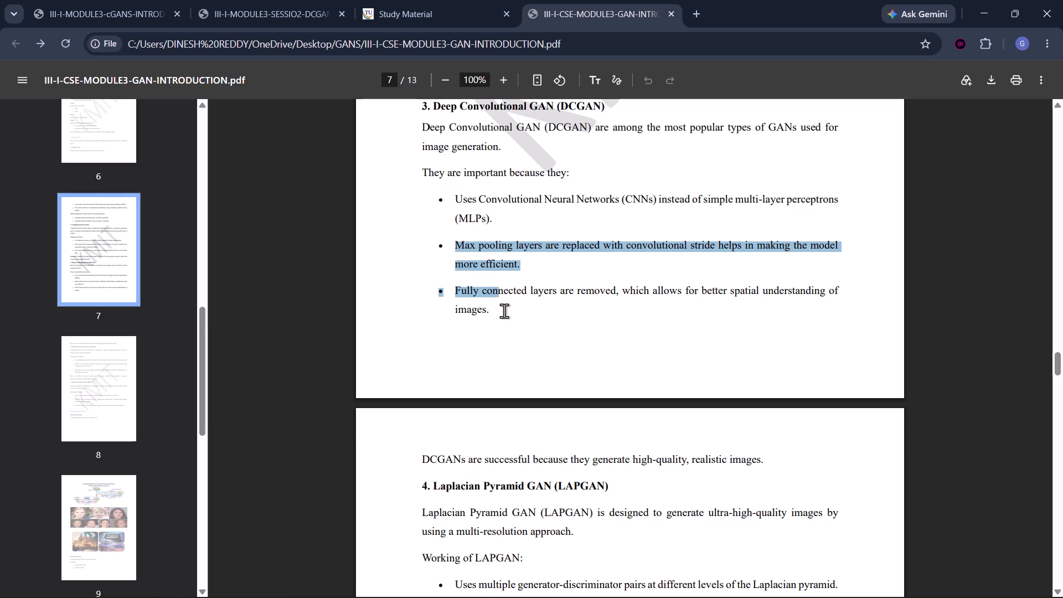
drag(504, 311, 489, 309)
key(ctrl+c)
key(alt+Tab)
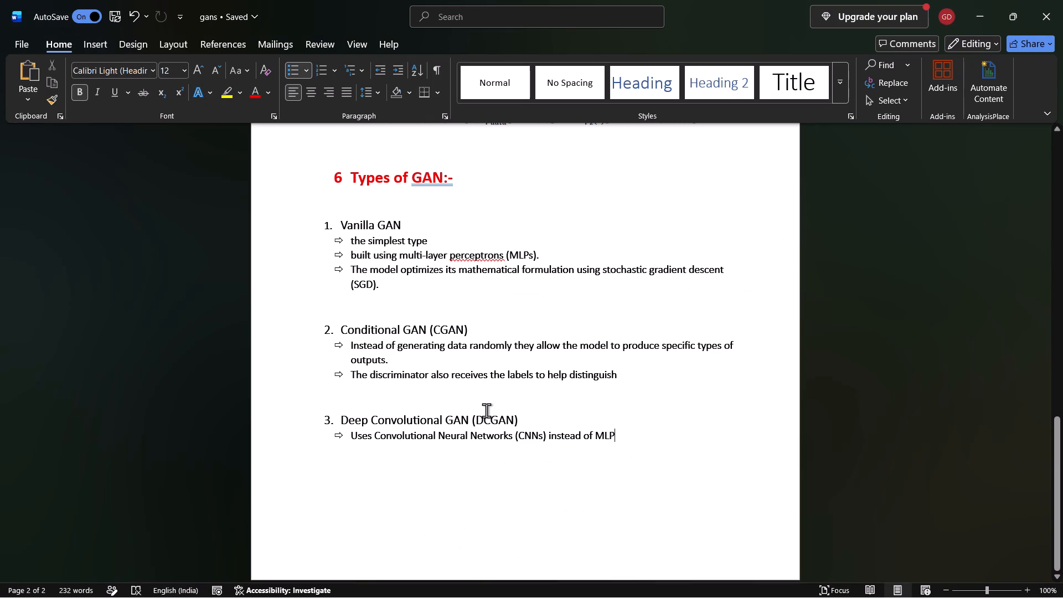
key(Return)
key(ctrl+v)
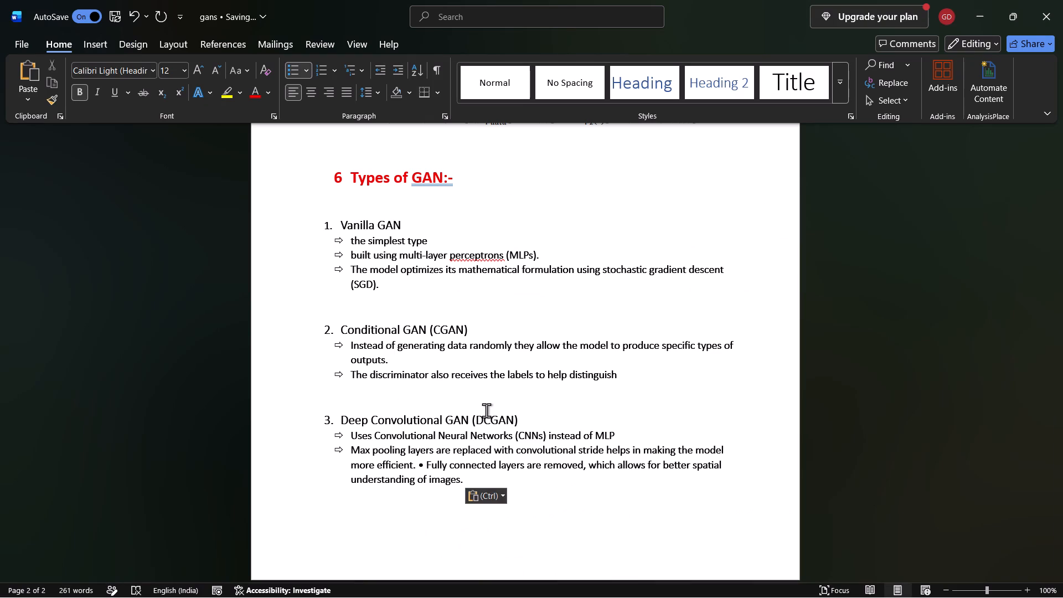
Remove the stray bullet character before "Fully connected layers are removed" and split that sentence into its own arrow bullet.
key(Up)
key(Left)
key(Left)
key(Left)
key(Left)
key(Left)
key(Left)
key(Left)
key(Left)
key(Left)
key(BackSpace)
key(BackSpace)
key(Return)
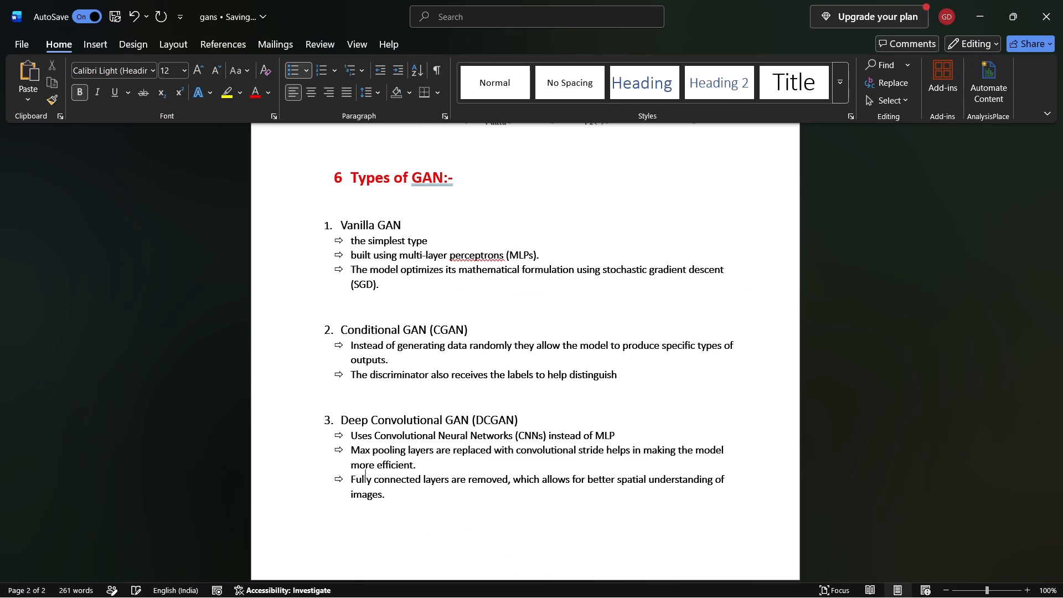
Copy "DCGANs are successful because they generate high-quality, realistic image" from the PDF and paste it as the last DCGAN bullet in Word.
key(alt+Tab)
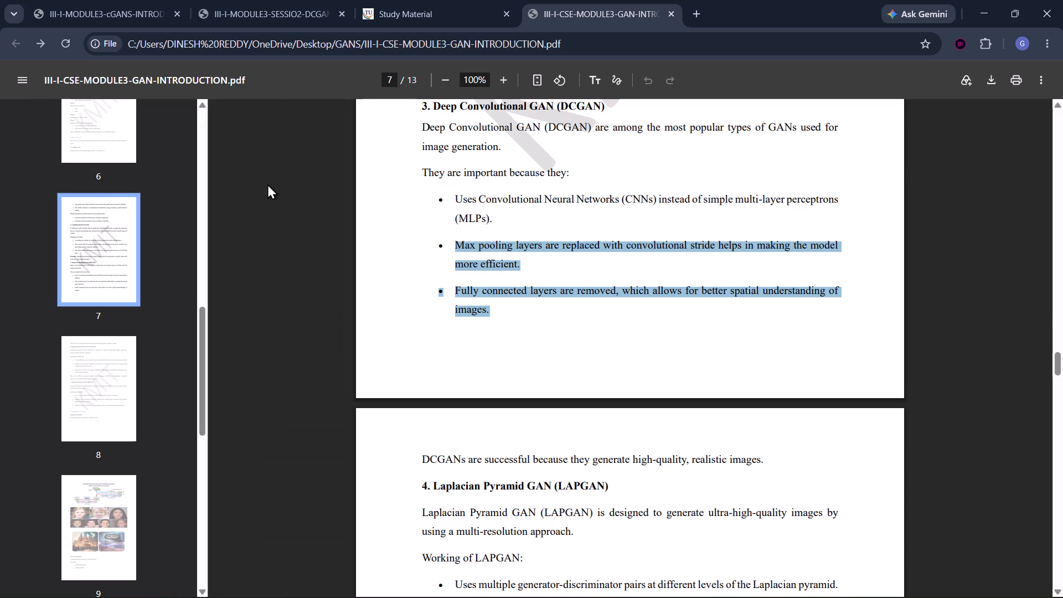
drag(422, 459, 641, 465)
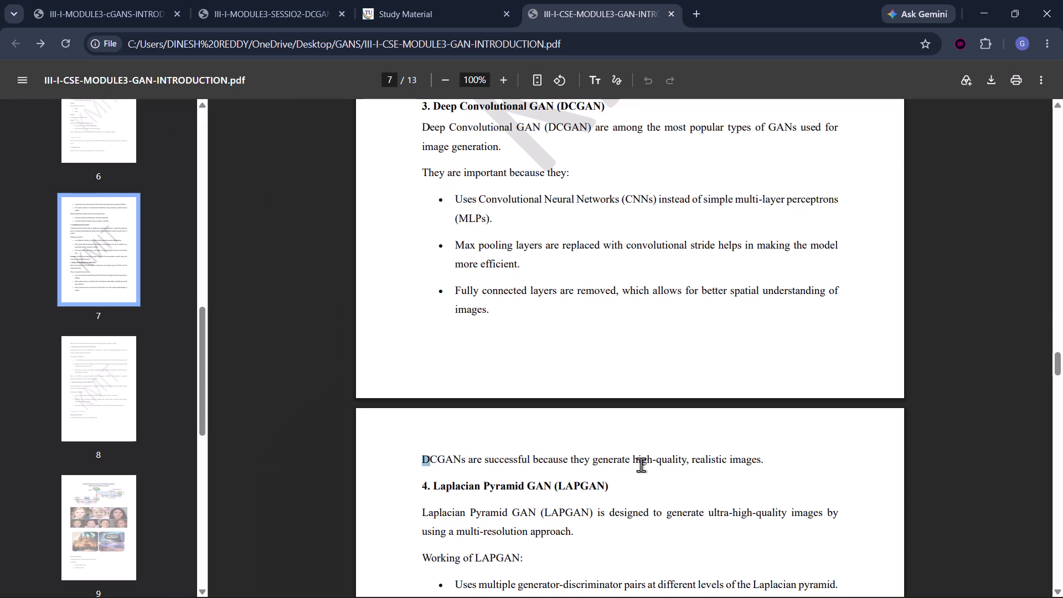
drag(641, 465, 758, 456)
key(ctrl+c)
key(alt+Tab)
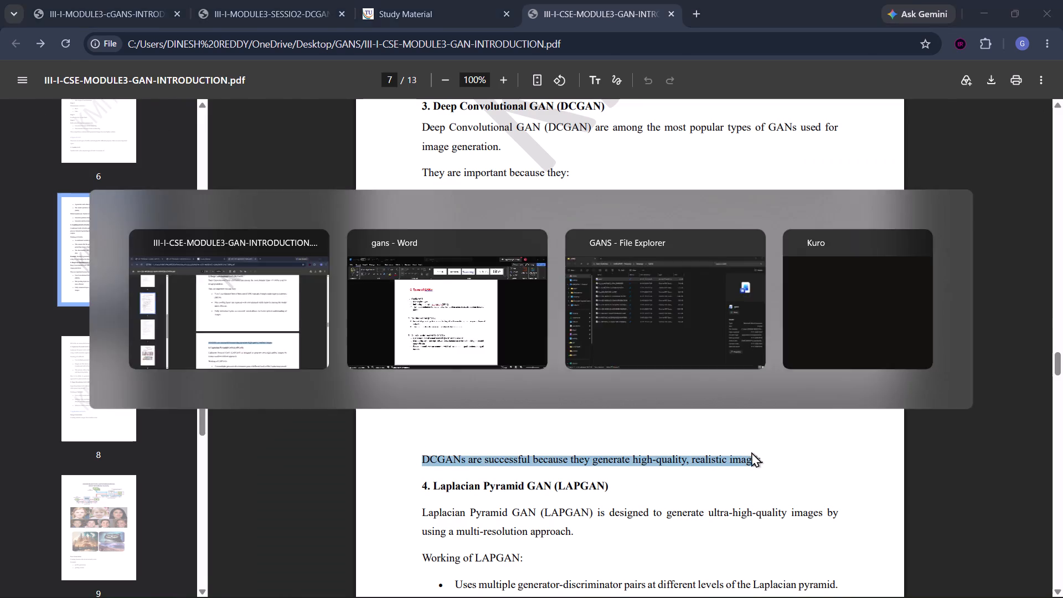
click(401, 492)
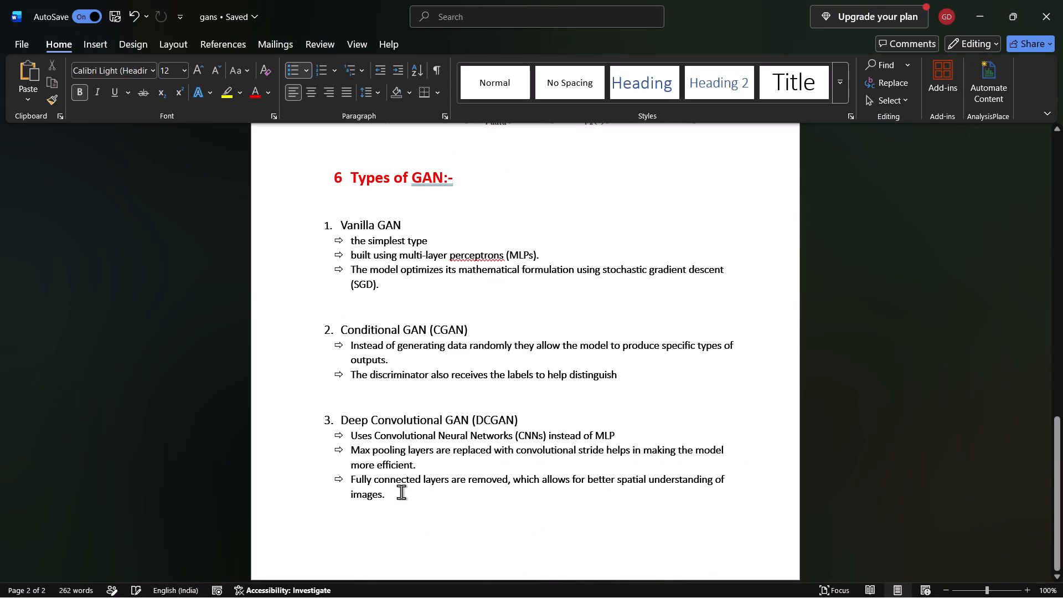
key(Return)
key(ctrl+b)
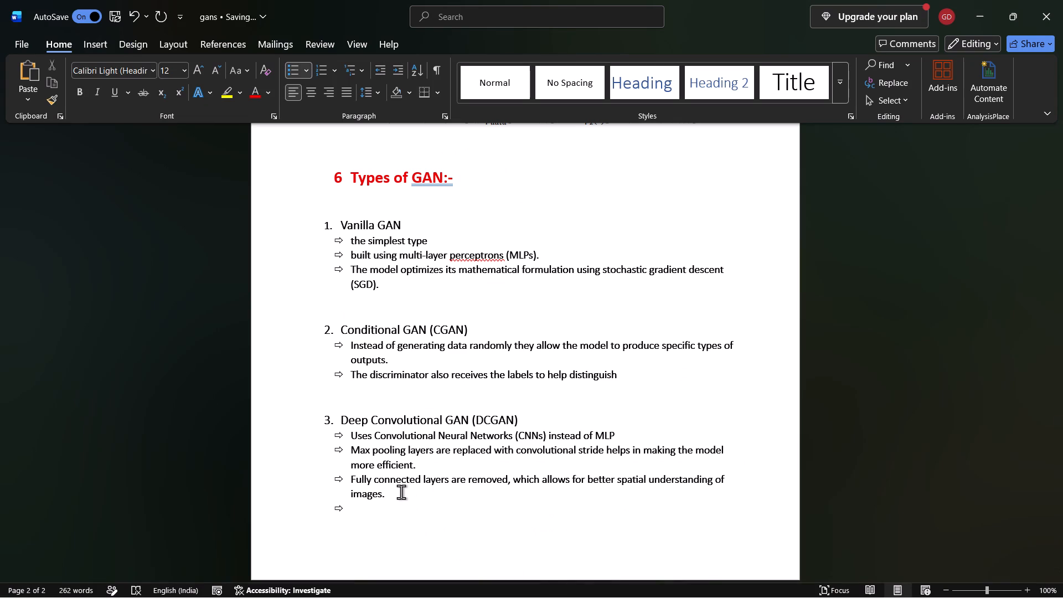
key(ctrl+v)
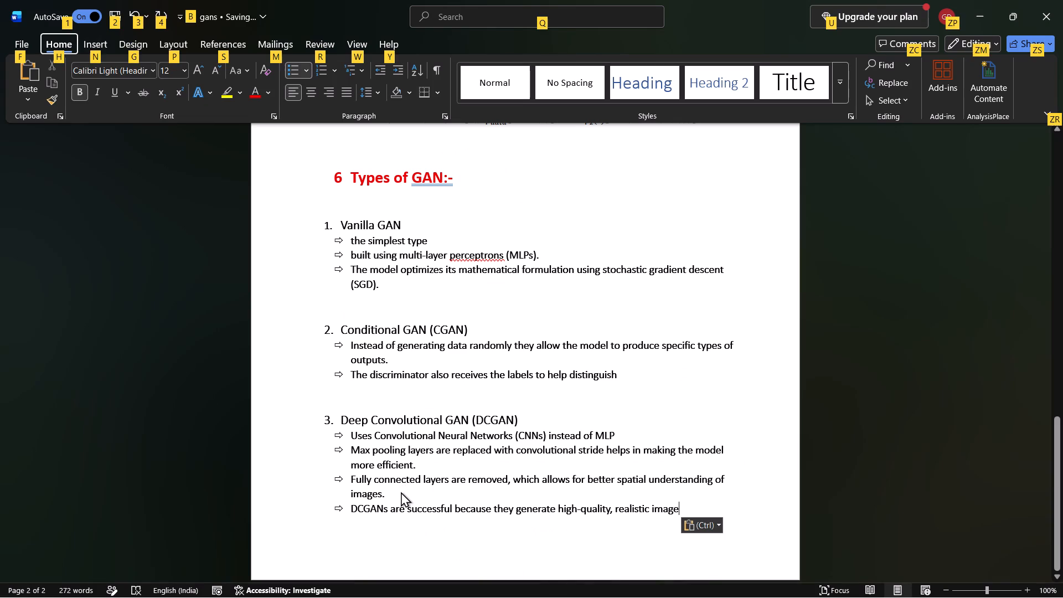
End the arrow list after the last DCGAN bullet and leave blank space below it.
key(Return)
key(Return)
key(Return)
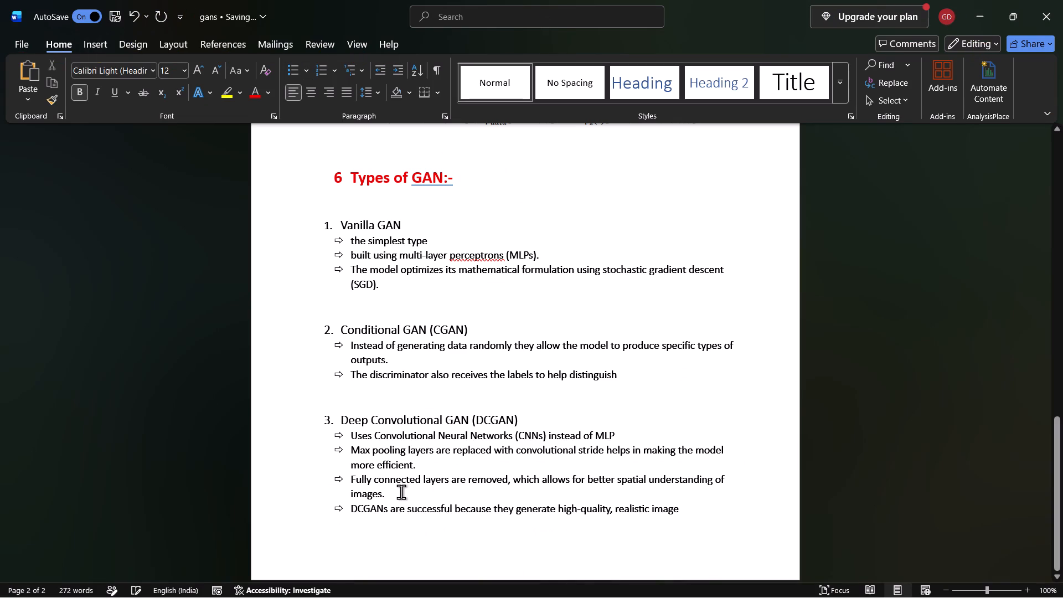
key(alt+Tab)
key(alt+Tab)
Copy the heading "4. Laplacian Pyramid GAN (LAPGAN)" from the introduction PDF and paste it below the DCGAN section in Word.
key(Return)
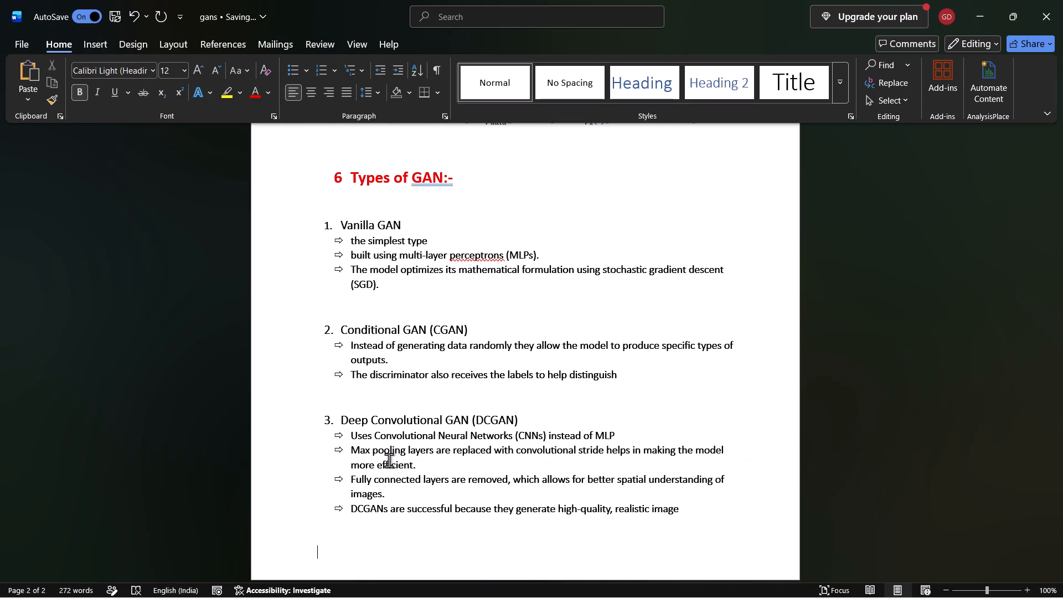
key(alt+Tab)
middle_click(450, 427)
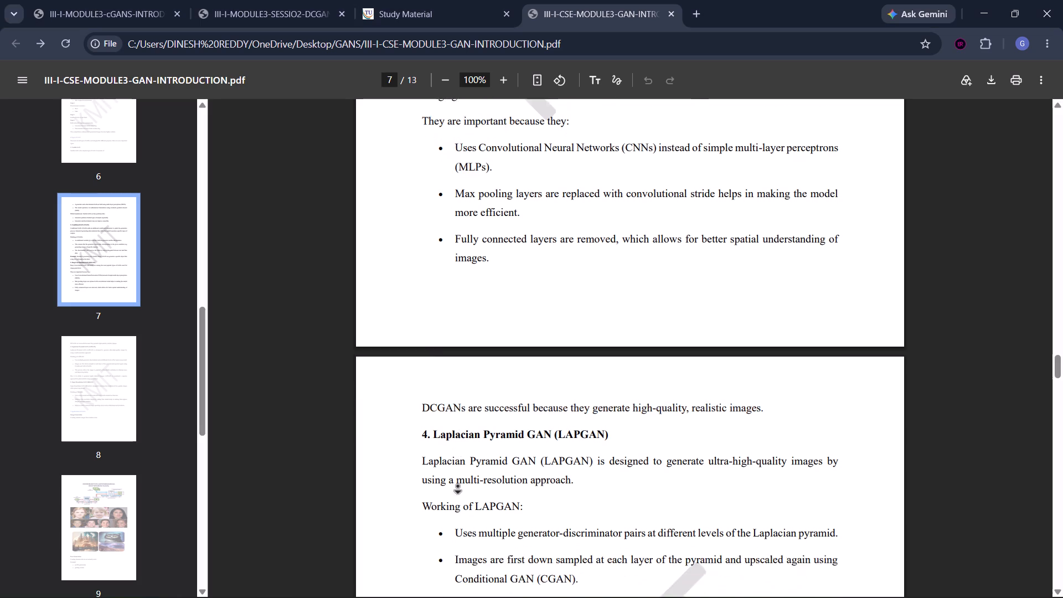
middle_click(458, 487)
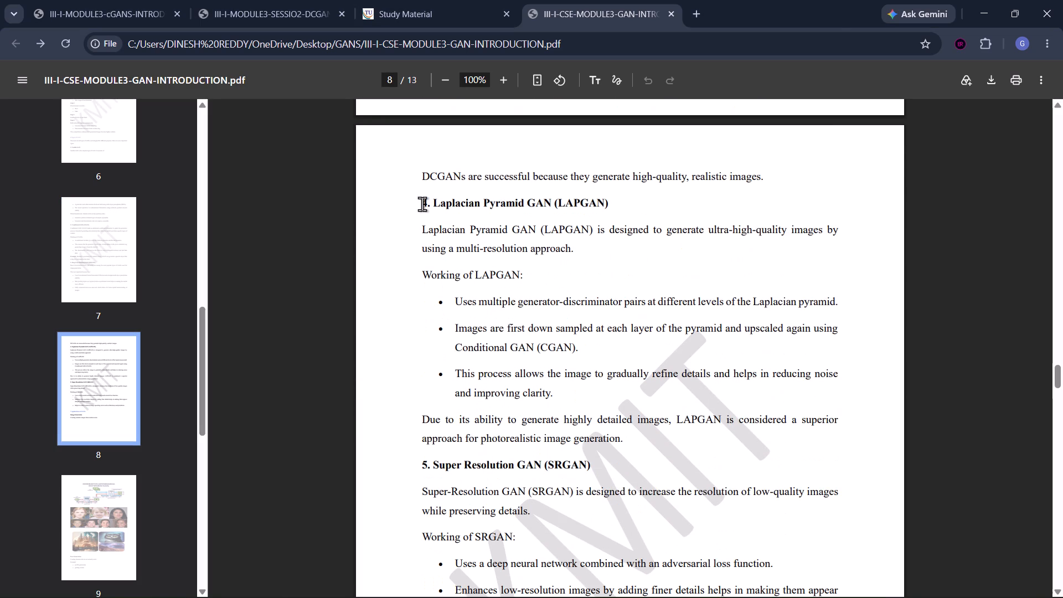
drag(422, 204, 585, 204)
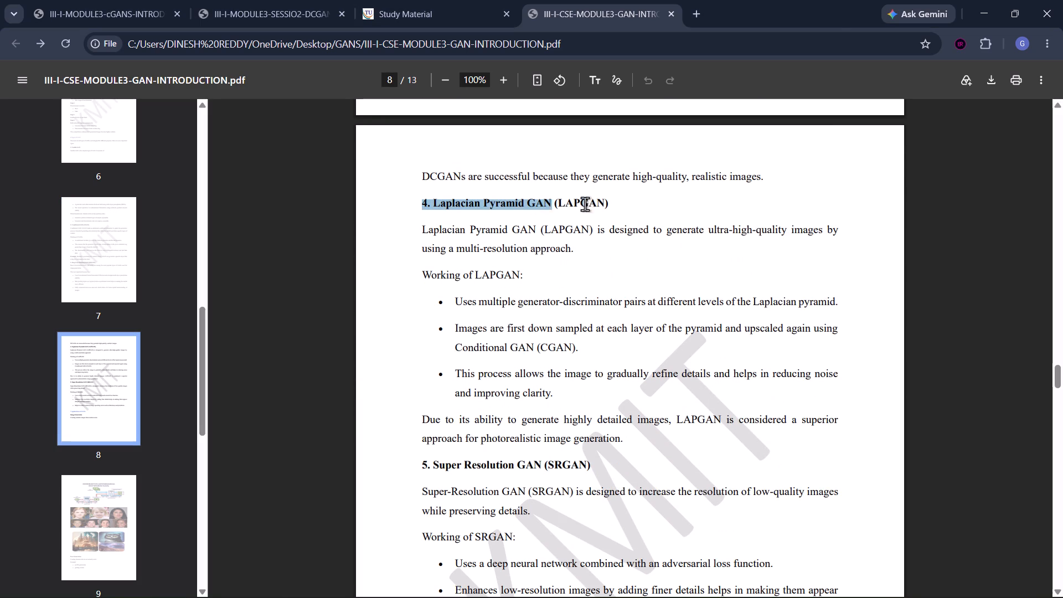
drag(585, 204, 611, 202)
key(ctrl+c)
key(alt+Tab)
key(ctrl+v)
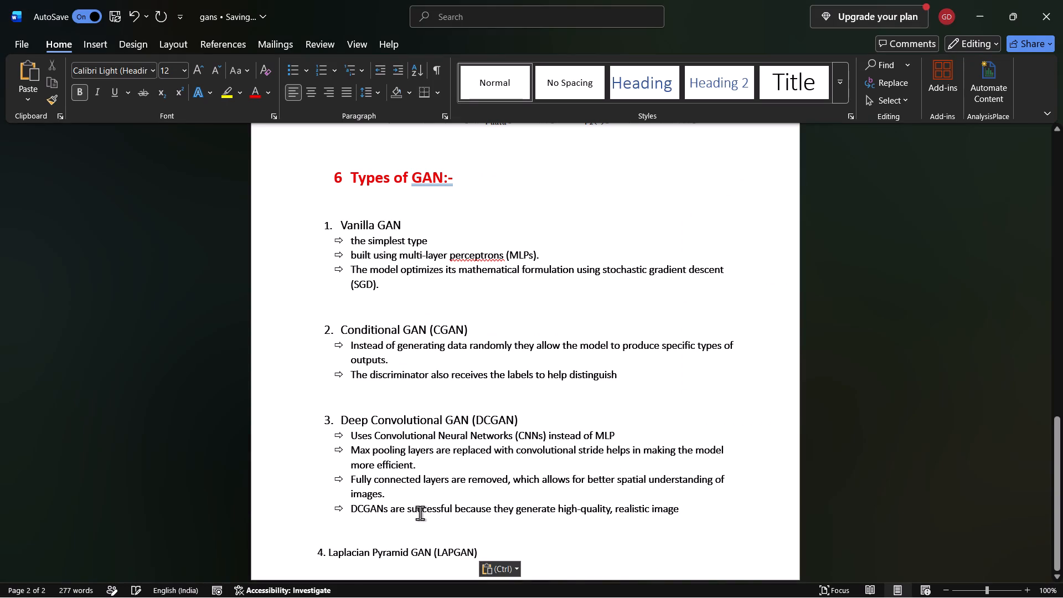
Make the LAPGAN heading item 4 of a numbered list and start an unnumbered arrow bullet beneath it.
key(Return)
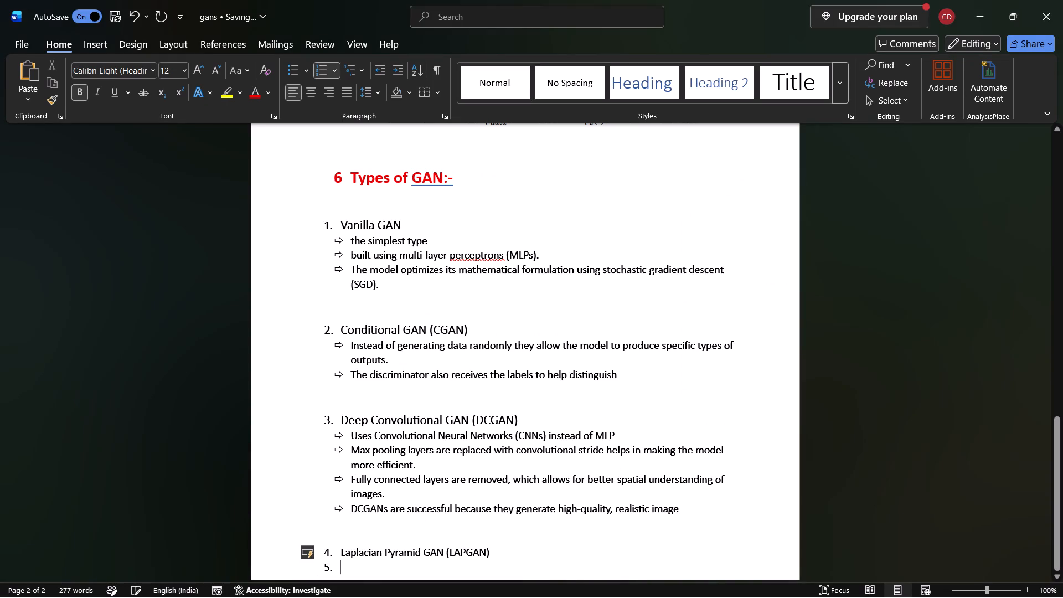
key(BackSpace)
key(equal)
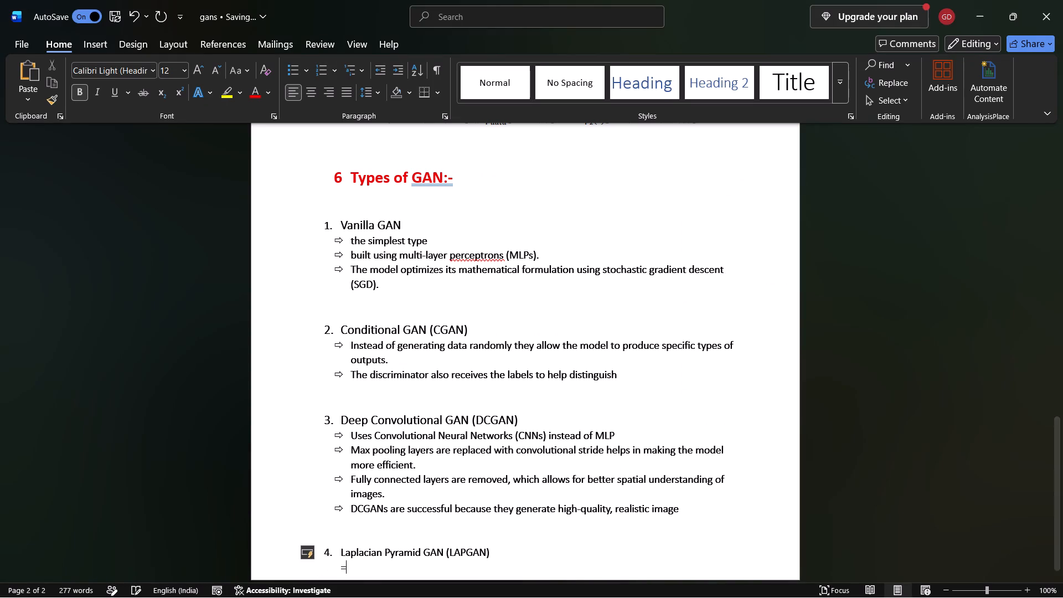
key(shift+less)
key(BackSpace)
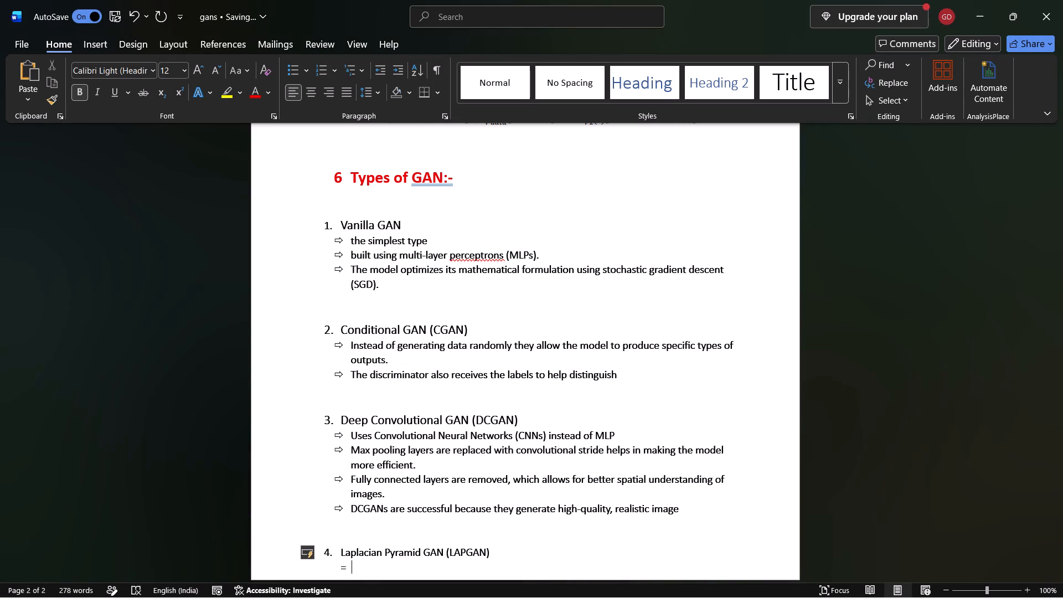
text(>)
key(space)
Copy "designed to generate ultra-high-quality images by using a multi-resolution approach" from the PDF and paste it as the first LAPGAN bullet in Word.
key(alt+Tab)
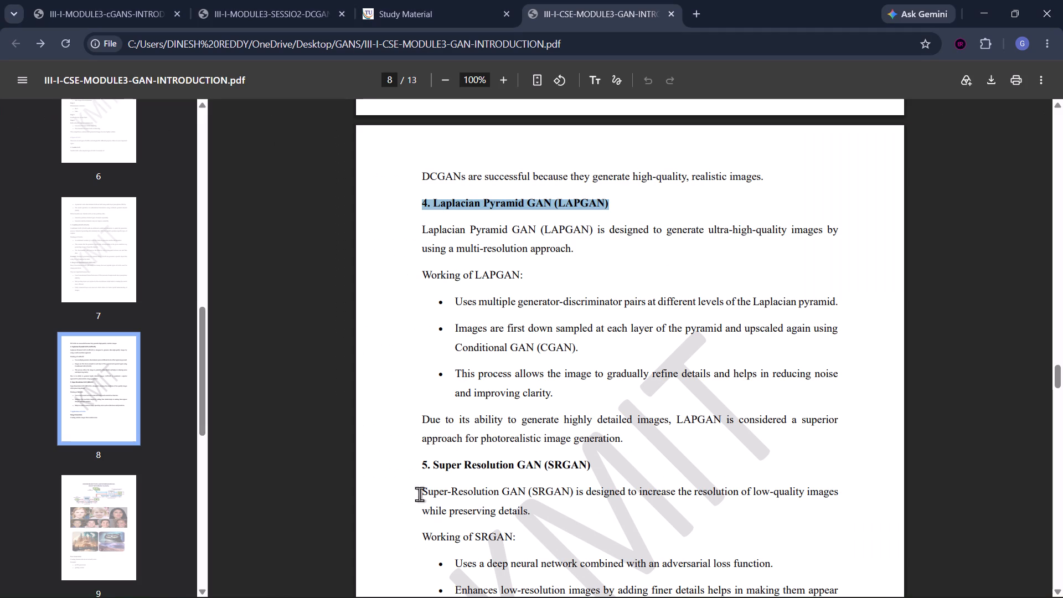
click(458, 395)
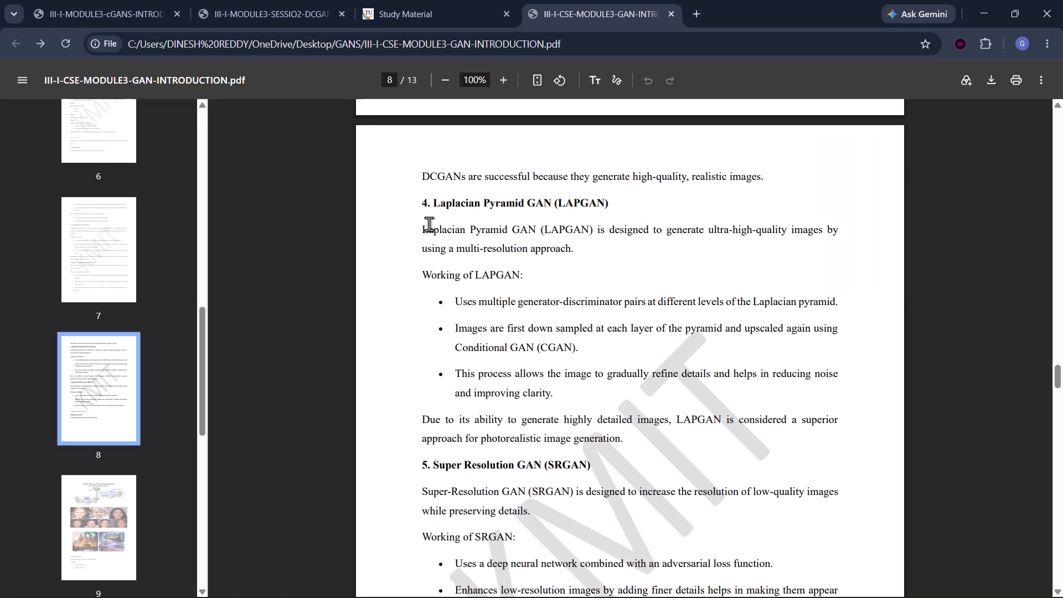
drag(420, 224, 641, 228)
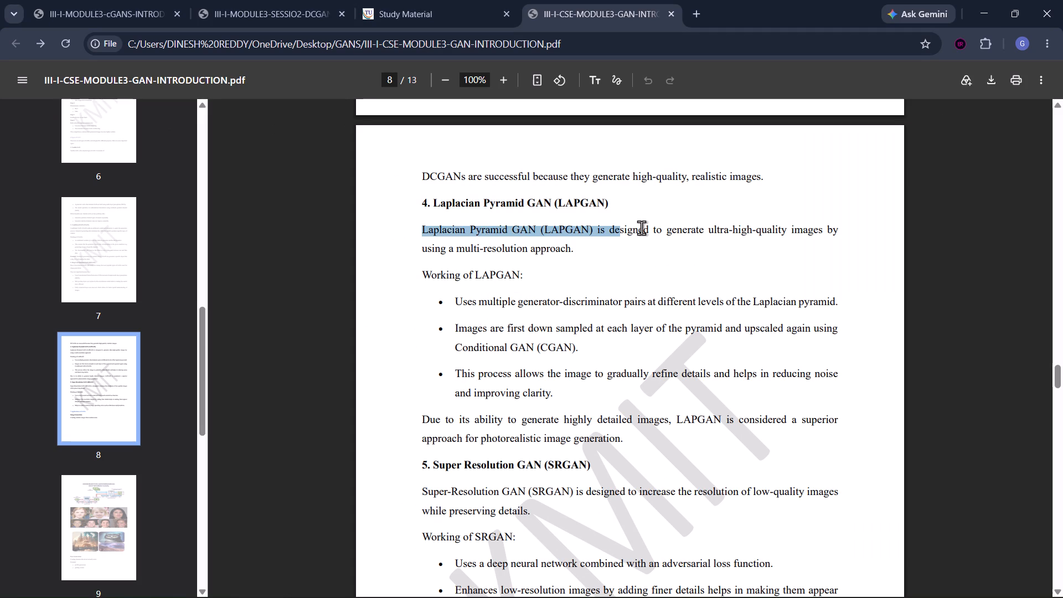
drag(641, 228, 727, 229)
click(727, 229)
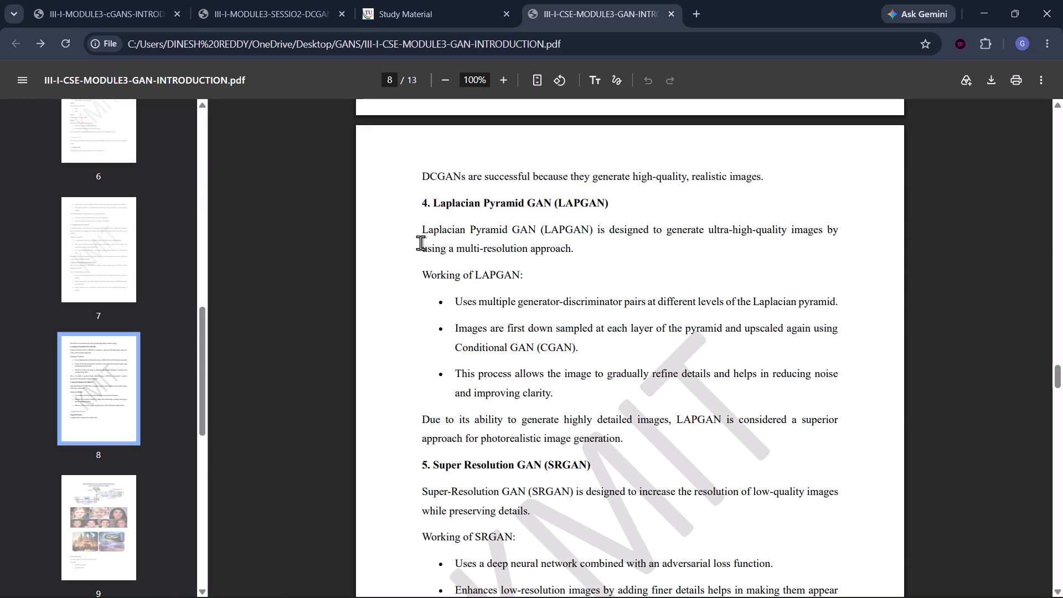
drag(420, 243, 584, 241)
click(584, 239)
drag(609, 226, 844, 227)
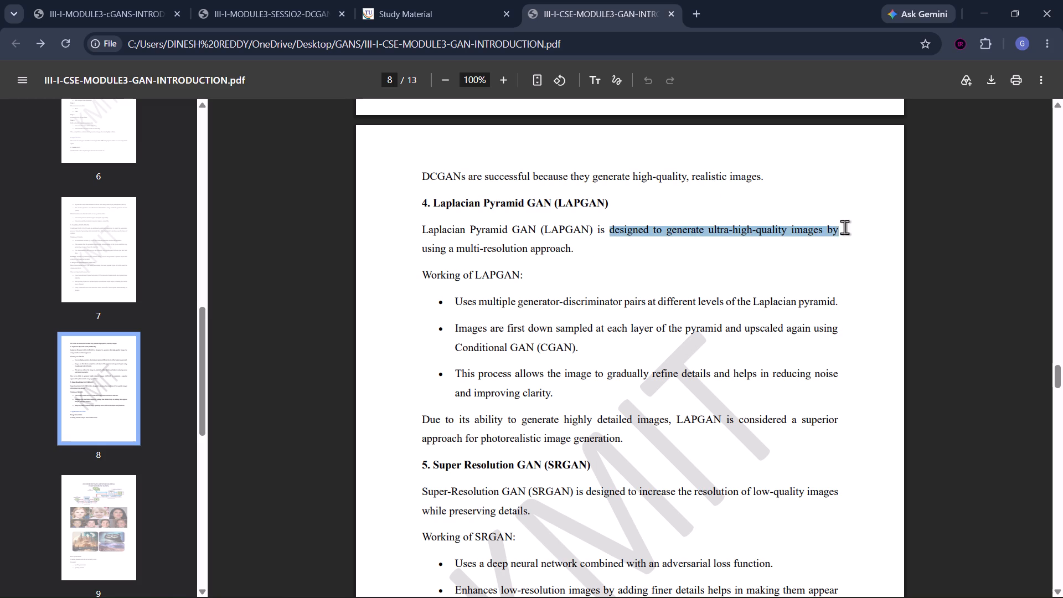
drag(844, 227, 574, 243)
key(ctrl+c)
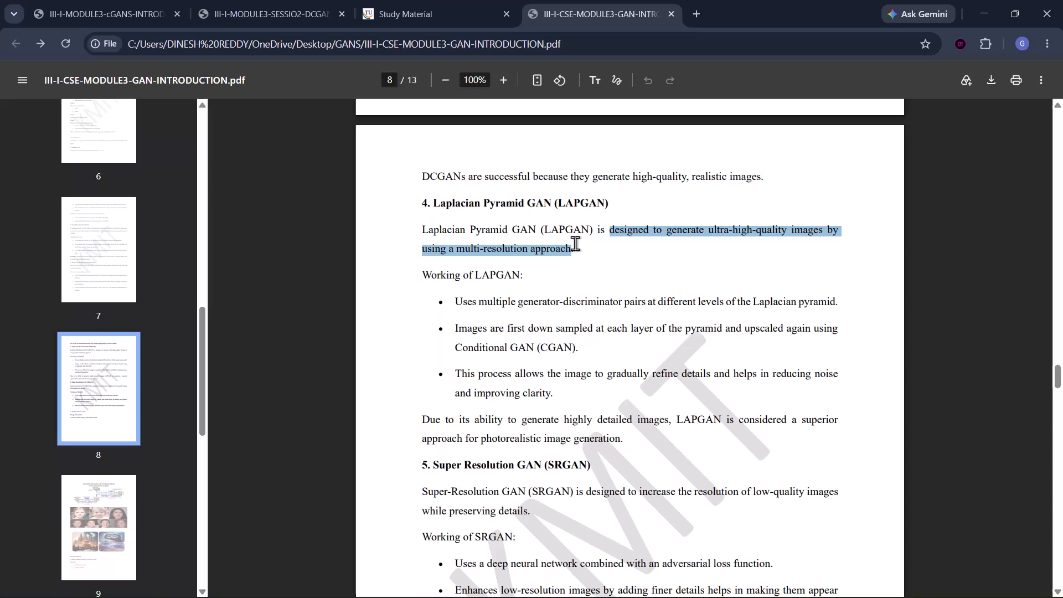
key(alt+Tab)
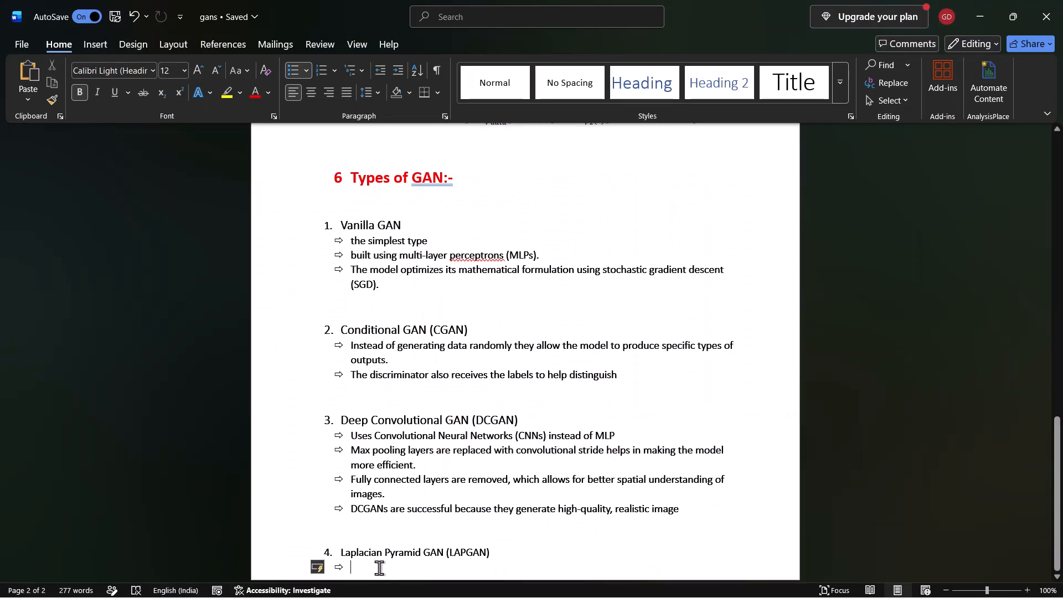
key(ctrl+v)
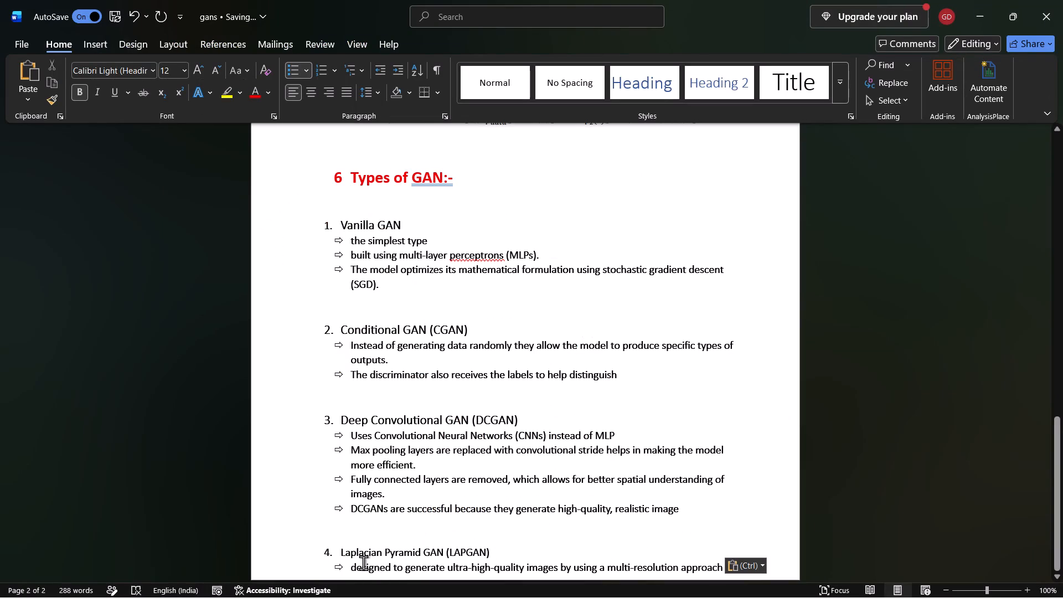
Capitalise the first letter of the LAPGAN bullet so it begins with "Designed".
click(360, 564)
key(Left)
key(BackSpace)
key(shift+f)
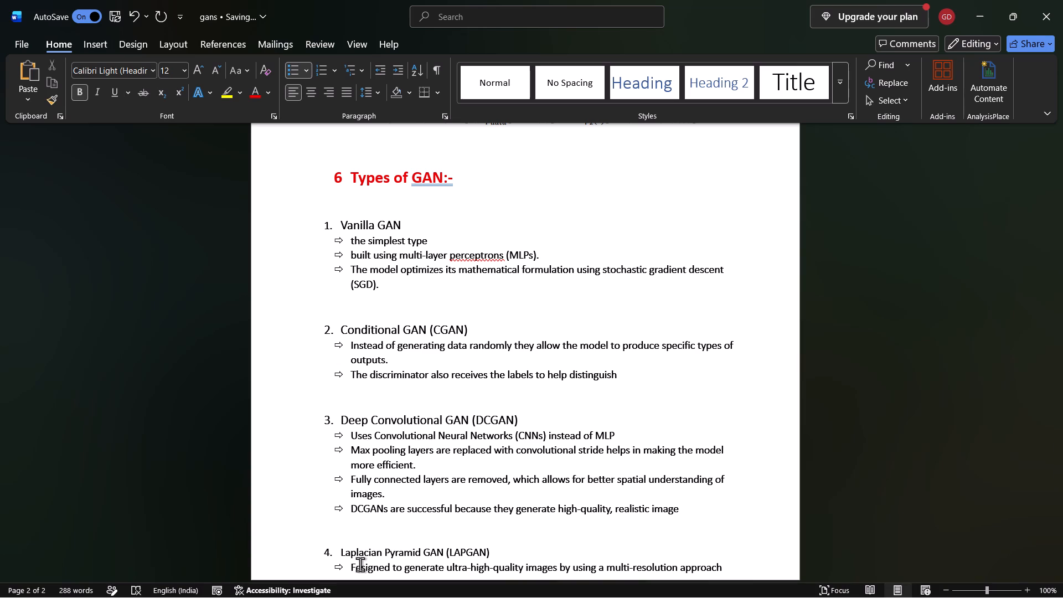
key(shift+BackSpace)
key(shift+d)
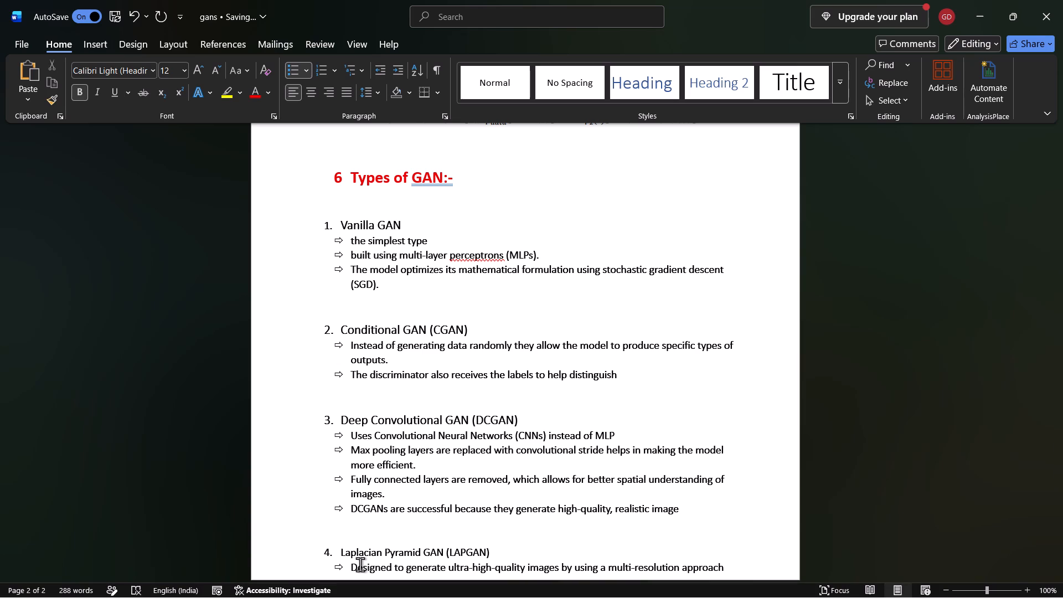
Add a new empty arrow bullet after the "Designed to generate ultra-high-quality images" line.
key(Up)
key(Down)
key(Down)
key(Down)
key(Right)
key(Right)
key(Right)
key(Right)
key(Right)
key(Right)
key(Right)
key(Right)
key(Right)
key(Right)
key(Right)
key(Right)
key(Right)
key(Right)
key(Right)
key(Right)
key(Right)
key(Right)
key(Right)
key(Right)
key(Return)
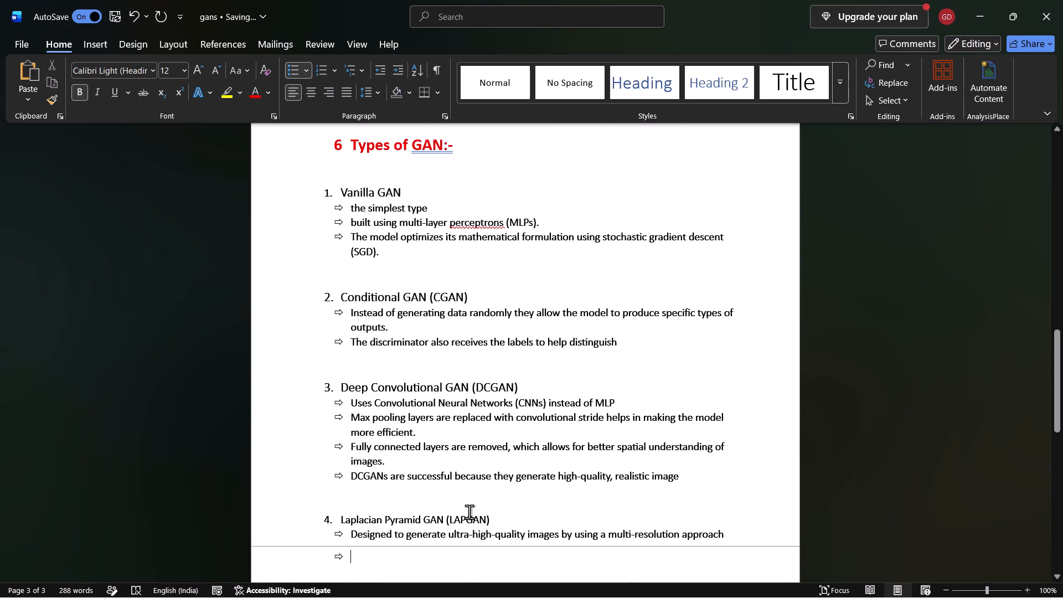
Switch to the PDF and read the Working of LAPGAN points and the closing paragraph on photorealistic image generation.
key(alt+Tab)
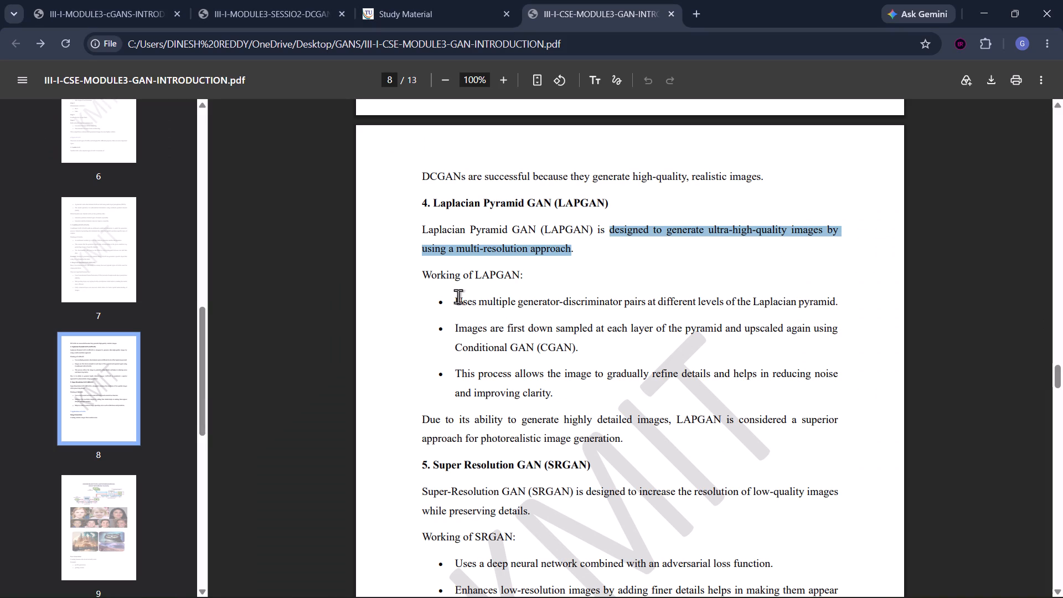
drag(464, 304, 779, 293)
click(779, 293)
drag(418, 266, 545, 276)
click(545, 276)
drag(452, 301, 473, 298)
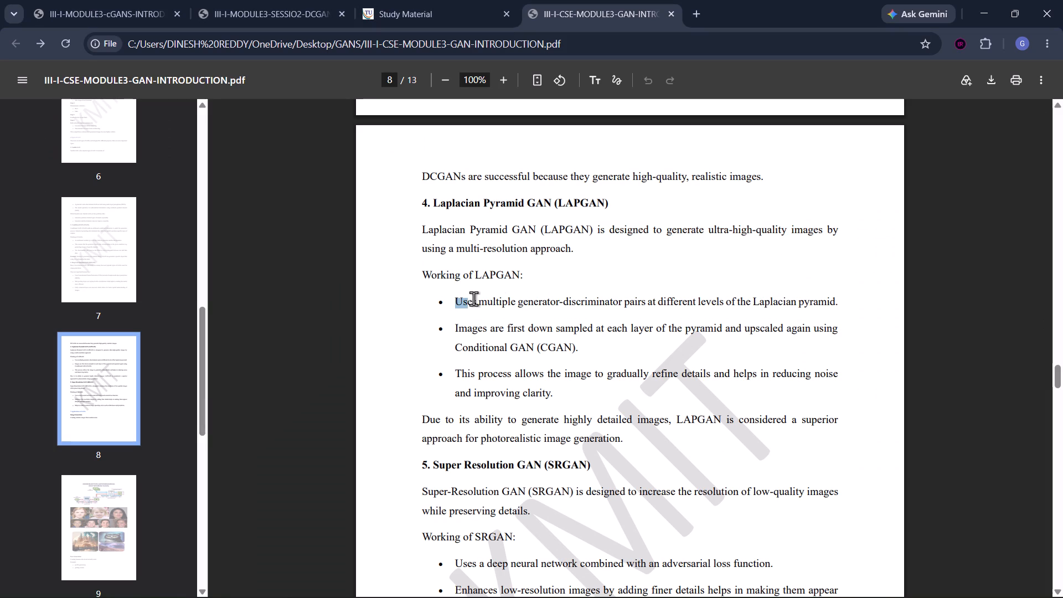
drag(473, 298, 632, 302)
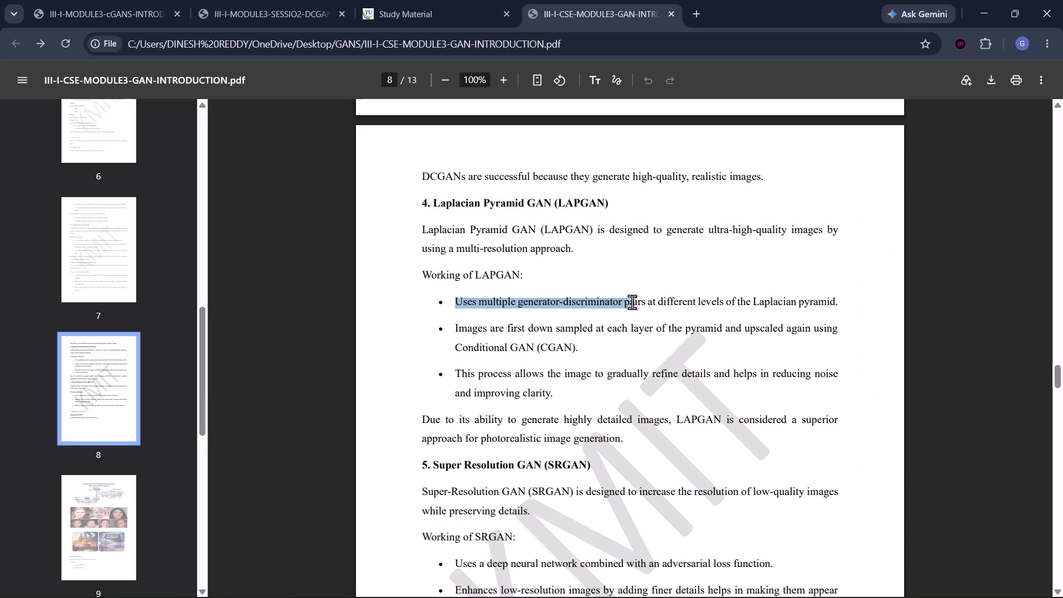
drag(632, 302, 793, 303)
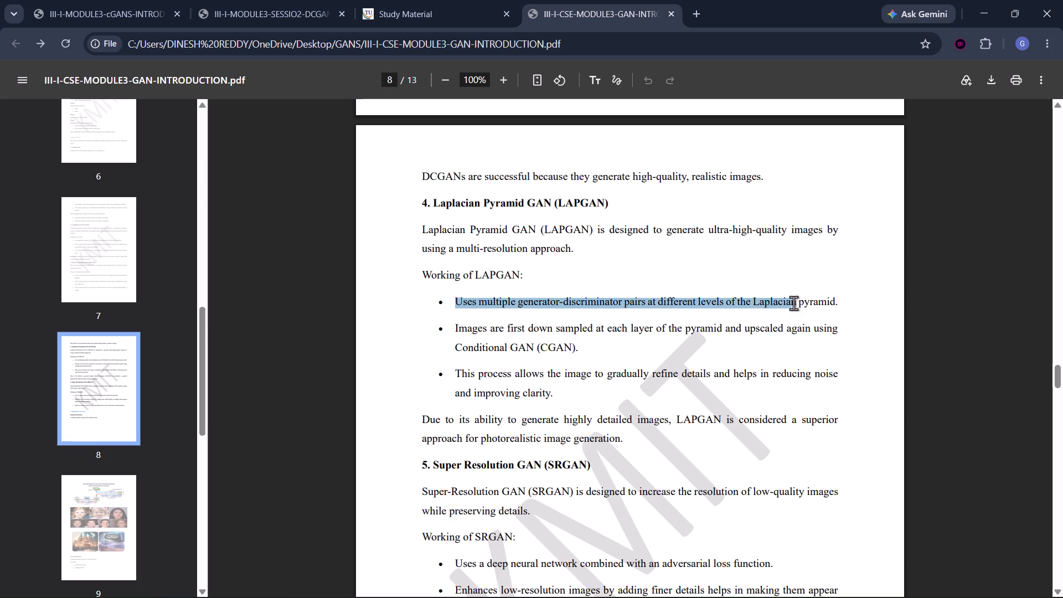
drag(793, 303, 846, 303)
click(846, 303)
drag(454, 329, 462, 328)
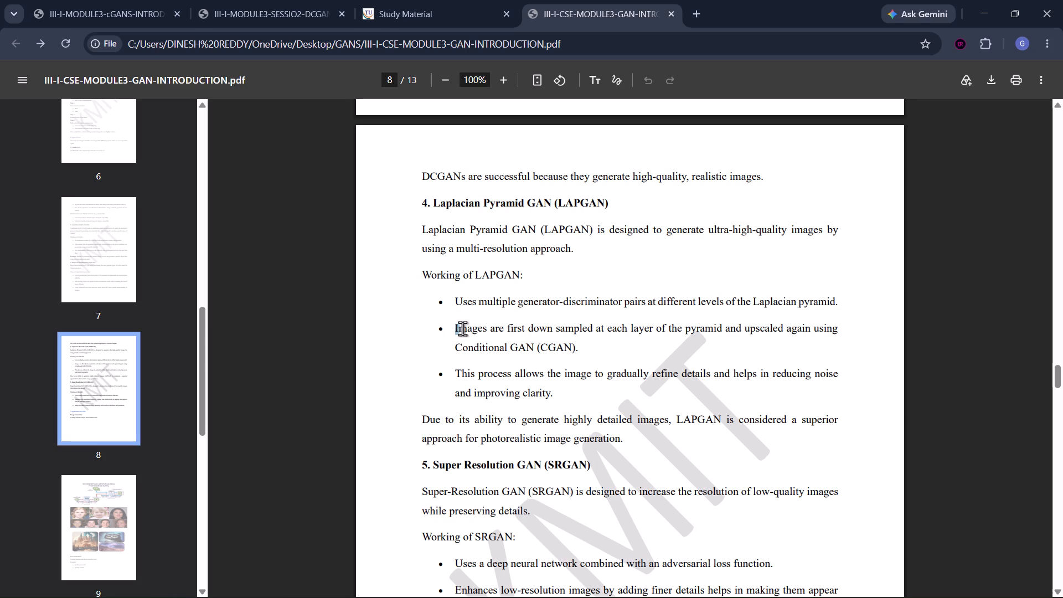
drag(462, 328, 760, 328)
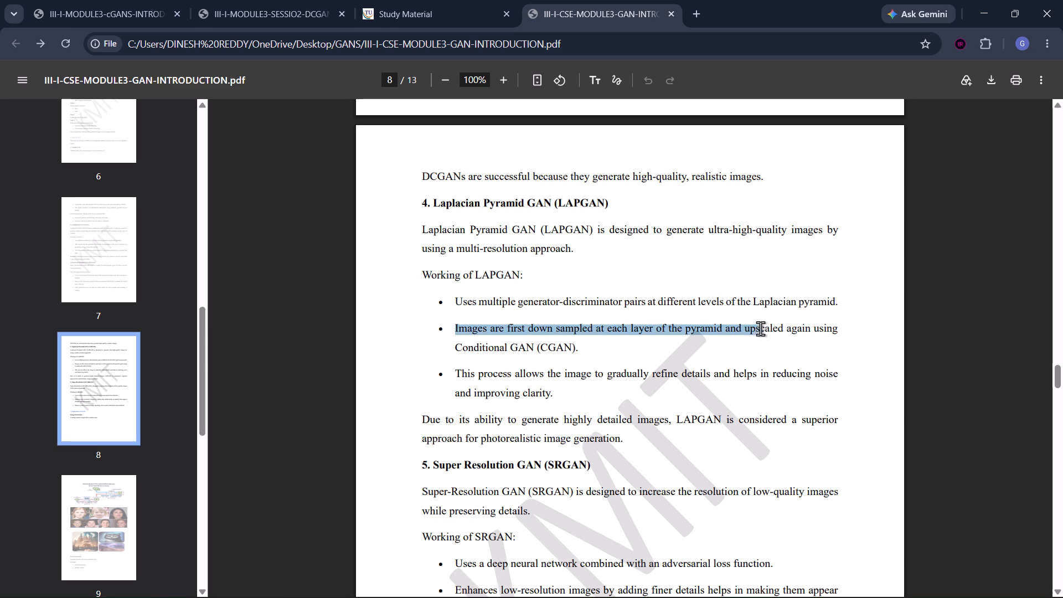
drag(760, 328, 858, 324)
click(858, 324)
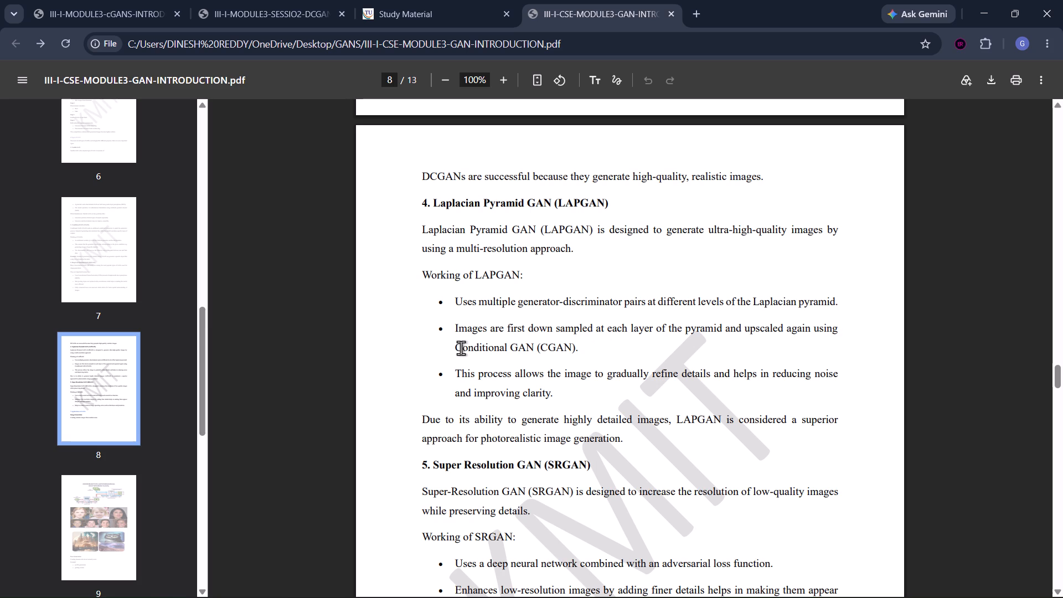
drag(467, 353, 561, 359)
click(561, 359)
drag(427, 369, 631, 373)
drag(631, 373, 665, 378)
click(666, 378)
drag(424, 422, 564, 429)
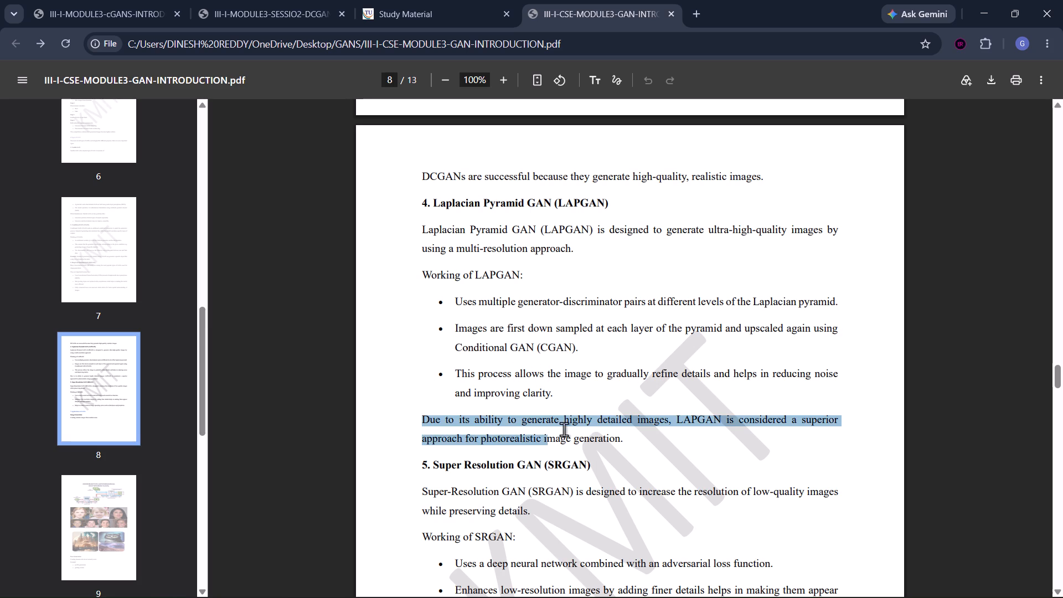
drag(564, 429, 745, 421)
click(745, 420)
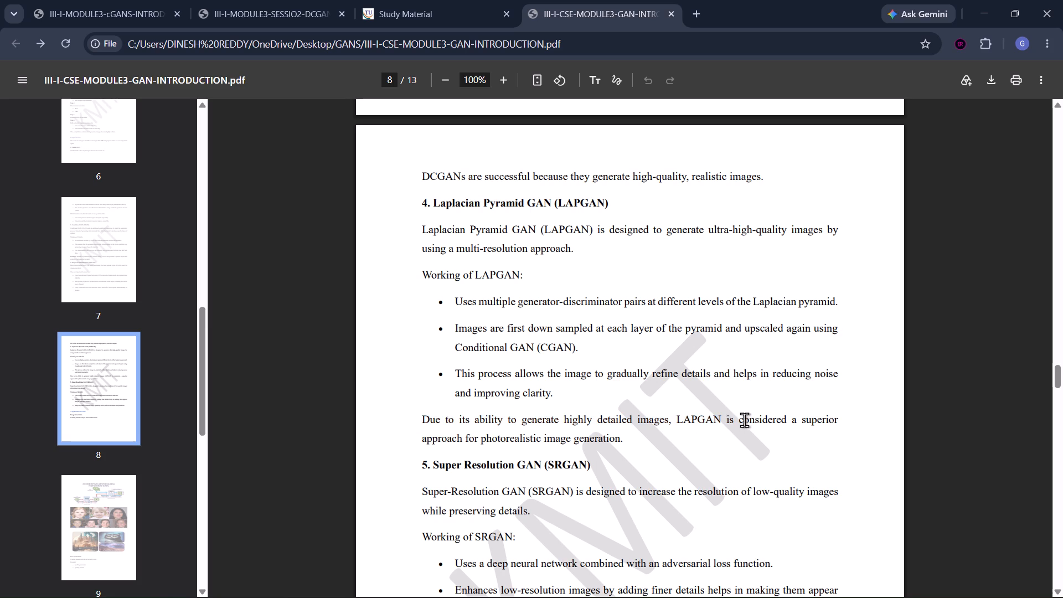
Examine the LAPGAN and SRGAN sections on page 8 of the introduction PDF against the notes in Word.
drag(415, 442, 643, 439)
click(643, 439)
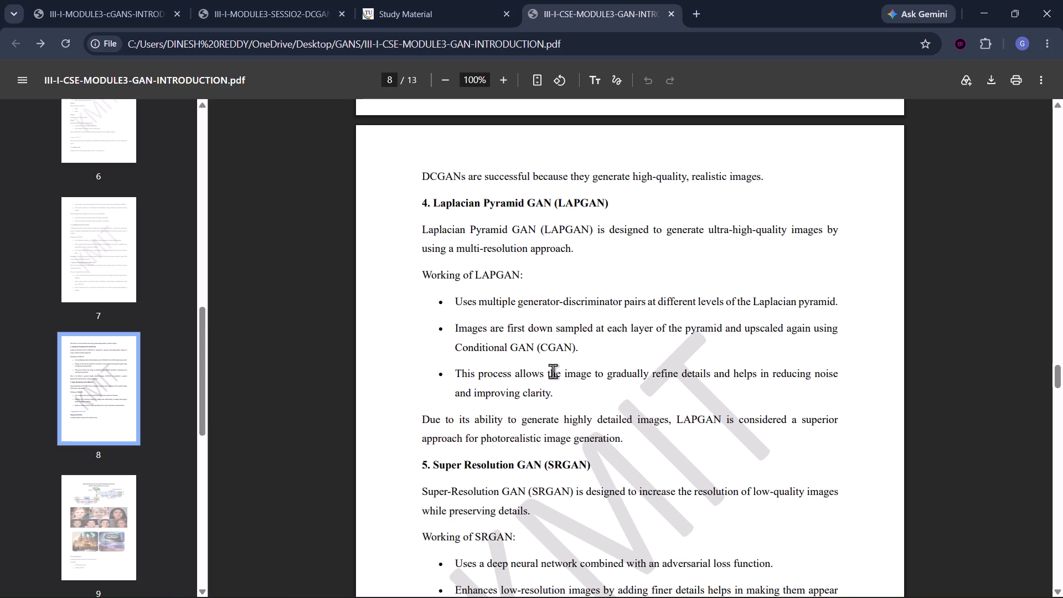
middle_click(553, 371)
scroll(553, 372, down, 1)
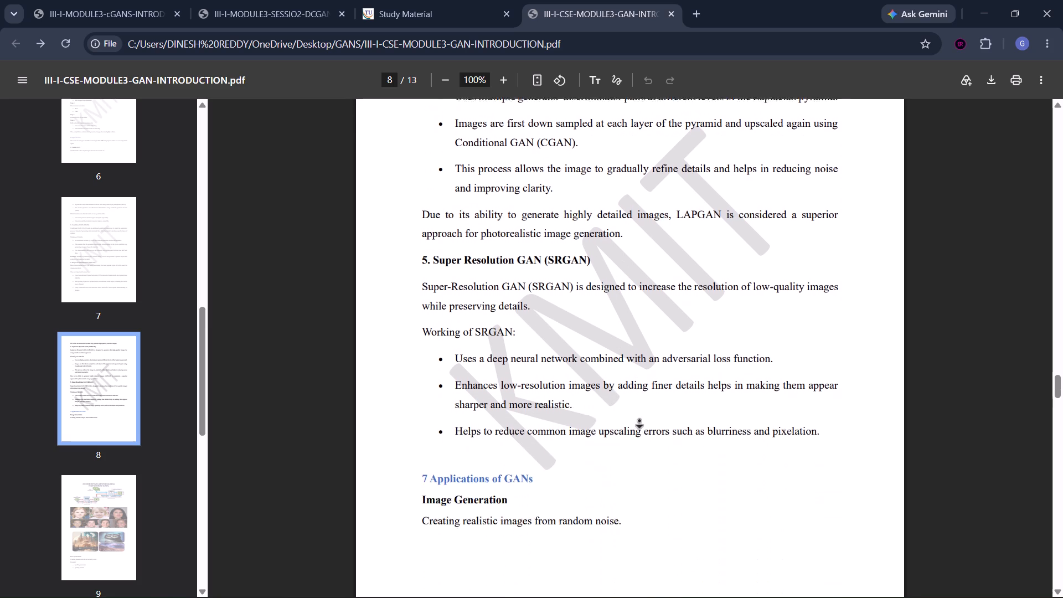
middle_click(639, 422)
scroll(639, 422, up, 1)
scroll(635, 423, down, 1)
scroll(635, 423, up, 1)
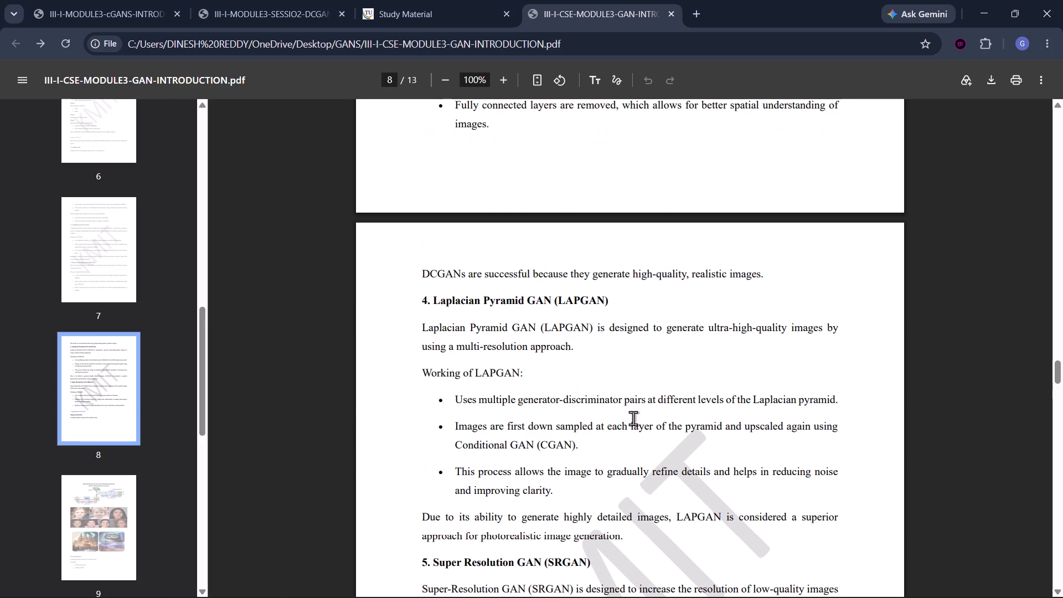
key(alt+Tab)
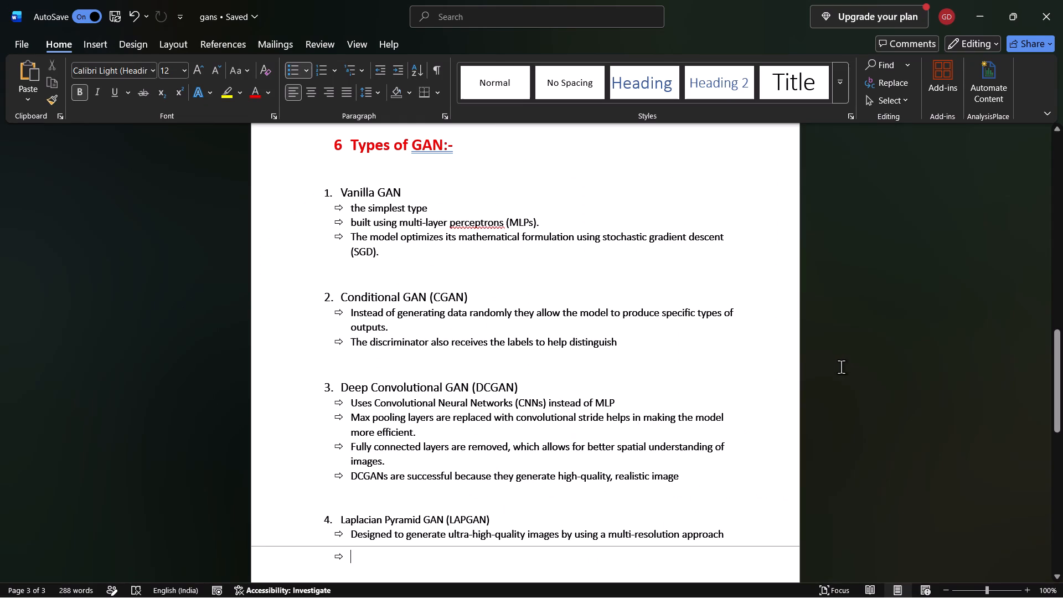
key(alt+Tab)
Copy the PDF text from "Working of LAPGAN:" through "photorealistic image generation." and paste it into the empty LAPGAN bullet in Word.
click(583, 358)
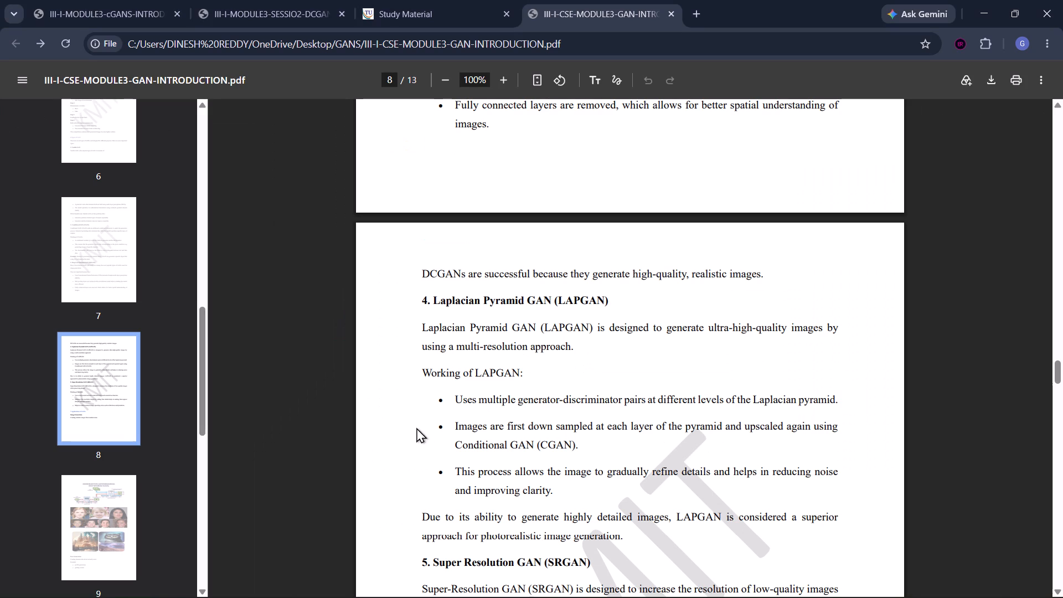
click(456, 399)
drag(415, 372, 567, 487)
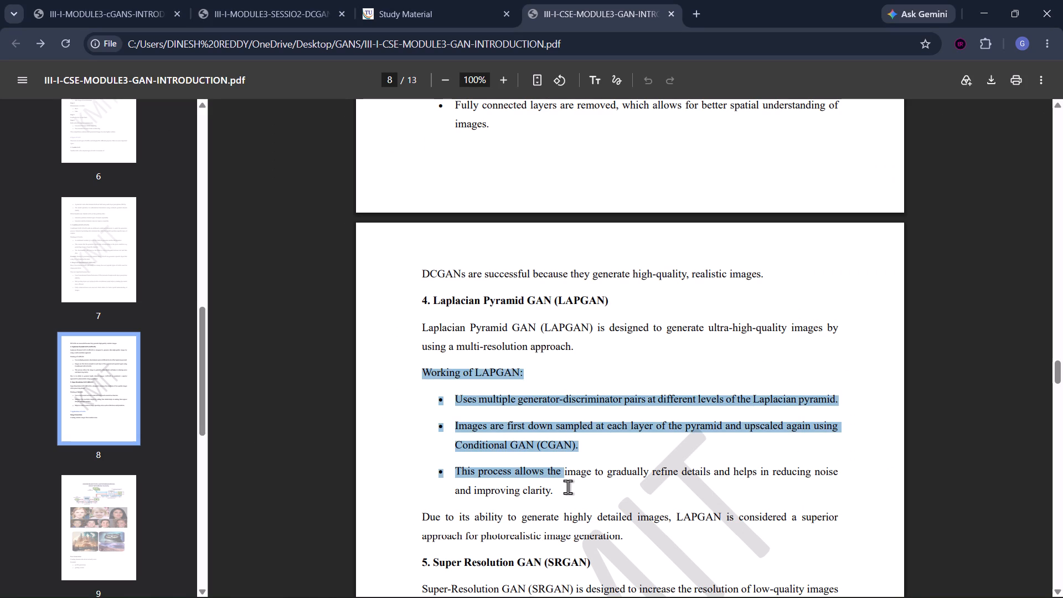
drag(567, 487, 551, 492)
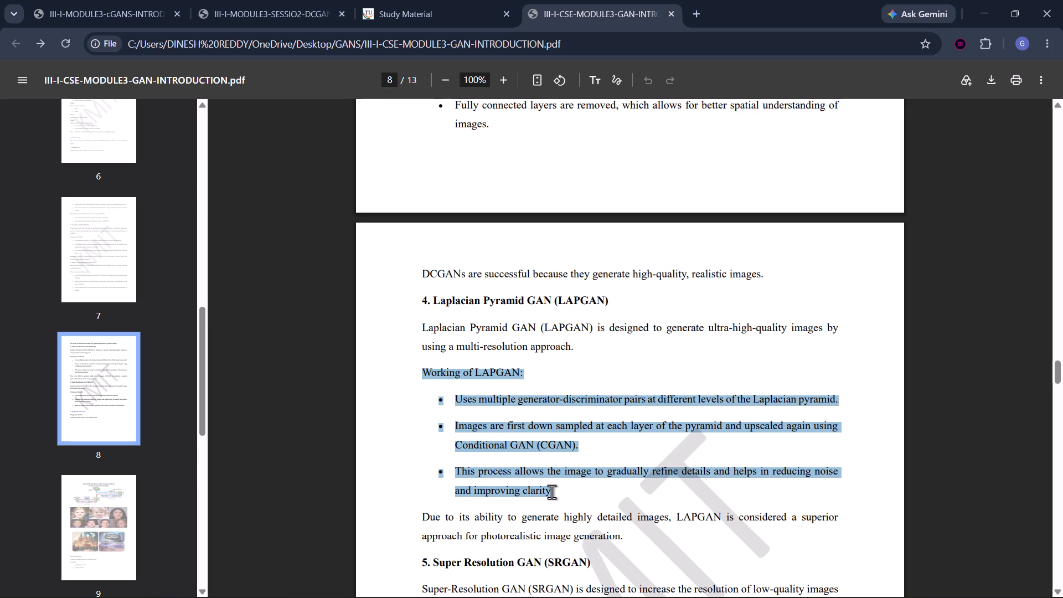
drag(551, 492, 632, 545)
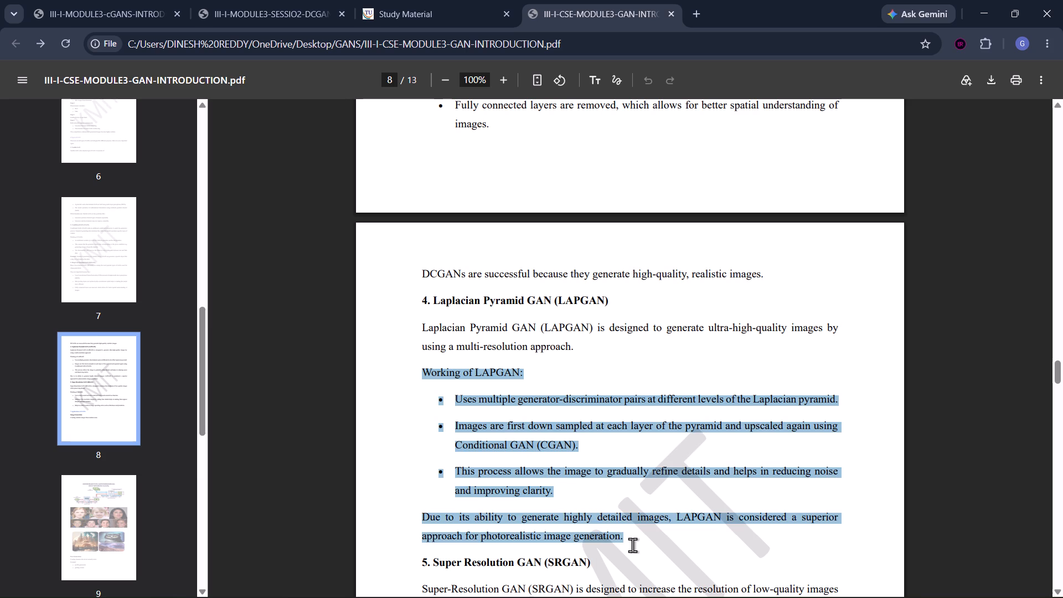
drag(632, 545, 630, 544)
key(ctrl+c)
key(alt+Tab)
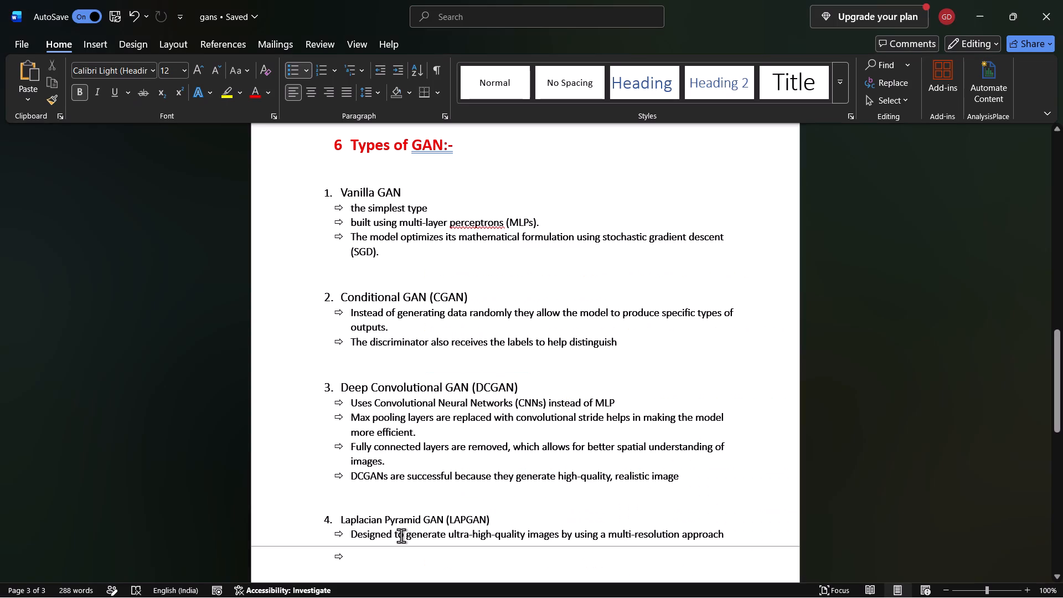
key(ctrl+v)
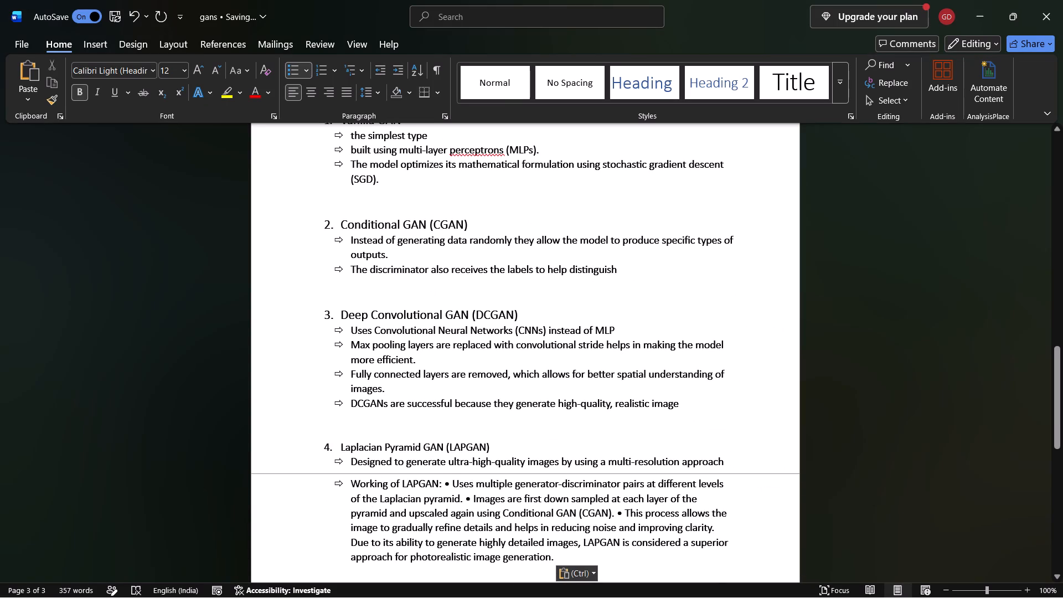
Remove the dot before "Uses multiple generator-discriminator pairs" and put that sentence on its own arrow bullet.
click(450, 484)
key(BackSpace)
key(Return)
Remove the dot before "Images are first down sampled" and put that sentence on its own arrow bullet.
key(Down)
key(Right)
key(Right)
key(Right)
key(Right)
key(Right)
key(Right)
key(Right)
key(Right)
key(Right)
key(Right)
key(Right)
key(Right)
key(Right)
key(Right)
key(Right)
key(Right)
key(Right)
key(Right)
key(Right)
key(Right)
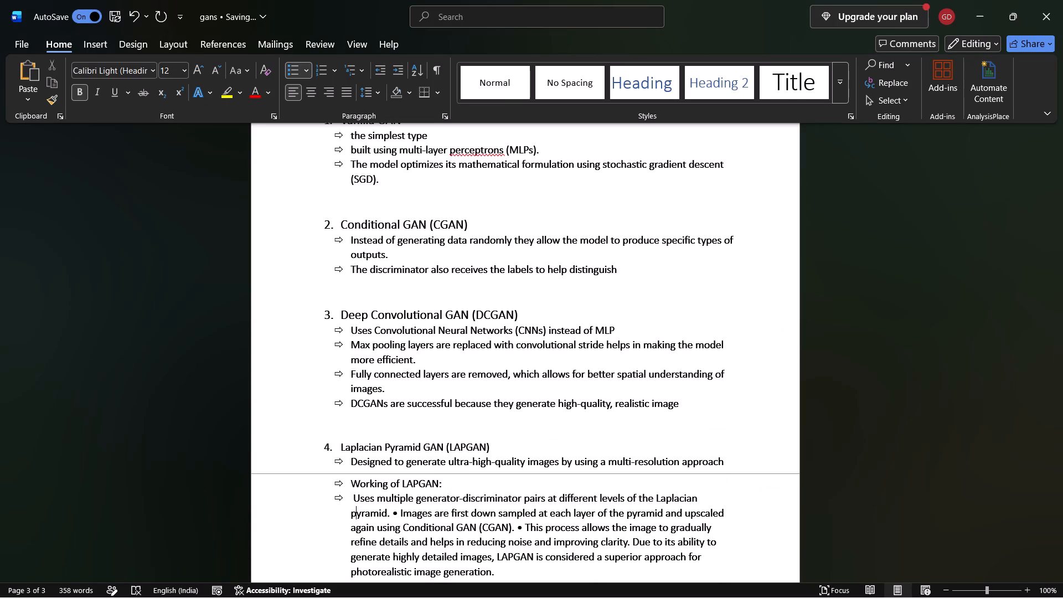
key(Left)
key(Left)
key(Left)
key(Left)
key(Left)
key(Left)
key(Left)
key(Left)
key(Left)
key(Left)
key(Left)
key(Left)
key(BackSpace)
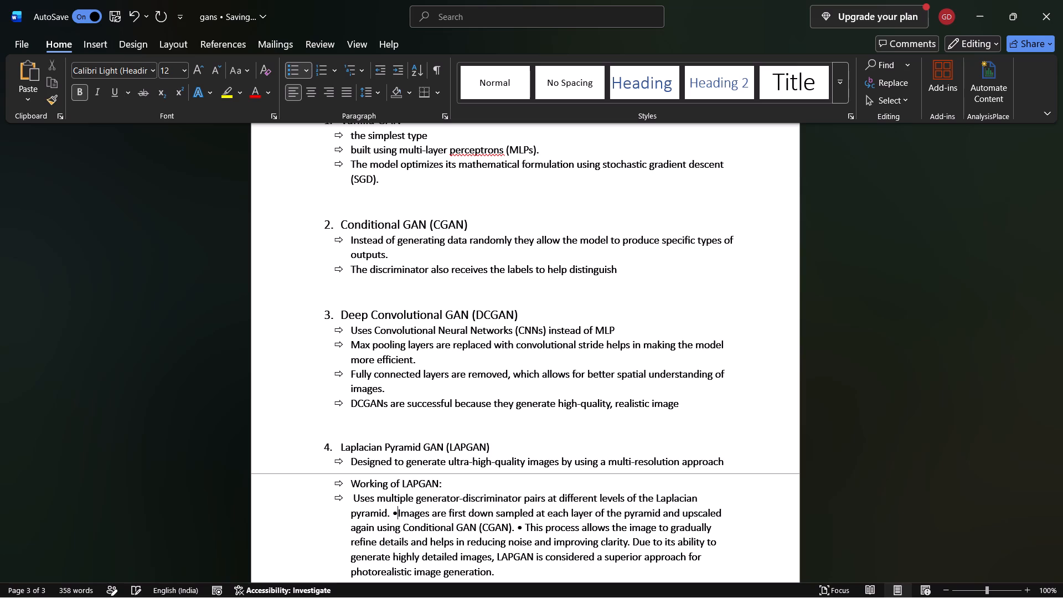
key(BackSpace)
key(Return)
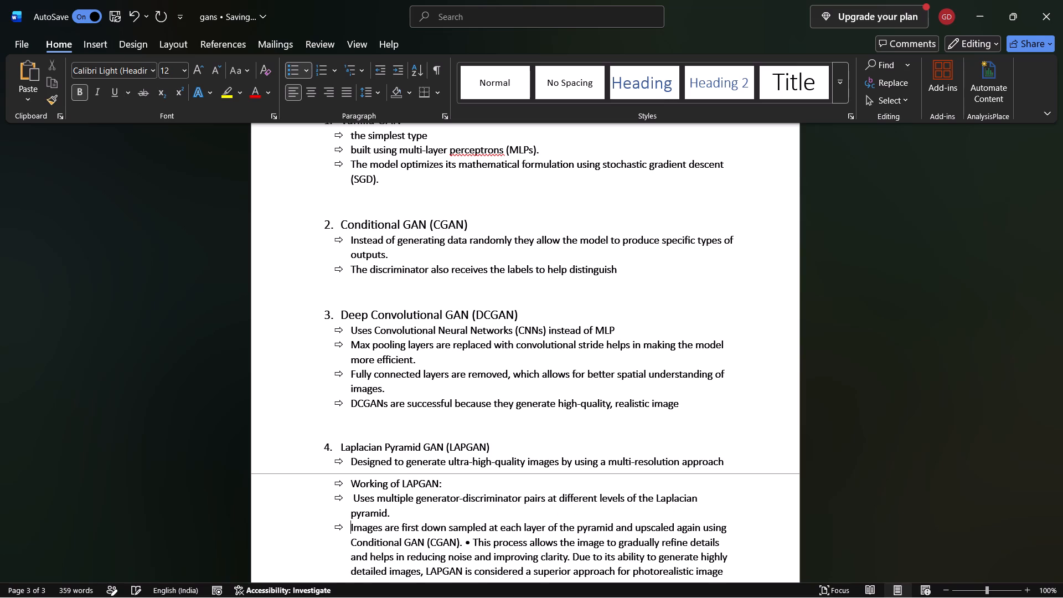
Remove the dot before "This process allows the image" and put that sentence on its own arrow bullet.
key(Down)
key(Right)
key(Right)
key(Right)
key(Right)
key(Right)
key(Right)
key(Right)
key(Right)
key(Right)
key(Right)
key(Right)
key(Right)
key(Right)
key(Right)
key(Right)
key(Right)
key(Right)
key(Right)
key(Right)
key(Right)
key(Left)
key(Left)
key(Left)
key(Left)
key(BackSpace)
key(BackSpace)
key(Return)
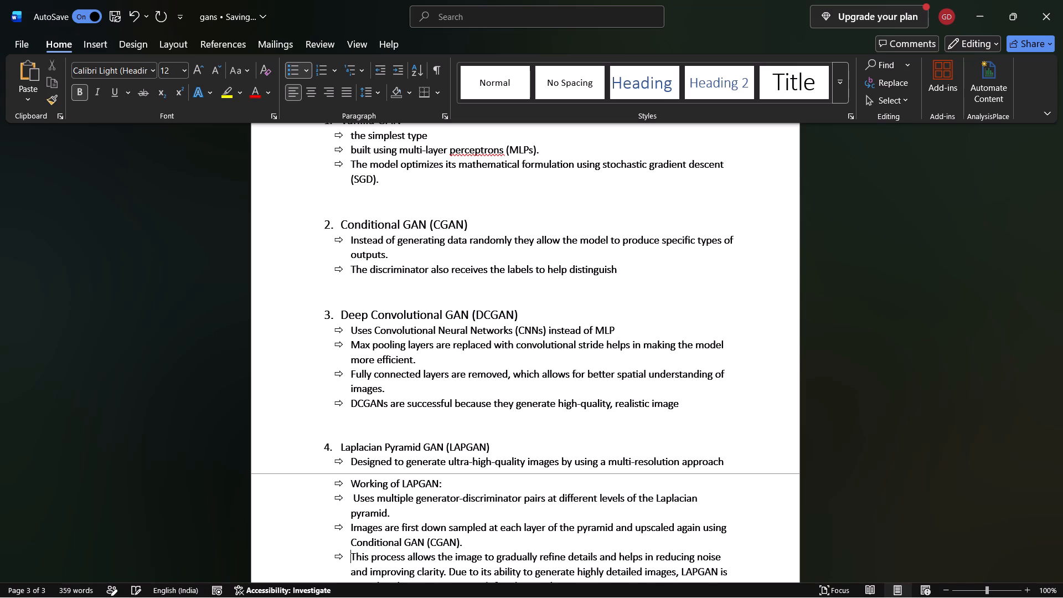
Split the sentence starting "Due to its ability to generate highly detailed images" onto its own arrow bullet.
key(Down)
key(Right)
key(Right)
key(Right)
key(Right)
key(Right)
key(Right)
key(Right)
key(Right)
key(Right)
key(Right)
key(Right)
key(Right)
key(Right)
key(Right)
key(Right)
key(Right)
key(Right)
key(Down)
key(Down)
key(Down)
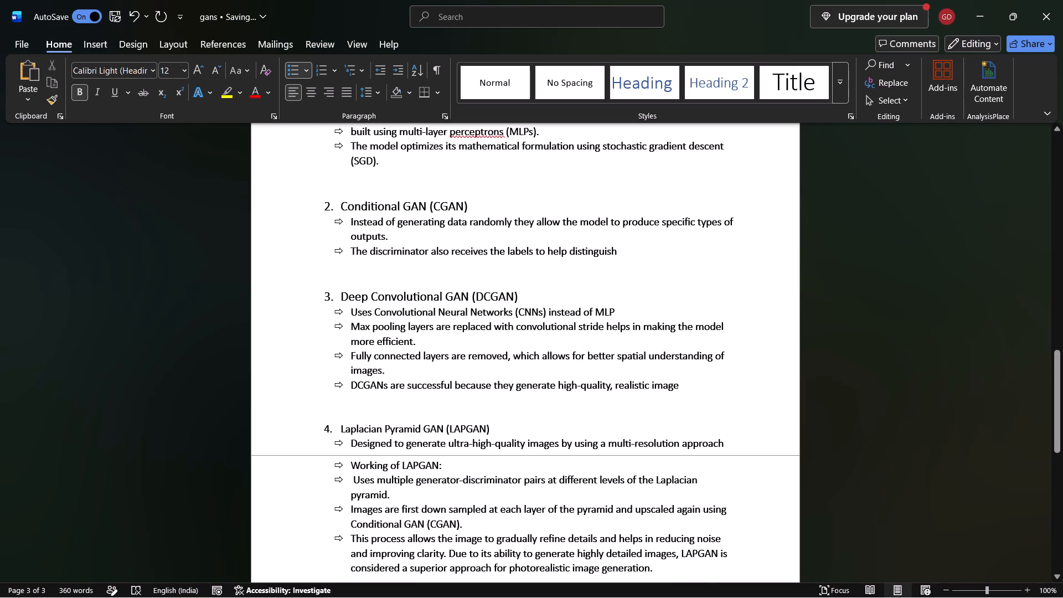
key(Up)
key(Right)
key(Right)
key(Right)
key(Right)
key(Right)
key(Return)
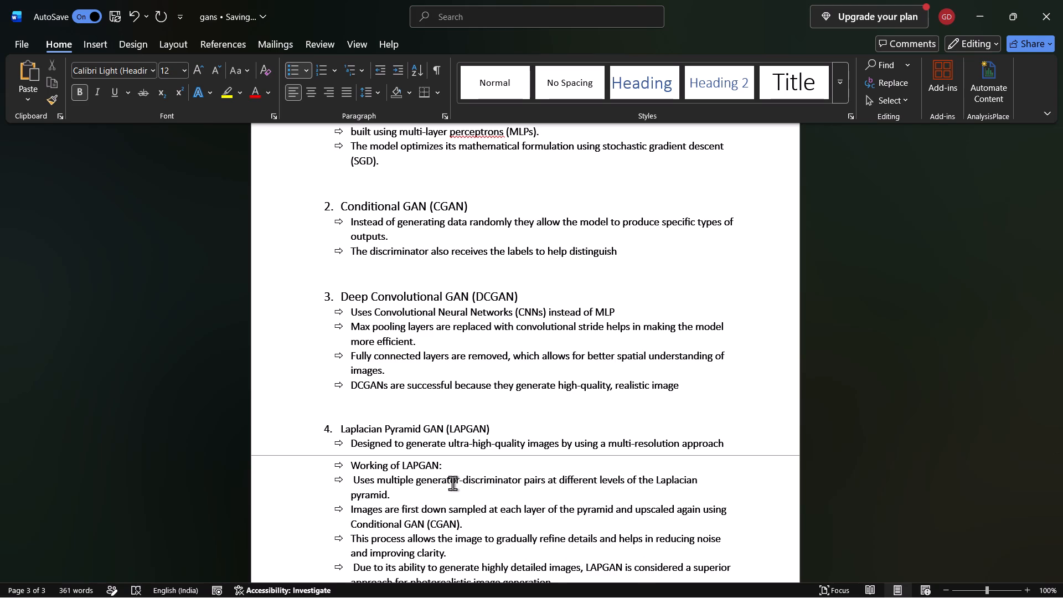
Increase the font size of the "Laplacian Pyramid GAN (LAPGAN)" heading by one increment, in line with the other GAN headings.
key(alt+Tab)
middle_click(525, 395)
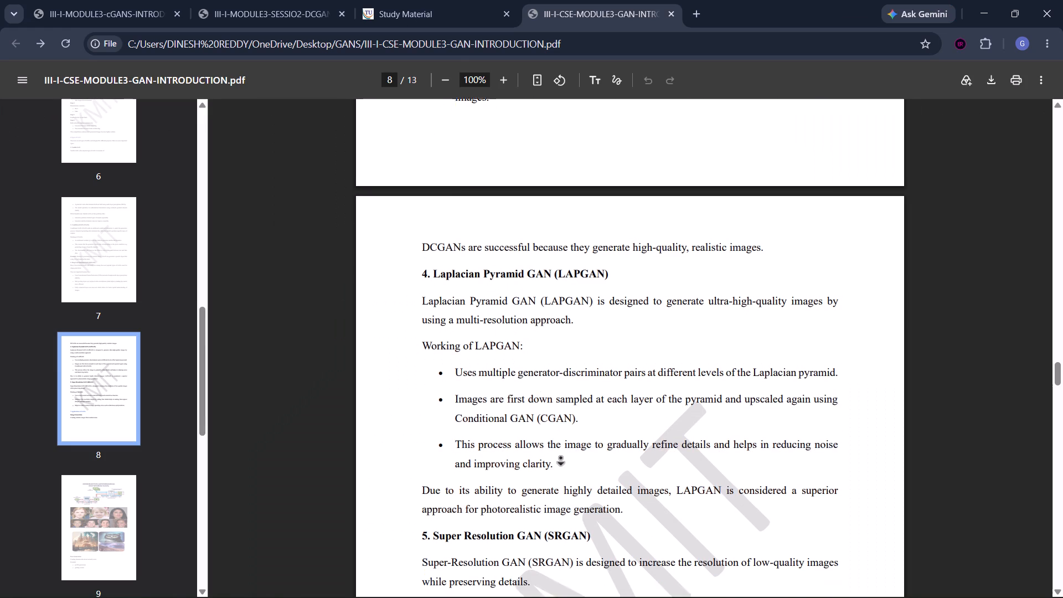
middle_click(561, 458)
key(alt+Tab)
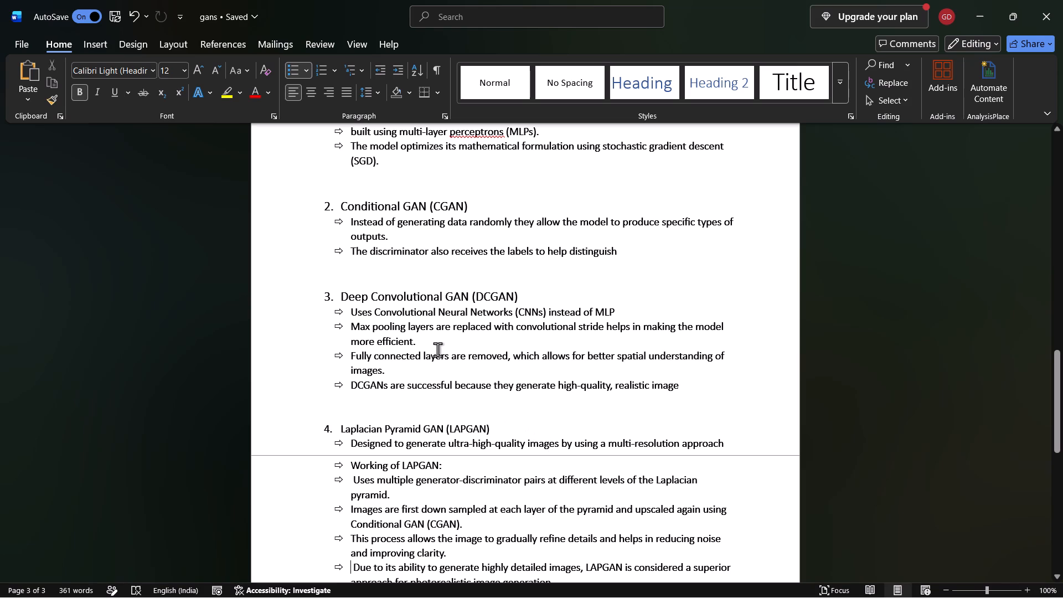
drag(322, 429, 507, 424)
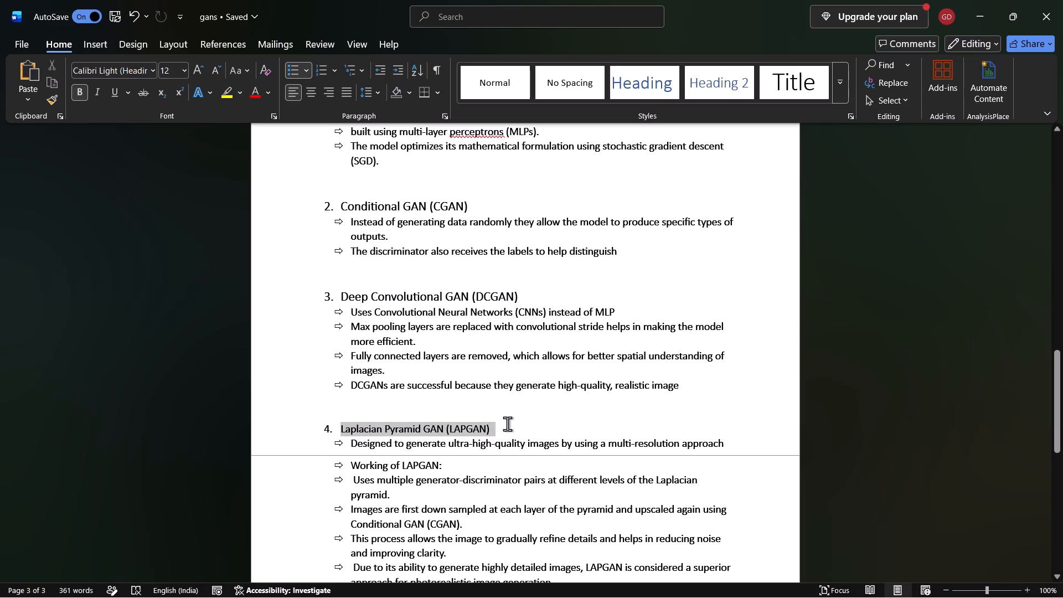
drag(507, 424, 507, 424)
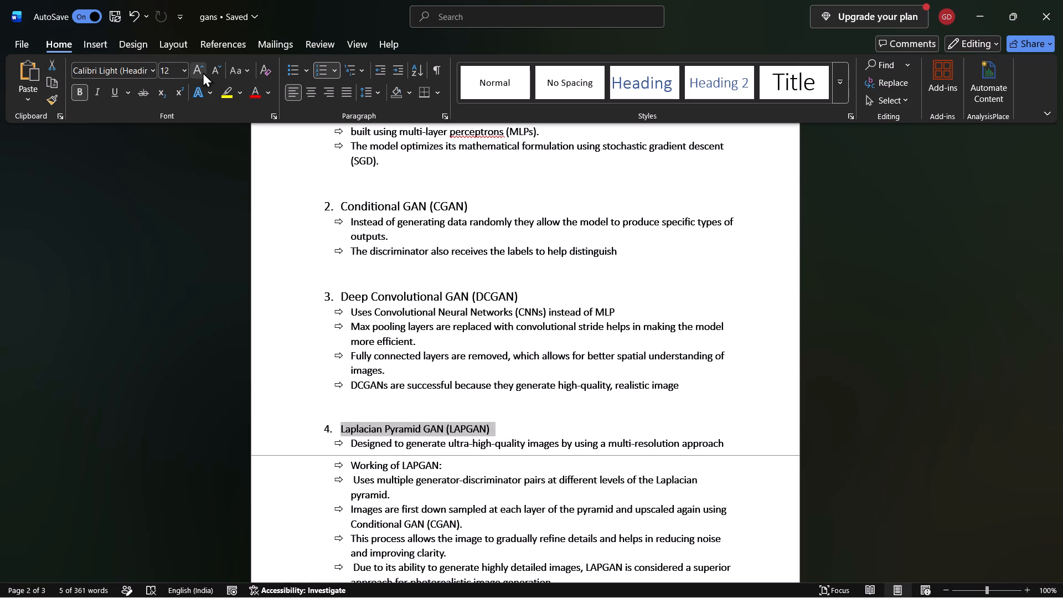
click(197, 67)
click(216, 269)
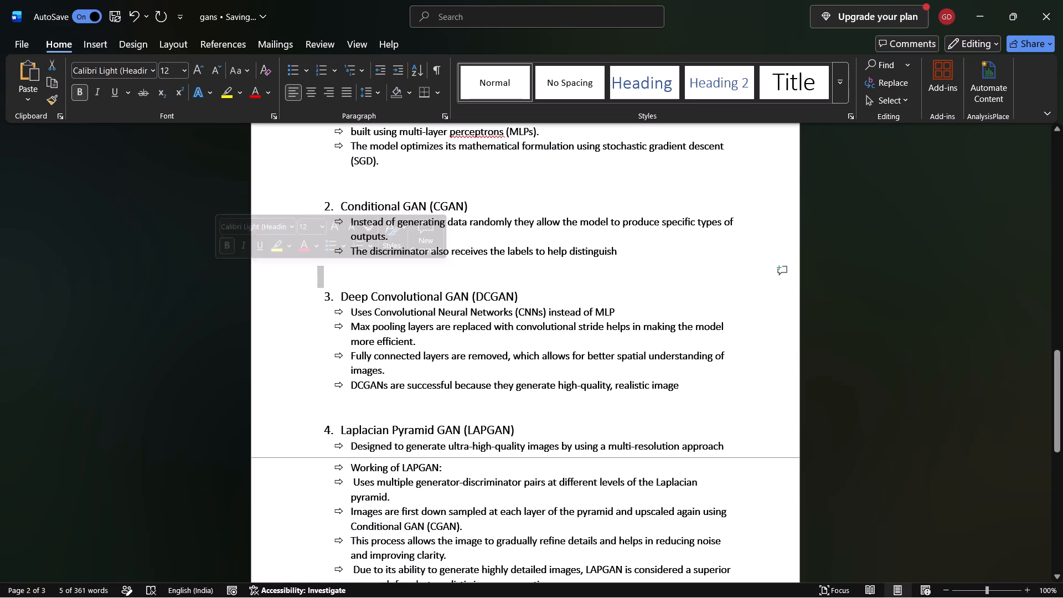
Copy the heading "5. Super Resolution GAN (SRGAN)" from the PDF and paste it below the LAPGAN bullets in Word, after blank spacing.
scroll(531, 483, down, 1)
click(590, 157)
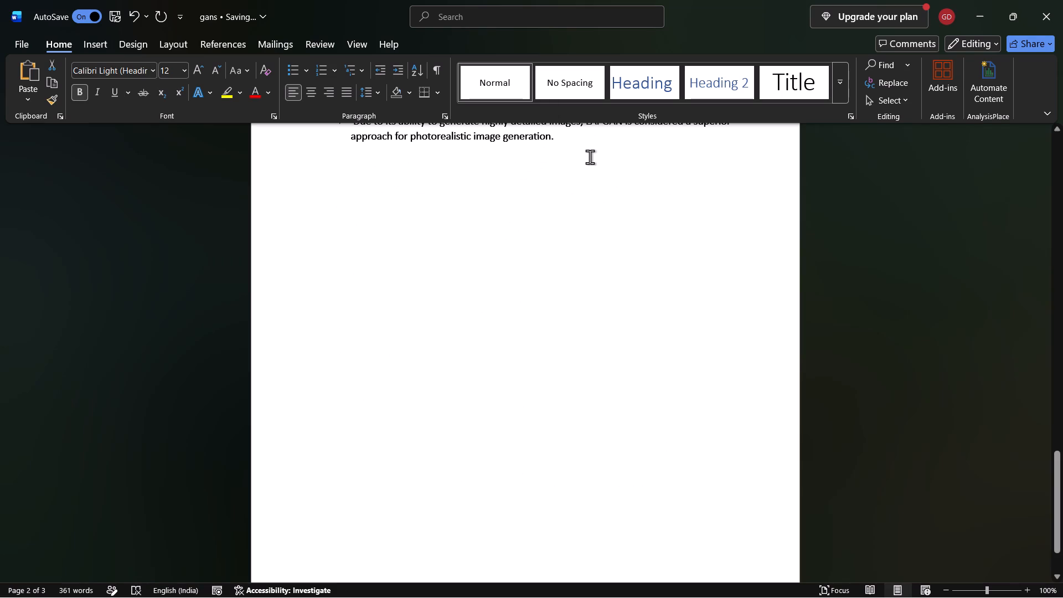
key(Return)
key(Return)
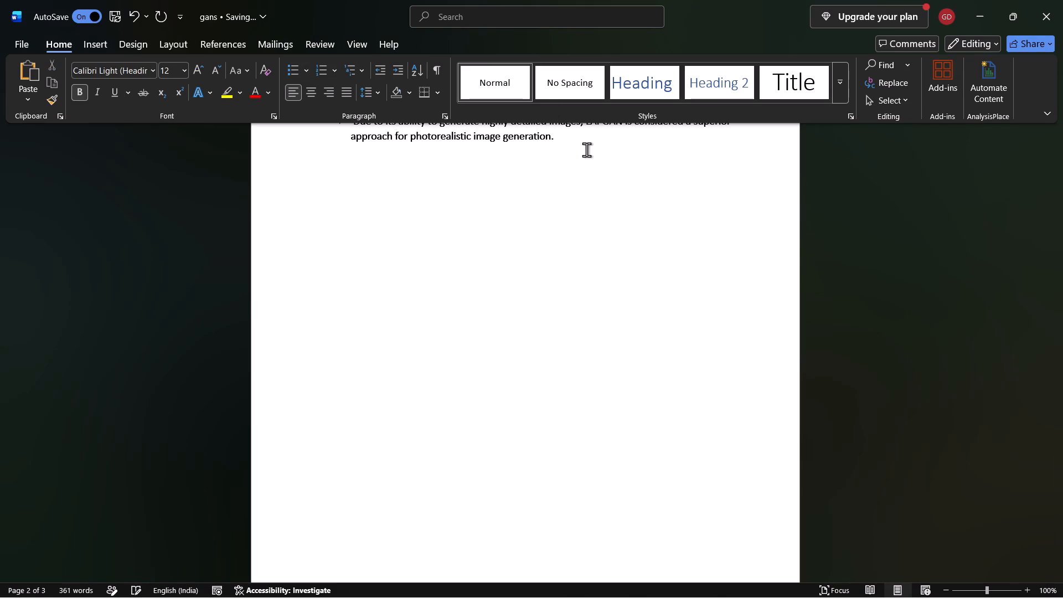
key(alt+Tab)
key(alt+Tab)
key(Return)
key(alt+Tab)
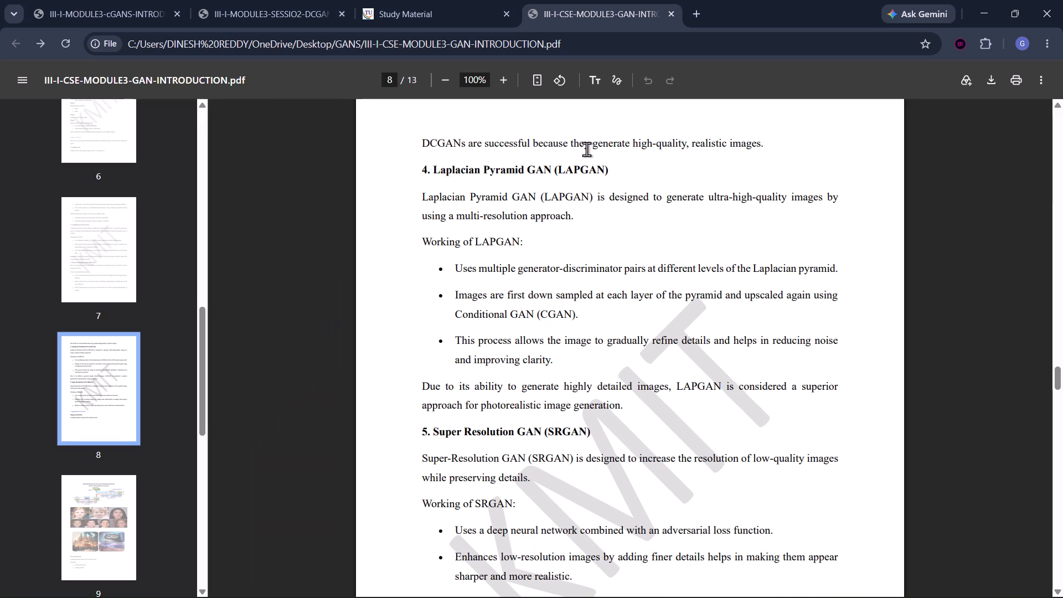
drag(421, 431, 629, 436)
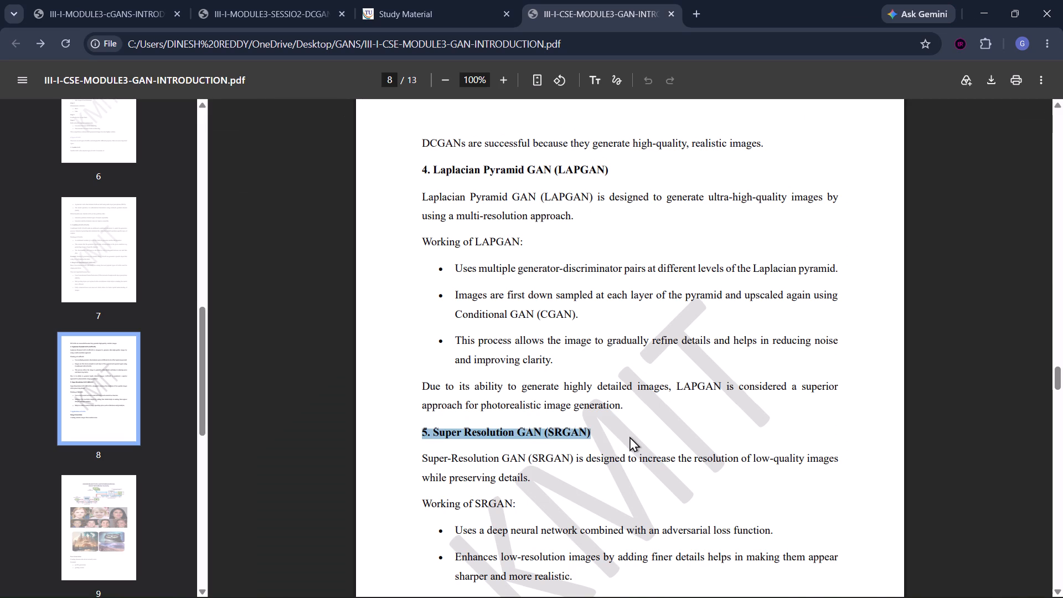
key(ctrl+c)
key(alt+Tab)
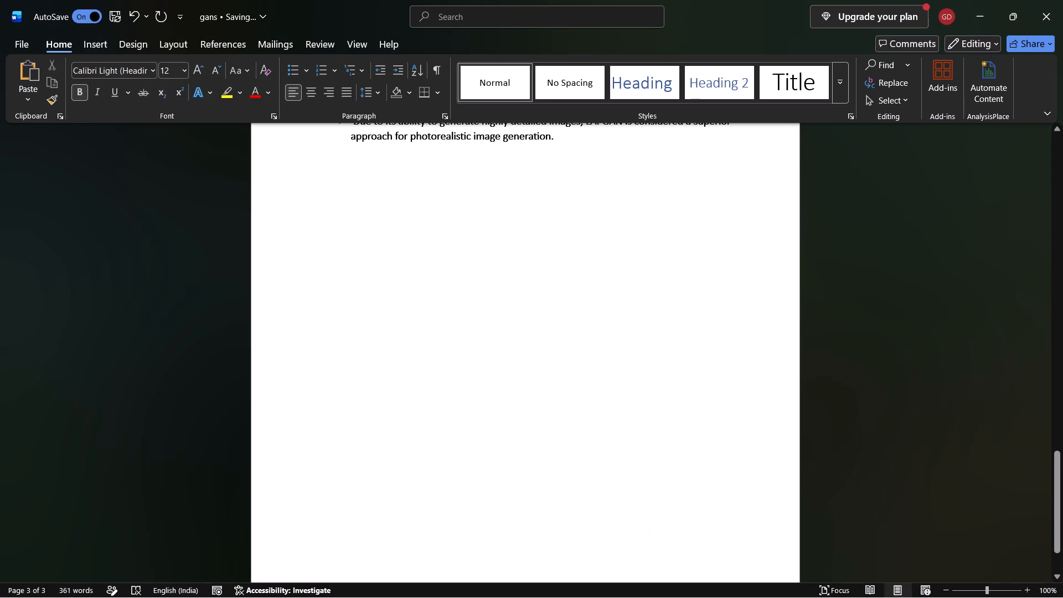
key(ctrl+v)
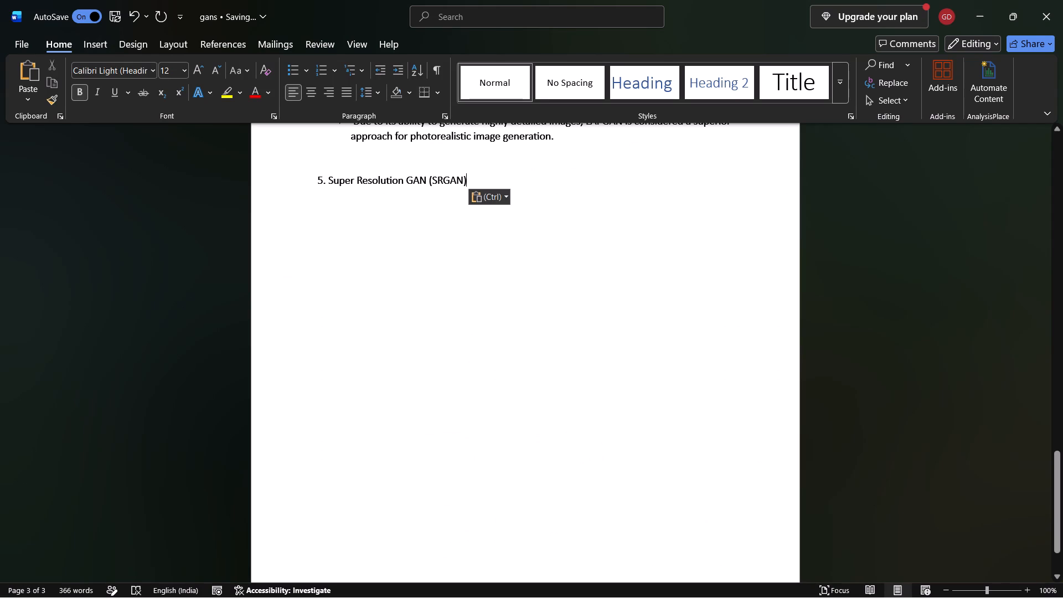
Turn the SRGAN heading into numbered item 5 and start an unnumbered line beneath it.
key(Return)
key(BackSpace)
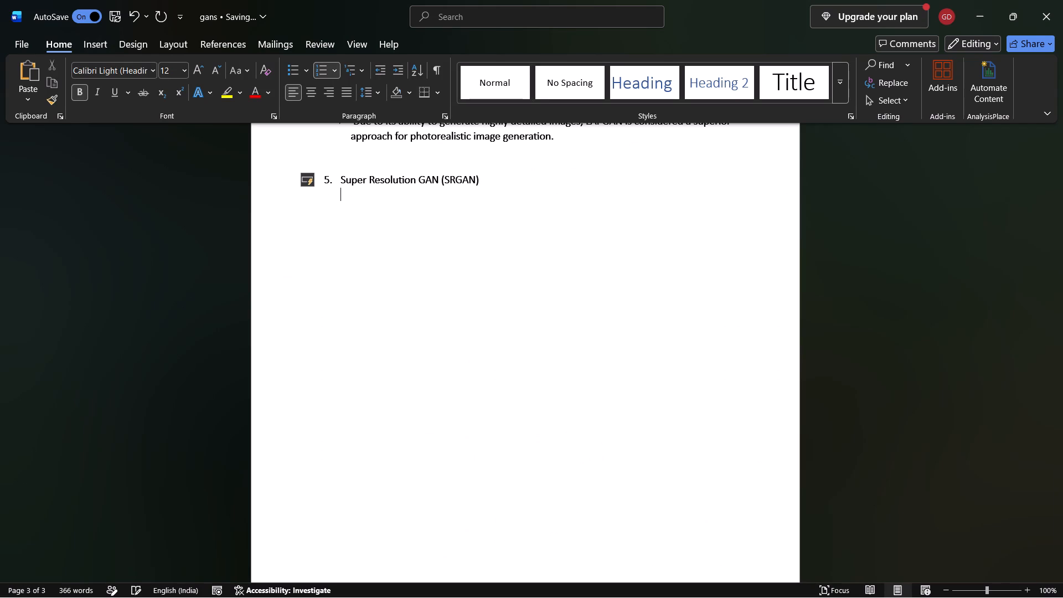
Start an arrow bullet (=>) on the line beneath the "Super Resolution GAN (SRGAN)" heading.
key(equal)
key(shift+less)
key(BackSpace)
key(shift+greater)
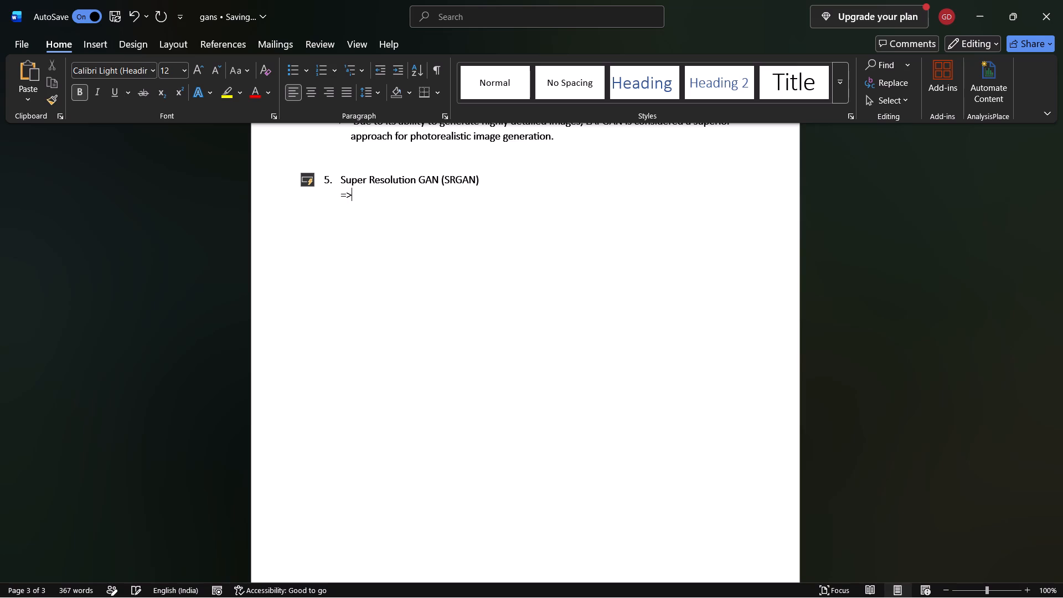
key(space)
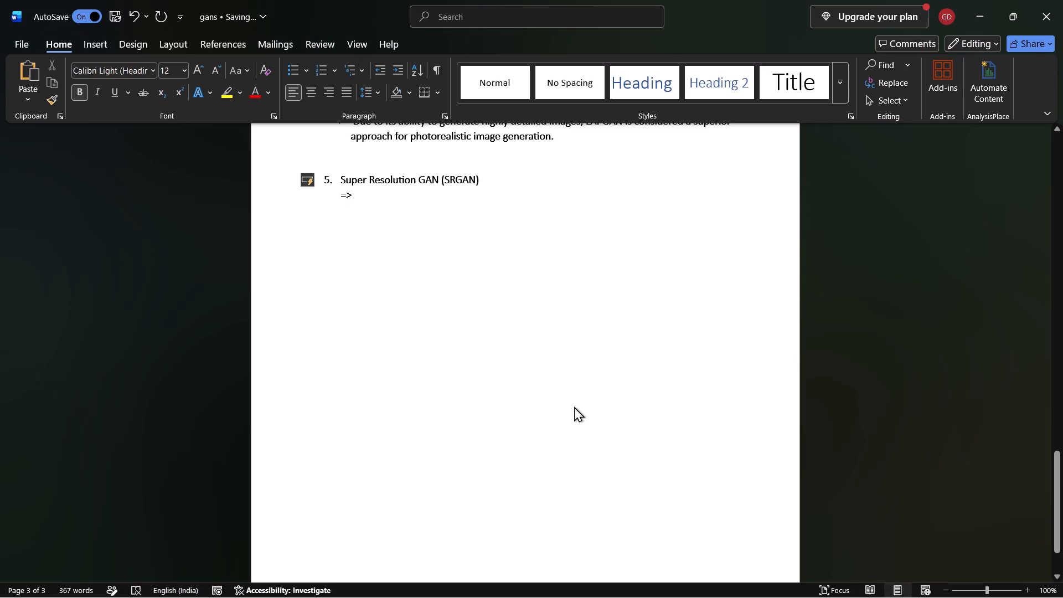
key(space)
Copy "designed to increase the resolution of low-quality images while preserving details" from the PDF and paste it into the SRGAN arrow bullet in Word.
key(alt+Tab)
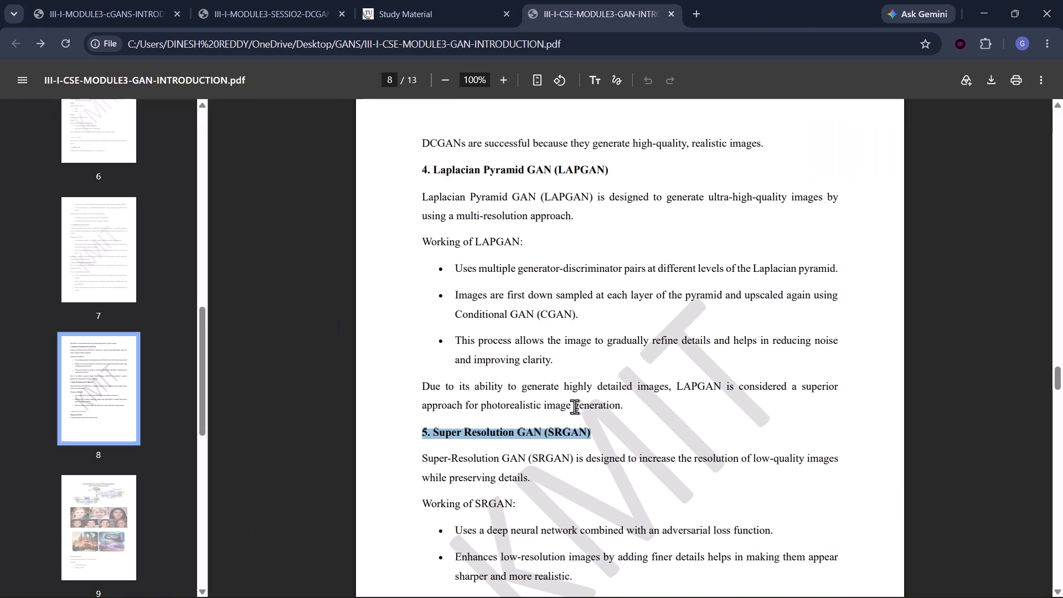
middle_click(574, 407)
middle_click(601, 486)
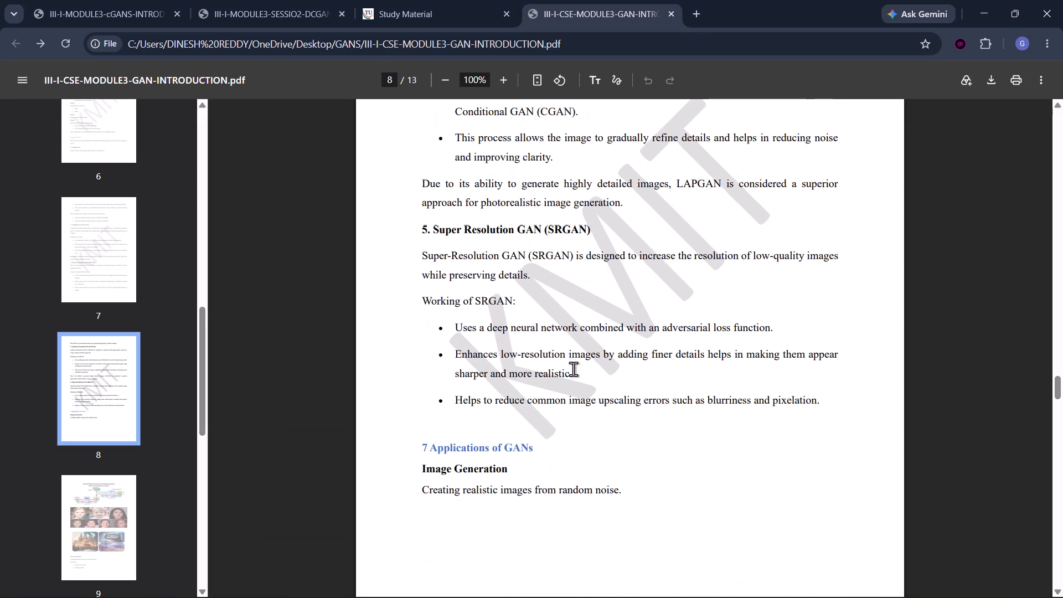
click(447, 279)
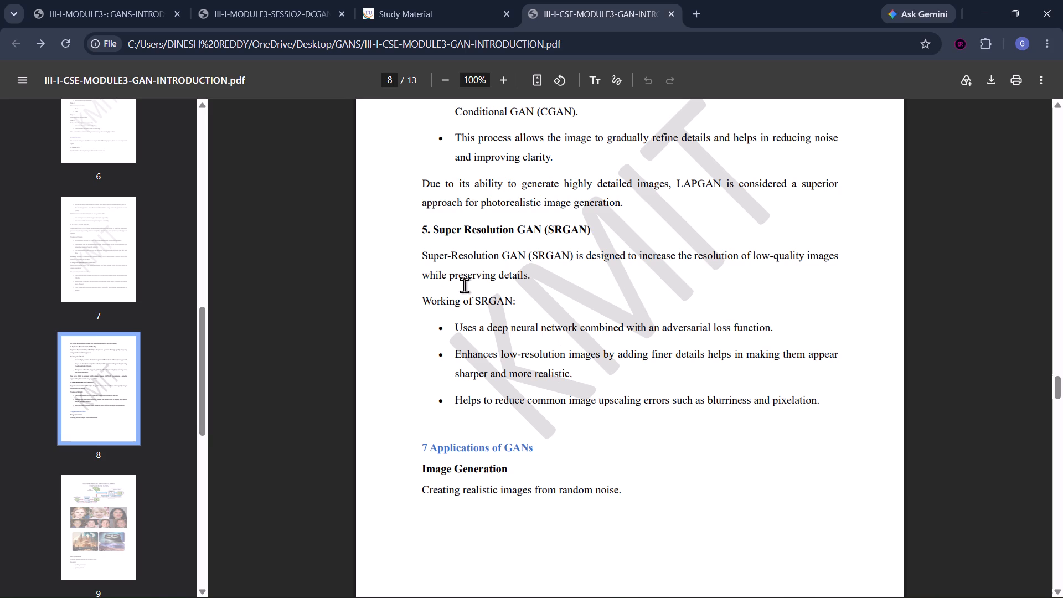
click(464, 285)
click(471, 281)
drag(587, 253, 554, 264)
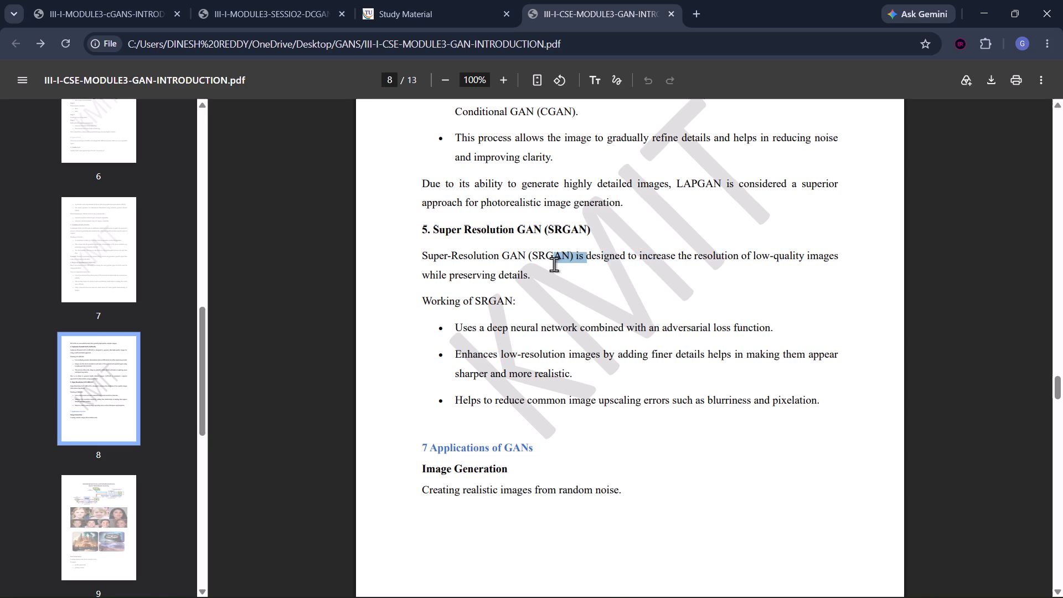
drag(554, 264, 527, 274)
key(ctrl+c)
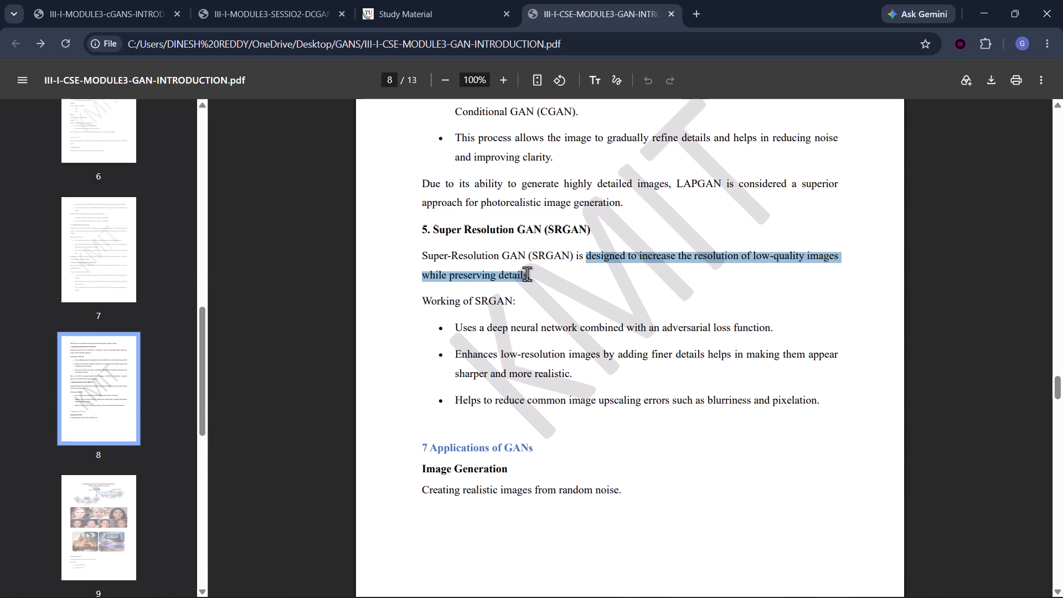
key(alt+Tab)
key(ctrl+v)
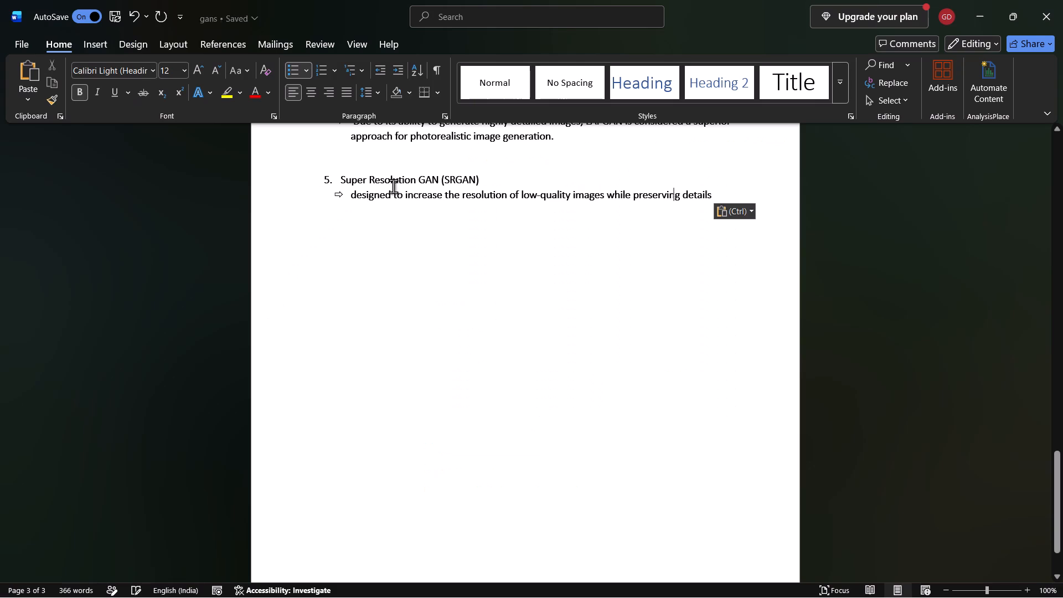
Capitalise "Designed" in the SRGAN definition, end the sentence with a full stop and start a new arrow bullet below.
click(358, 196)
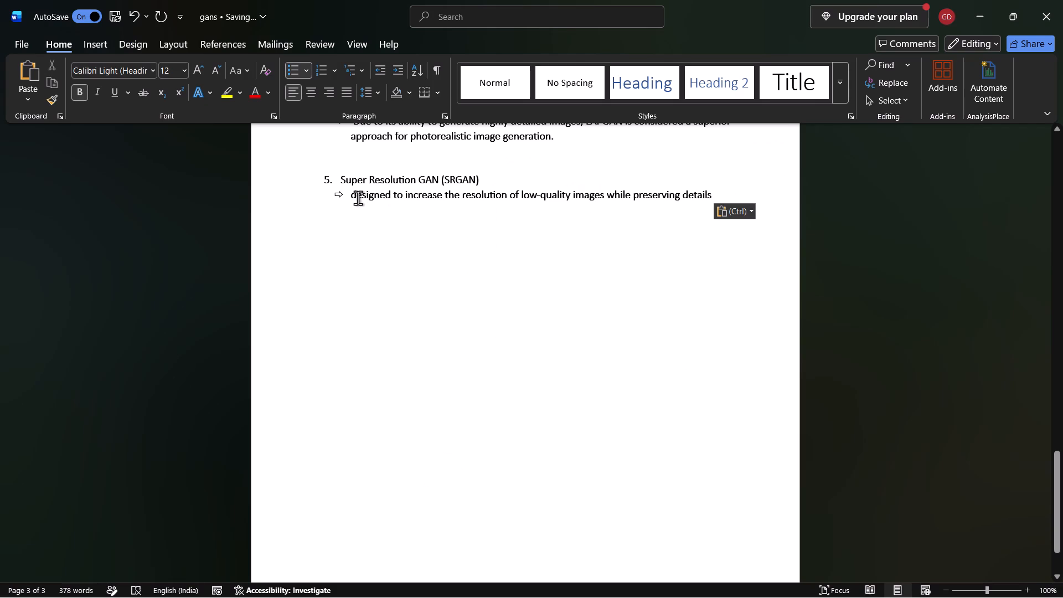
key(BackSpace)
key(shift+d)
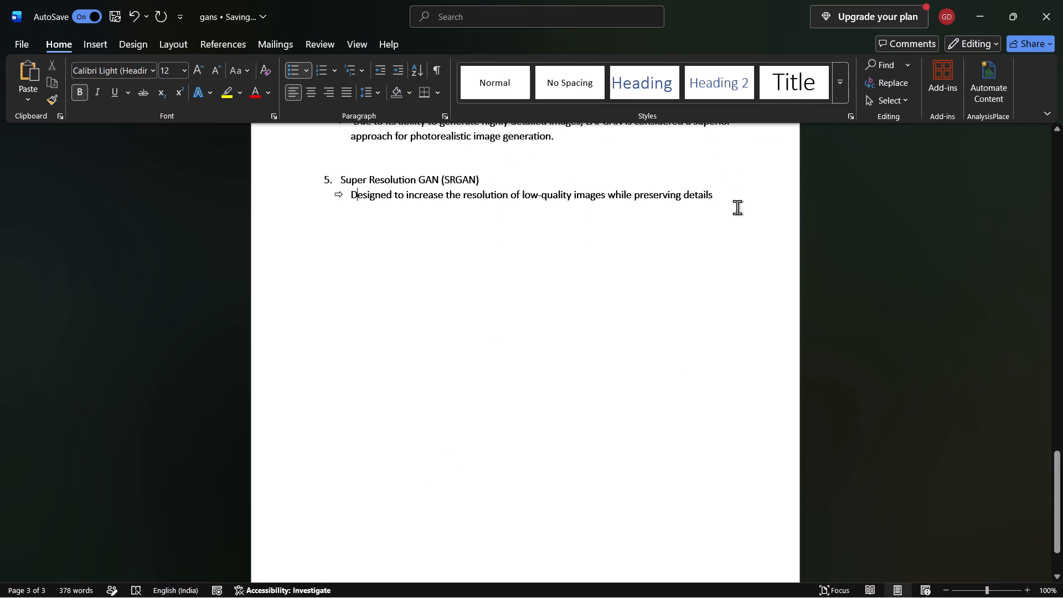
click(736, 204)
key(slash)
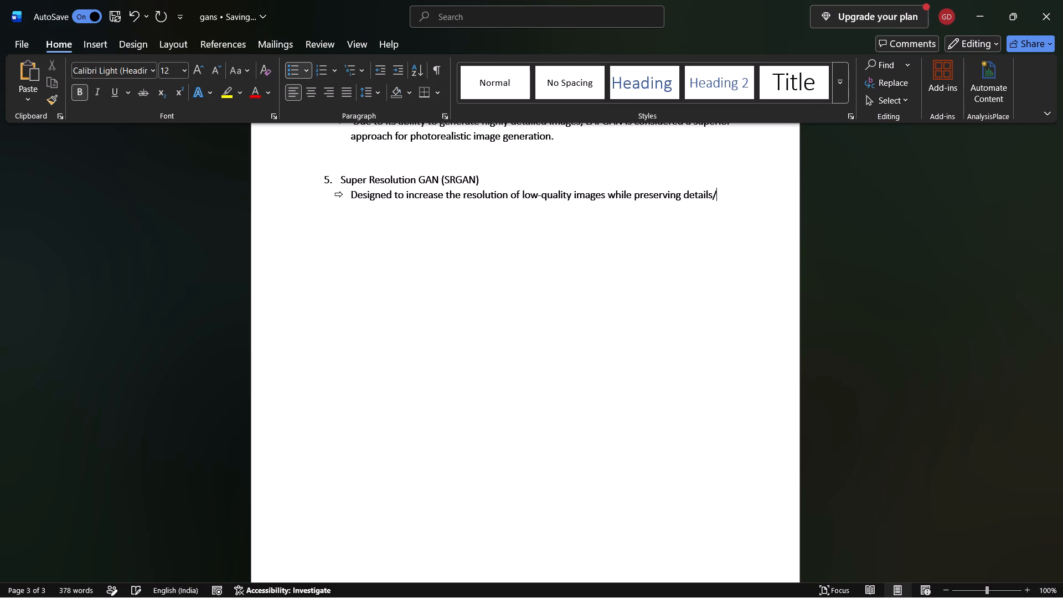
key(BackSpace)
key(period)
key(Return)
Read through the three bullet points under "Working of SRGAN" in the PDF.
key(alt+Tab)
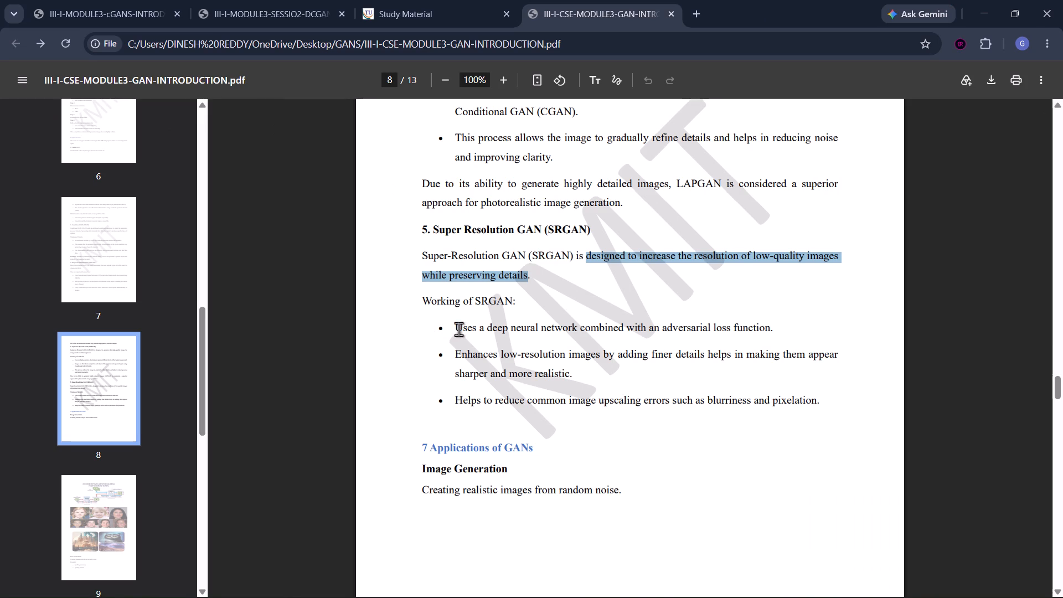
drag(458, 329, 801, 325)
click(801, 325)
drag(454, 357, 458, 356)
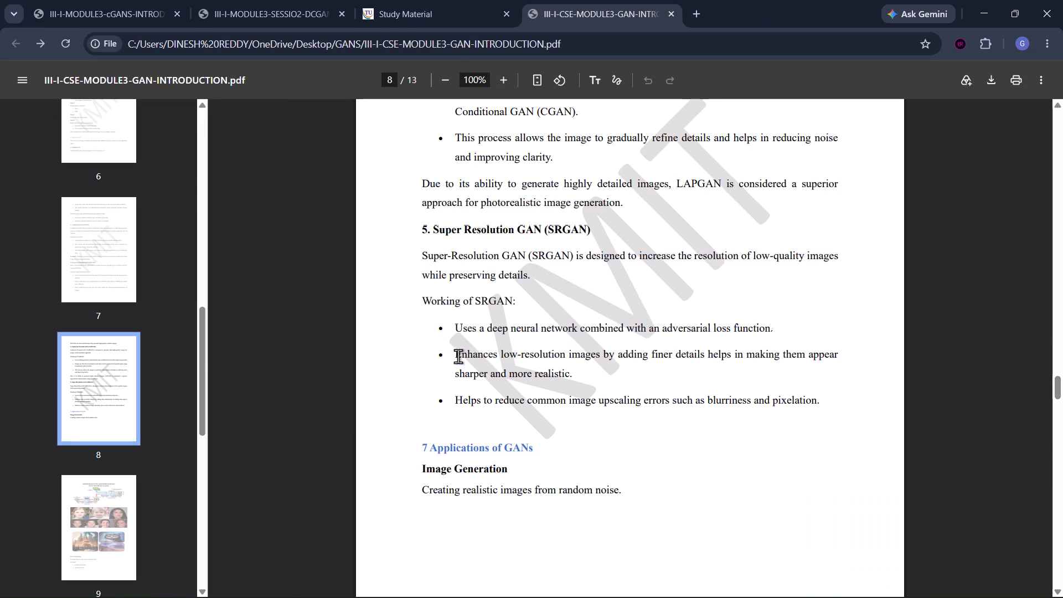
drag(458, 356, 638, 350)
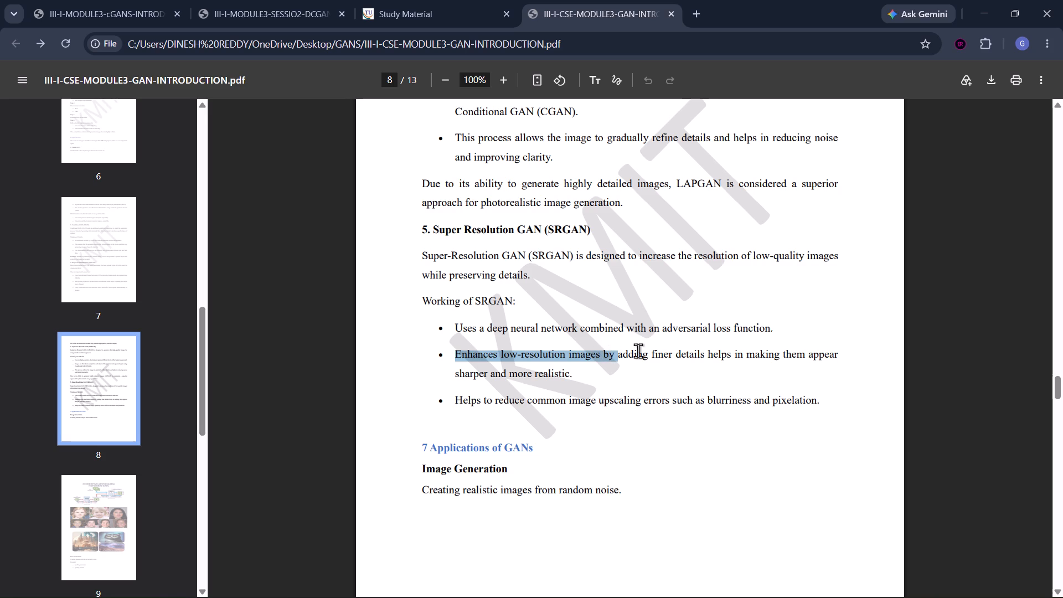
drag(638, 350, 715, 352)
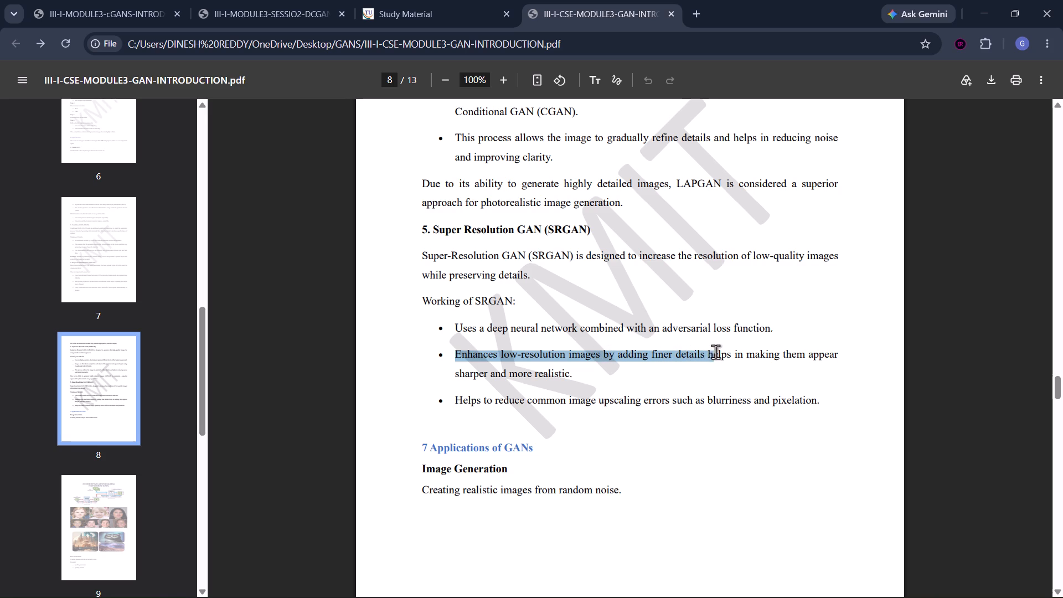
drag(715, 352, 804, 369)
click(801, 370)
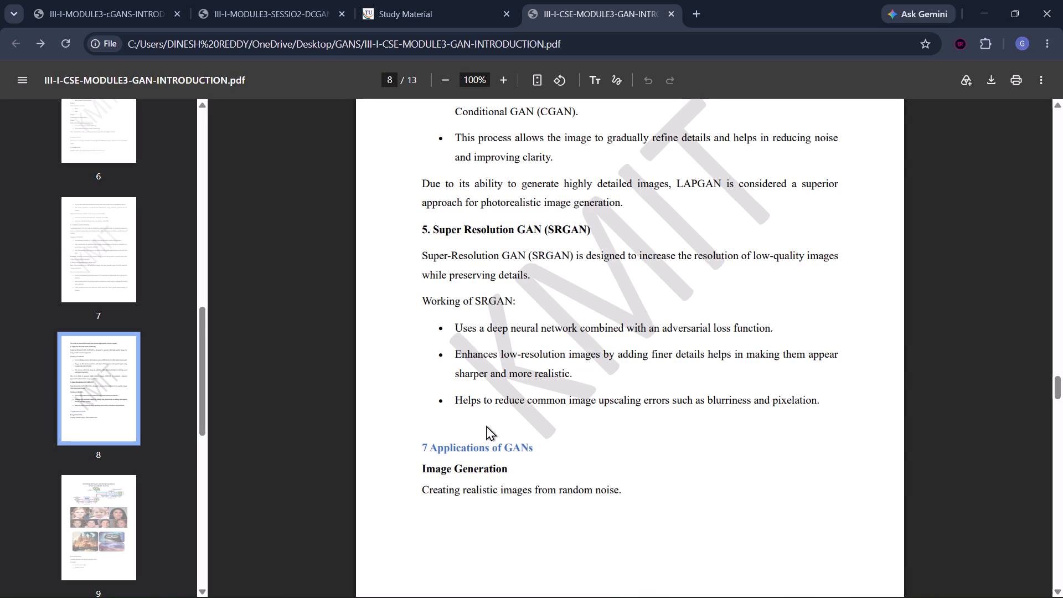
drag(458, 402, 870, 404)
click(870, 404)
Copy the three "Working of SRGAN" points from the PDF and paste them into the empty arrow bullet in Word.
drag(436, 325, 837, 392)
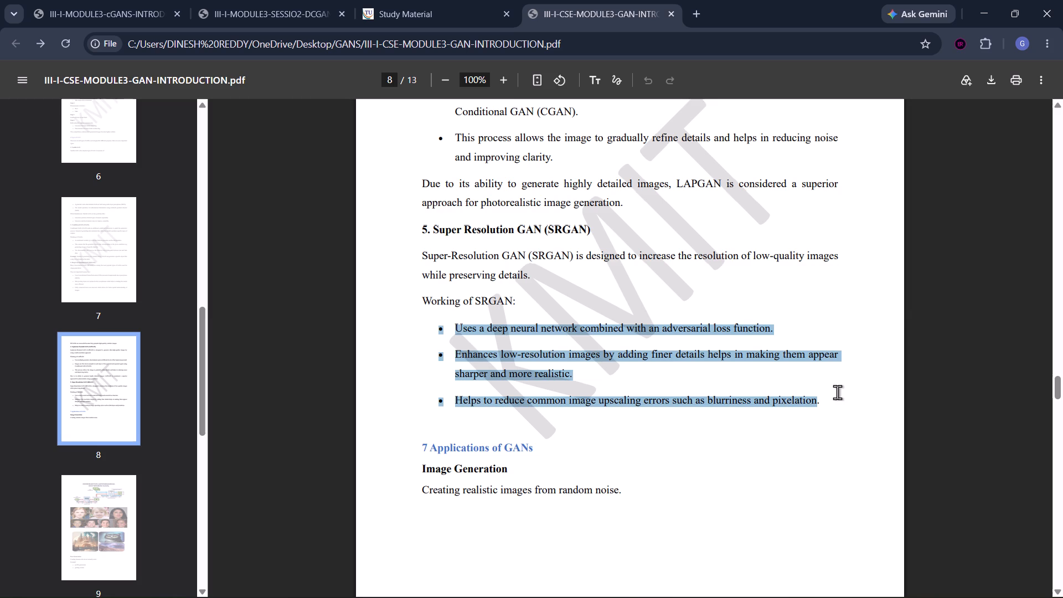
drag(837, 392, 838, 391)
key(ctrl+c)
key(alt+Tab)
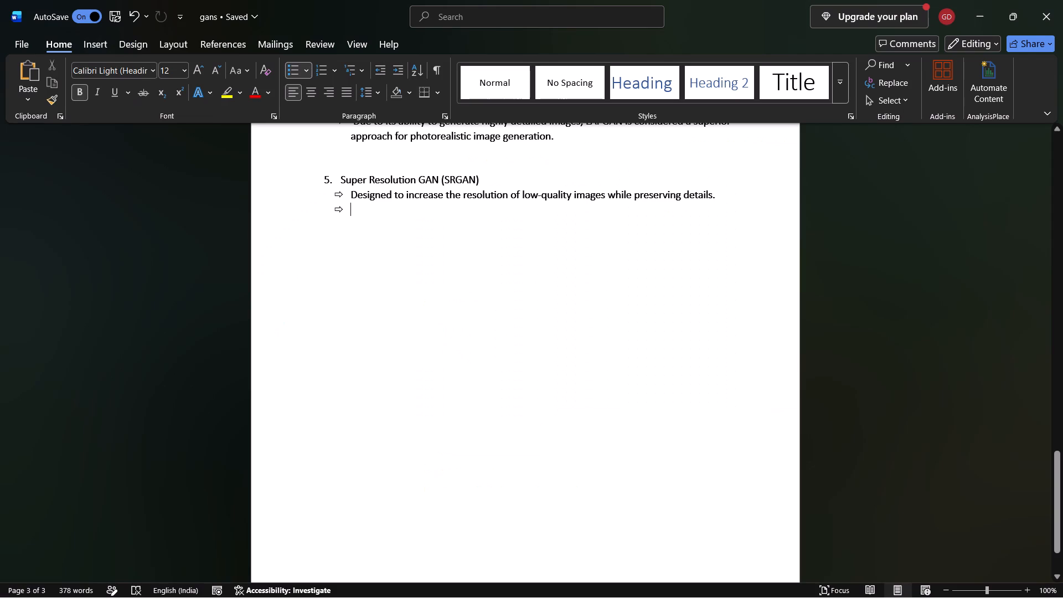
key(ctrl+b)
key(ctrl+v)
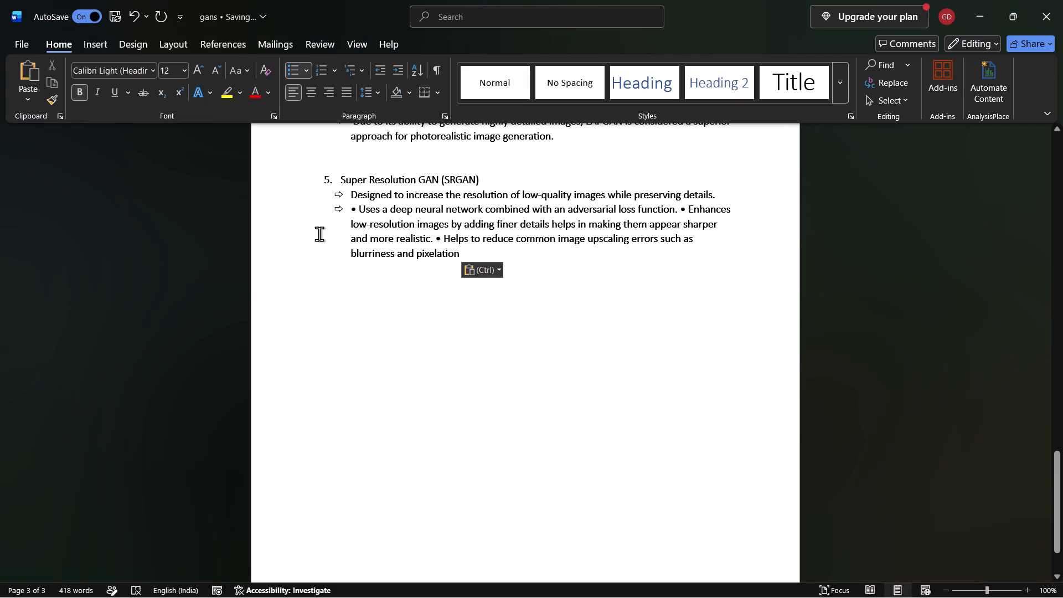
Remove the stray dot before "Uses a deep neural network" and reapply the arrow bullet (=>) to that line.
click(357, 206)
key(BackSpace)
key(BackSpace)
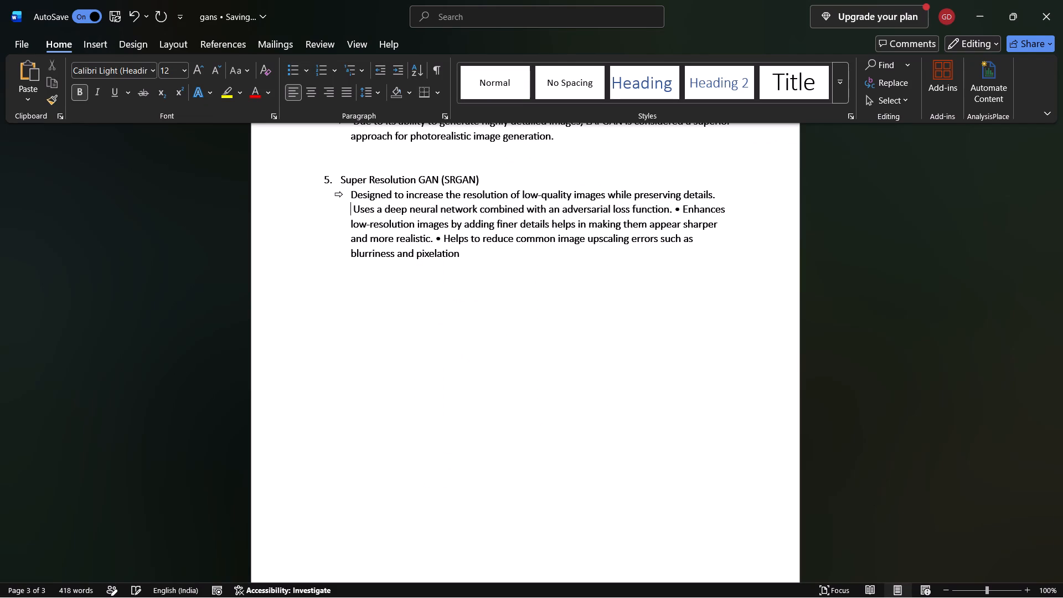
key(BackSpace)
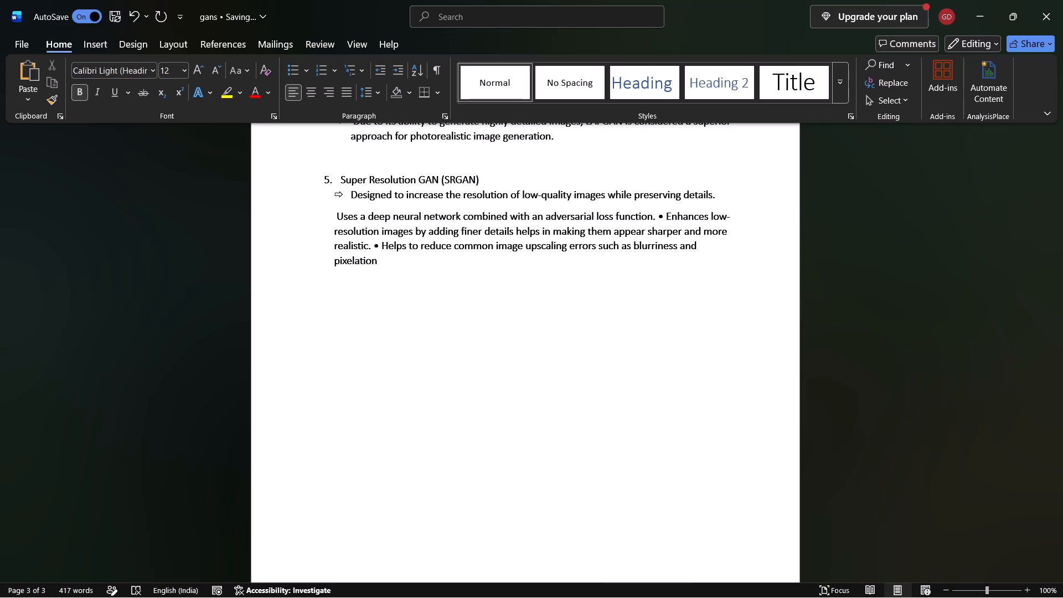
key(equal)
key(shift+less)
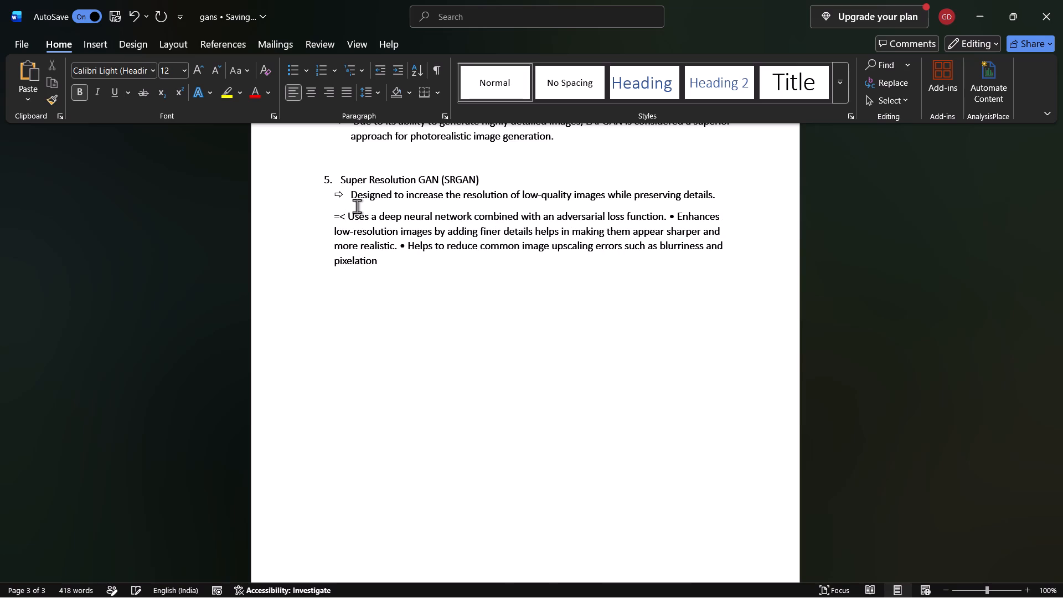
key(BackSpace)
key(shift+less)
key(BackSpace)
text(>)
key(space)
Delete the stray dot before "Enhances low-resolution images" and split that sentence onto its own arrow bullet.
key(Right)
key(Right)
key(Right)
key(Right)
key(Right)
key(Right)
key(Right)
key(Right)
key(Right)
key(Right)
key(Right)
key(Right)
key(Right)
key(Right)
key(Right)
key(Right)
key(Right)
key(Right)
key(Right)
key(Right)
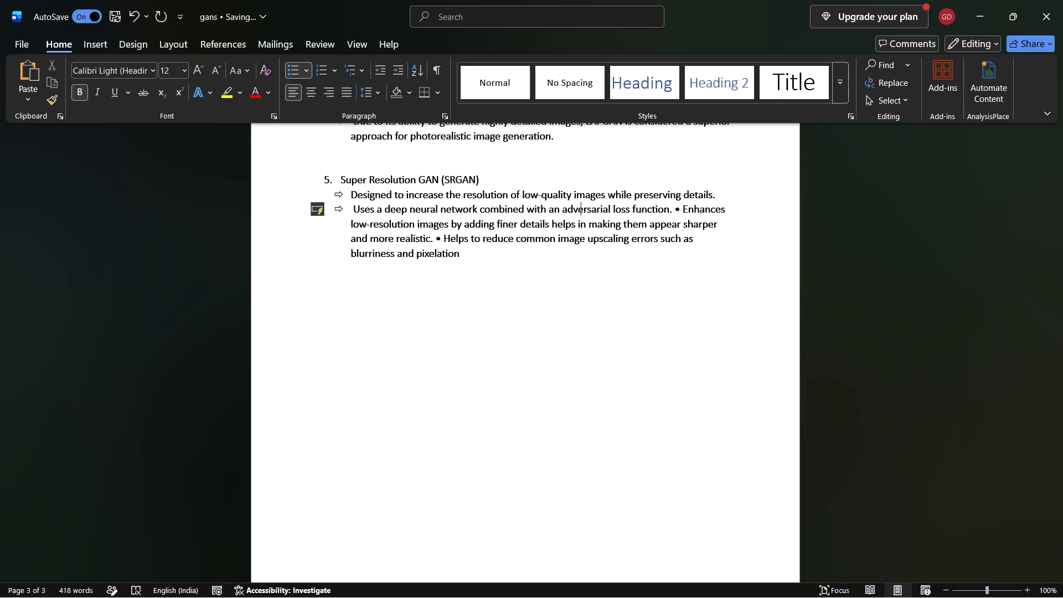
key(Right)
key(backslash)
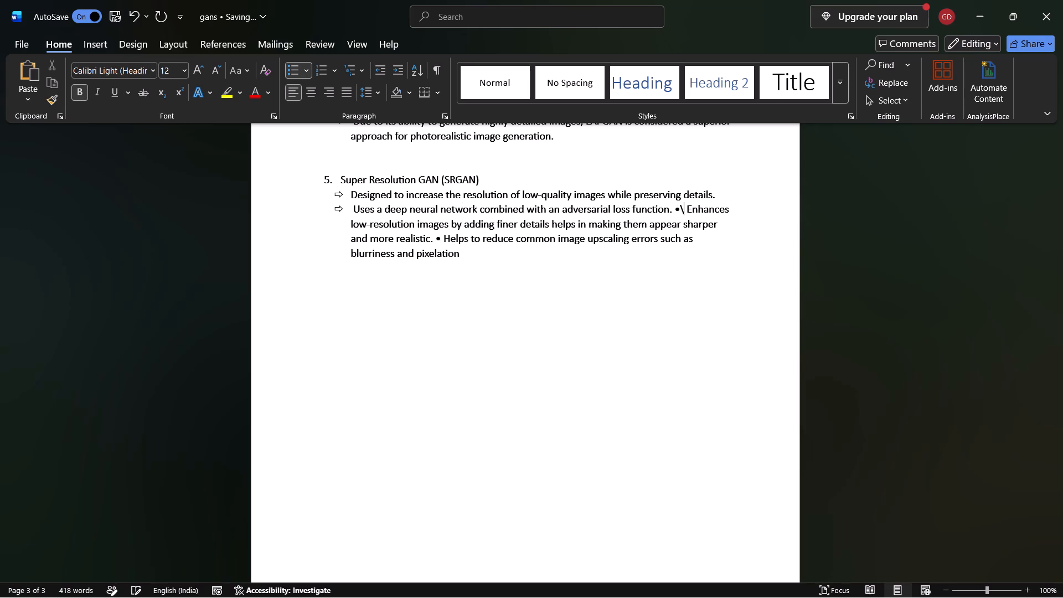
key(BackSpace)
key(BackSpace)
key(Return)
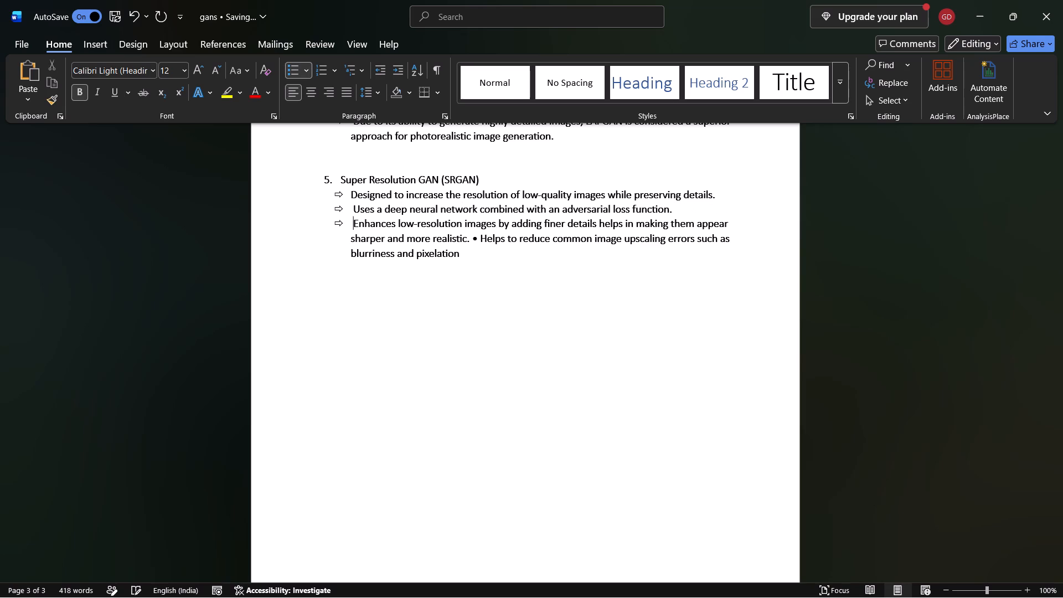
Delete the stray dot before "Helps to reduce common image upscaling errors" and split that sentence onto its own arrow bullet.
key(Right)
key(Right)
key(Right)
key(Right)
key(Right)
key(Right)
key(Right)
key(Right)
key(Right)
key(Right)
key(Right)
key(Right)
key(Right)
key(Right)
key(Right)
key(Right)
key(Right)
key(Right)
key(Right)
key(Right)
key(Right)
key(Right)
key(Right)
key(Right)
text(\\)
key(BackSpace)
key(BackSpace)
key(BackSpace)
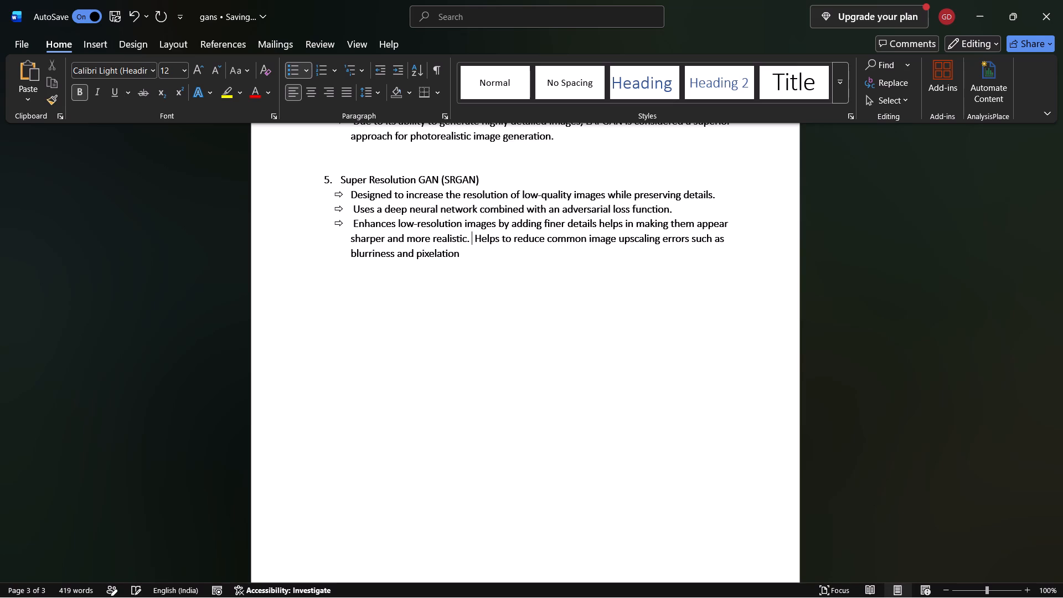
key(Return)
Review the DCGAN, LAPGAN and SRGAN sections in the PDF and check them against the GAN types noted in Word.
key(alt+Tab)
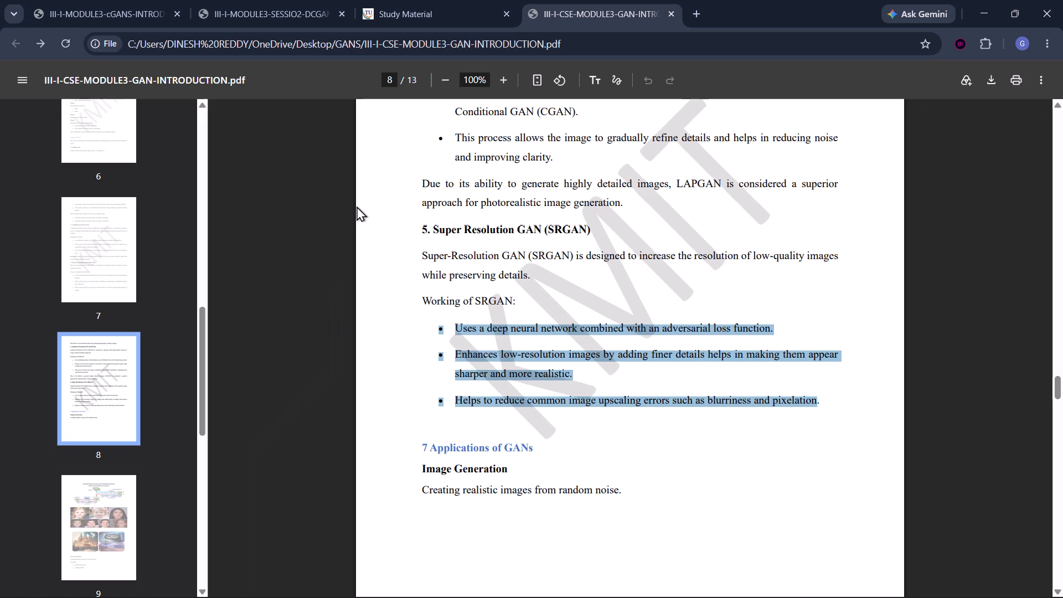
middle_click(681, 525)
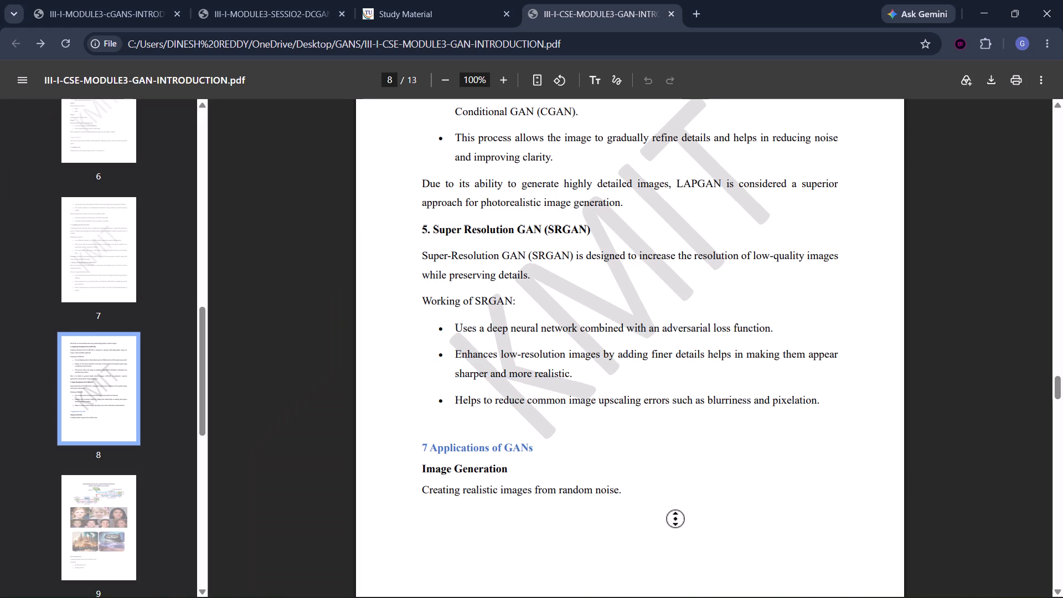
scroll(675, 519, down, 1)
middle_click(682, 543)
middle_click(659, 597)
scroll(659, 597, up, 1)
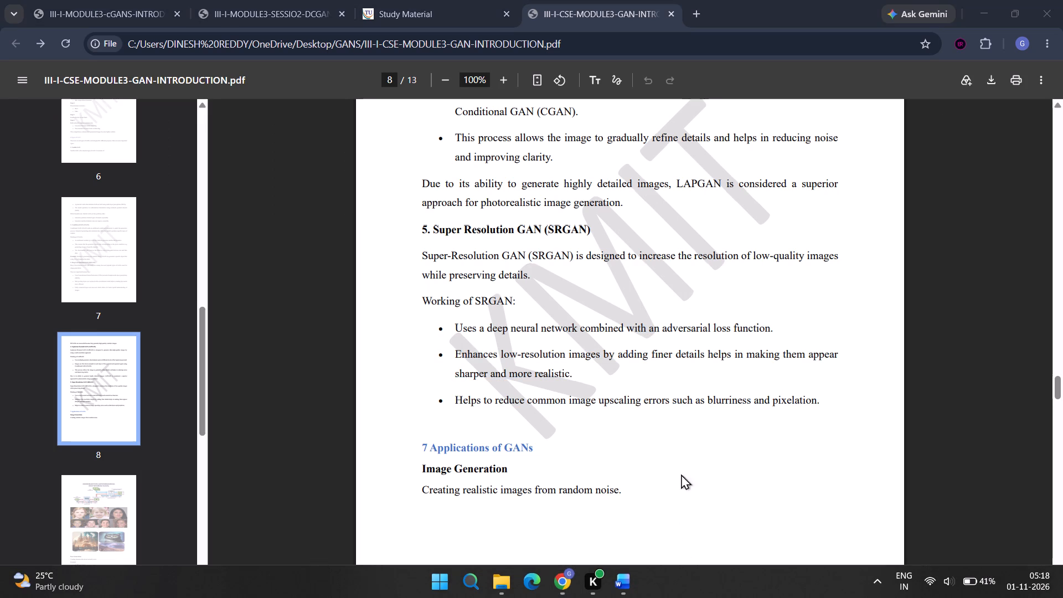
middle_click(692, 431)
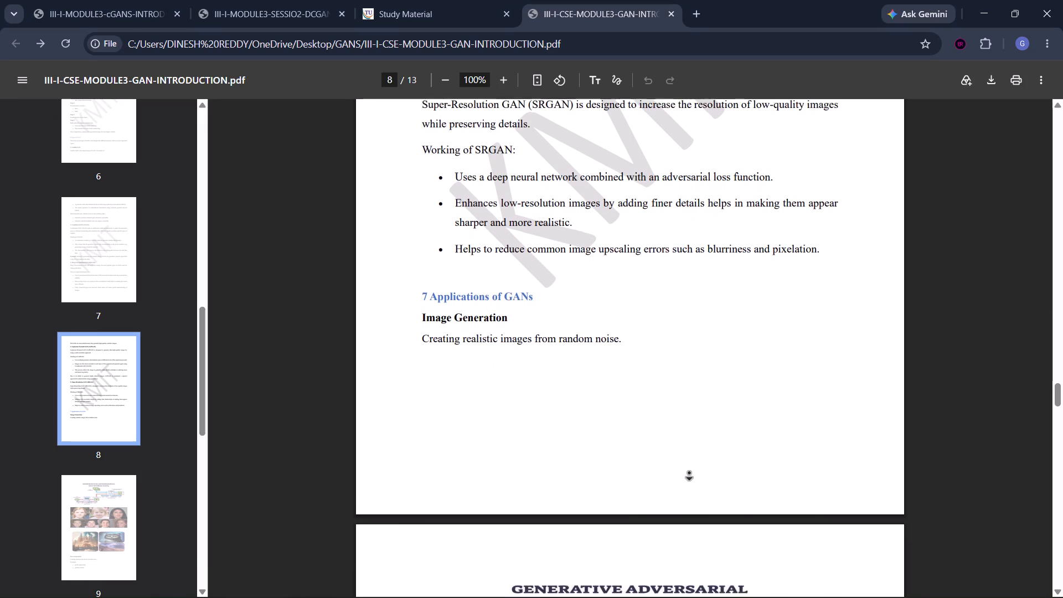
middle_click(689, 473)
middle_click(689, 473)
drag(434, 321, 439, 324)
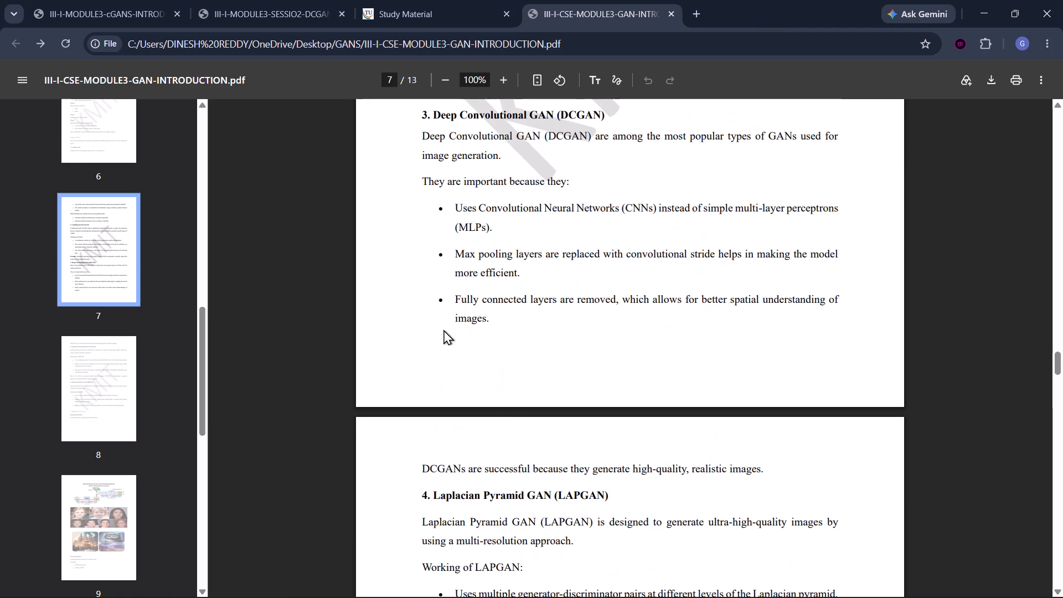
middle_drag(506, 414, 508, 419)
middle_click(548, 526)
middle_click(548, 526)
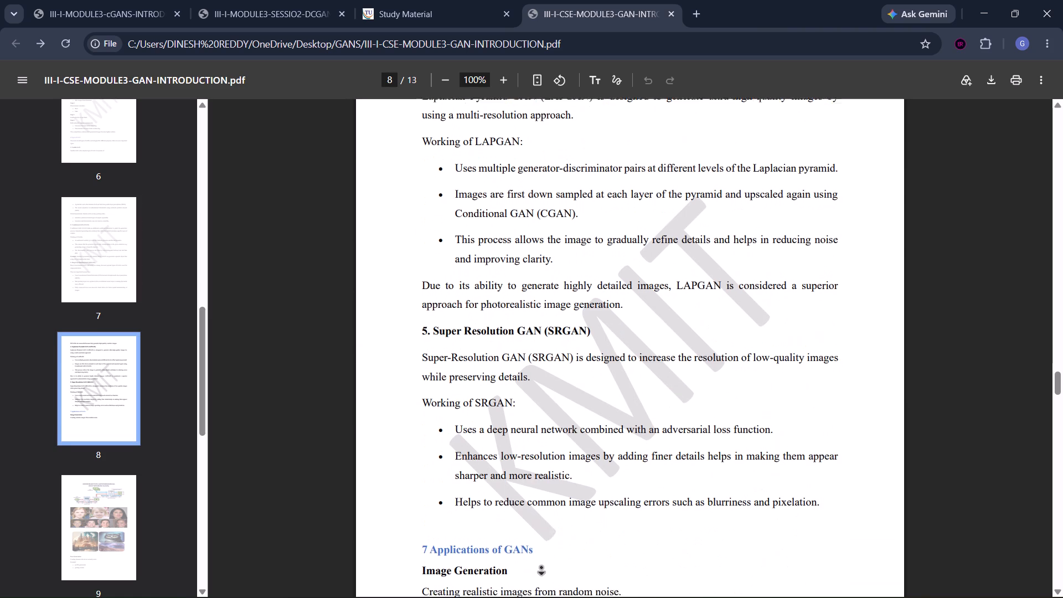
middle_click(541, 568)
drag(424, 497, 564, 497)
click(564, 497)
middle_click(775, 497)
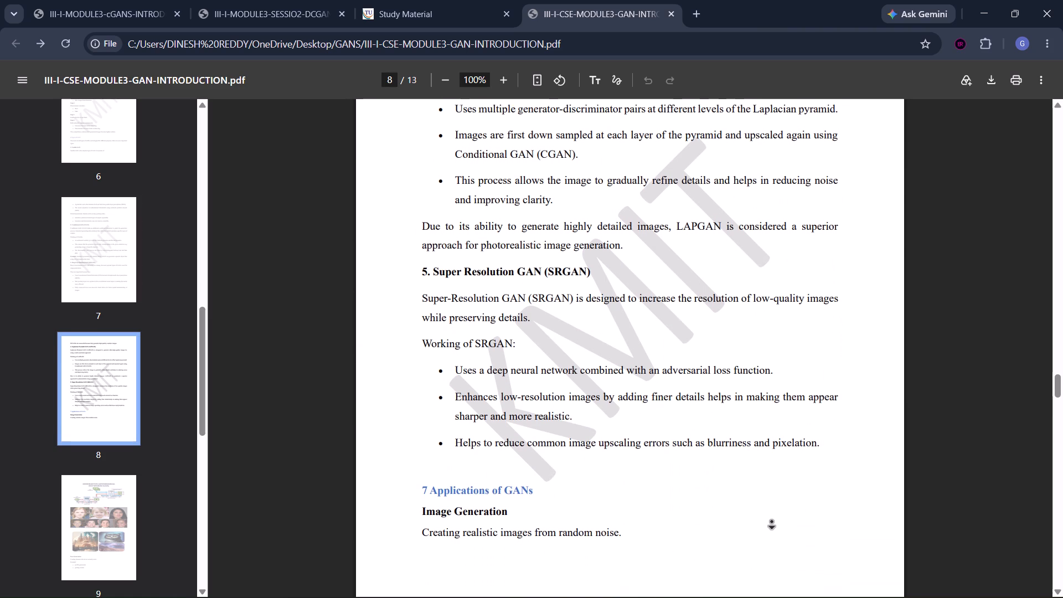
middle_click(771, 523)
alt+scroll(770, 523, up, 1)
key(alt+Tab)
scroll(638, 461, up, 1)
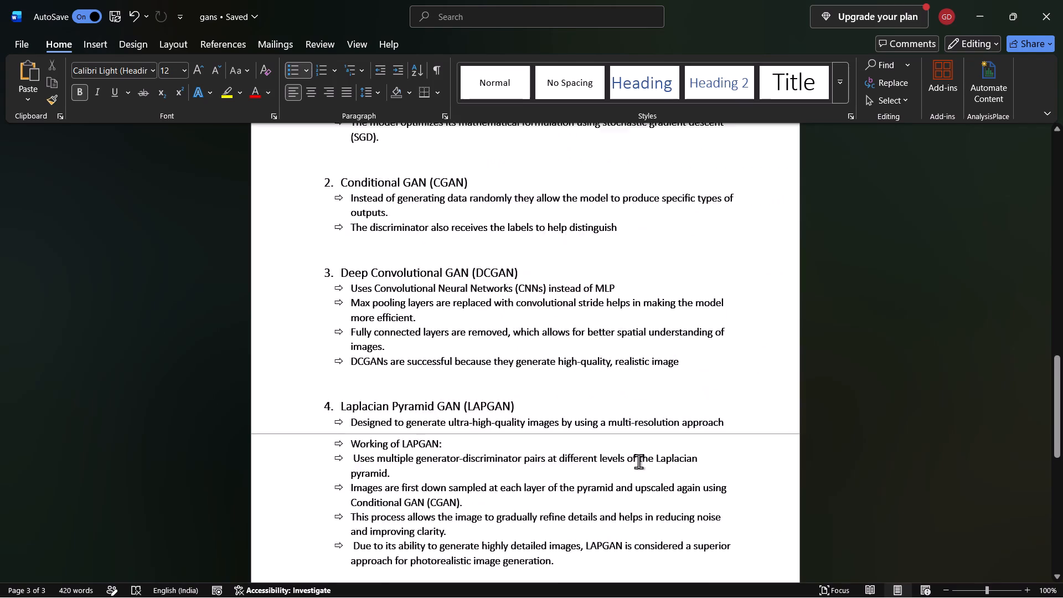
scroll(638, 461, up, 1)
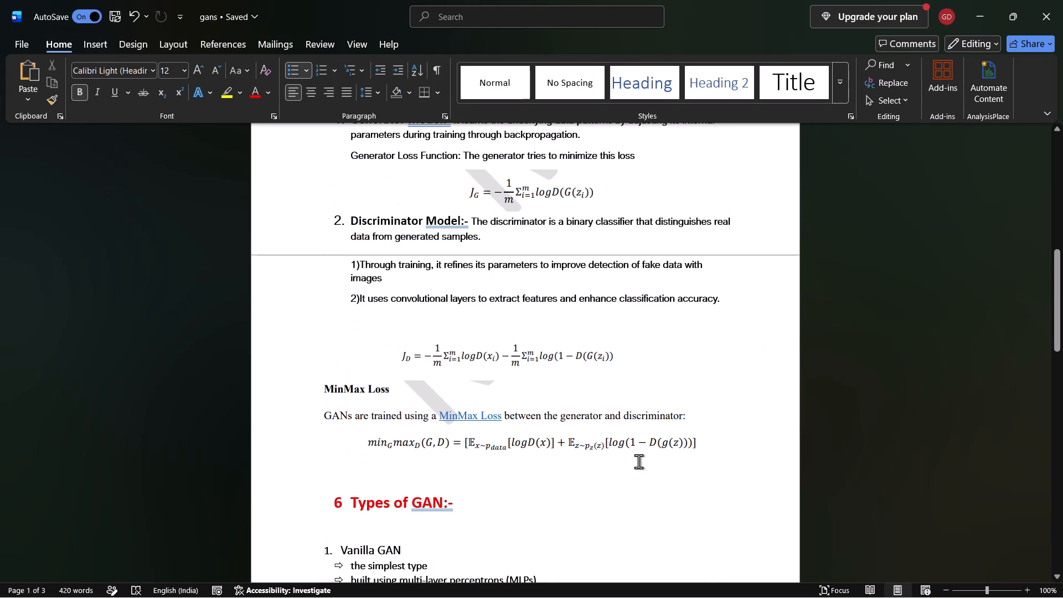
Read the Image Generation, Face Generation and DeepFake Technology parts of "7 Applications of GANs" in the PDF.
key(alt+Tab)
middle_click(669, 484)
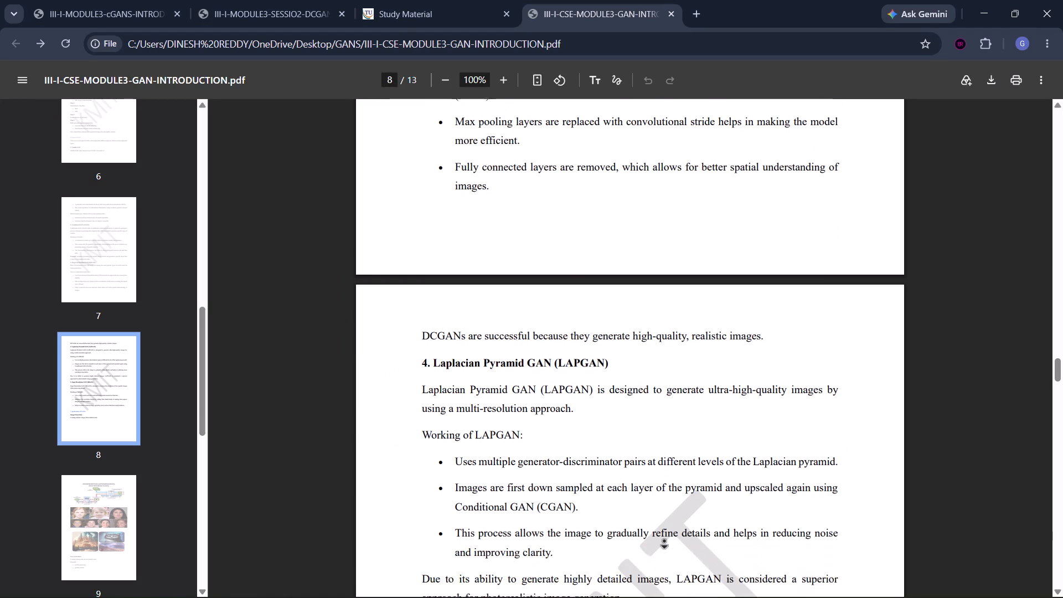
middle_click(663, 544)
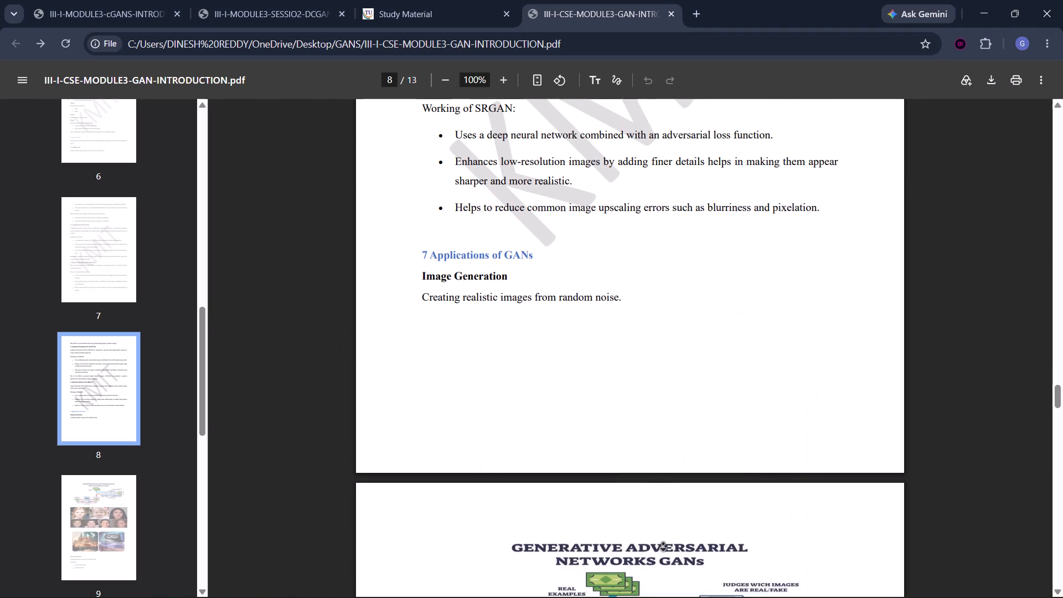
drag(423, 274, 527, 276)
click(527, 276)
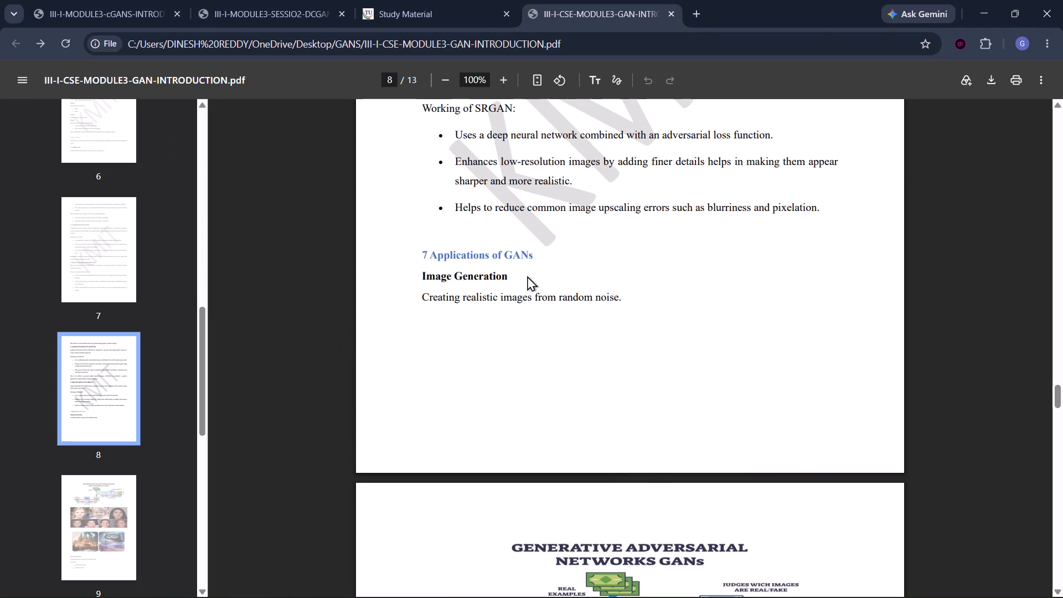
drag(413, 301, 615, 294)
click(615, 294)
middle_click(560, 389)
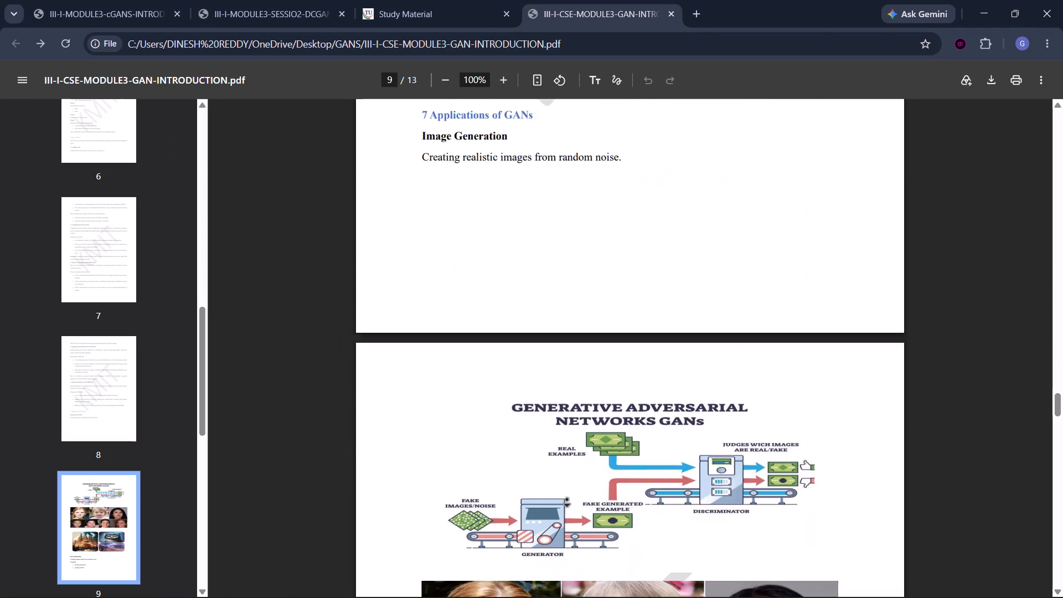
middle_click(567, 500)
middle_click(567, 500)
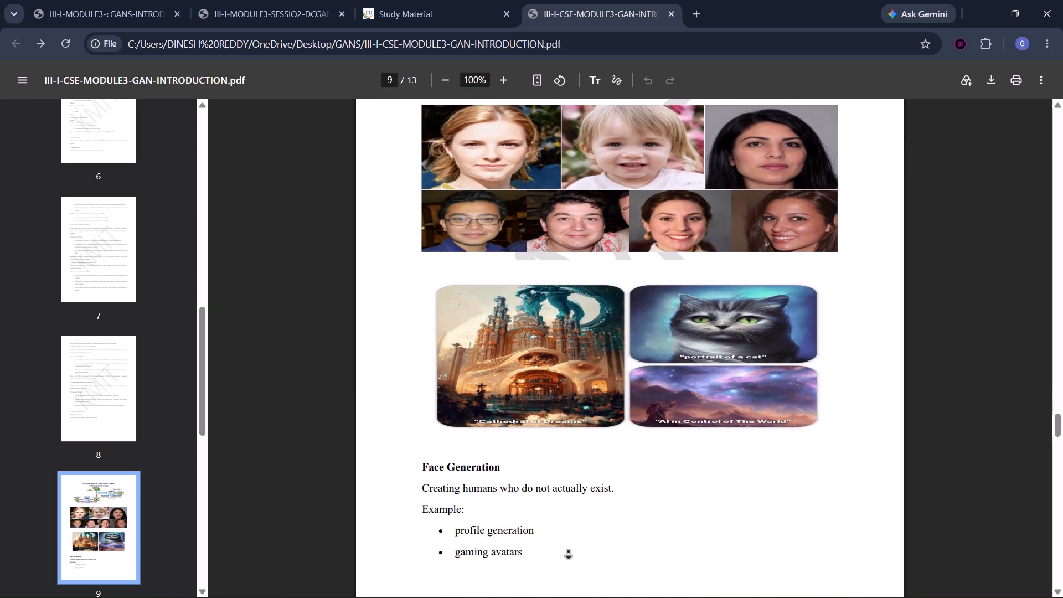
middle_click(569, 551)
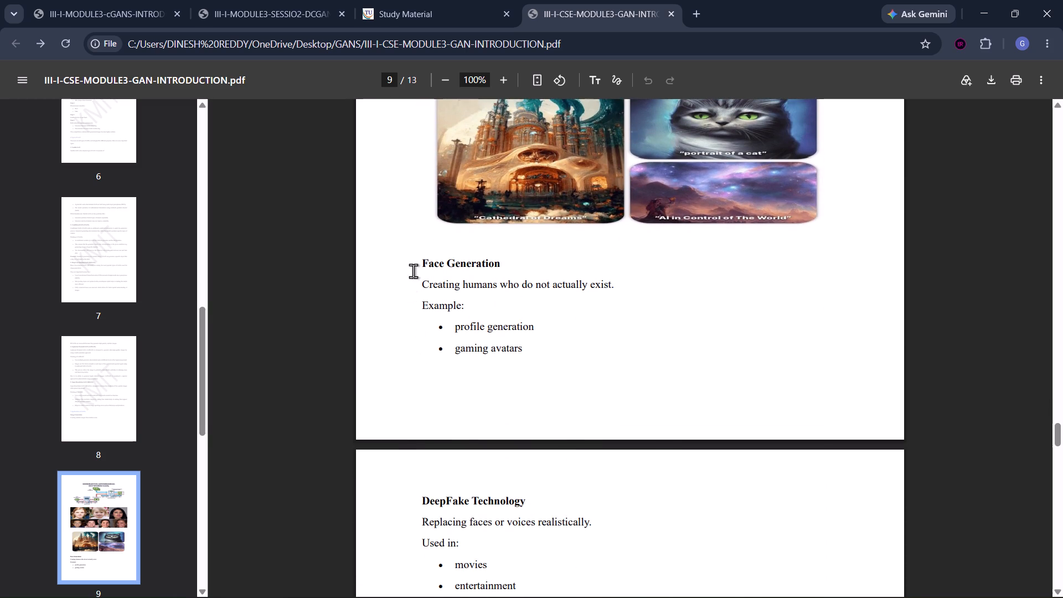
drag(422, 283, 571, 281)
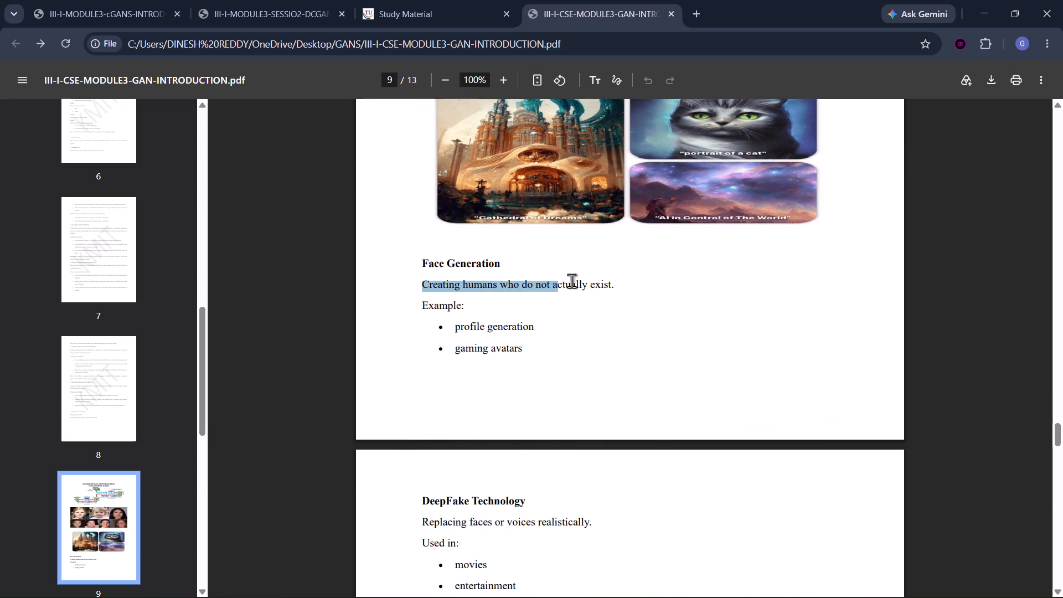
drag(571, 281, 639, 280)
click(639, 280)
middle_click(546, 465)
middle_click(561, 534)
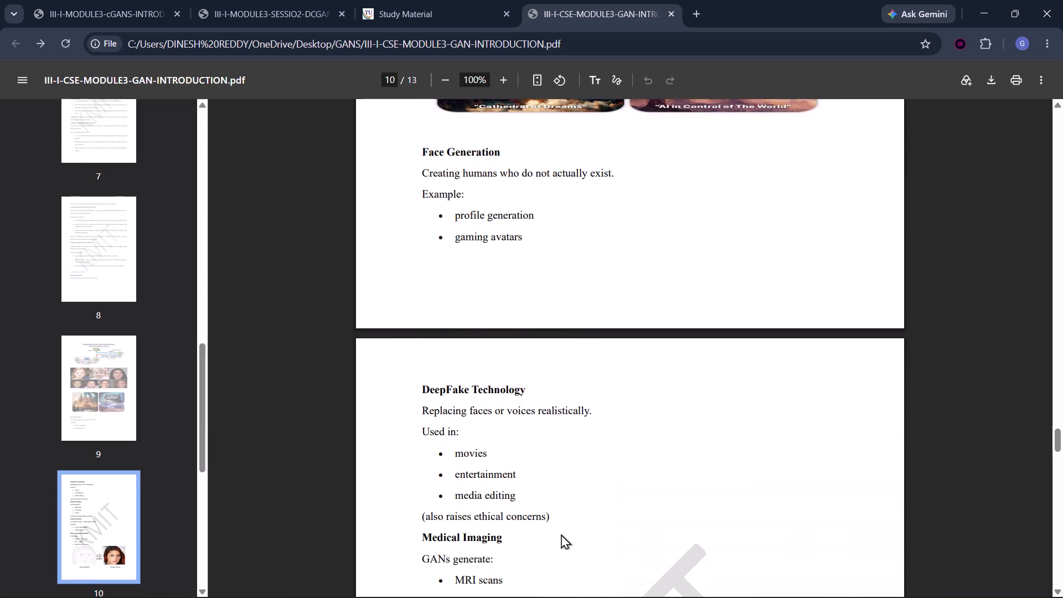
drag(421, 396, 592, 412)
click(592, 412)
middle_click(594, 520)
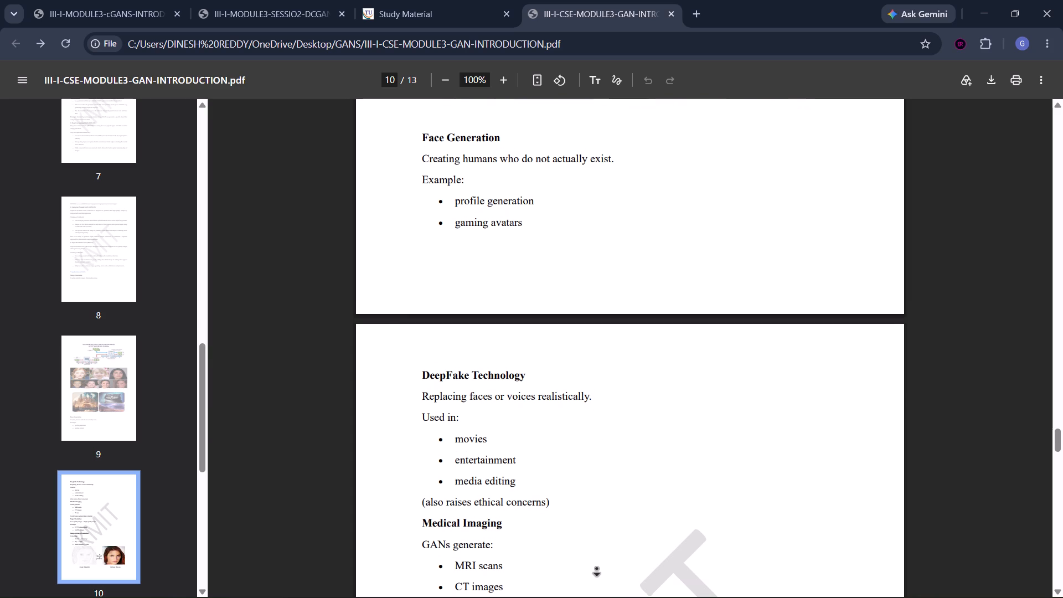
middle_click(597, 578)
Copy the heading "7 Applications of GANs" from the PDF and paste it a few lines below the SRGAN bullets in Word.
scroll(587, 568, up, 1)
middle_click(587, 568)
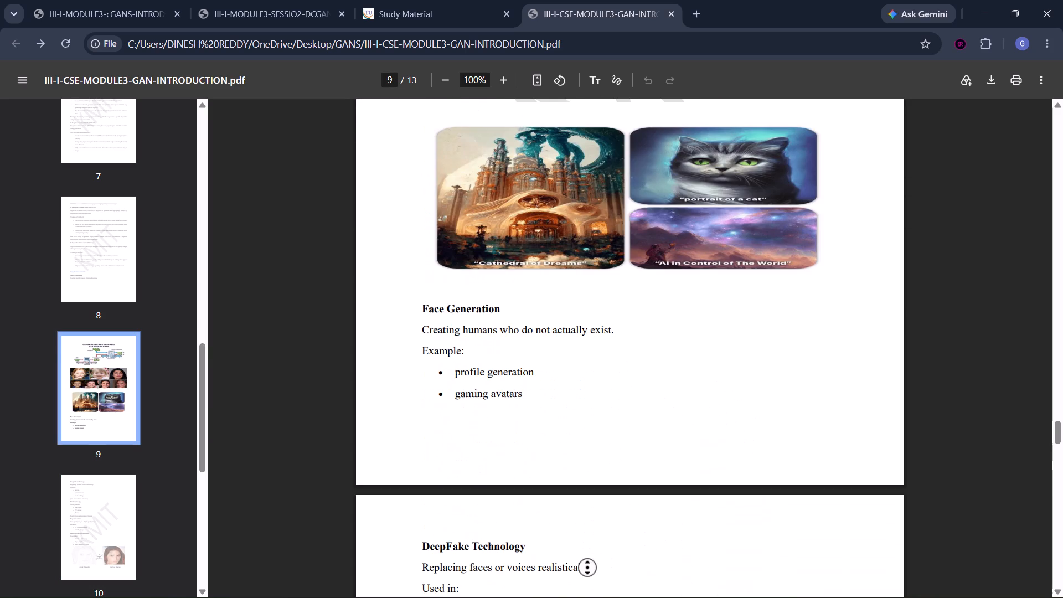
scroll(587, 568, down, 3)
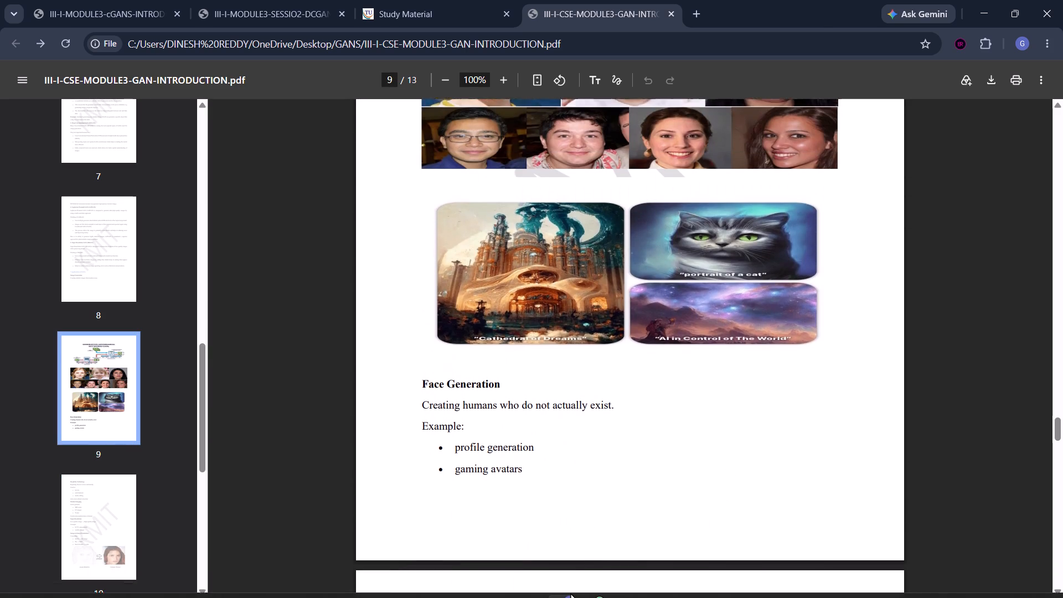
middle_click(553, 473)
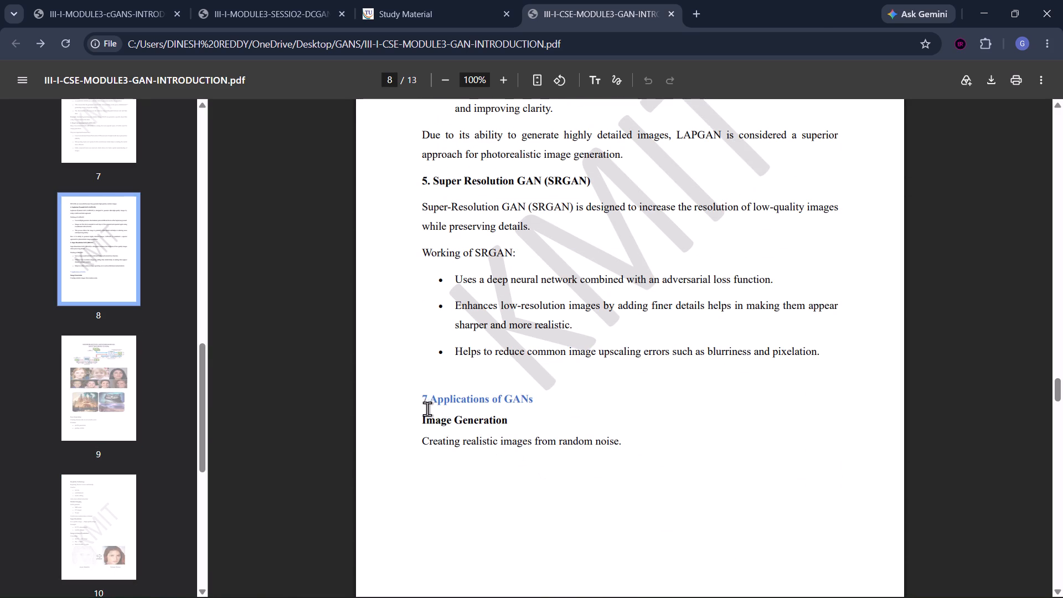
drag(419, 401, 596, 400)
key(ctrl+c)
key(alt+Tab)
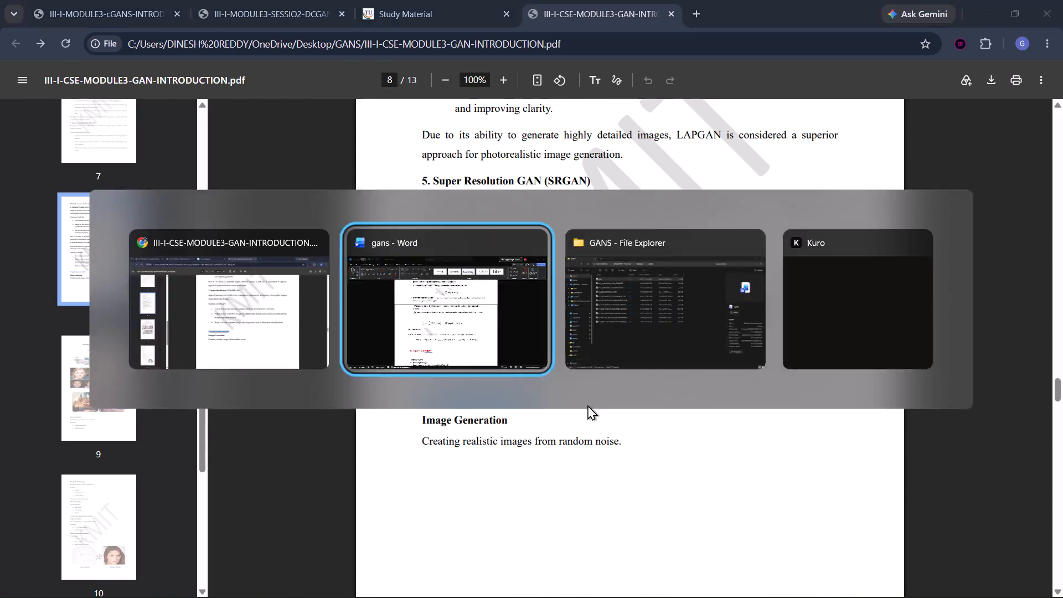
scroll(349, 531, down, 2)
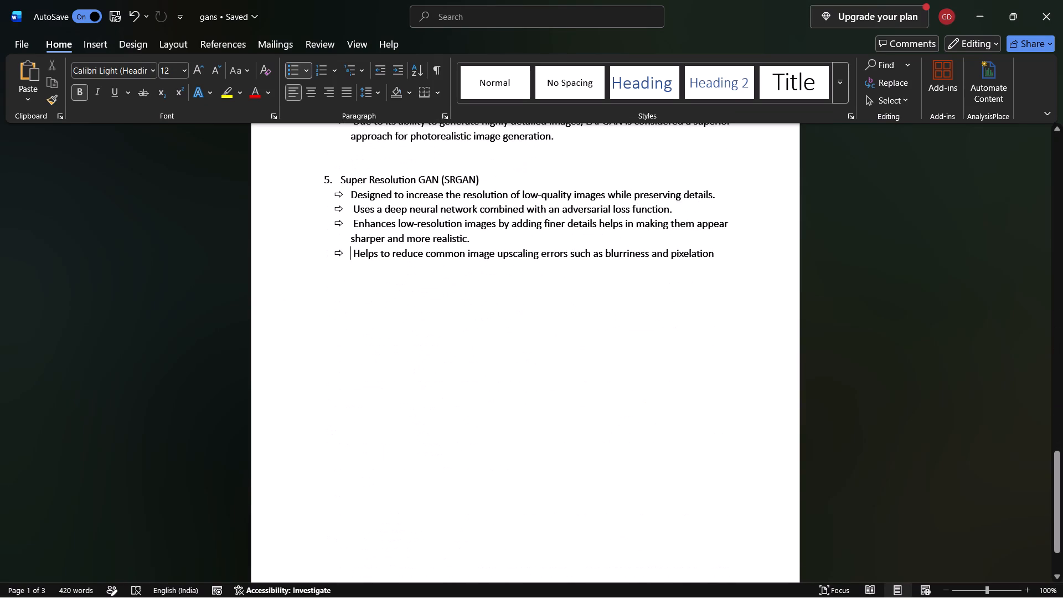
click(737, 261)
key(Return)
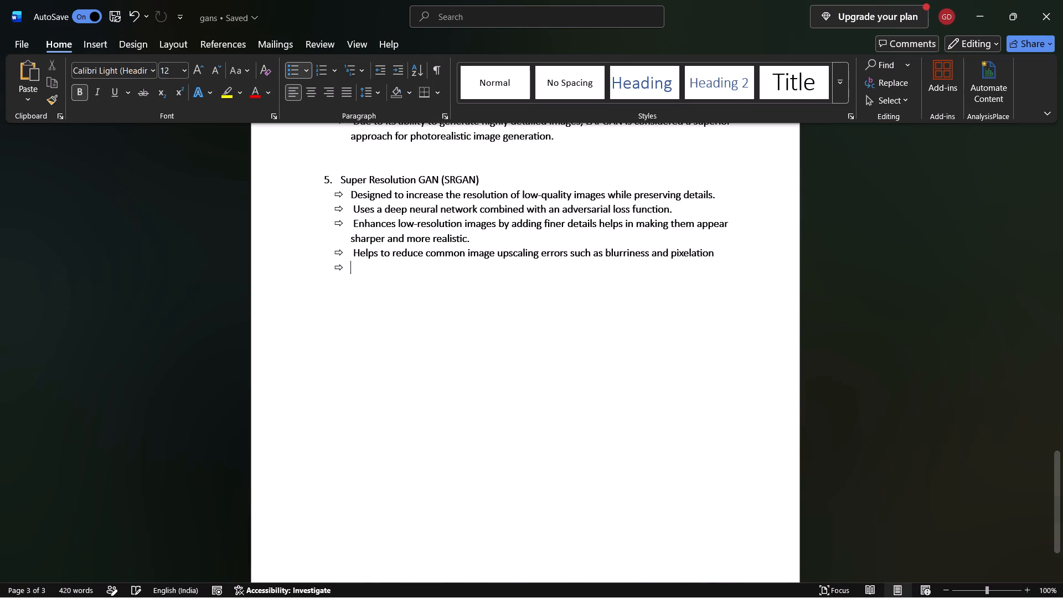
key(Return)
key(Return)
key(Return)
key(ctrl+v)
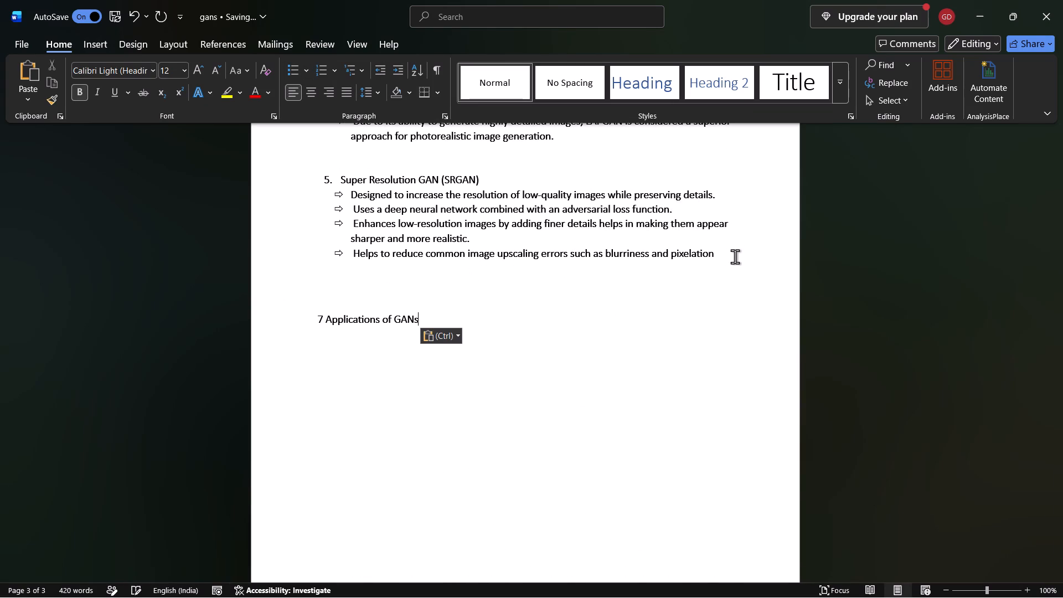
Remove one blank line above the pasted "7 Applications of GANs" heading.
scroll(735, 256, up, 1)
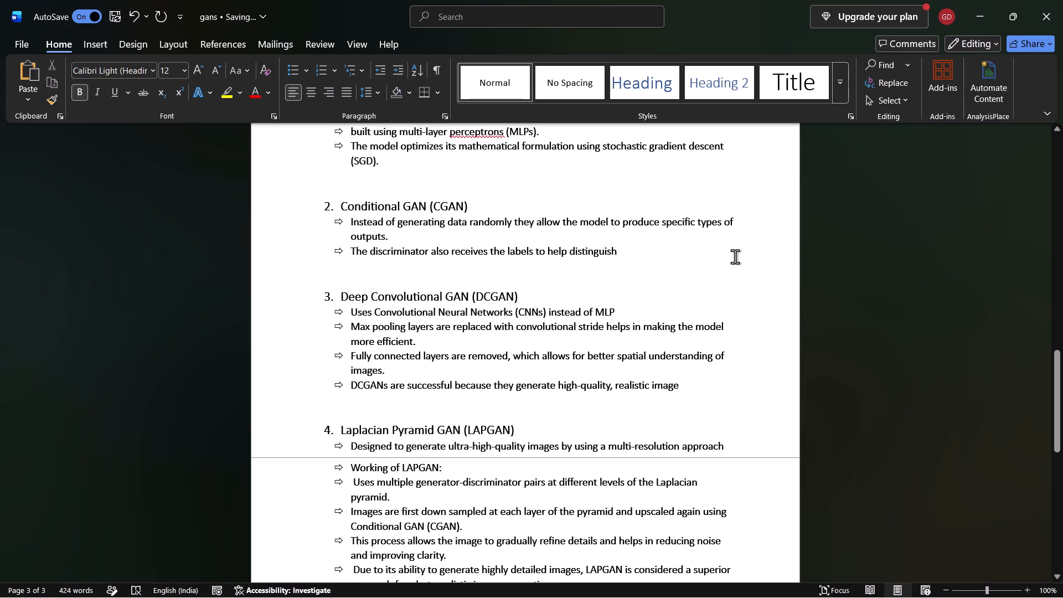
key(ctrl+z)
key(ctrl+y)
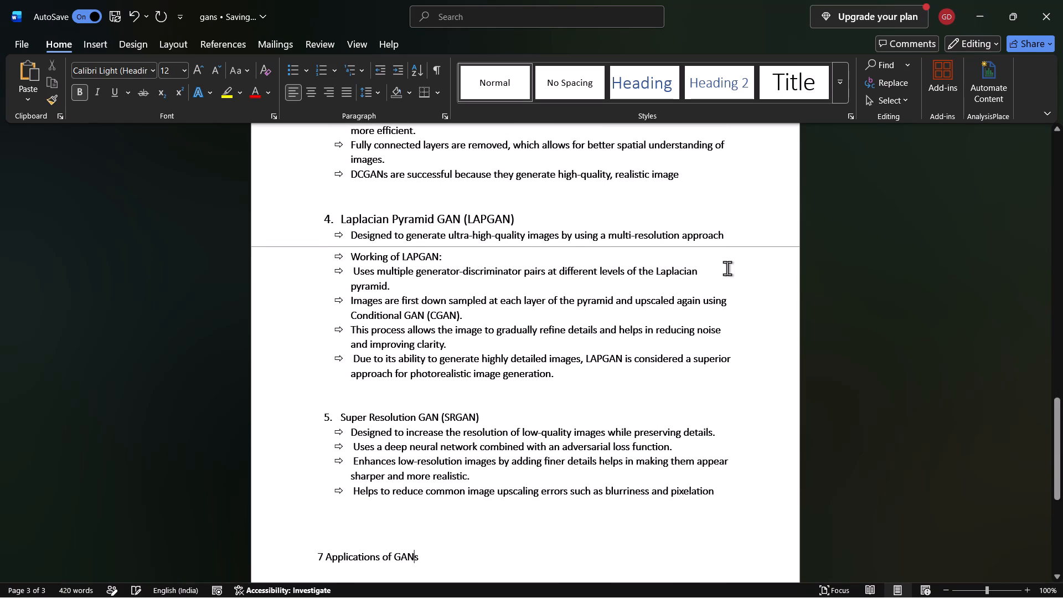
key(Up)
key(BackSpace)
Increase the font size of the "Super Resolution GAN (SRGAN)" heading by one step to match the LAPGAN heading.
scroll(727, 269, up, 1)
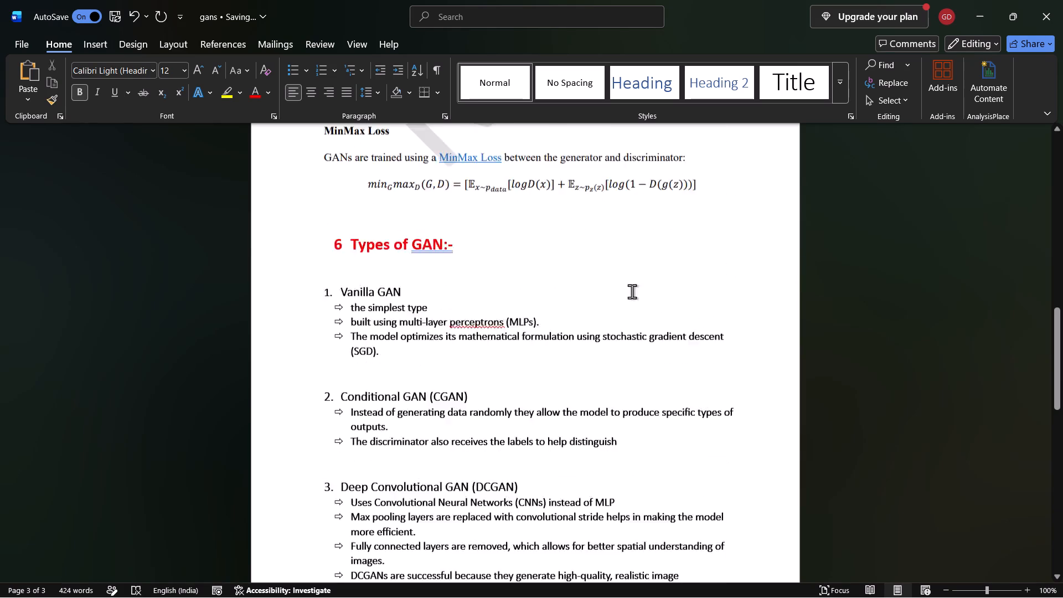
scroll(575, 362, down, 1)
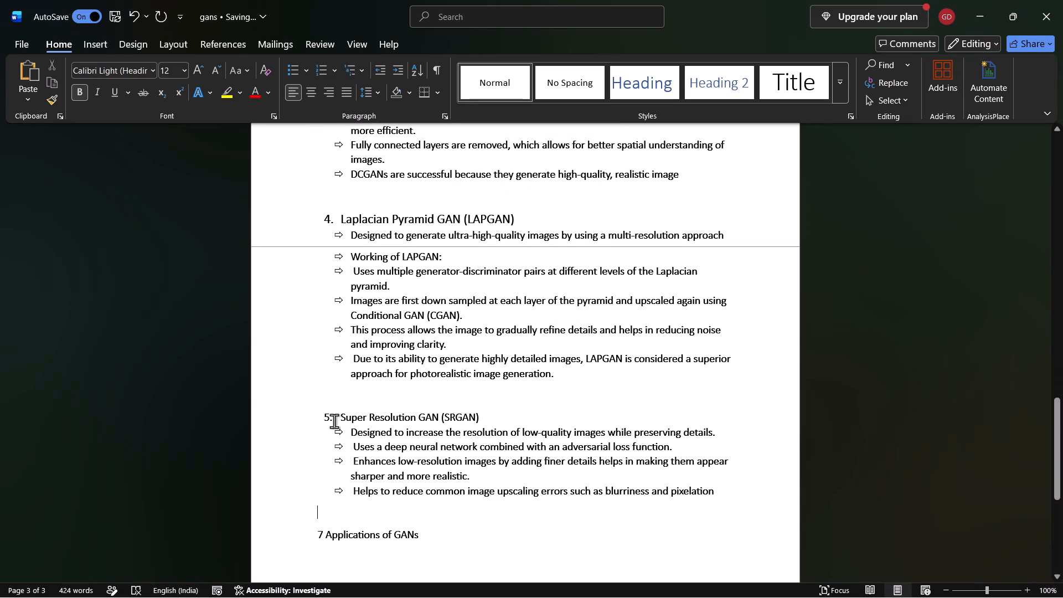
drag(359, 415, 512, 425)
click(427, 412)
drag(342, 420, 477, 417)
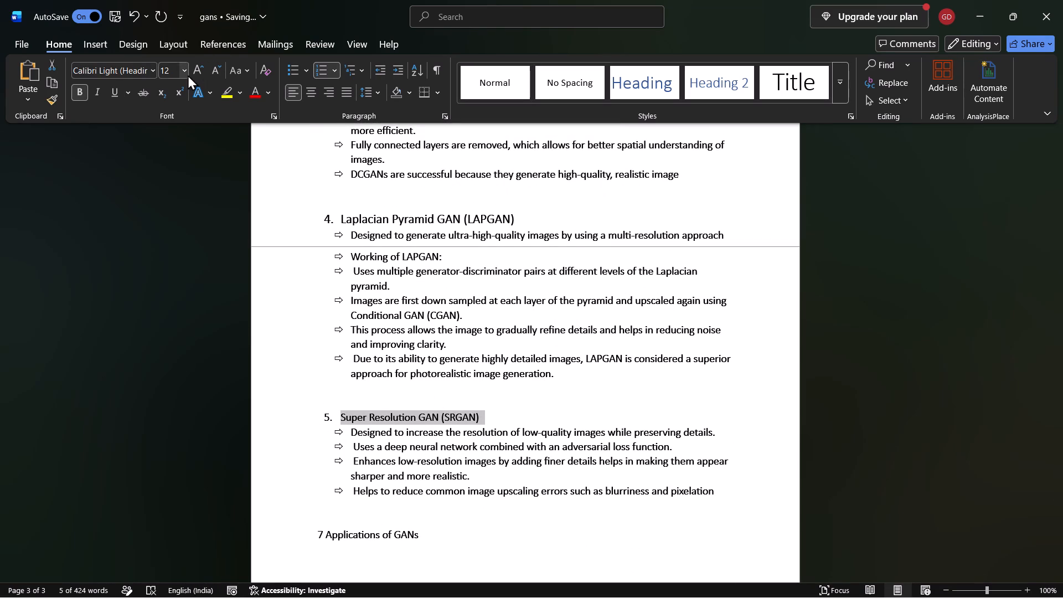
click(188, 75)
click(187, 65)
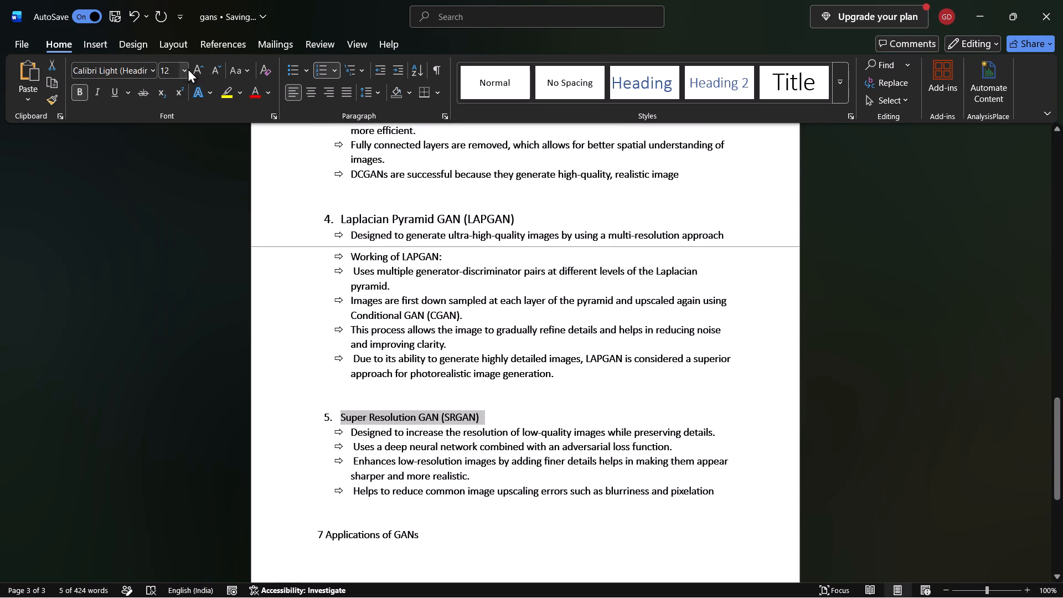
click(198, 70)
click(319, 363)
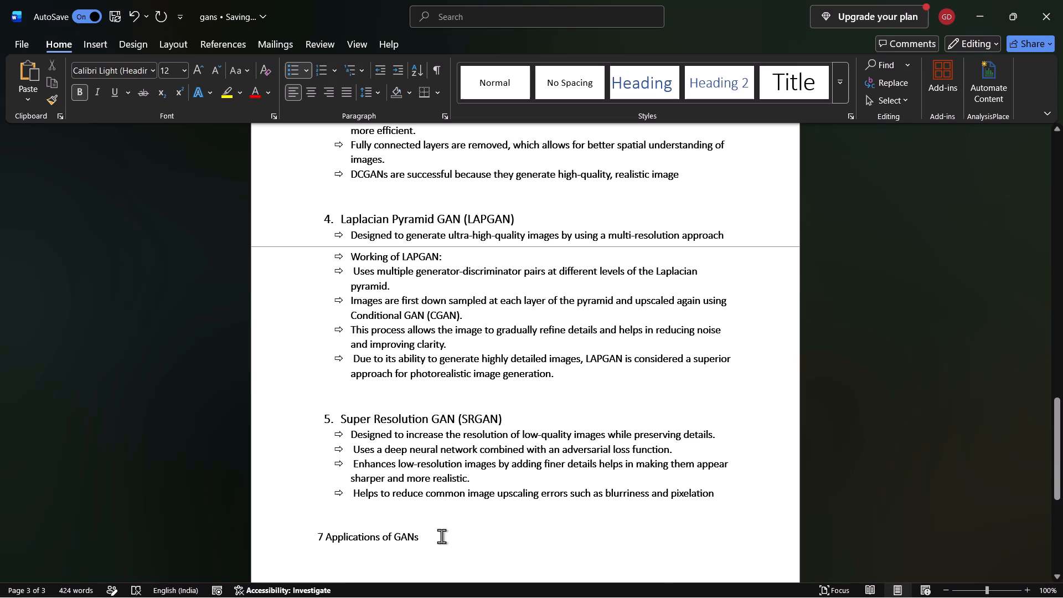
Copy the subheading "Image Generation" under "7 Applications of GANs" in the PDF.
key(alt+Tab)
key(alt+Tab)
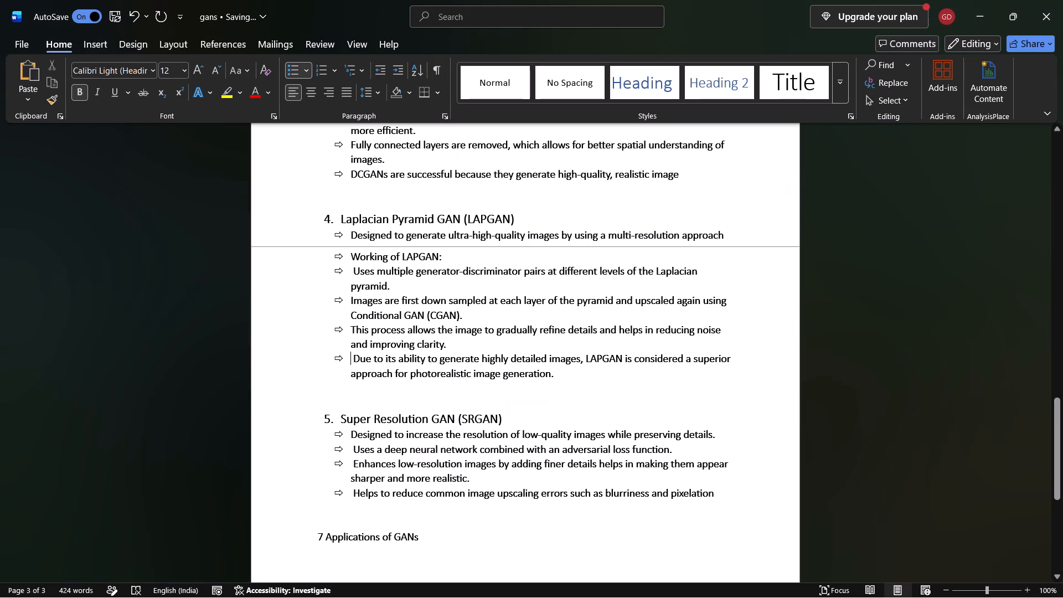
key(alt+Tab)
click(457, 455)
key(alt+Tab)
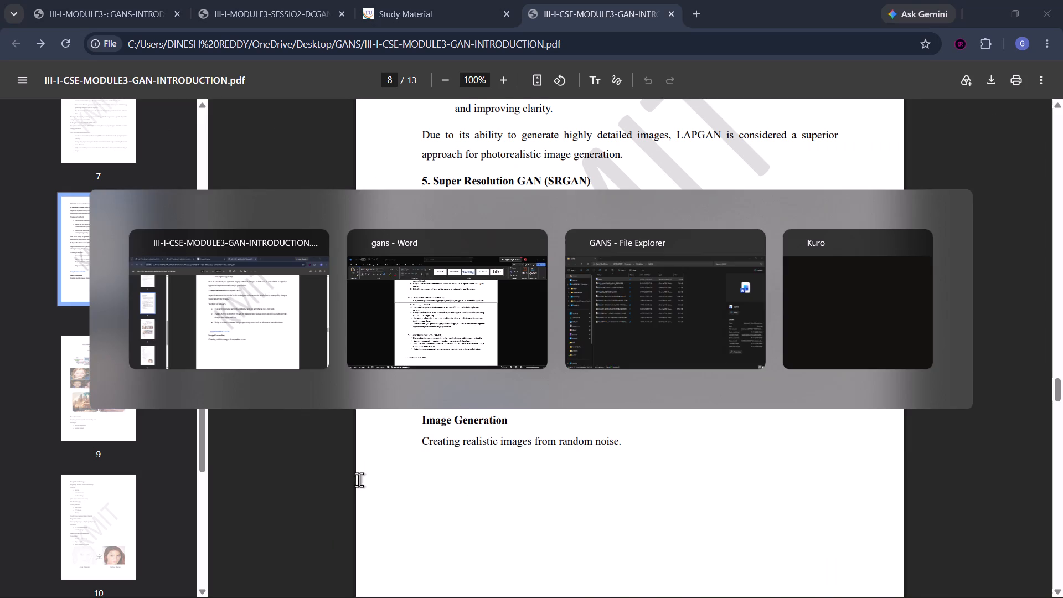
key(alt+Tab)
drag(419, 419, 581, 421)
key(ctrl+c)
In Word, add an arrow bullet below the "7 Applications of GANs" heading and paste "Image Generation" into it, completing the final letter.
key(alt+Tab)
click(372, 558)
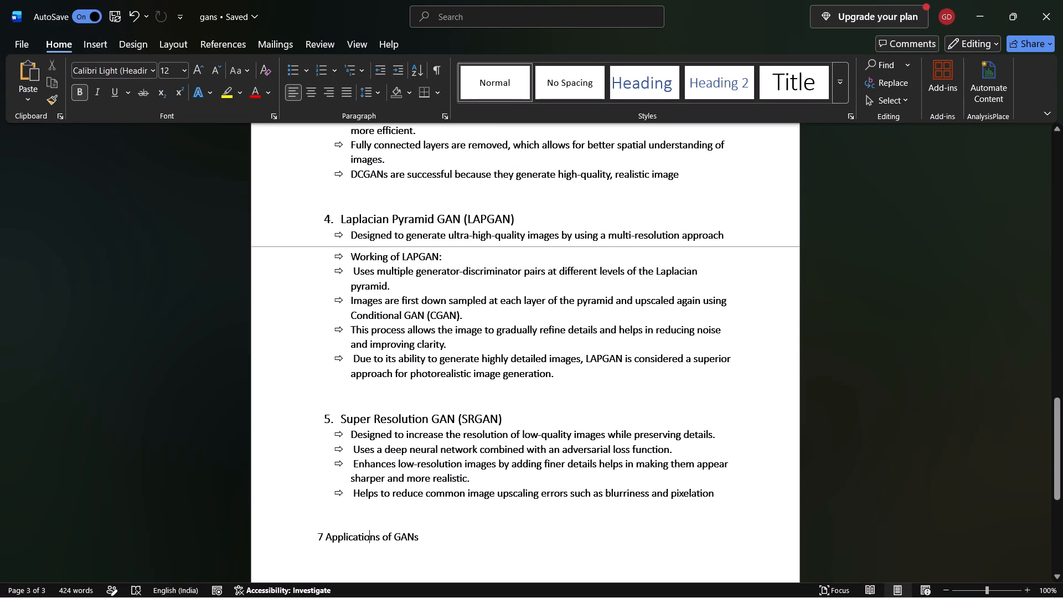
key(Right)
key(0)
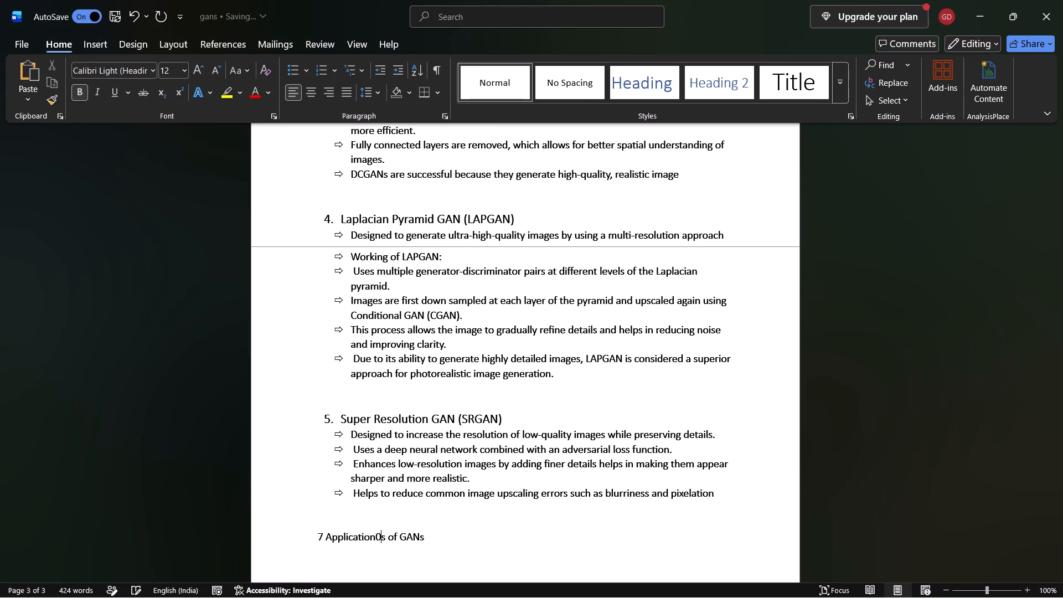
key(BackSpace)
key(Right)
key(Right)
key(Right)
key(Right)
key(Right)
key(Right)
key(Right)
key(Right)
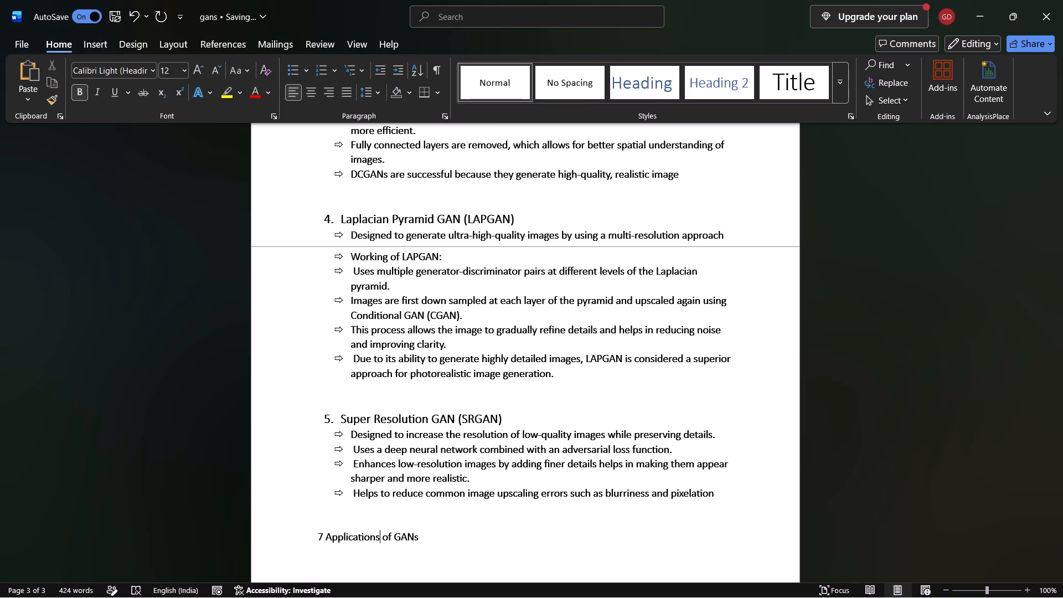
key(Right)
key(Return)
key(equal)
key(BackSpace)
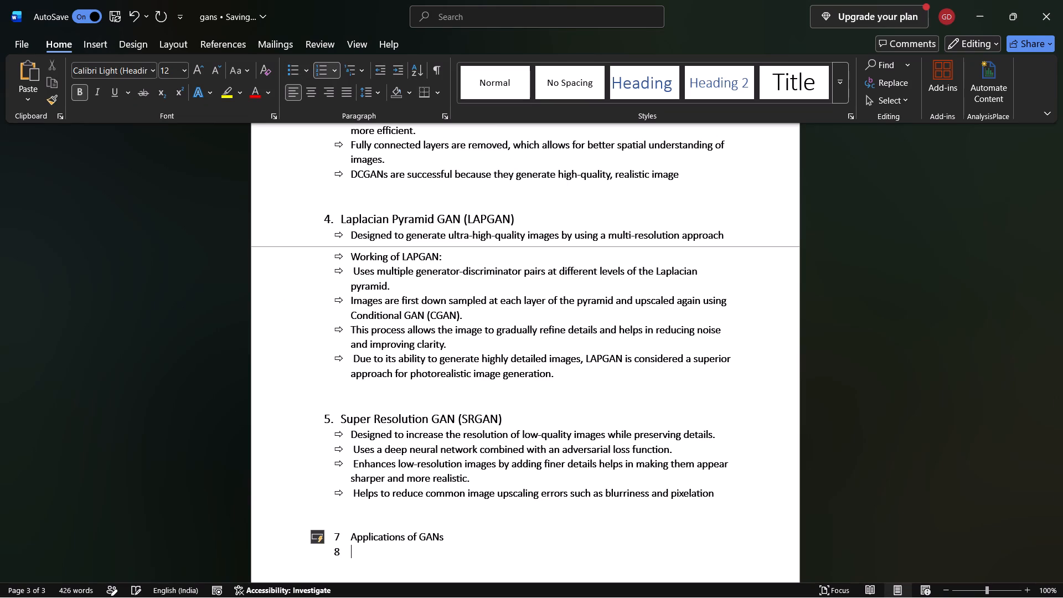
key(BackSpace)
text(=>)
key(space)
key(ctrl+v)
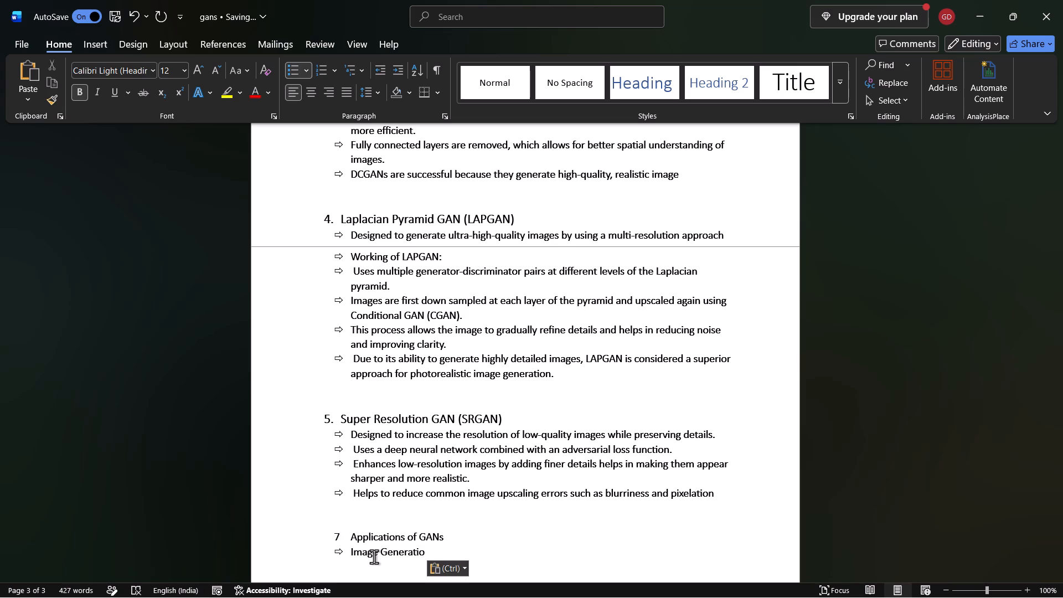
key(n)
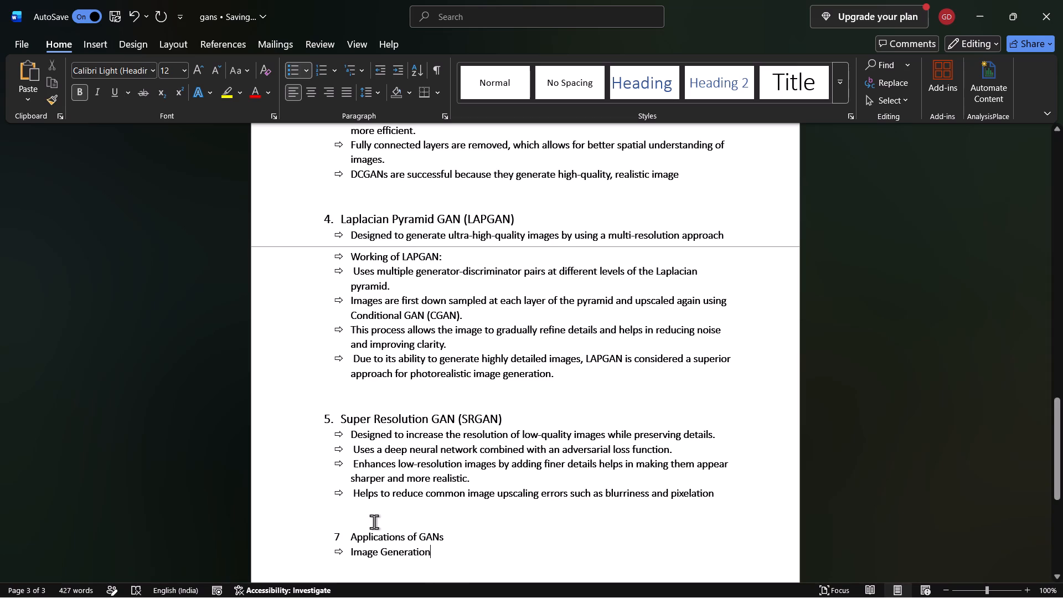
Enlarge the "Applications of GANs" heading to font size 18.
drag(326, 537, 467, 559)
click(467, 559)
drag(351, 535, 371, 538)
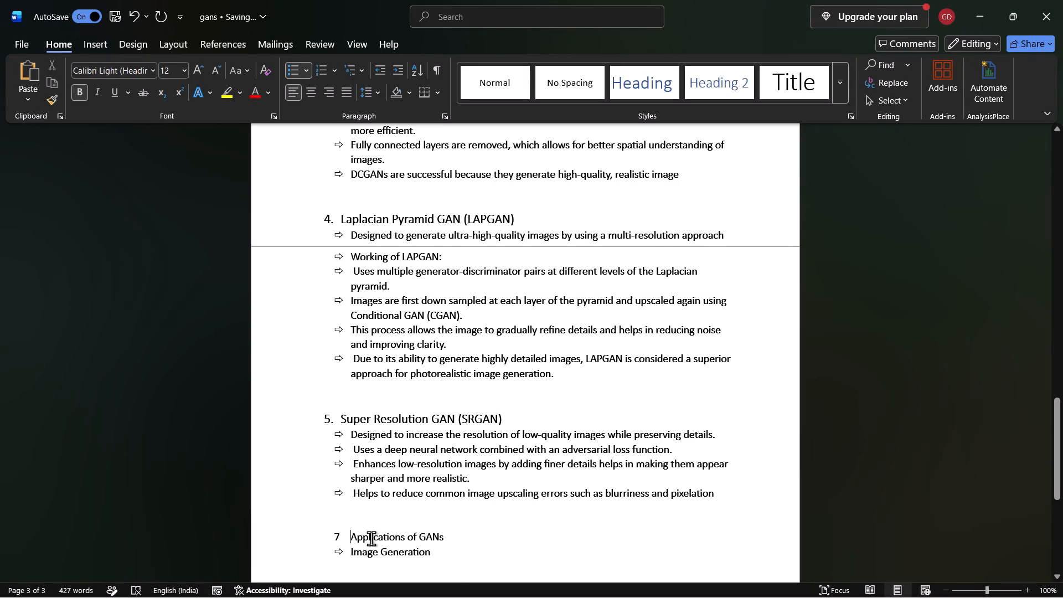
drag(371, 538, 460, 537)
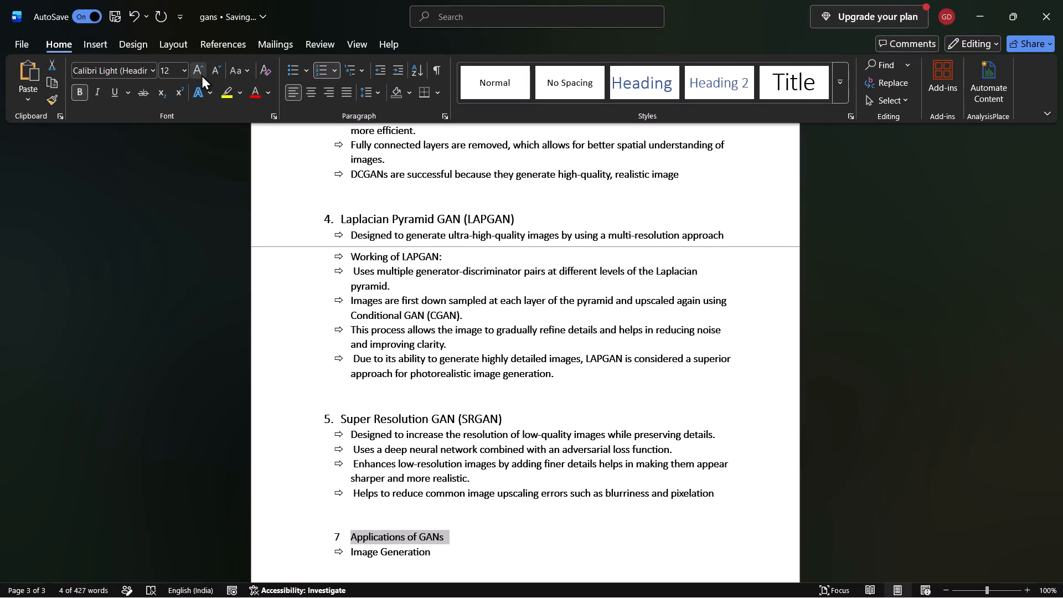
triple_click(200, 75)
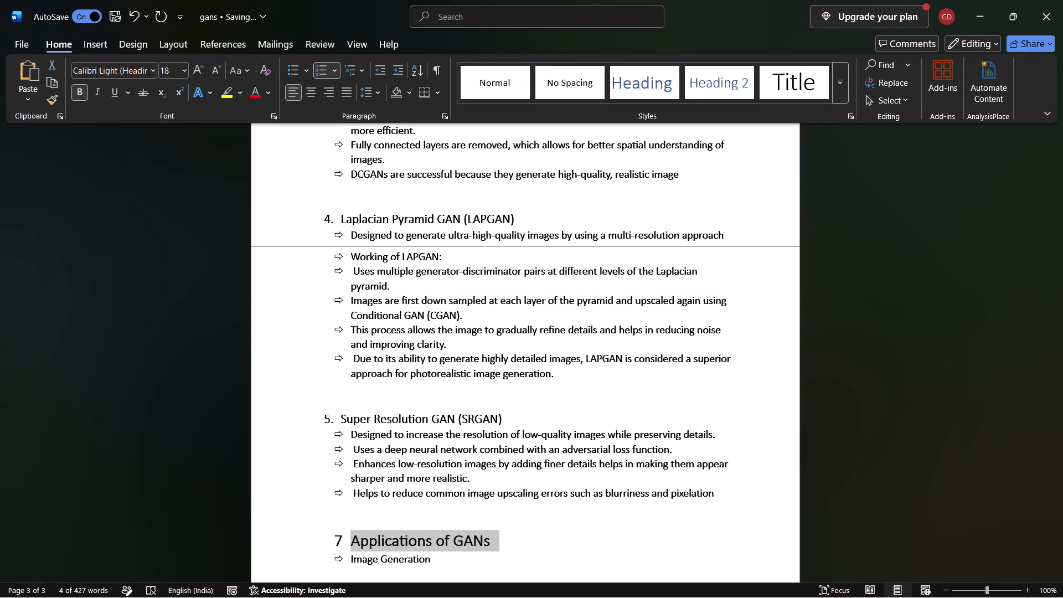
click(521, 496)
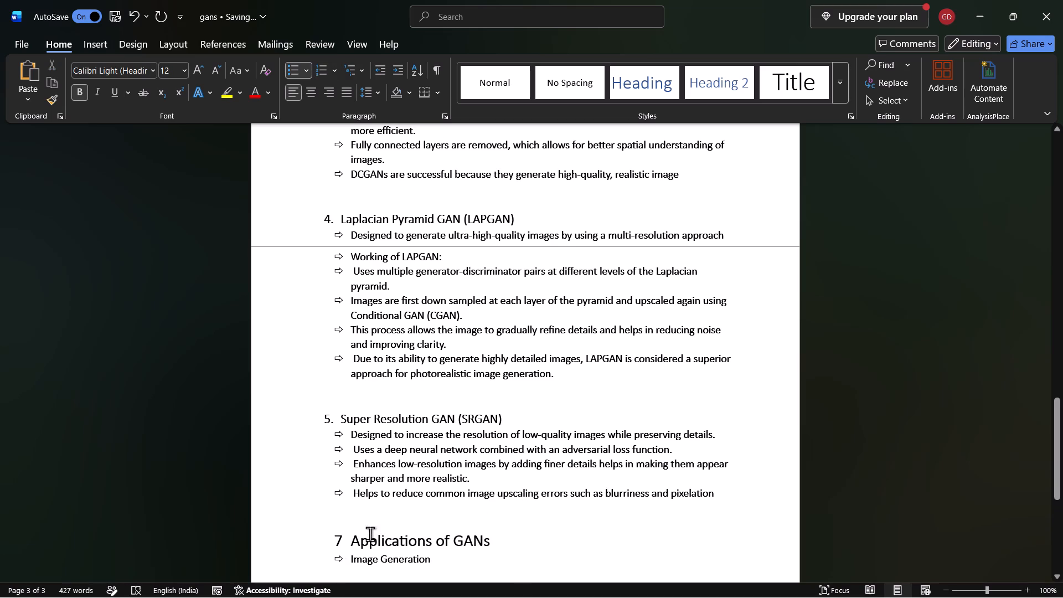
Colour the "Applications of GANs" heading red like the "Types of GAN" heading.
scroll(388, 400, up, 1)
scroll(388, 400, down, 1)
drag(346, 540, 502, 544)
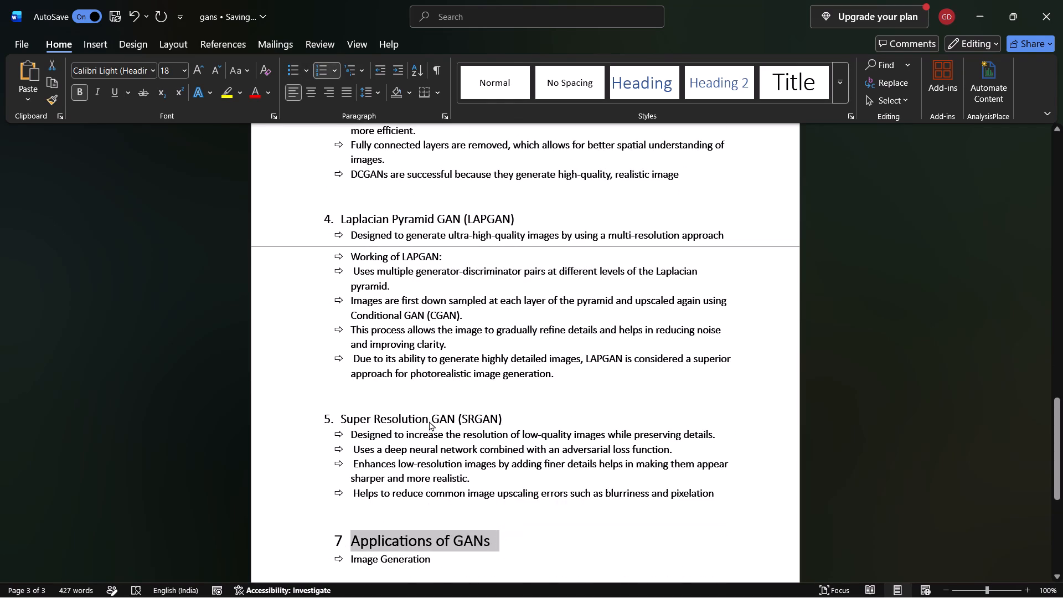
click(259, 96)
click(550, 523)
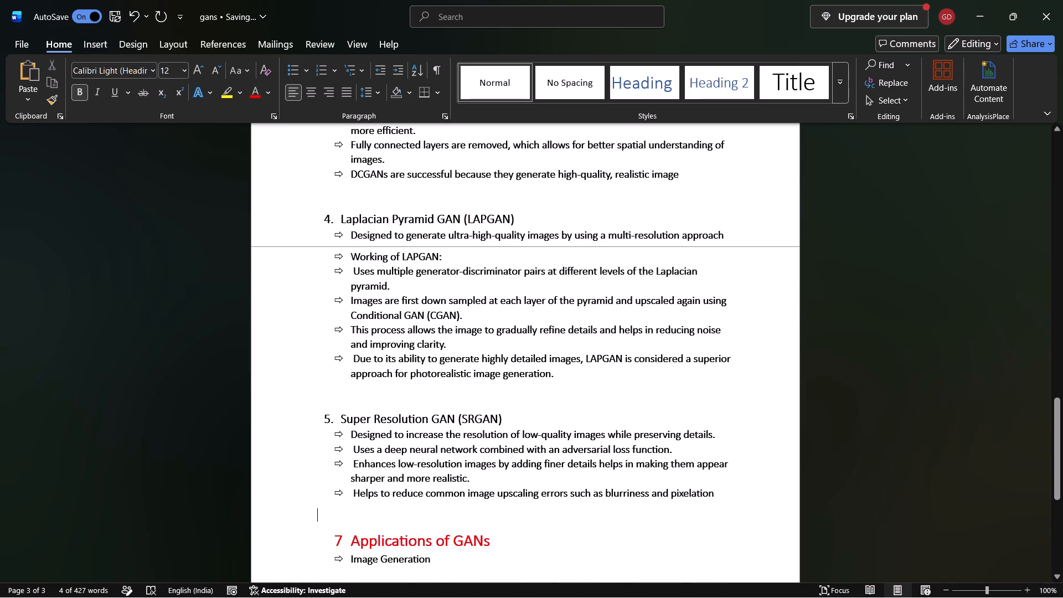
Copy the subheading "Face Generation" from the PDF and paste it as a new arrow bullet below "Image Generation" in Word.
click(465, 566)
key(Return)
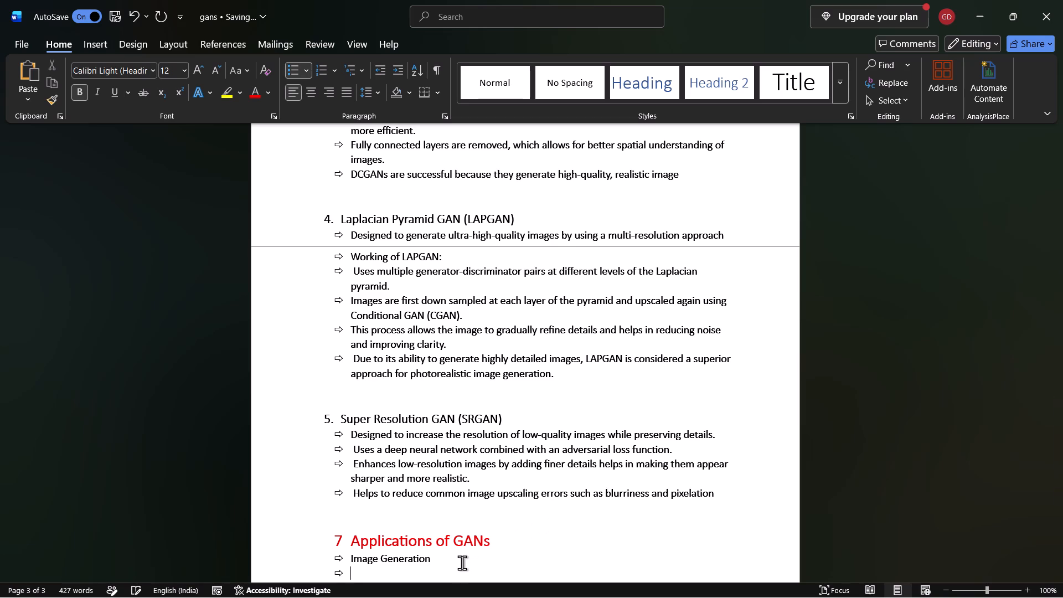
key(alt+1)
scroll(462, 563, up, 1)
key(alt+Tab)
middle_click(631, 416)
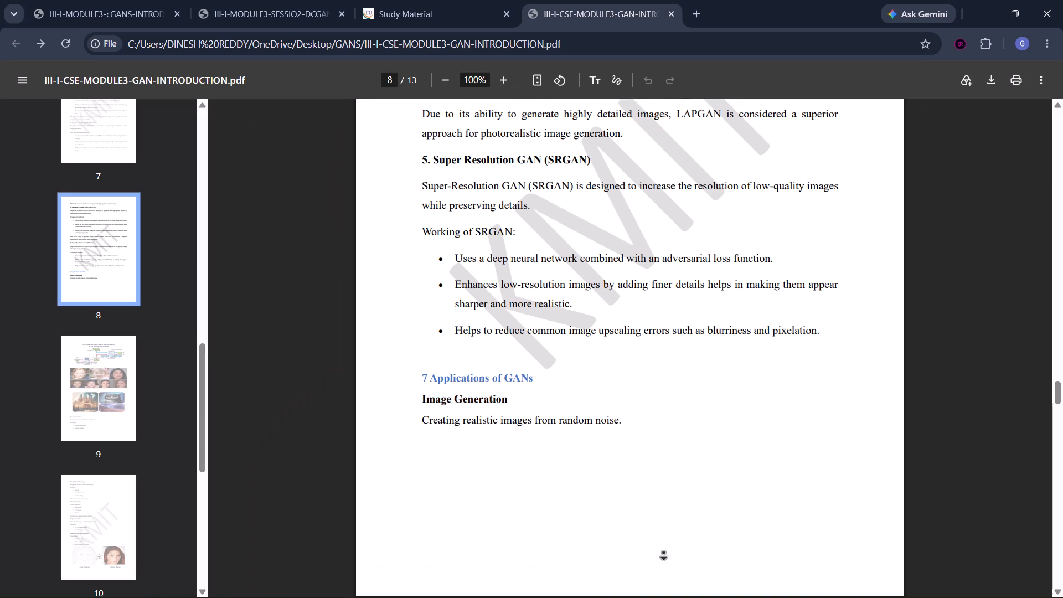
middle_click(664, 555)
middle_click(507, 260)
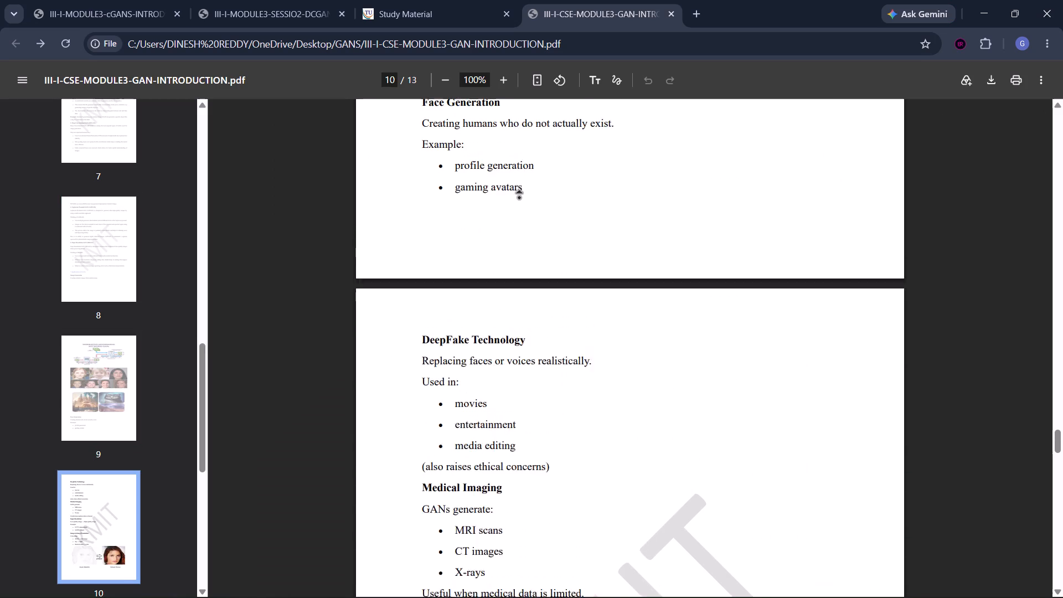
middle_click(519, 198)
drag(419, 232, 430, 238)
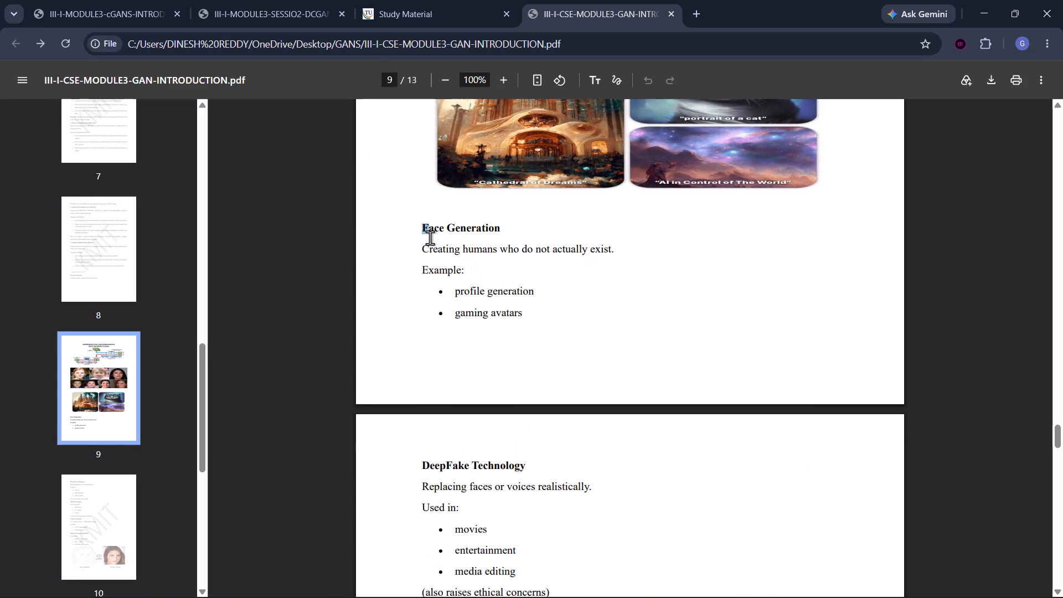
drag(430, 238, 507, 228)
key(ctrl+c)
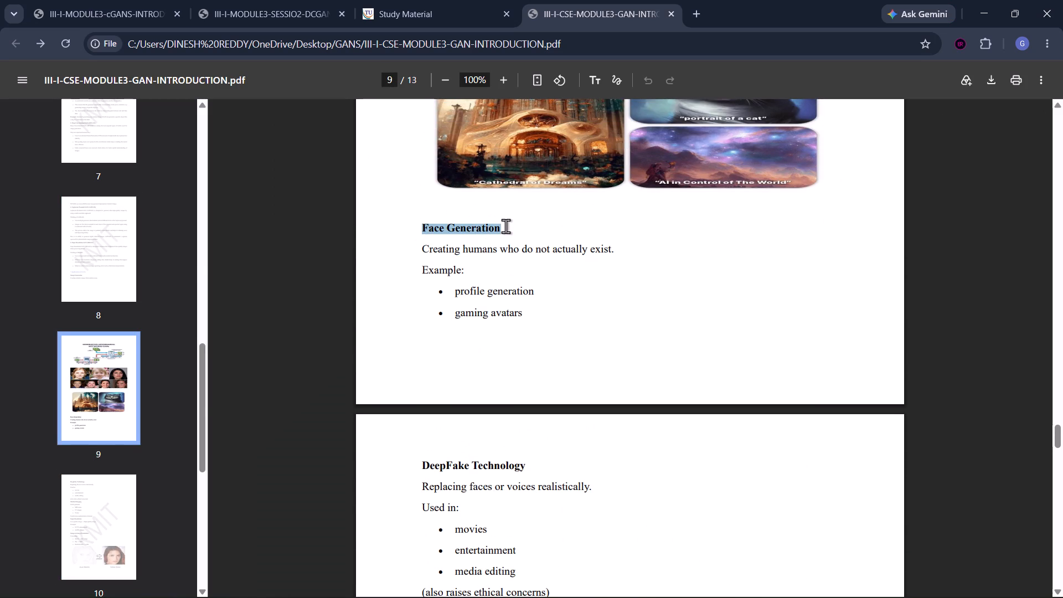
key(alt+Tab)
scroll(432, 363, down, 1)
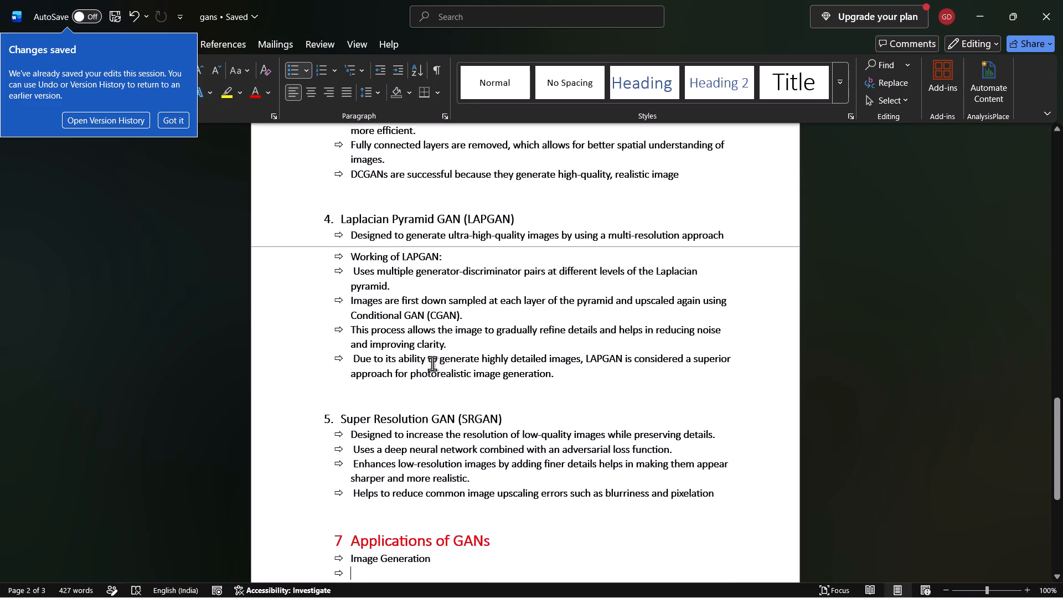
scroll(432, 363, down, 1)
key(ctrl+v)
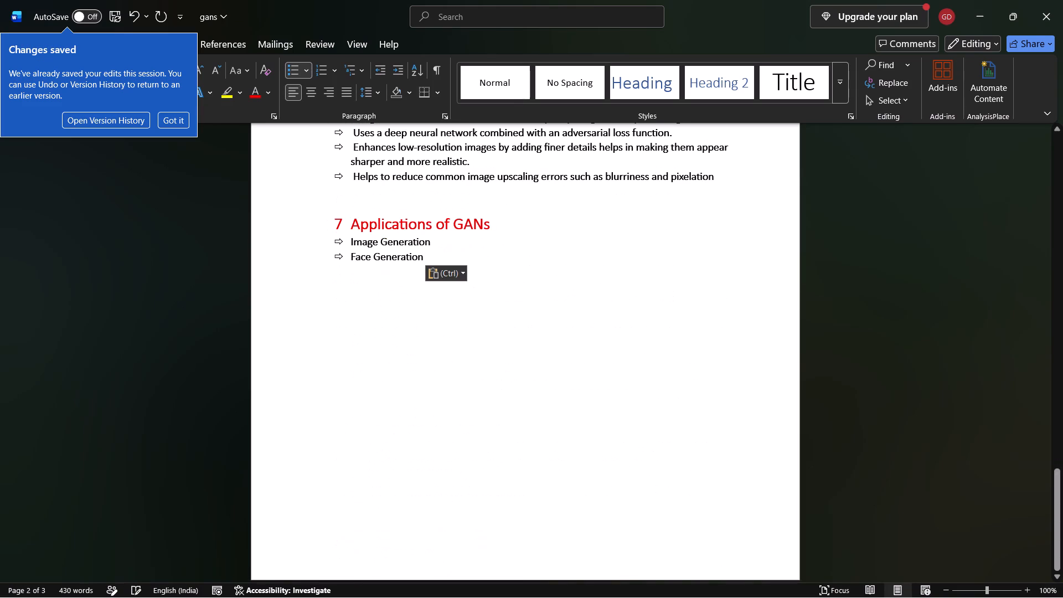
key(3)
key(BackSpace)
Copy the subheading "DeepFake Technology" from the PDF and paste it as a new arrow bullet below "Face Generation" in Word.
key(Return)
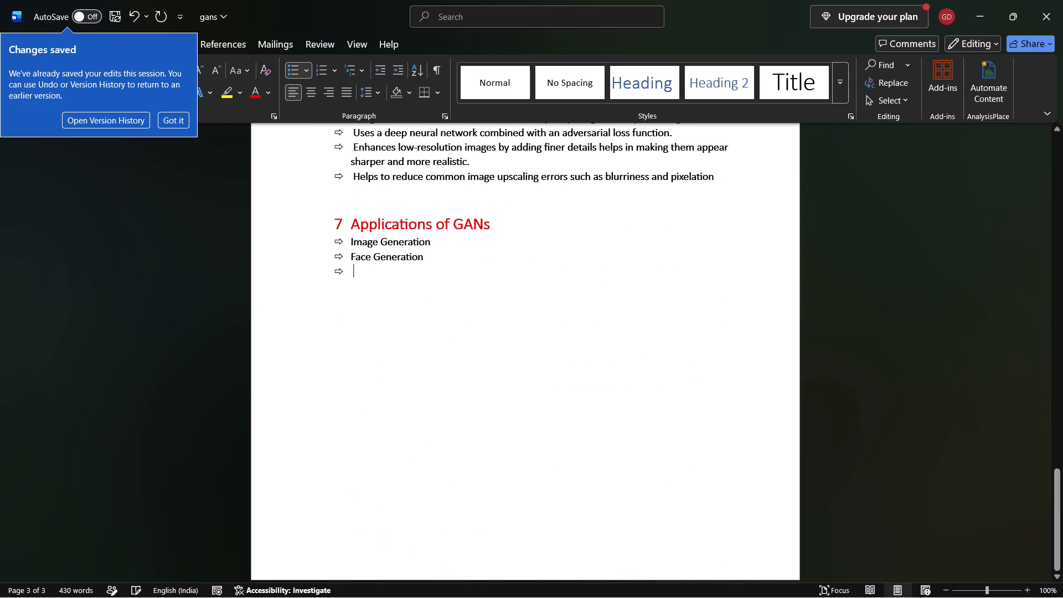
key(alt+Tab)
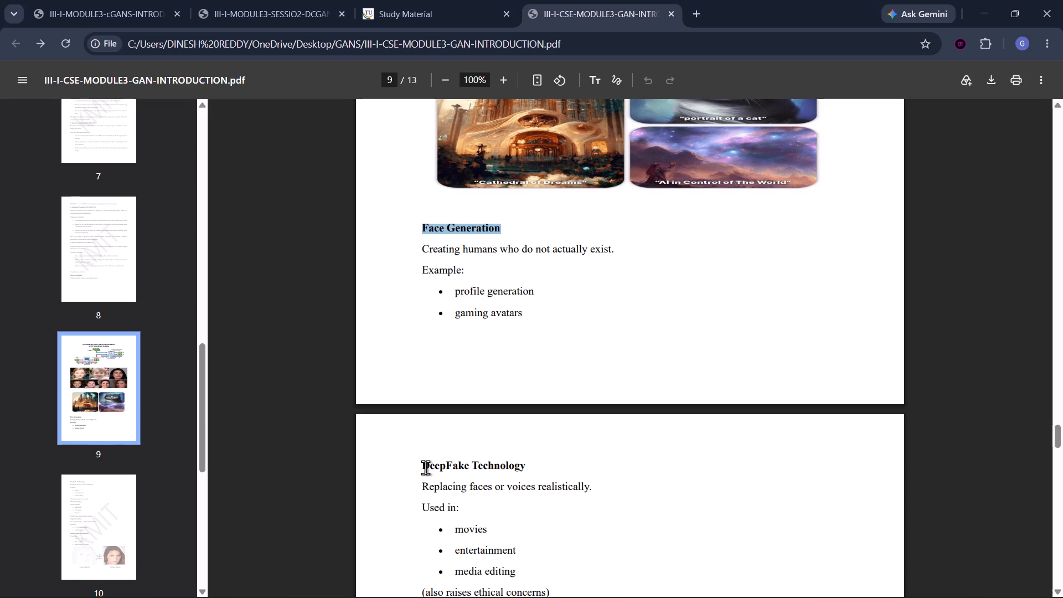
drag(421, 467, 539, 469)
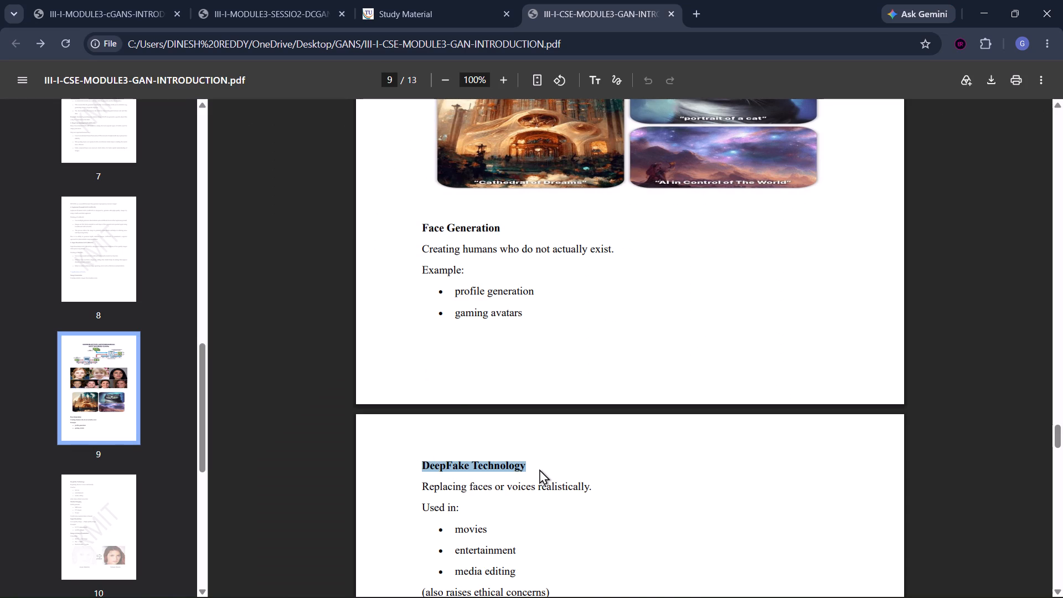
key(ctrl+c)
key(alt+Tab)
key(ctrl+v)
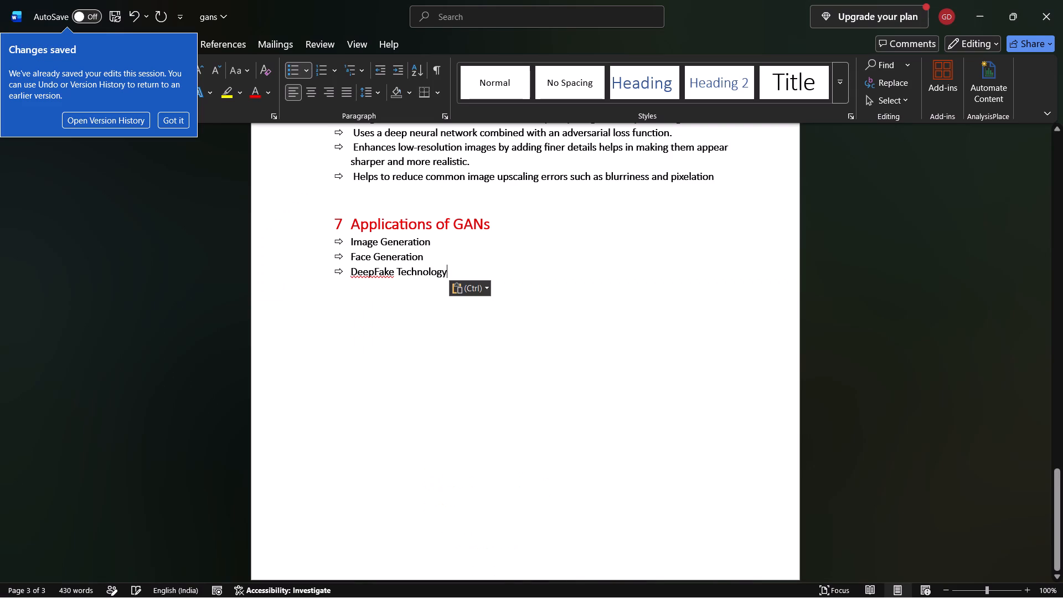
Copy the subheading "Medical Imaging" from the PDF and paste it as a new arrow bullet below "DeepFake Technology" in Word.
key(Return)
key(alt+Tab)
middle_click(539, 469)
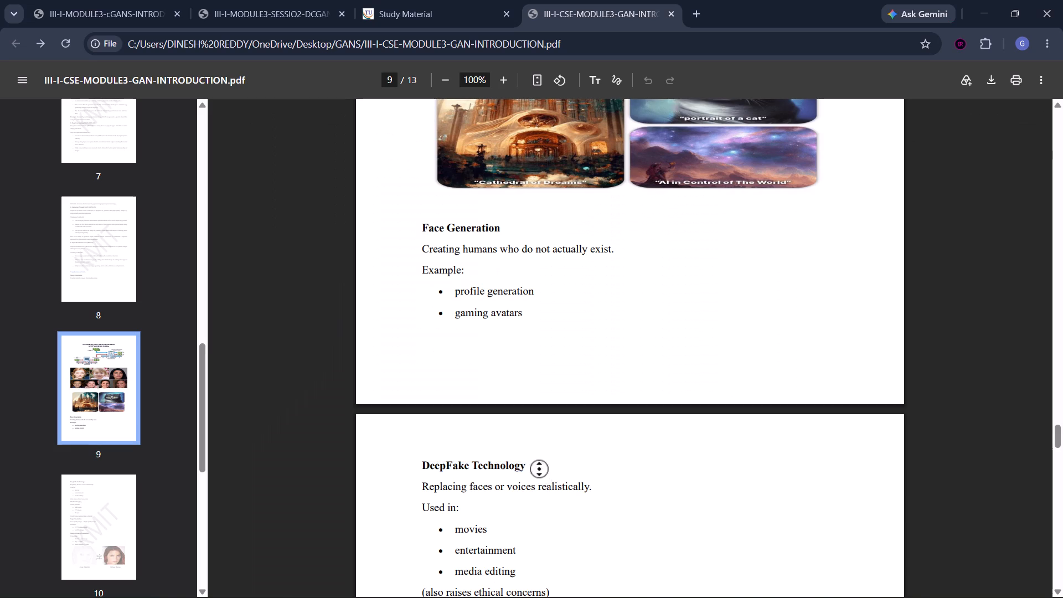
middle_click(575, 537)
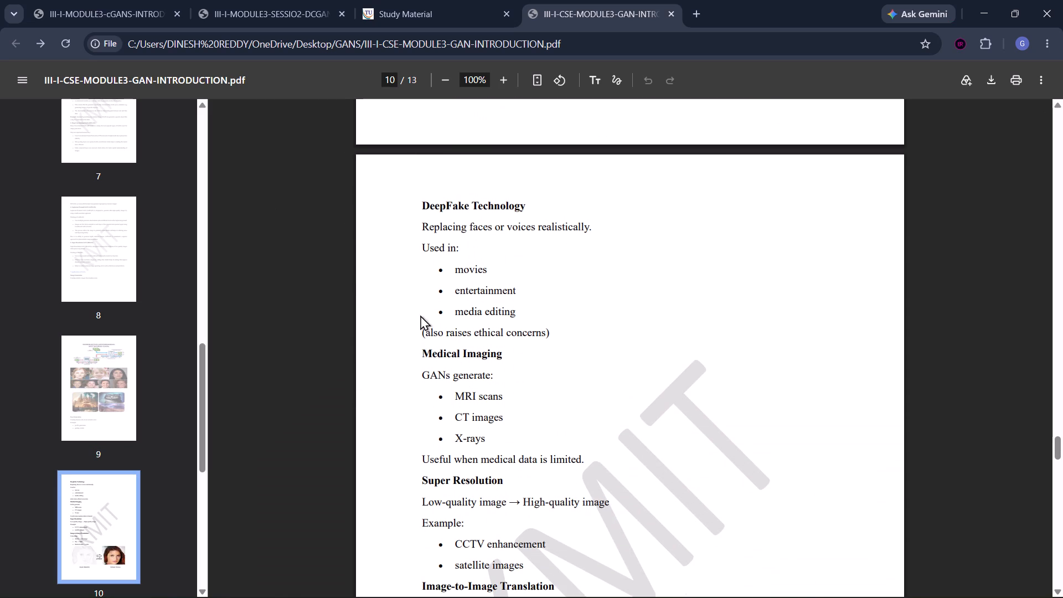
drag(425, 355, 512, 361)
click(512, 361)
drag(423, 353, 479, 357)
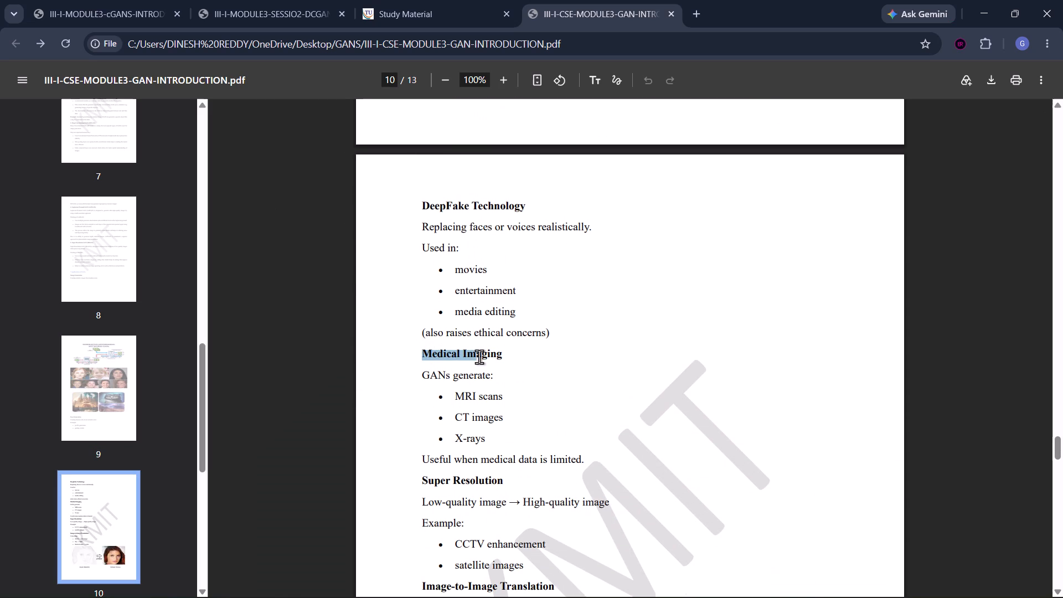
drag(479, 357, 544, 349)
key(ctrl+c)
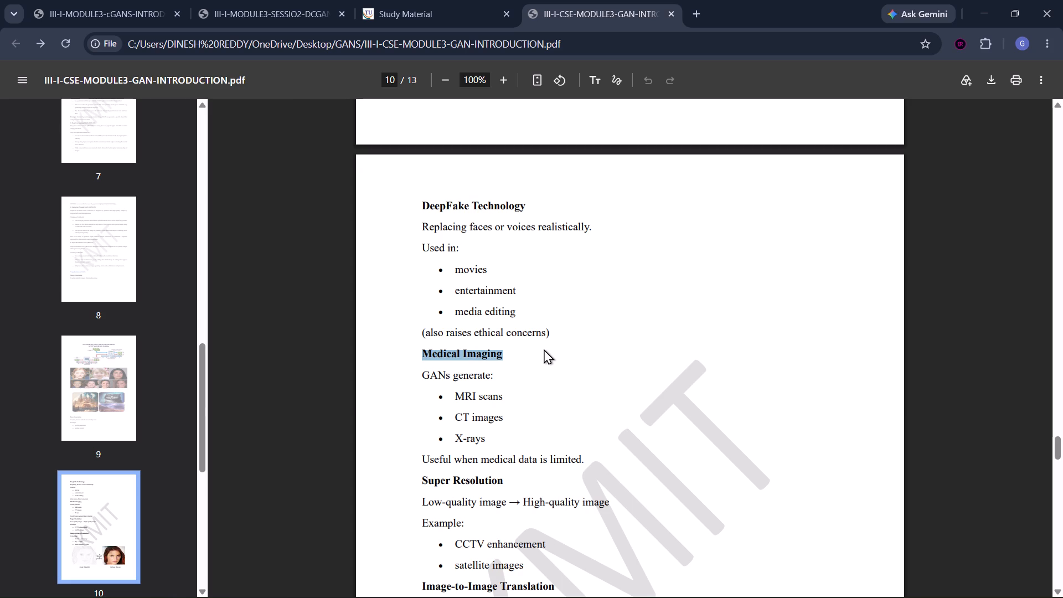
key(alt+Tab)
key(ctrl+v)
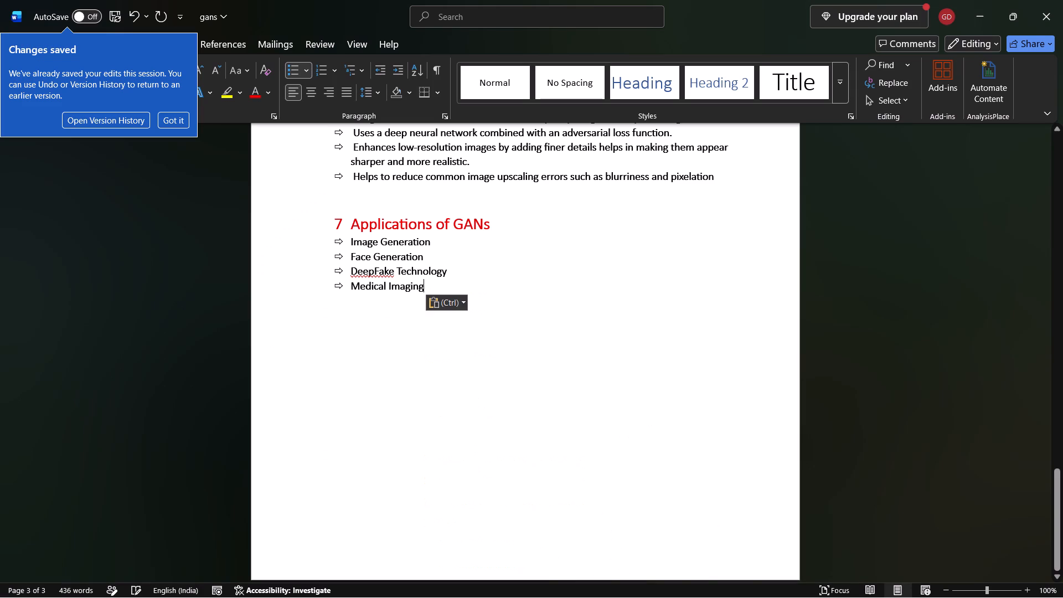
Copy the subheading "Super Resolution" from the PDF and paste it as a new arrow bullet below "Medical Imaging" in Word.
key(Return)
key(alt+Tab)
middle_click(478, 393)
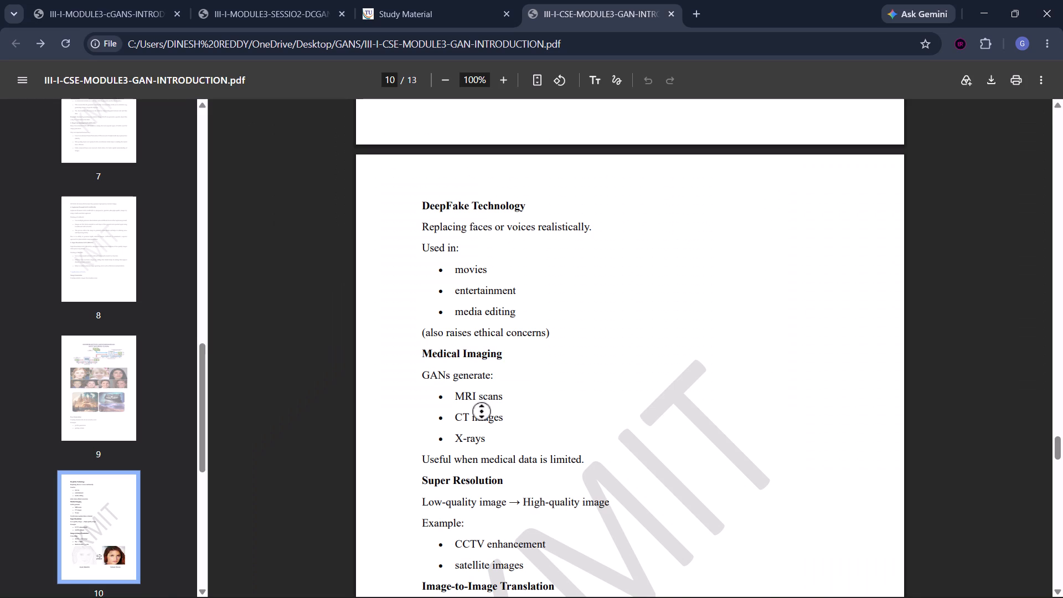
middle_click(484, 454)
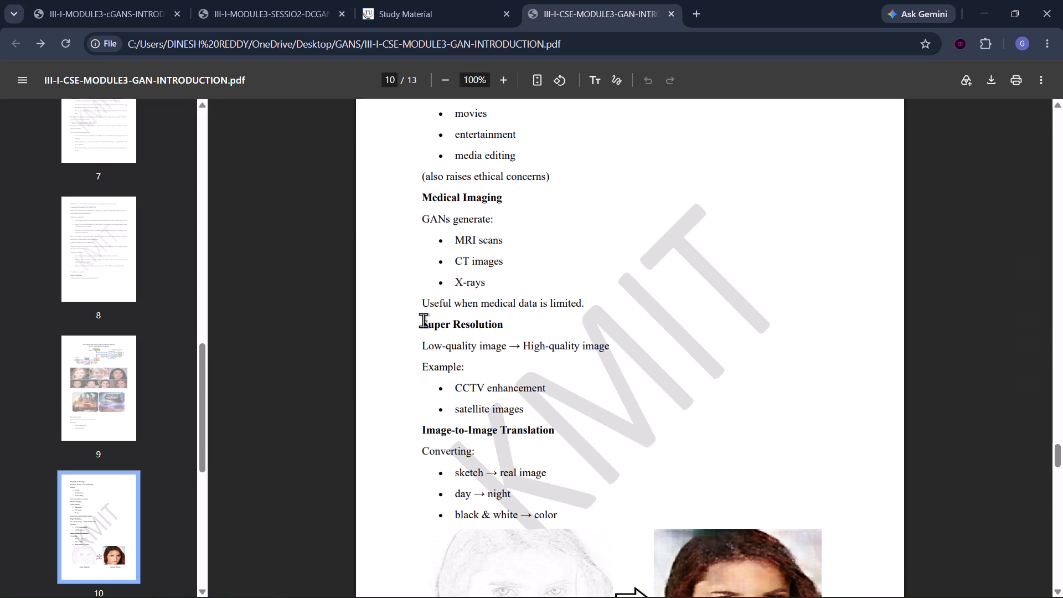
drag(423, 320, 510, 318)
key(ctrl+c)
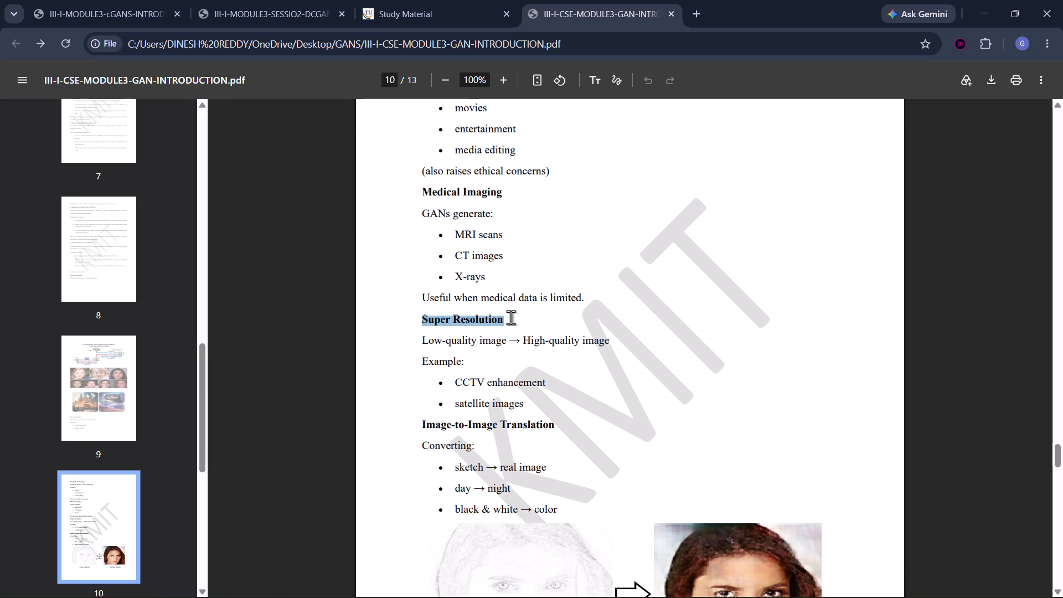
key(alt+Tab)
key(ctrl+v)
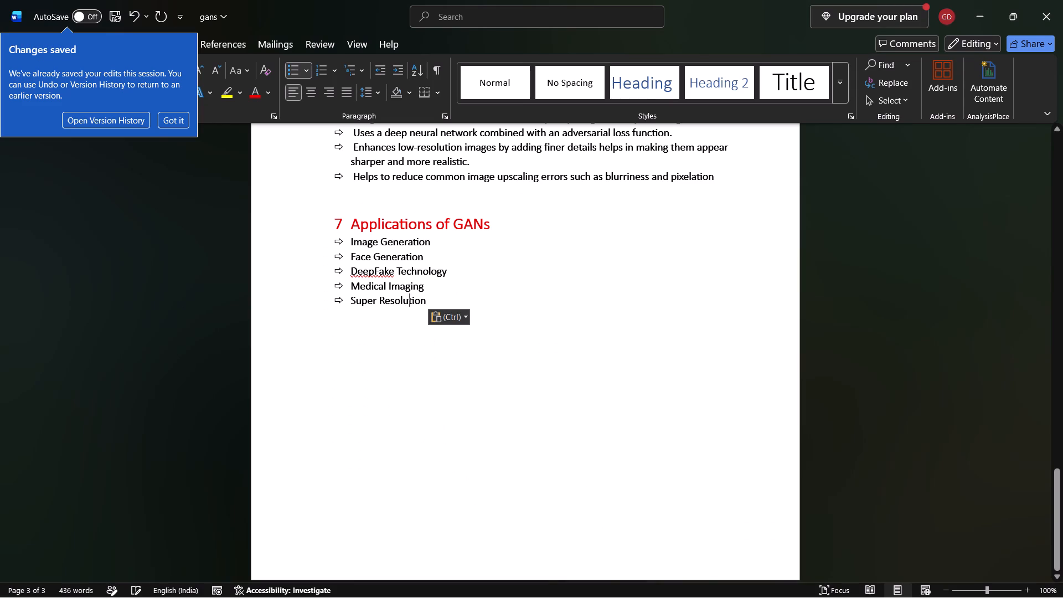
Copy the subheading "Image-to-Image Translation" from the PDF and paste it as a new arrow bullet below "Super Resolution" in Word.
key(Return)
key(alt+Tab)
middle_click(432, 348)
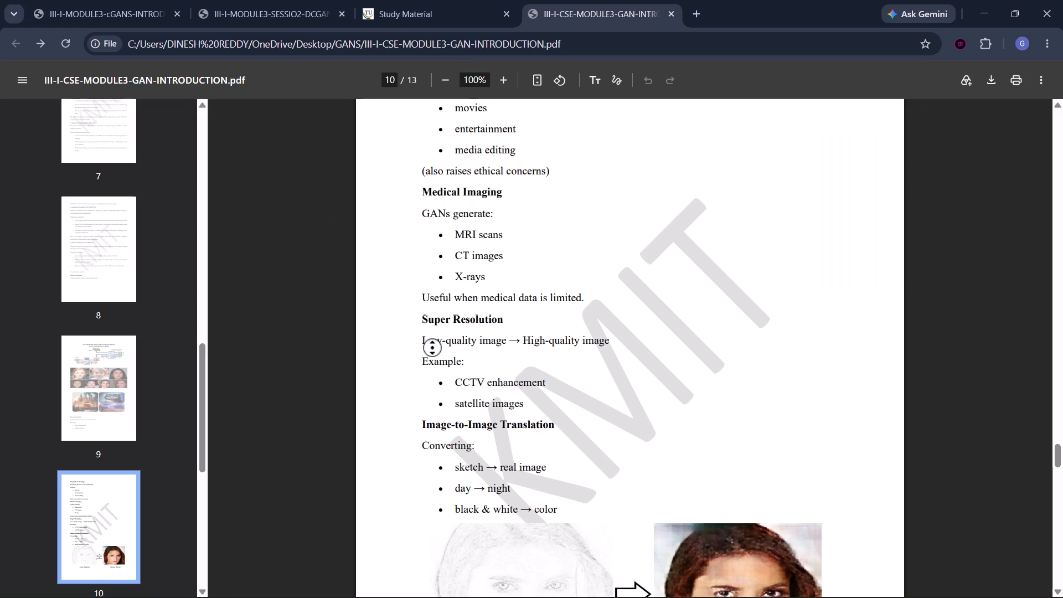
middle_click(445, 412)
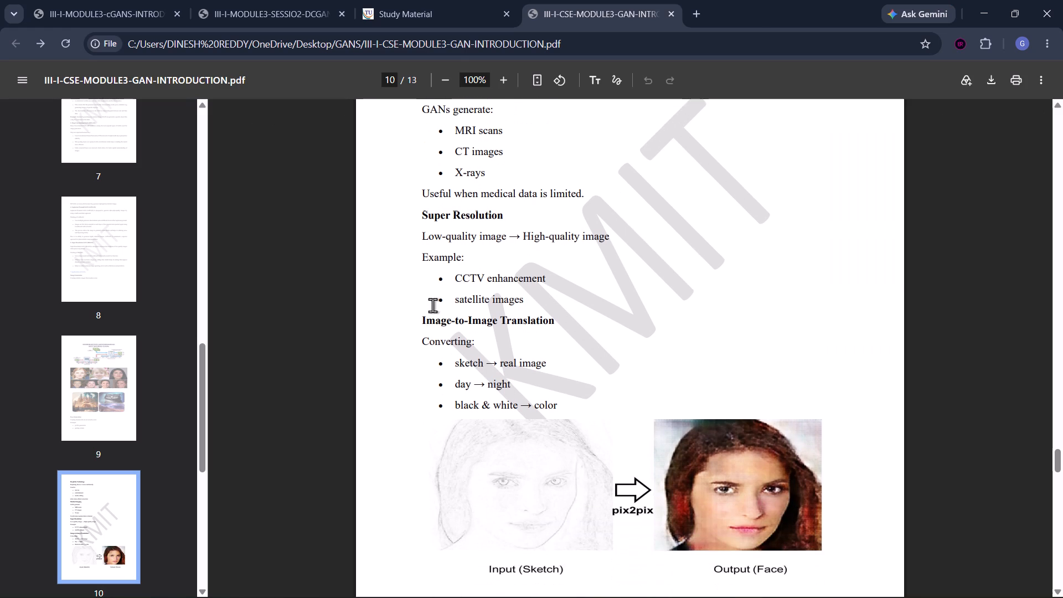
drag(419, 310, 533, 312)
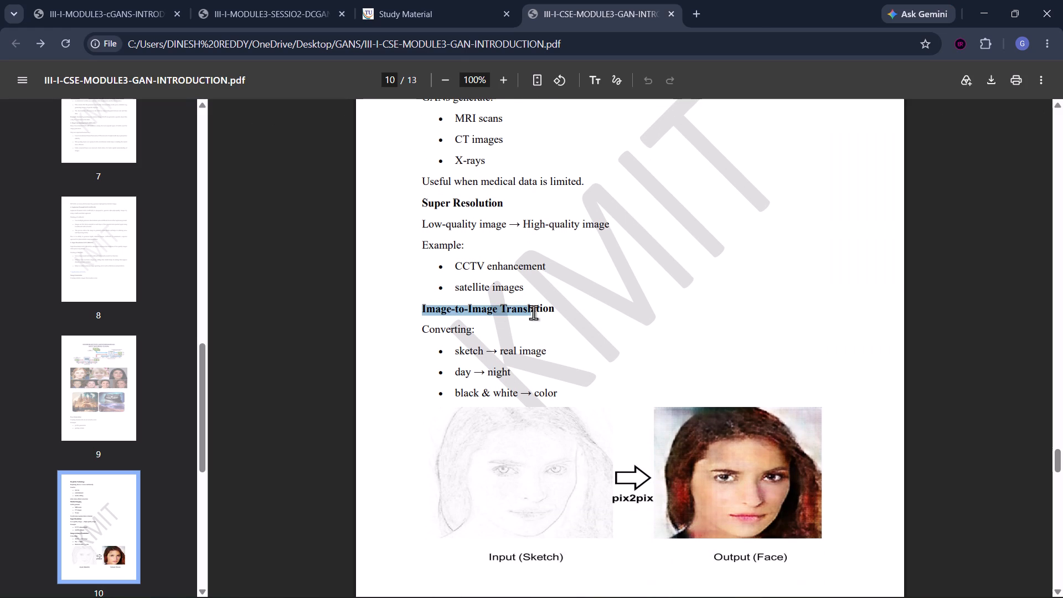
drag(533, 312, 590, 301)
key(ctrl+c)
key(alt+Tab)
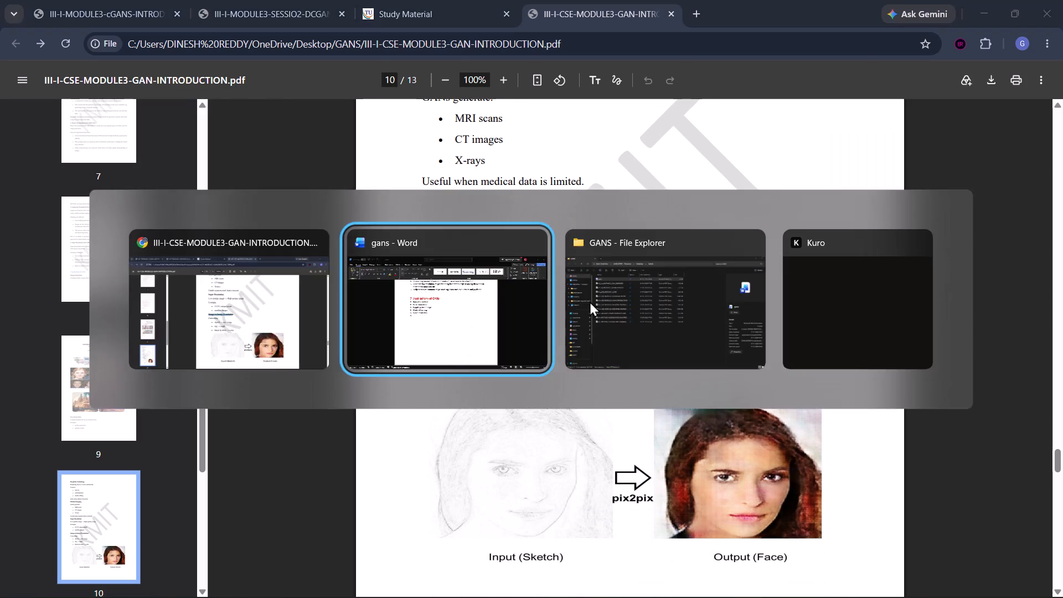
key(ctrl+v)
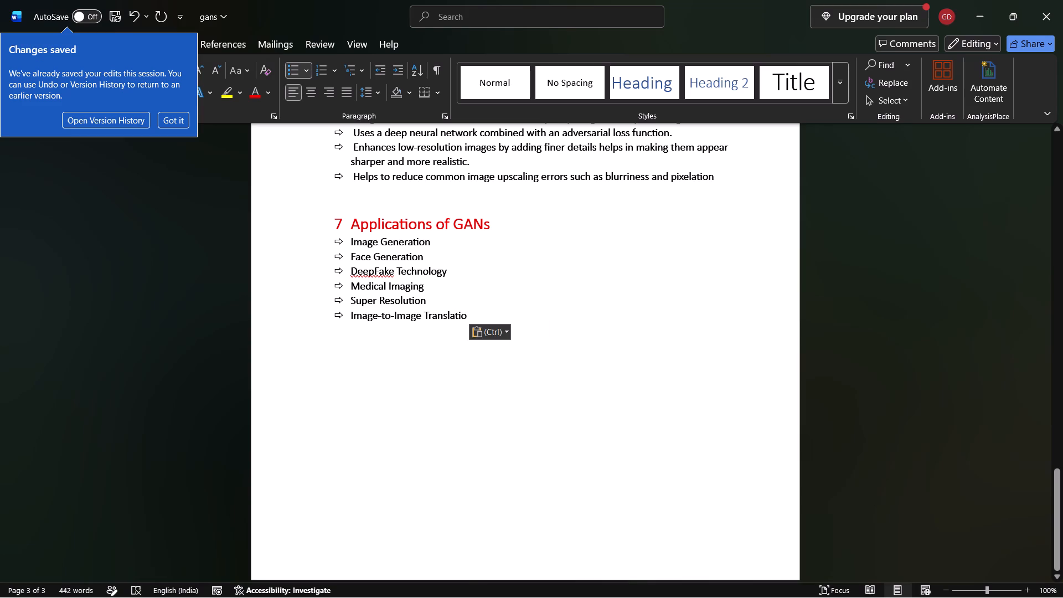
Copy the subheading "Text-to-Image Generation" from page 11 of the PDF and paste it as a new arrow bullet below the Image-to-Image entry in Word.
key(Return)
key(alt+Tab)
right_click(522, 339)
middle_click(522, 339)
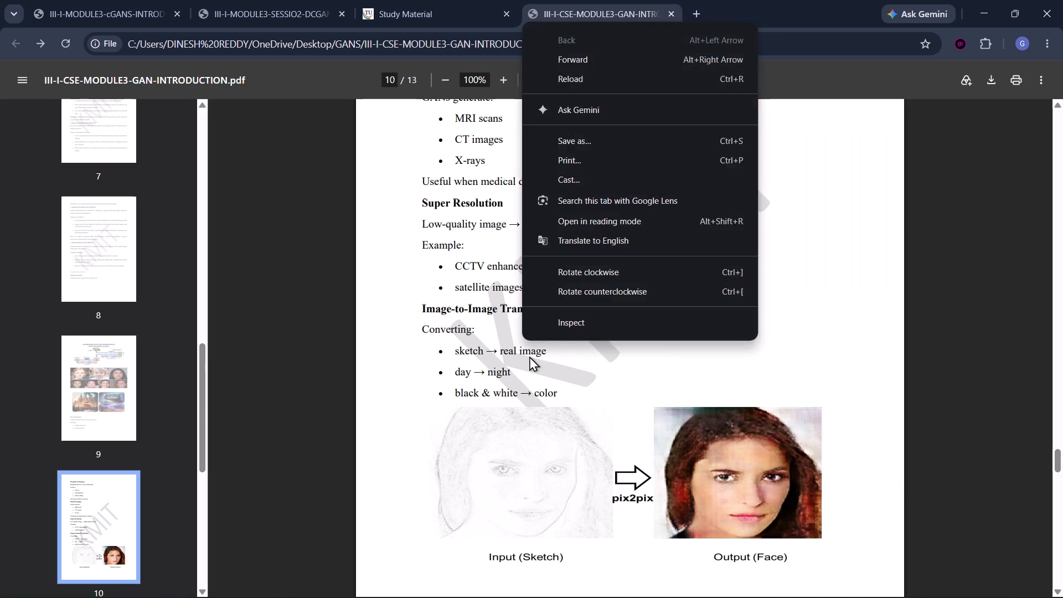
middle_click(530, 357)
middle_click(530, 357)
middle_click(535, 448)
middle_click(535, 448)
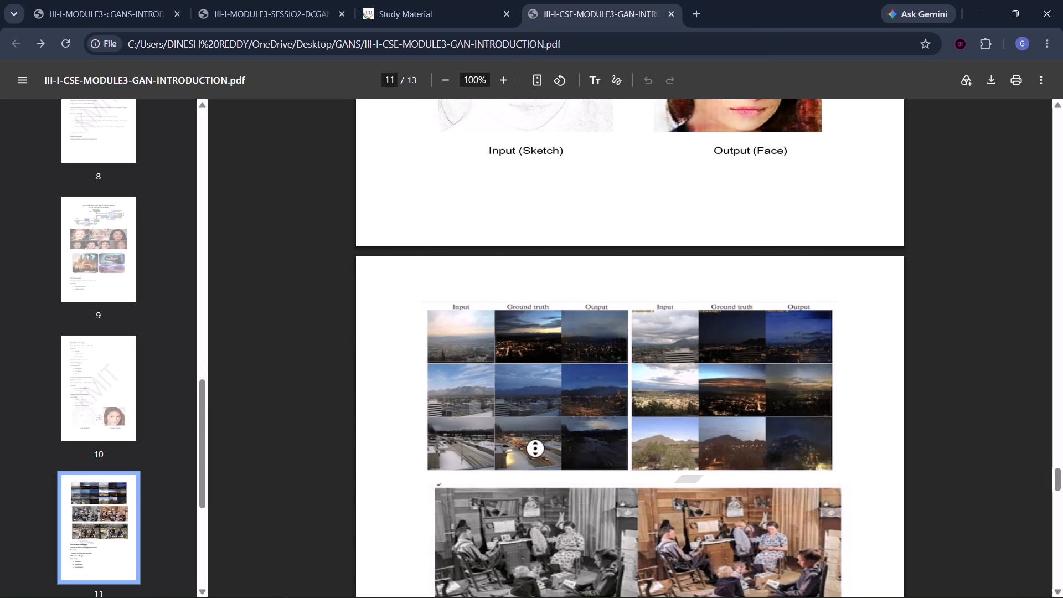
middle_click(538, 538)
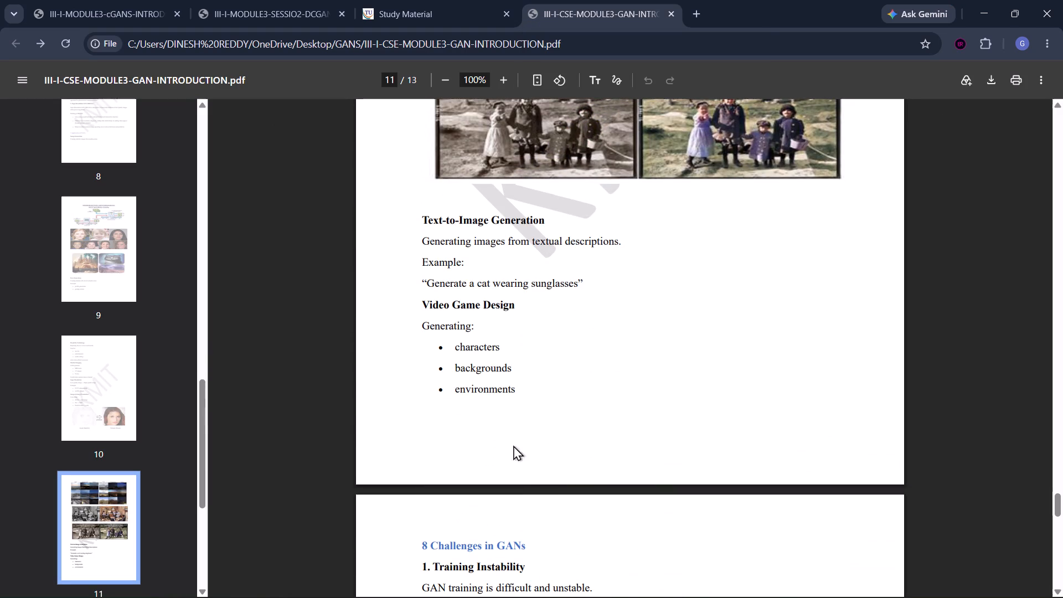
scroll(512, 393, up, 1)
middle_click(460, 269)
middle_click(478, 300)
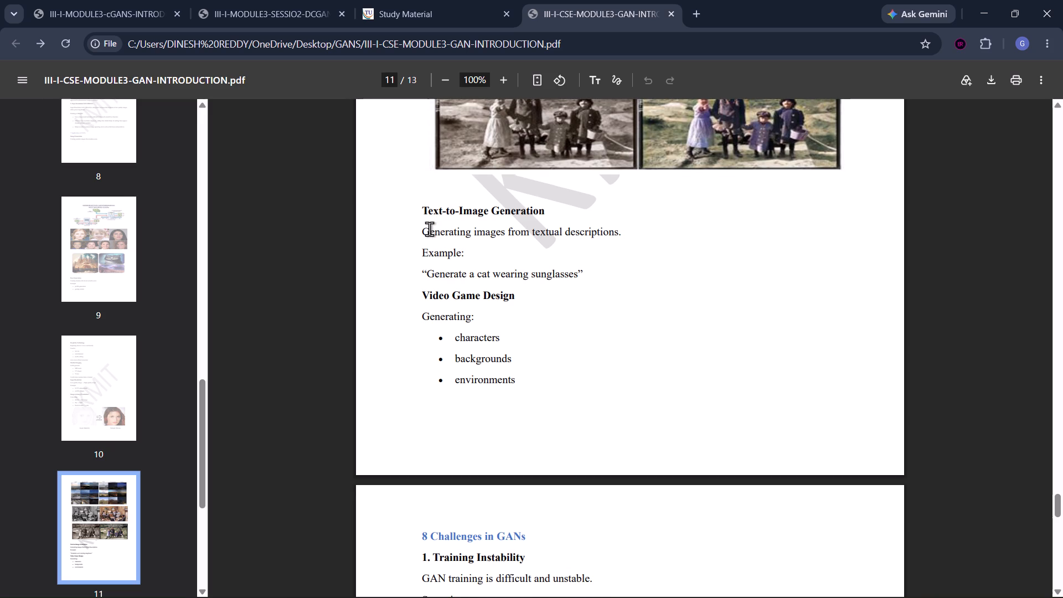
drag(429, 229, 675, 233)
click(675, 233)
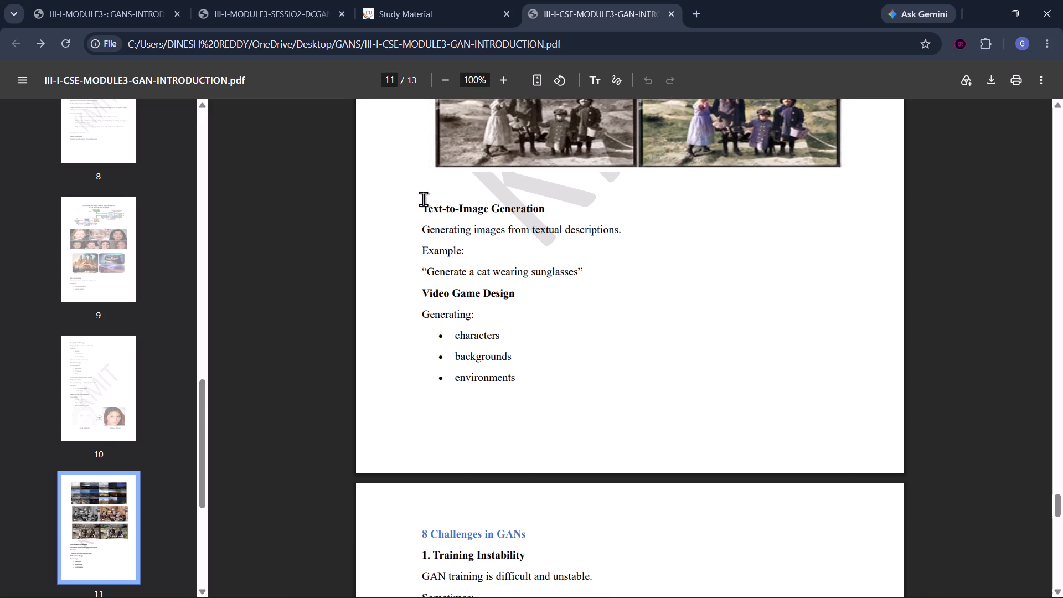
drag(419, 209, 553, 202)
key(ctrl+c)
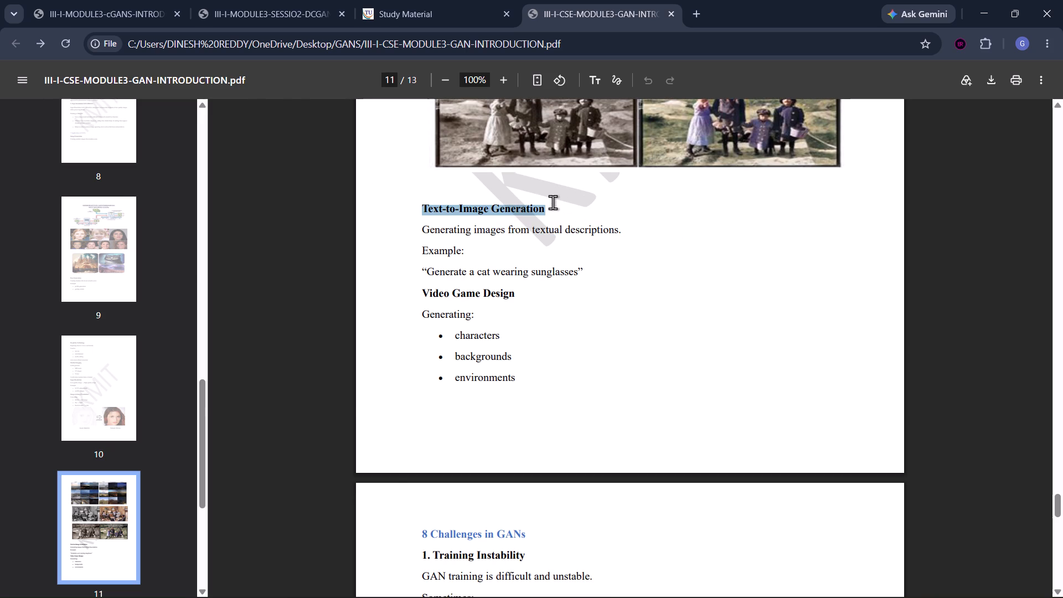
key(alt+Tab)
key(ctrl+v)
Copy the subheading "Video Game Design" from the PDF and paste it as a new arrow bullet below "Text-to-Image Generation" in Word.
key(alt+Tab)
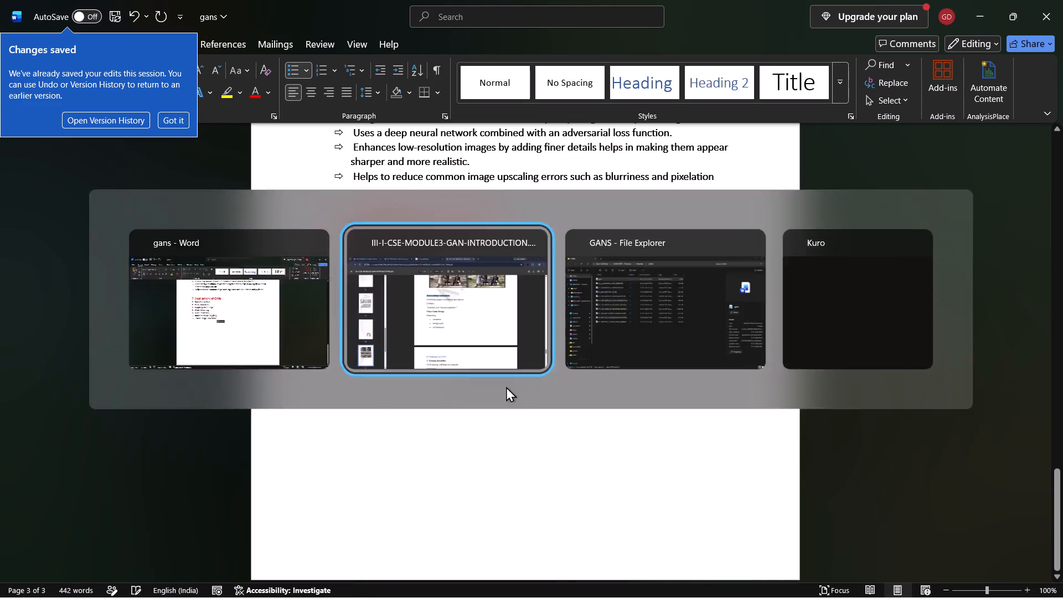
drag(422, 315, 483, 321)
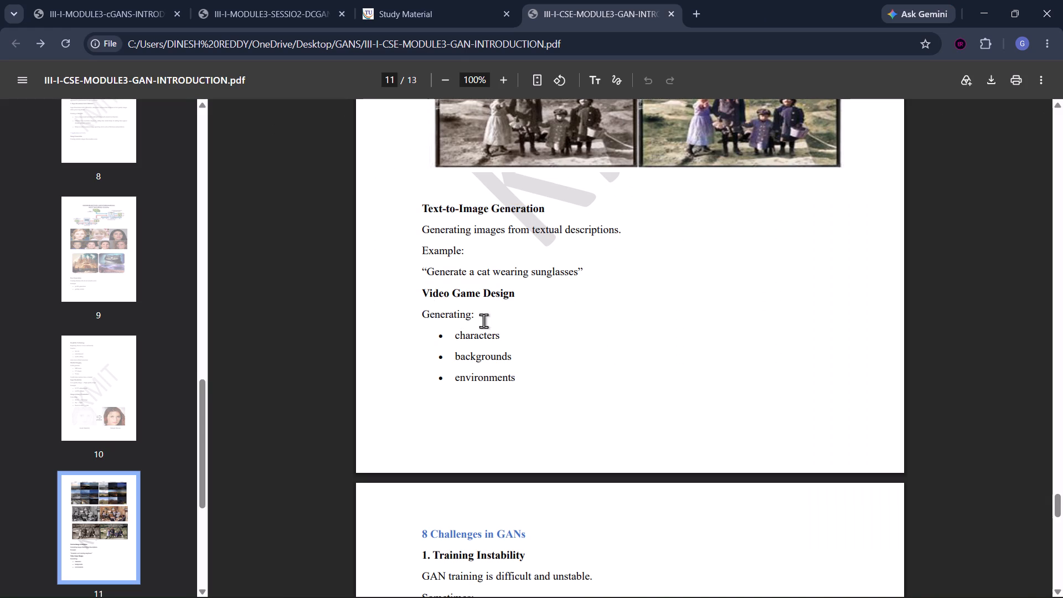
drag(483, 321, 514, 320)
click(514, 320)
middle_click(512, 375)
middle_click(535, 431)
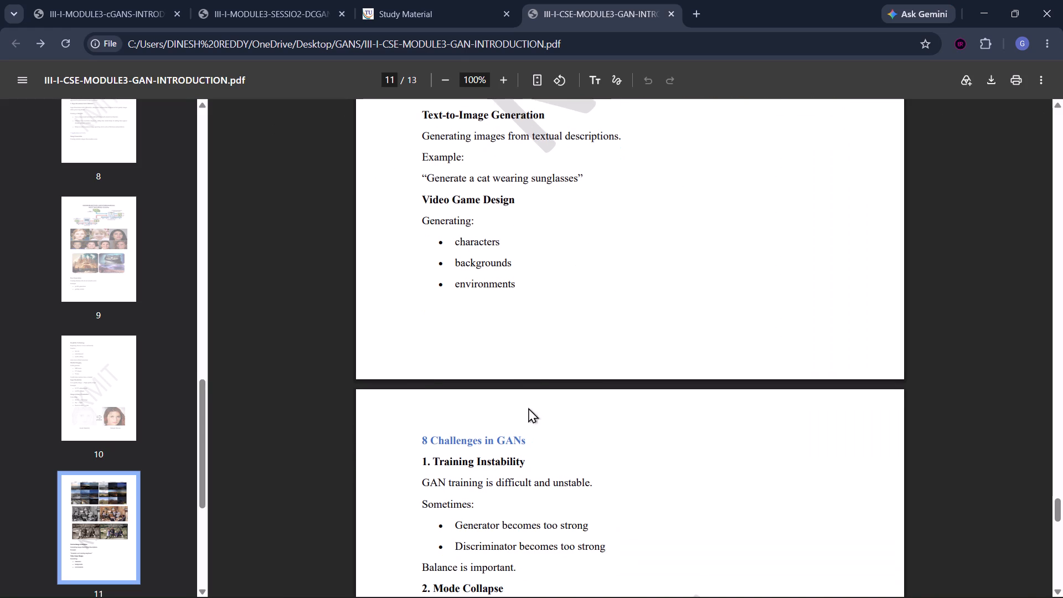
drag(424, 196, 545, 210)
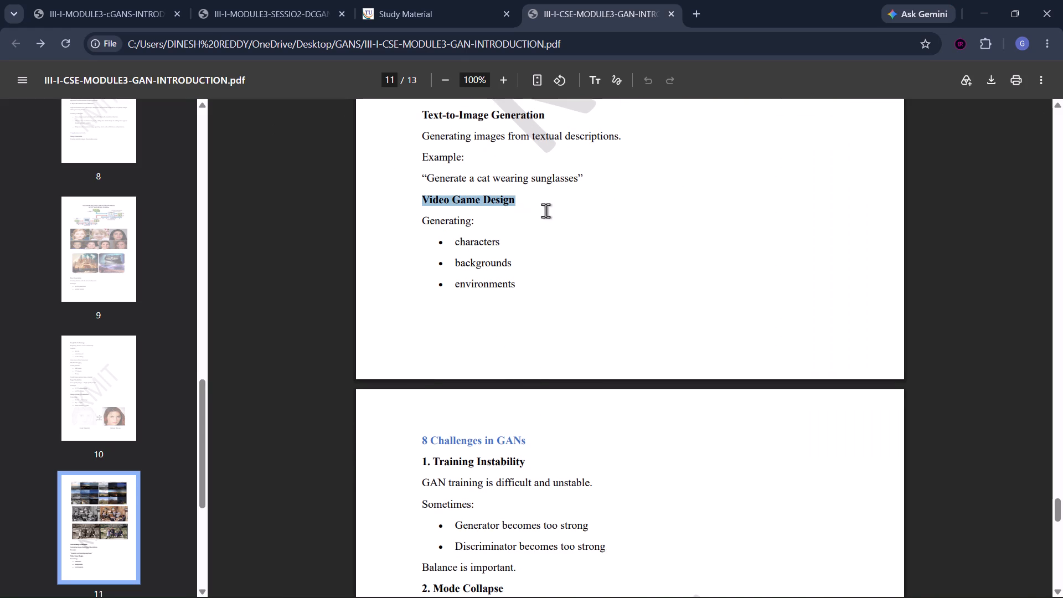
drag(545, 210, 547, 210)
key(ctrl+c)
key(alt+Tab)
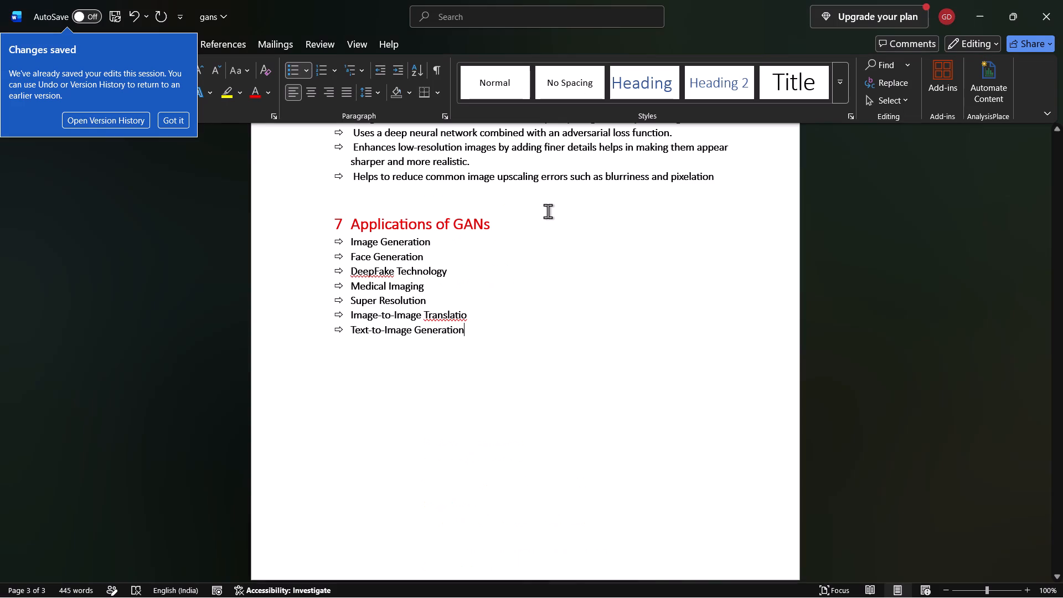
key(ctrl+v)
key(ctrl+z)
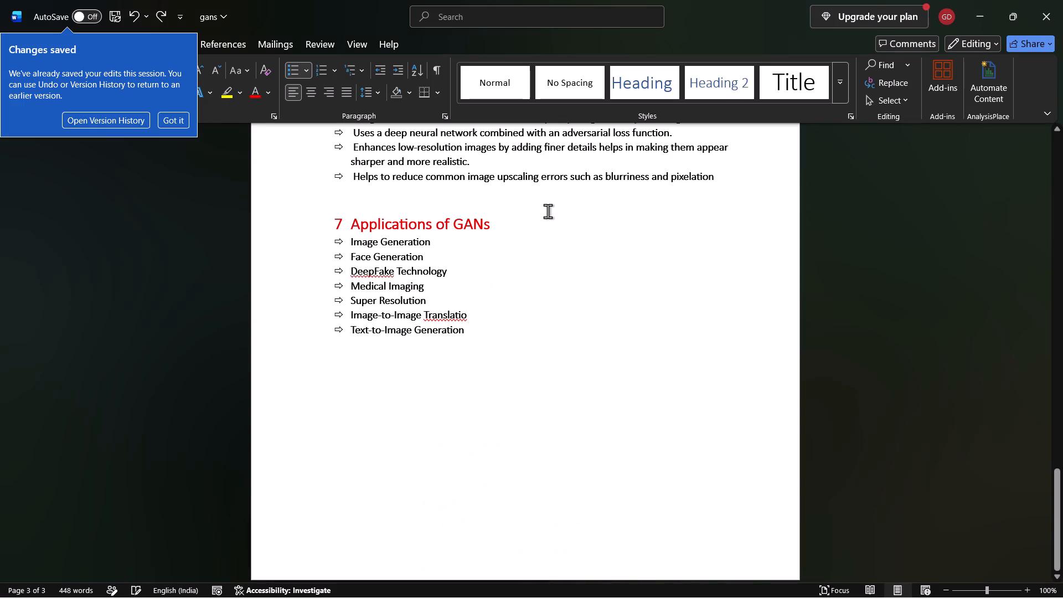
key(Return)
key(ctrl+v)
Check the PDF section following the applications and review the gans Word document from its first page to the applications list.
key(alt+Tab)
middle_click(596, 421)
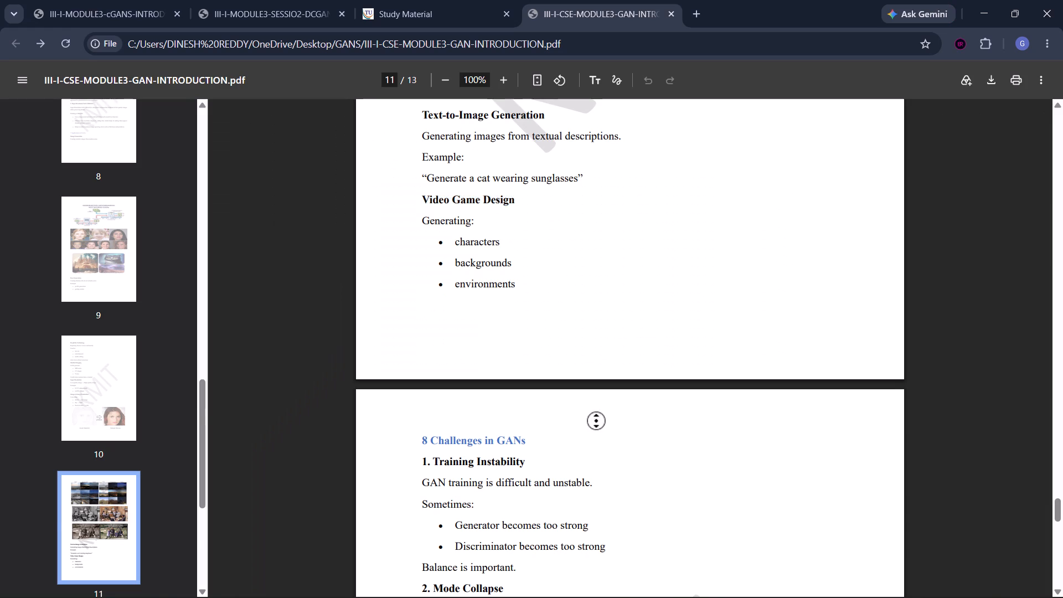
middle_click(625, 527)
key(alt+Tab)
scroll(617, 493, up, 3)
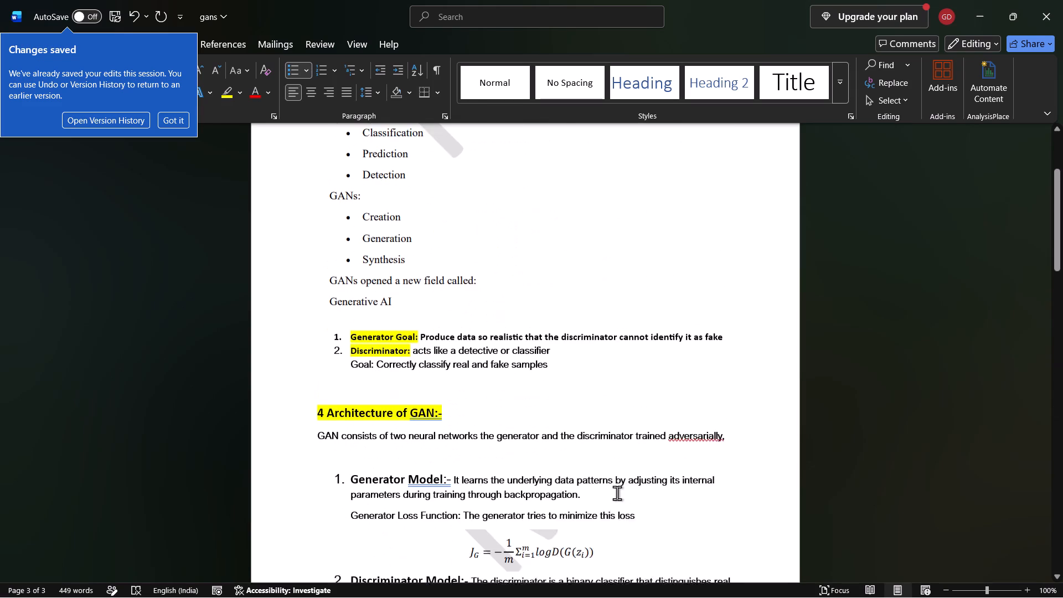
scroll(617, 493, up, 10)
scroll(617, 493, down, 1)
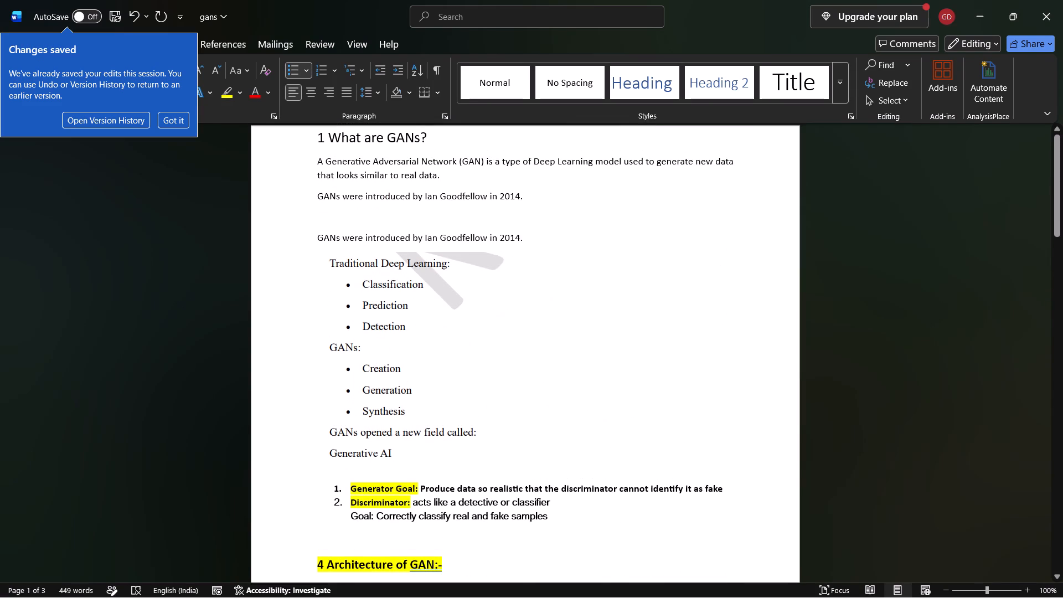
scroll(617, 493, down, 6)
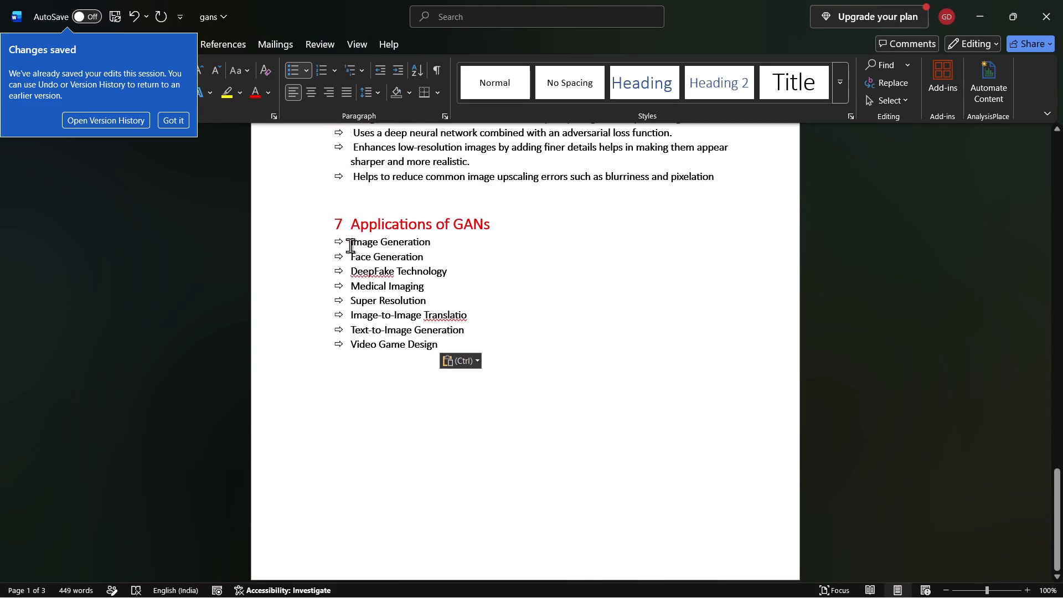
Turn off spelling and grammar checking for the bulleted items under the "Applications of GANs" heading.
drag(350, 245, 440, 377)
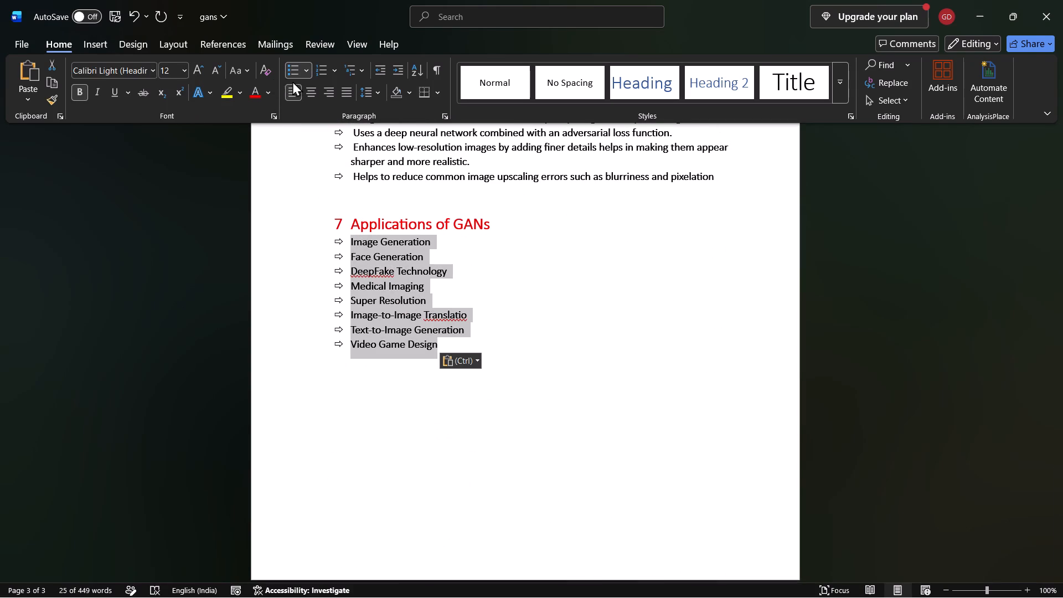
click(327, 45)
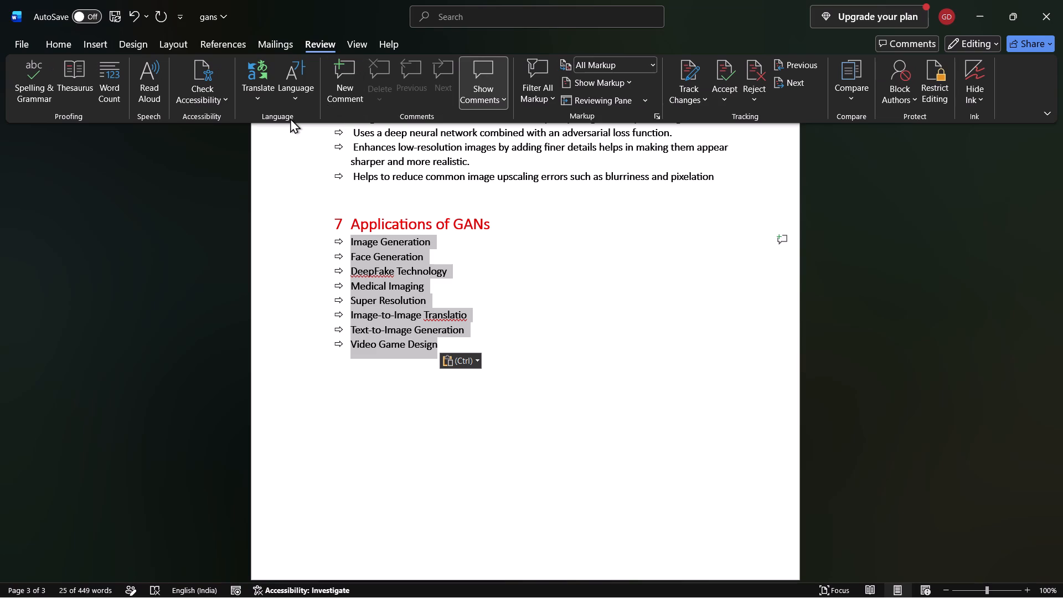
click(293, 99)
click(293, 112)
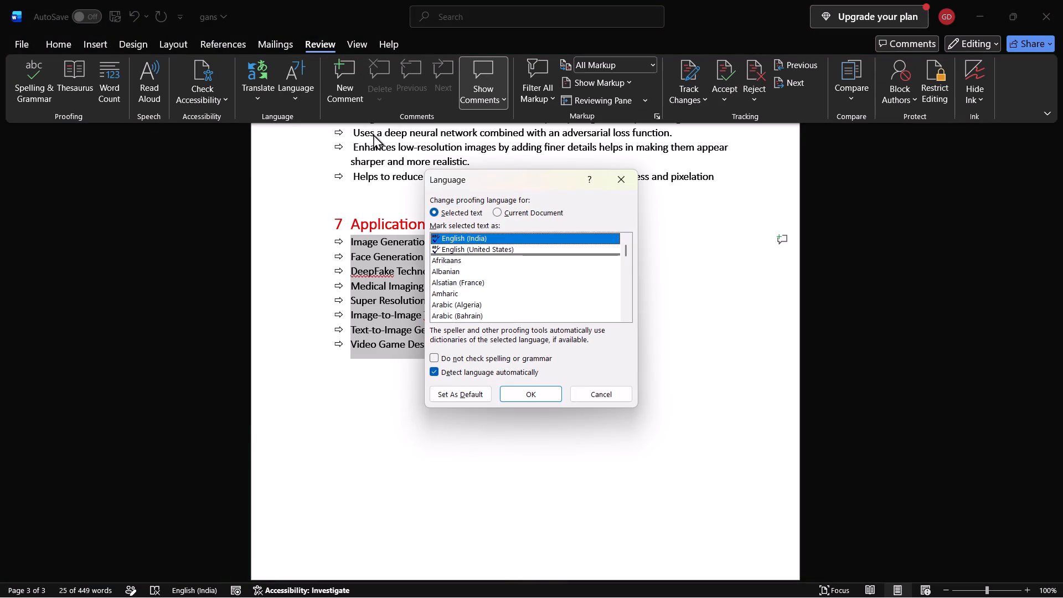
click(436, 357)
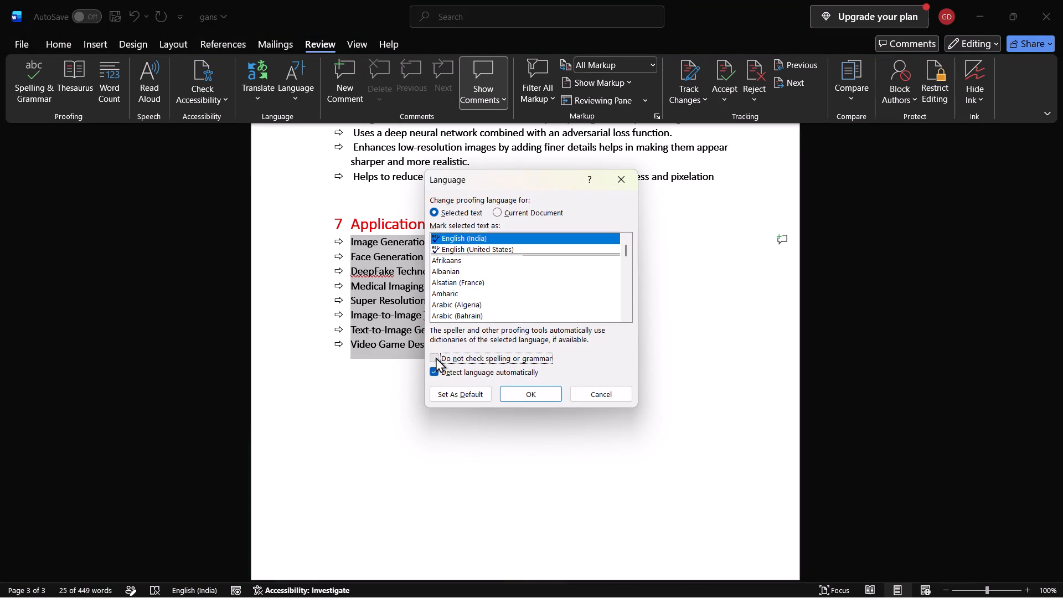
click(526, 401)
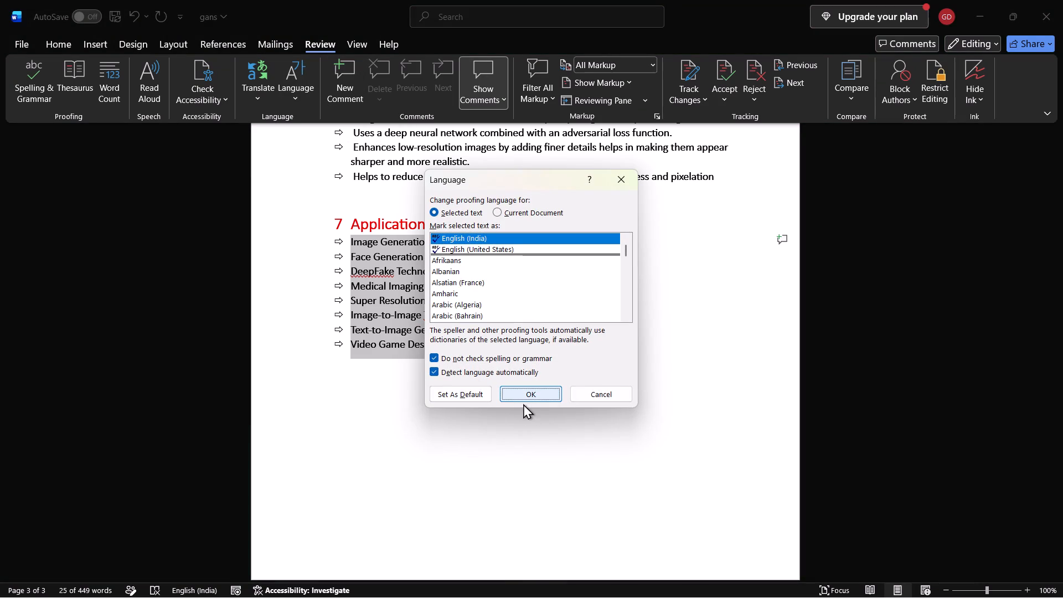
click(523, 404)
click(519, 396)
key(alt+Tab)
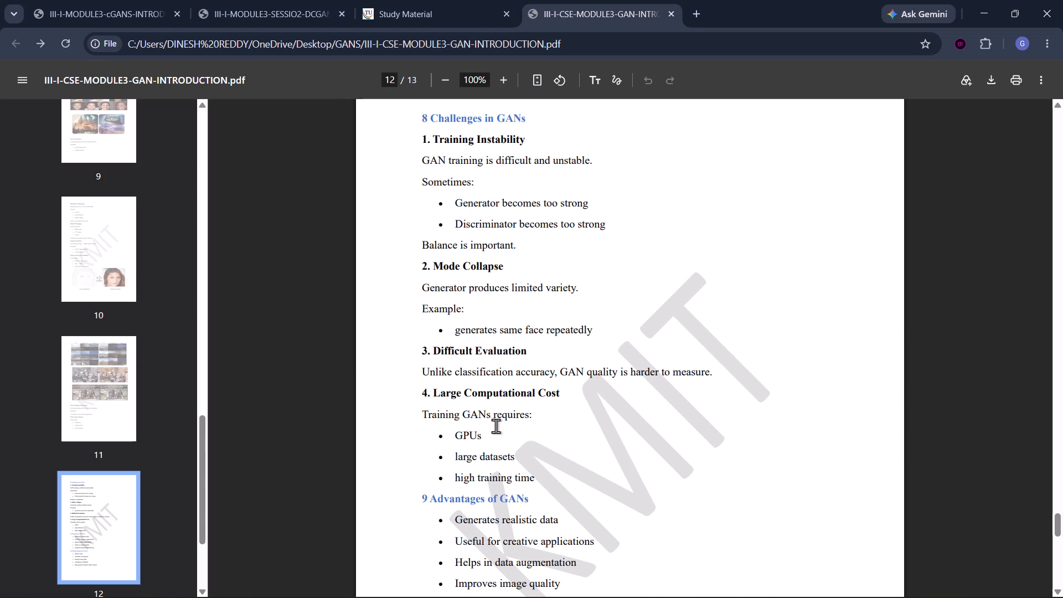
middle_click(499, 424)
key(alt+Tab)
click(512, 411)
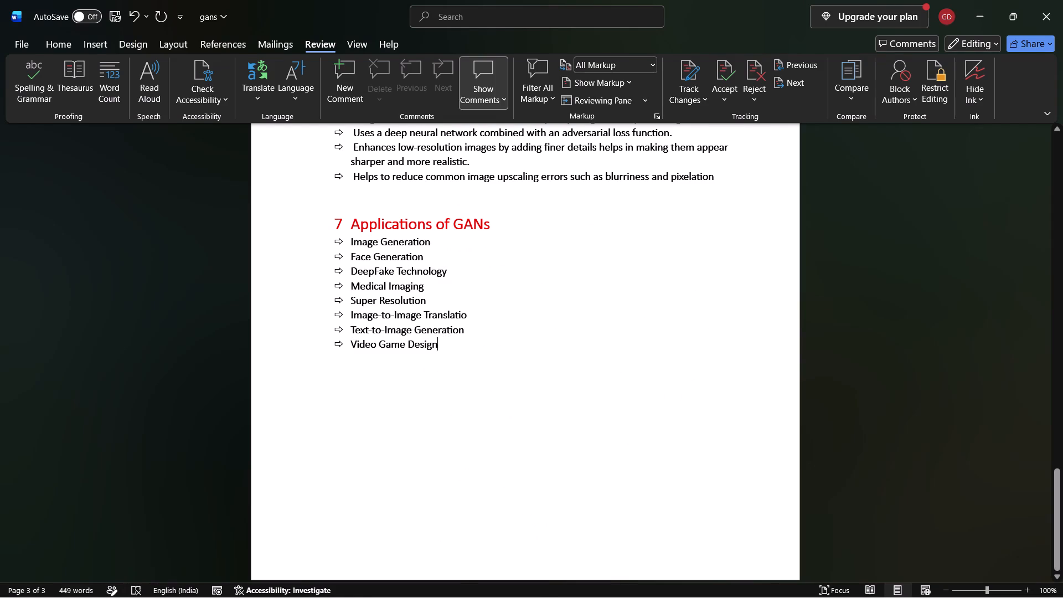
Copy the heading "8 Challenges in GANs" from page 12 of the PDF and paste it unbulleted below the applications list in Word.
key(alt+Tab)
middle_click(504, 385)
middle_click(522, 458)
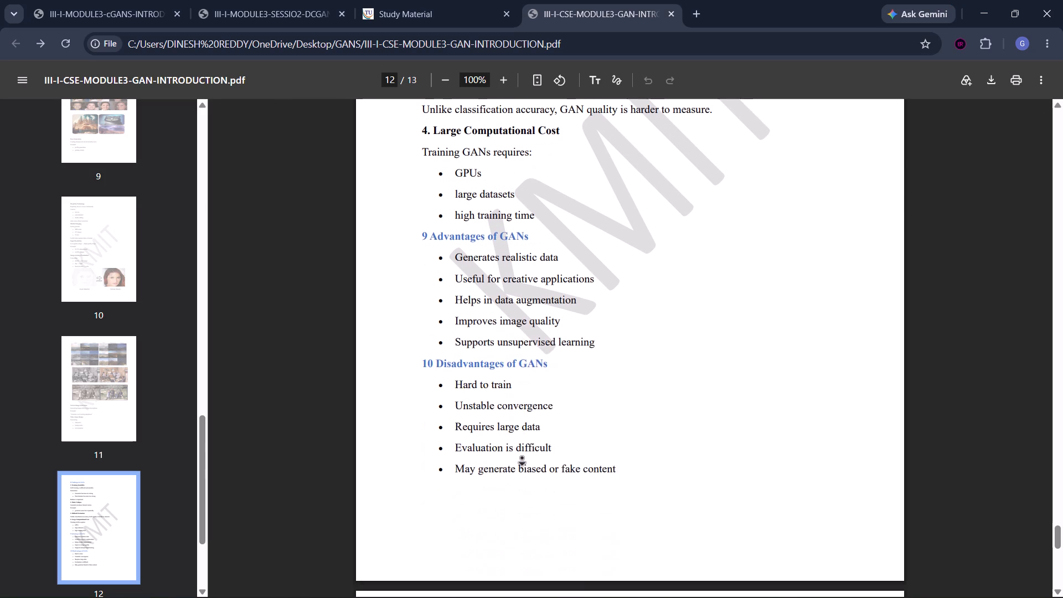
middle_click(522, 458)
middle_click(519, 350)
middle_drag(519, 355, 520, 362)
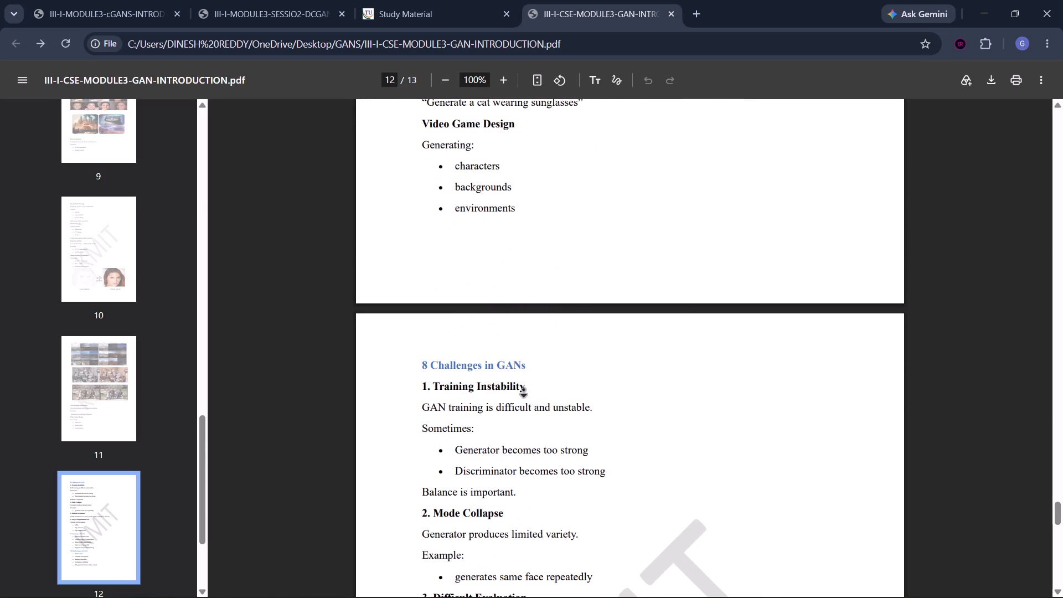
middle_click(525, 397)
middle_click(525, 398)
middle_click(525, 398)
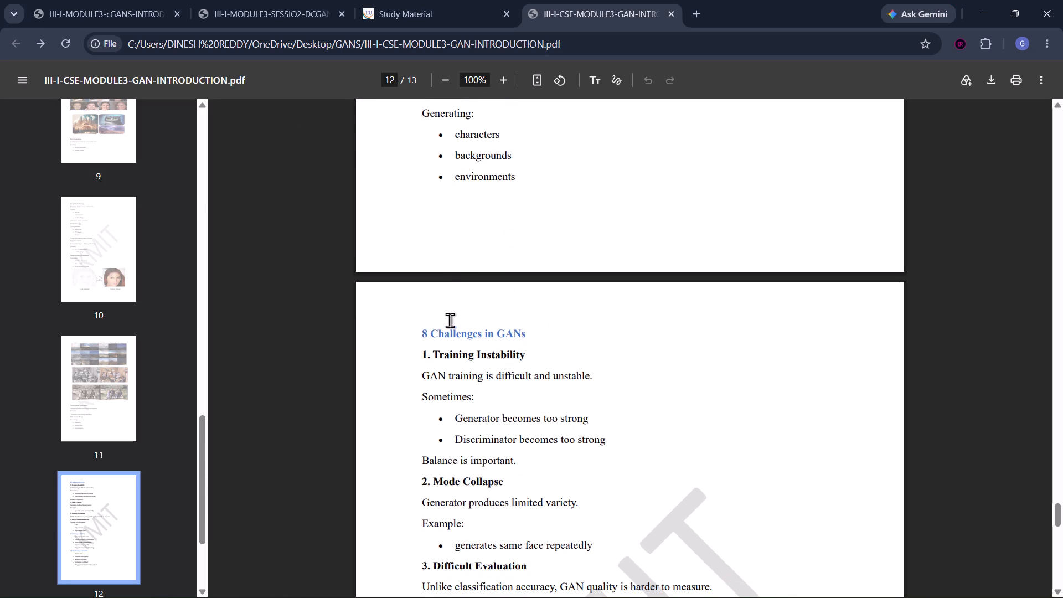
drag(421, 334, 535, 338)
key(ctrl+c)
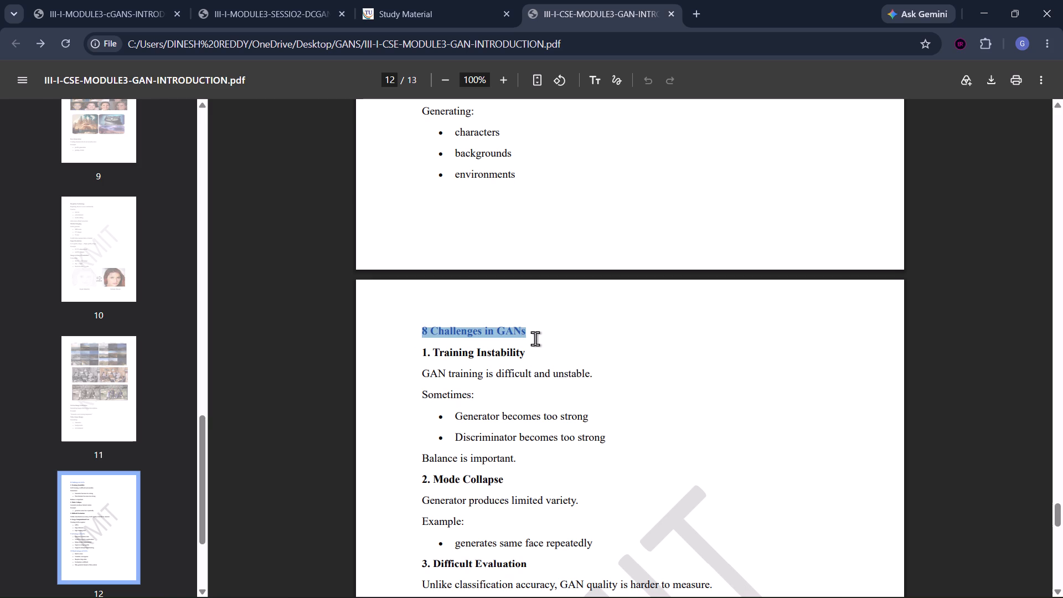
key(alt+Tab)
key(Return)
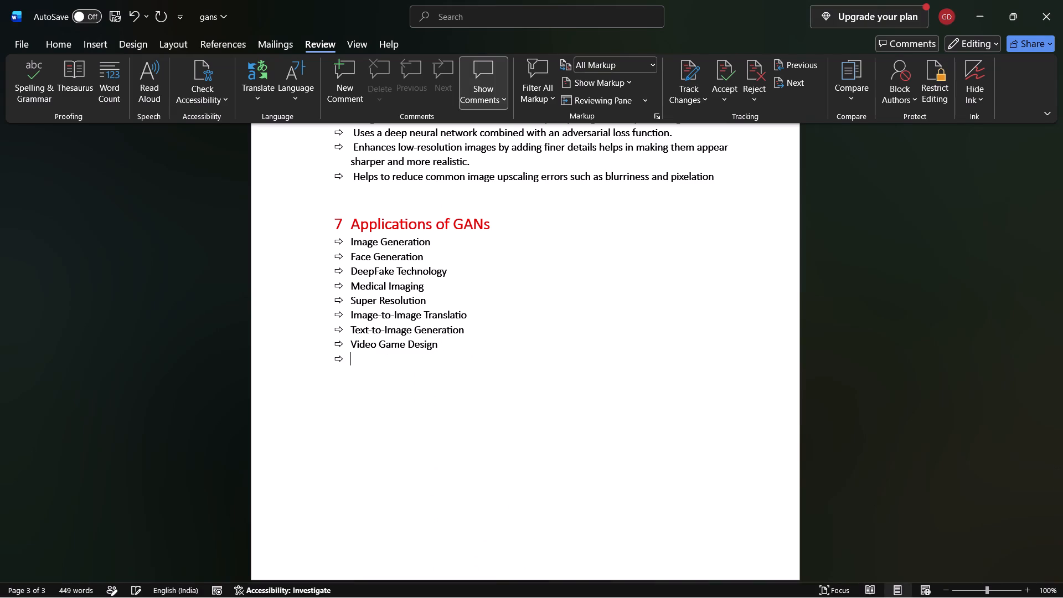
key(Return)
key(Return)
key(ctrl+v)
Copy the subheading "1. Training Instability" from the PDF and paste it on an unnumbered line below the "Challenges in GANs" heading in Word.
key(alt+Tab)
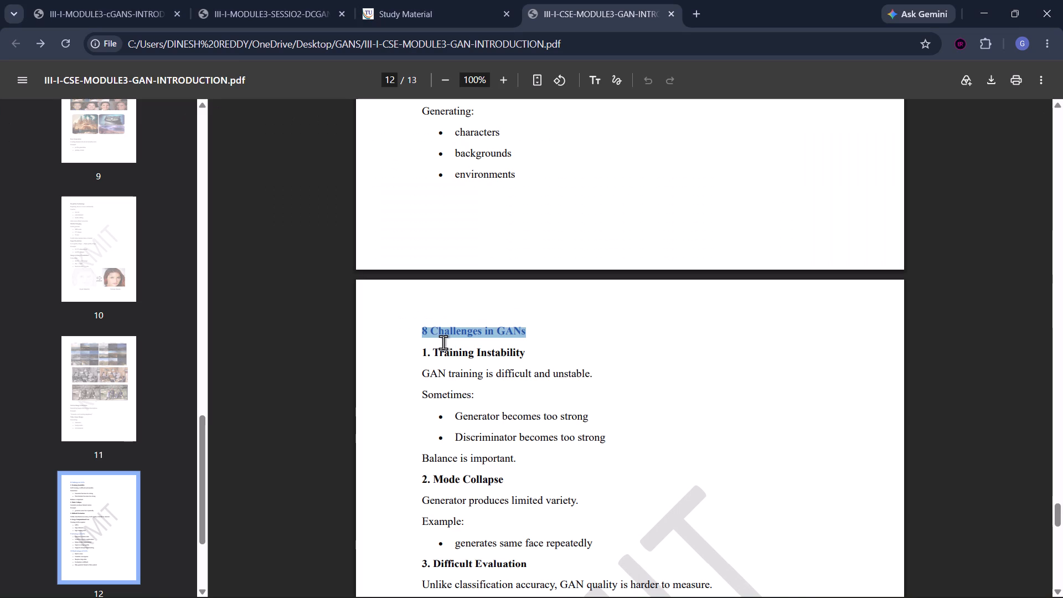
click(437, 363)
drag(422, 354, 558, 358)
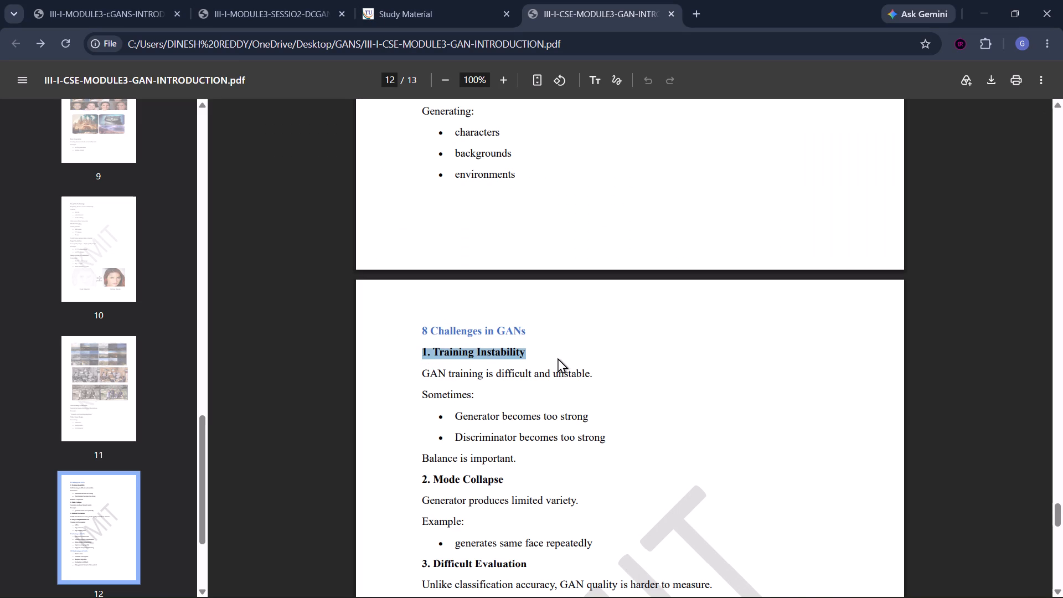
key(ctrl+x)
key(ctrl+x)
key(alt+Tab)
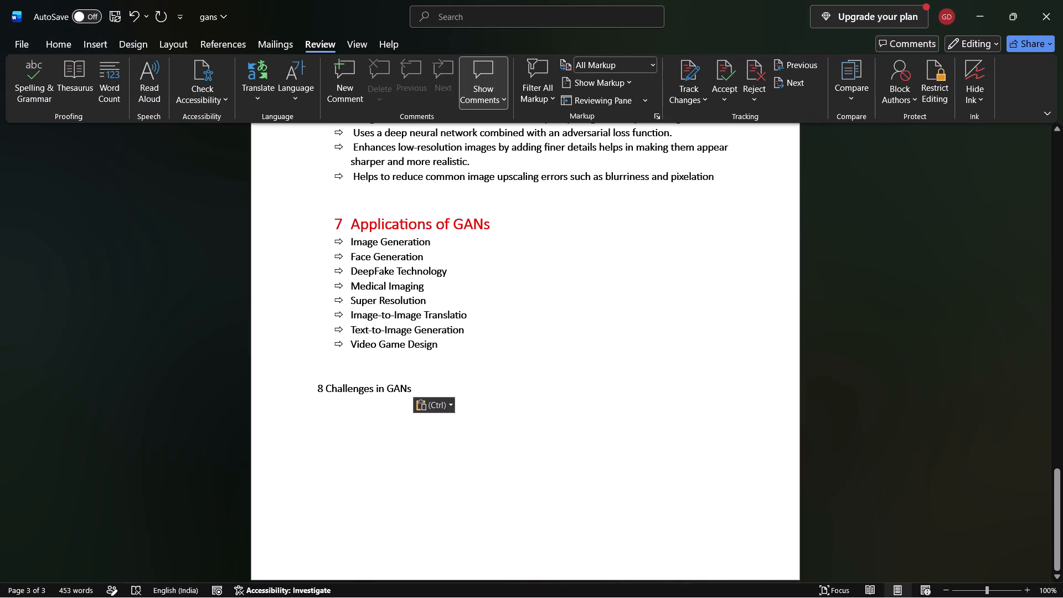
key(Return)
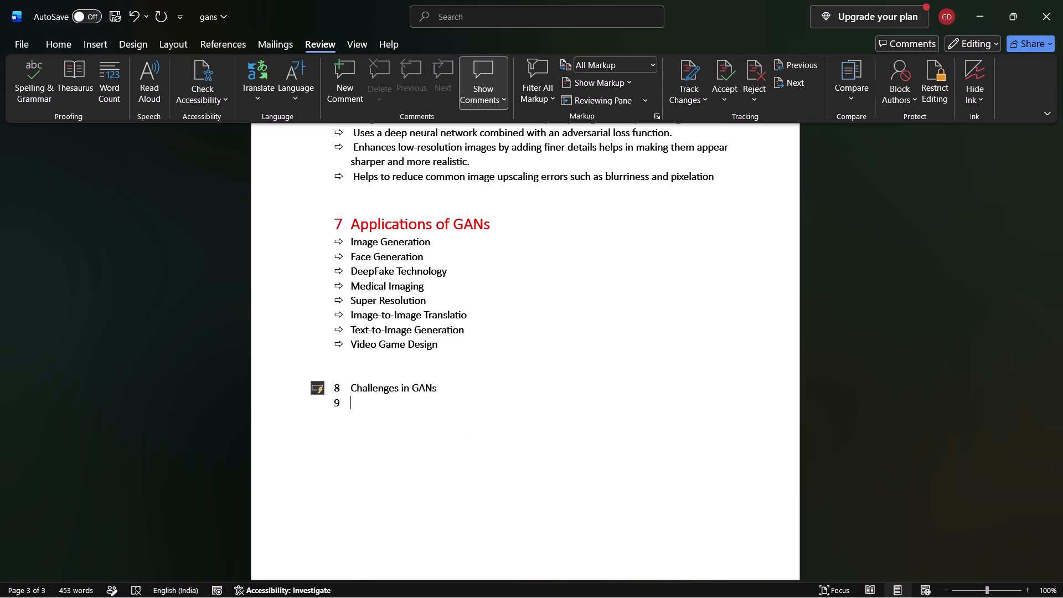
key(BackSpace)
key(ctrl+v)
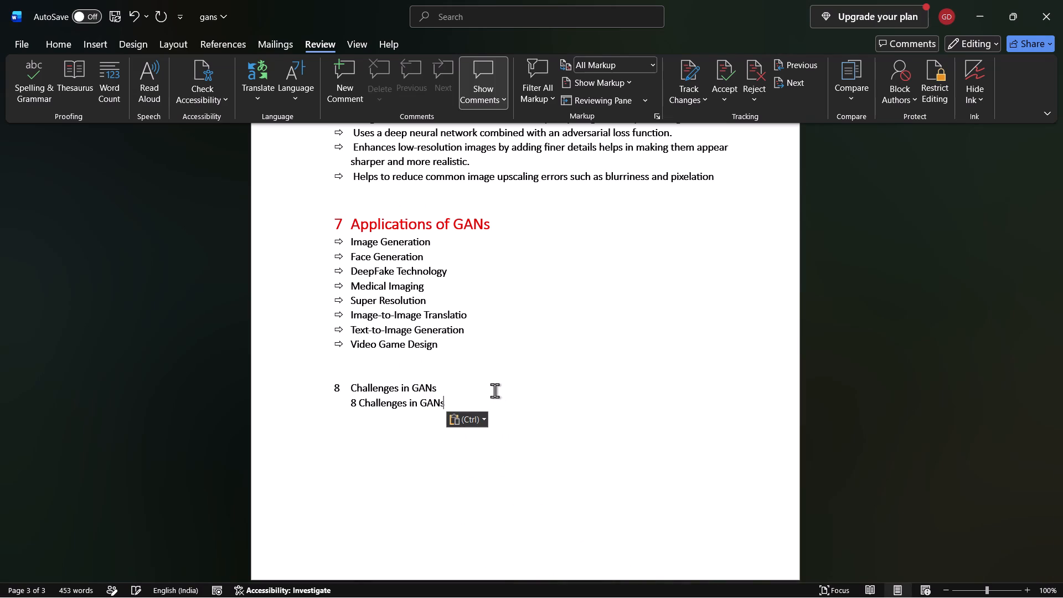
key(ctrl+z)
key(alt+Tab)
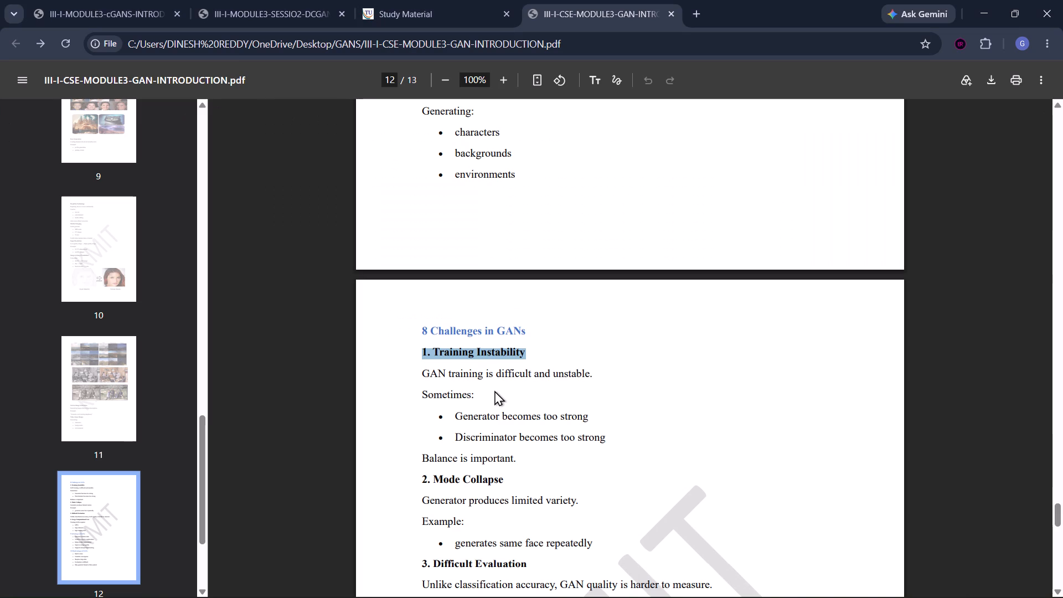
click(494, 390)
drag(418, 352, 596, 354)
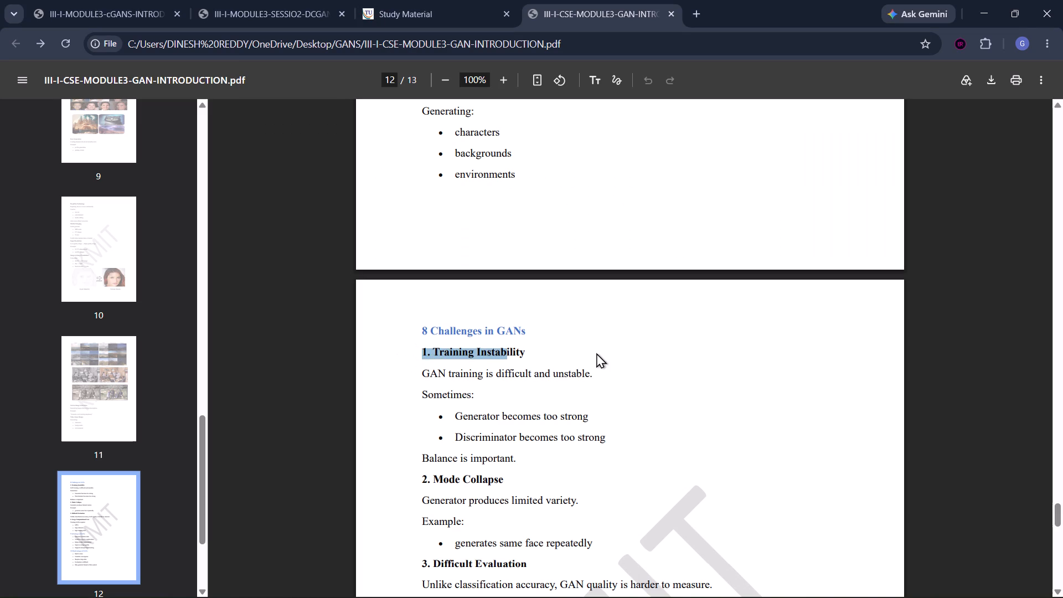
click(596, 353)
click(583, 349)
drag(423, 351, 553, 353)
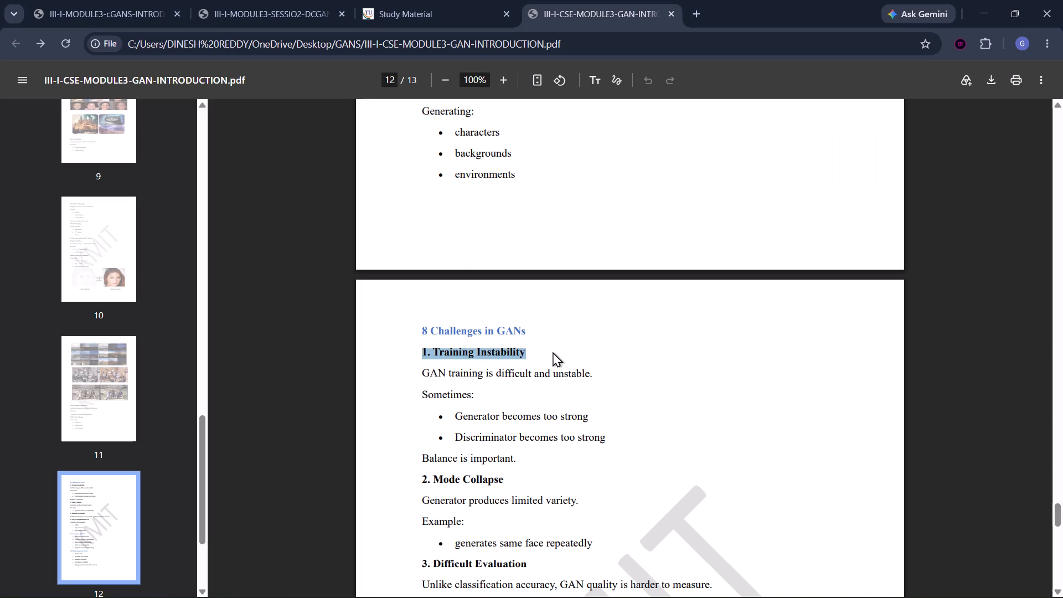
key(ctrl+c)
key(alt+Tab)
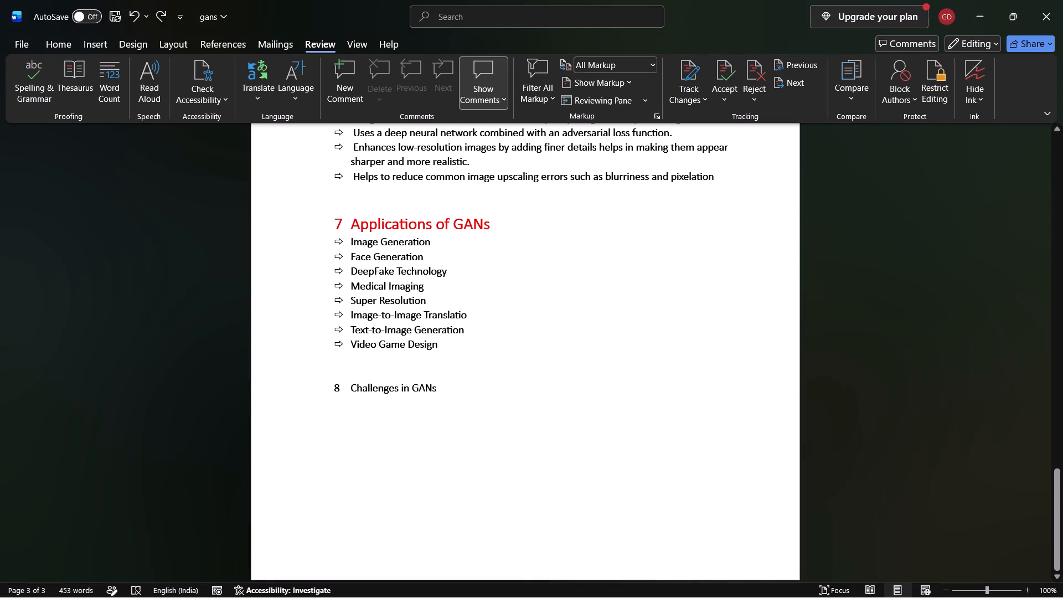
key(ctrl+v)
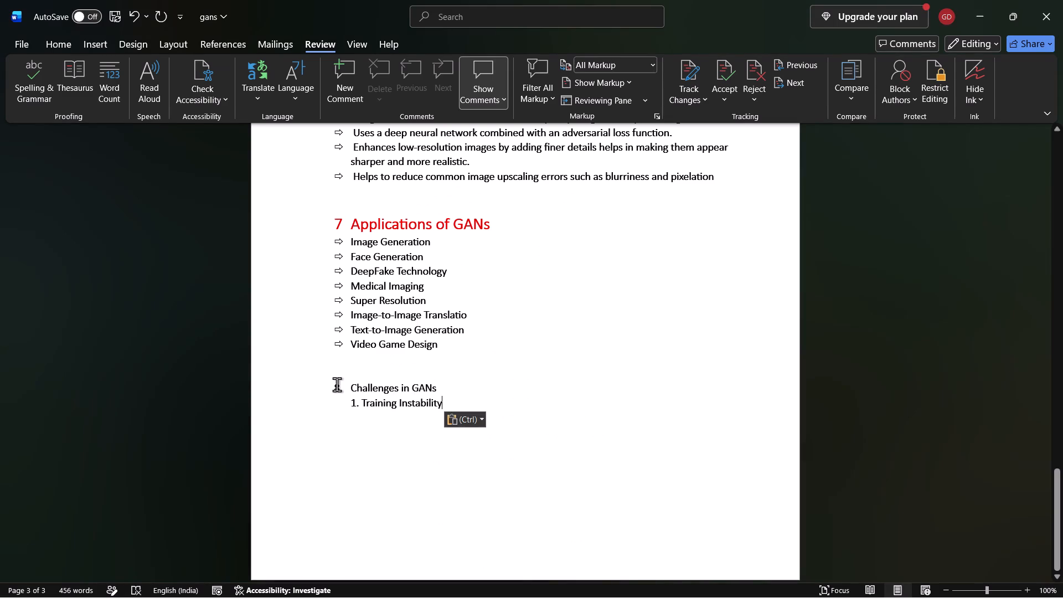
Format the "Challenges in GANs" heading as 16 pt red text.
drag(331, 386, 435, 387)
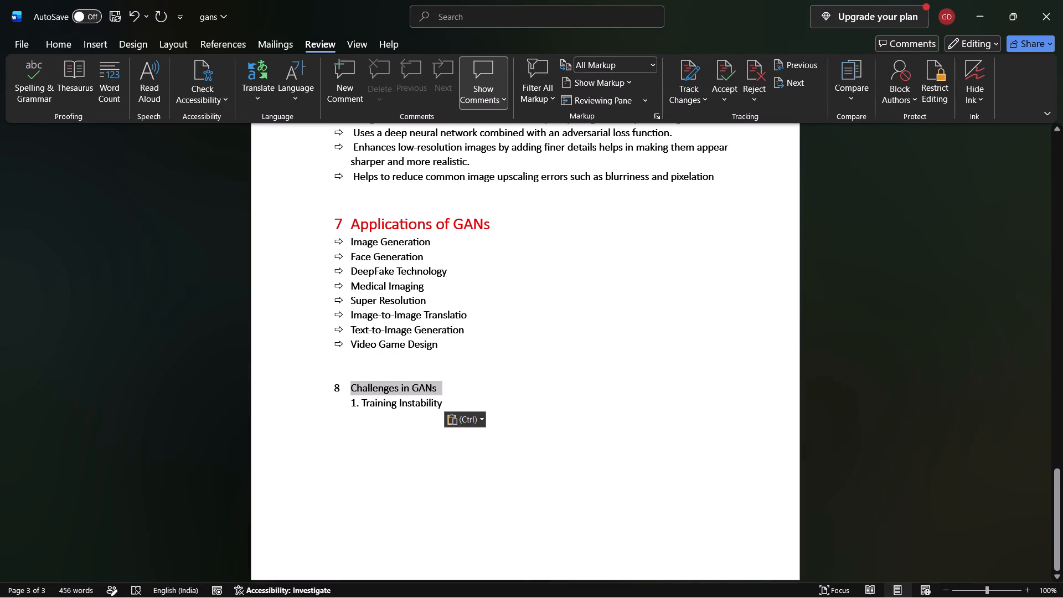
click(57, 42)
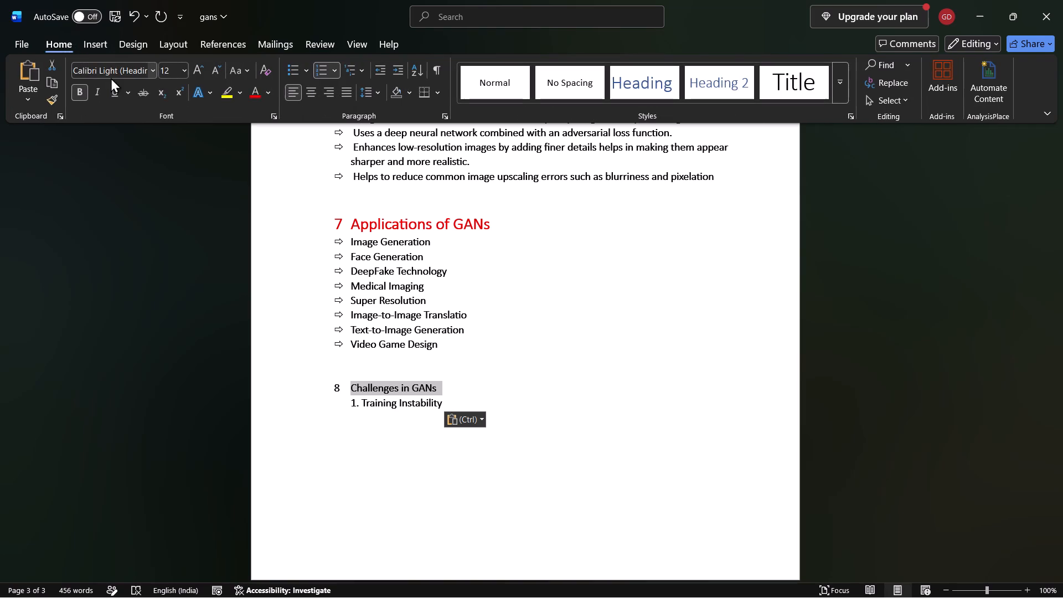
click(194, 70)
click(194, 71)
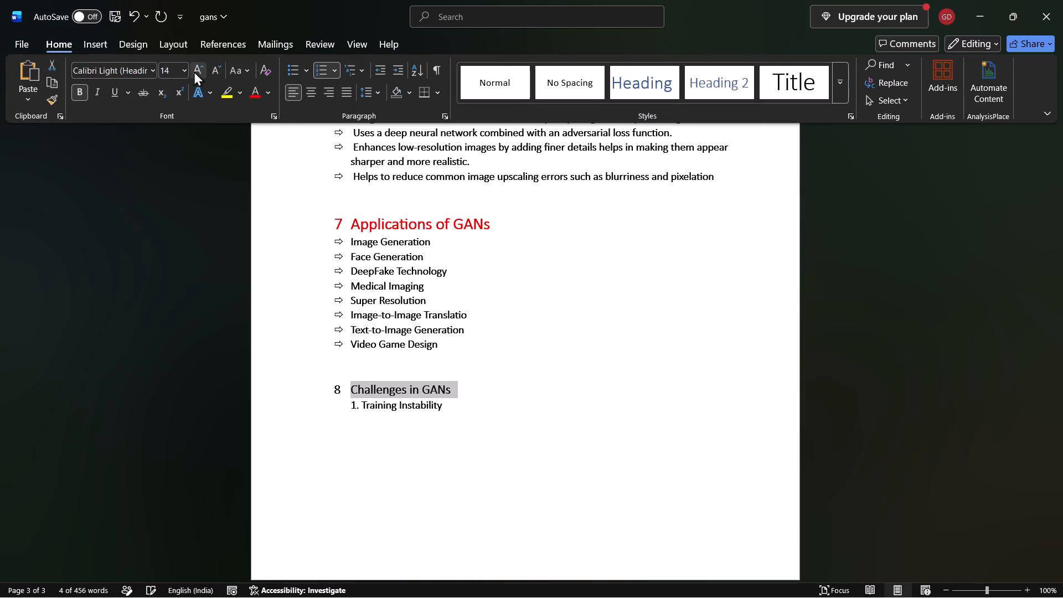
click(374, 385)
drag(339, 390, 390, 400)
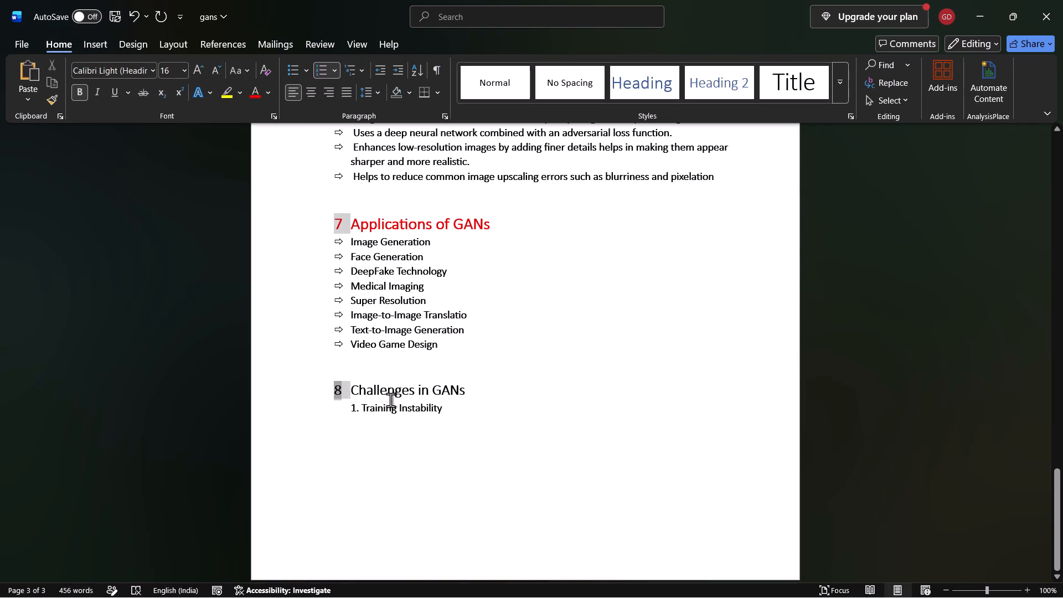
drag(390, 400, 520, 377)
click(483, 367)
key(ctrl+z)
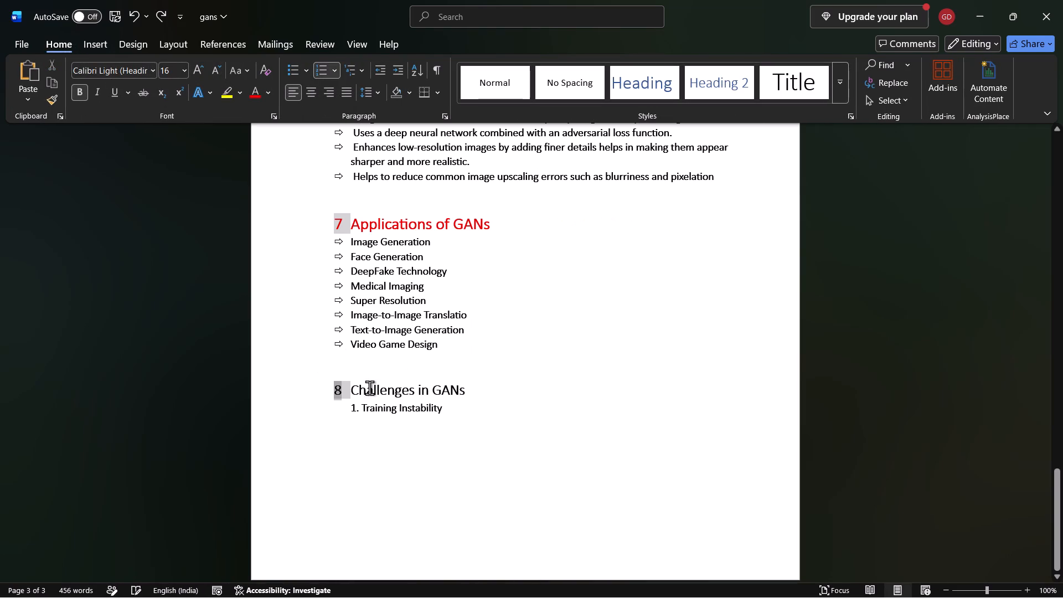
click(365, 390)
drag(353, 389, 482, 388)
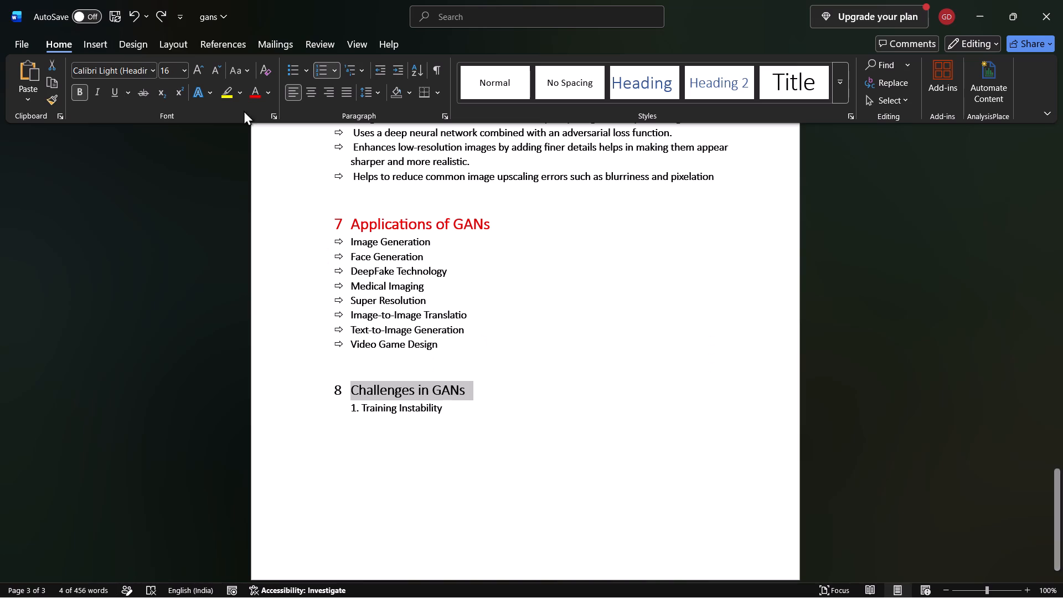
click(255, 93)
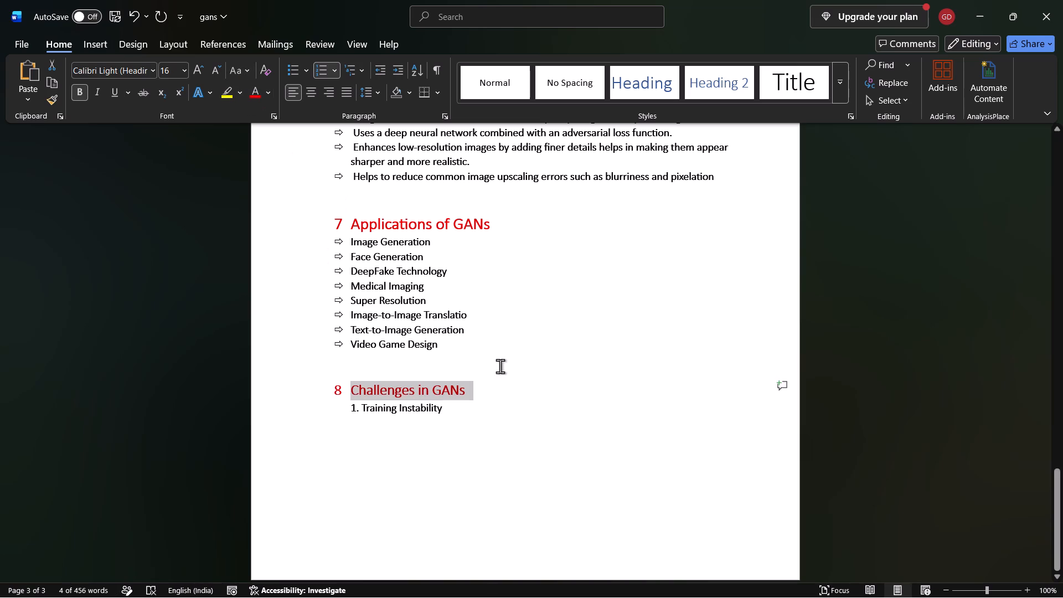
click(500, 366)
Copy the subheading "Mode Collapse" from page 12 of the PDF and paste it as item 2 below "Training Instability" in Word.
click(467, 417)
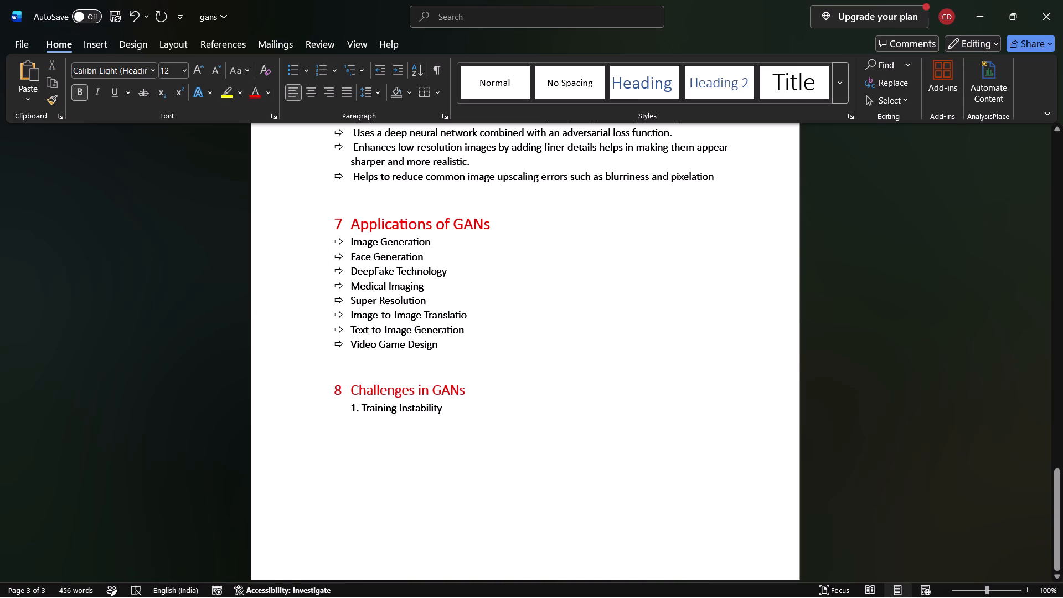
key(Return)
key(alt+Tab)
scroll(468, 406, up, 2)
scroll(489, 431, down, 1)
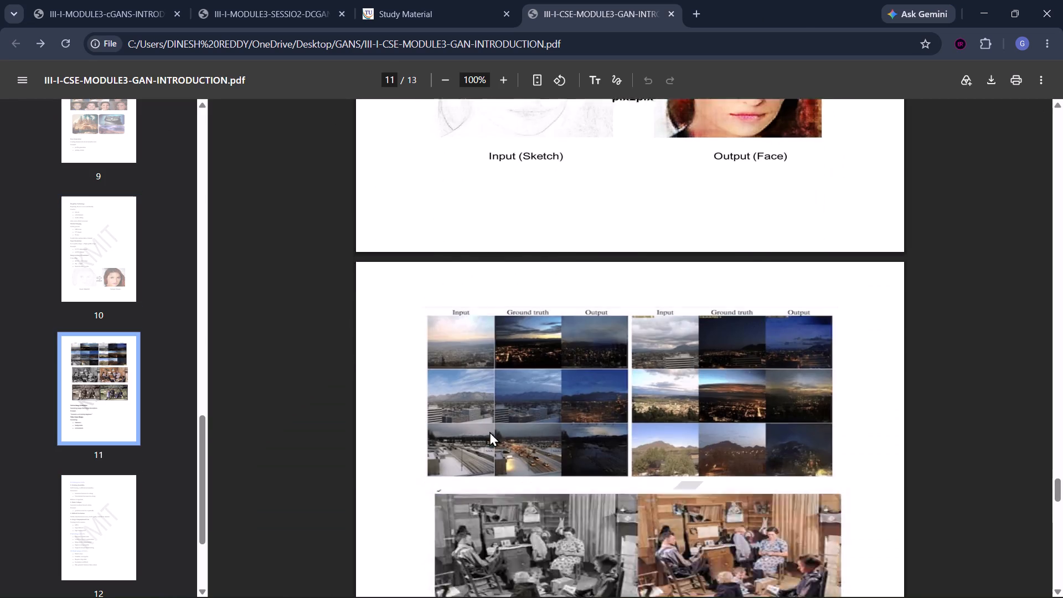
scroll(489, 431, down, 1)
middle_click(489, 432)
middle_click(505, 499)
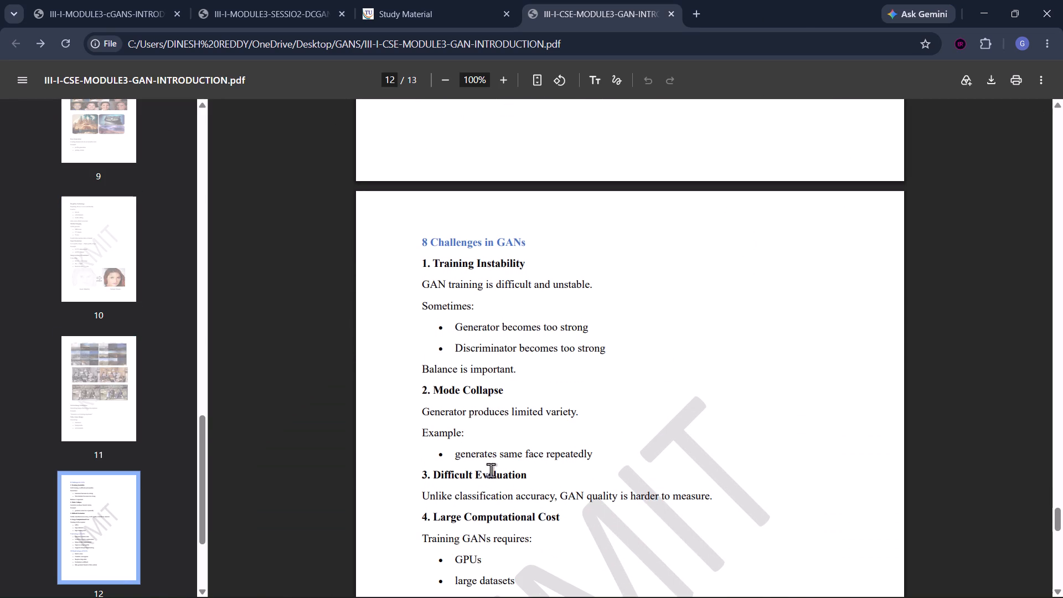
drag(435, 385, 510, 388)
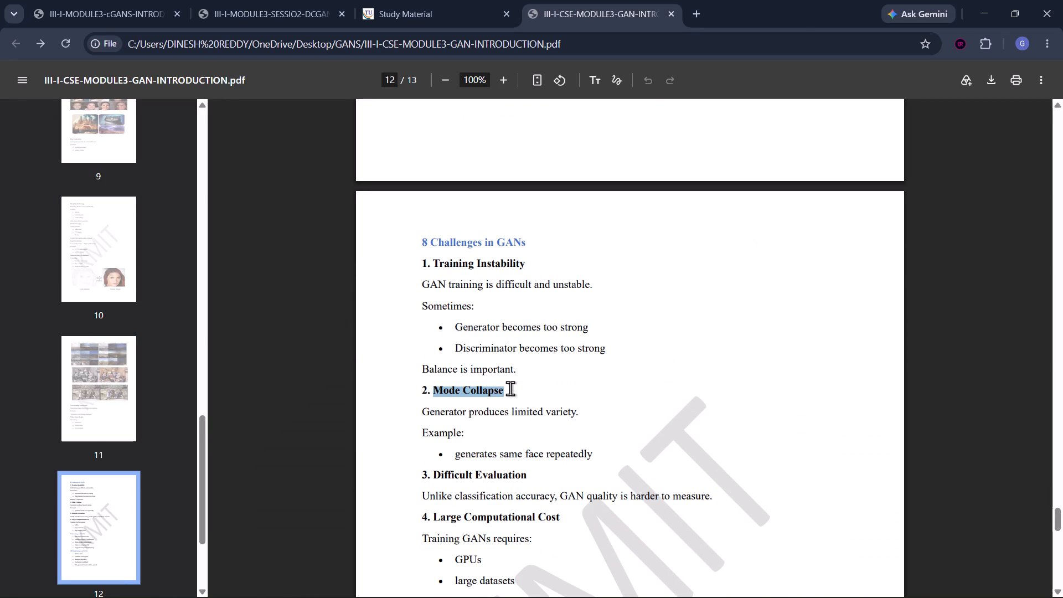
key(ctrl+c)
key(alt+Tab)
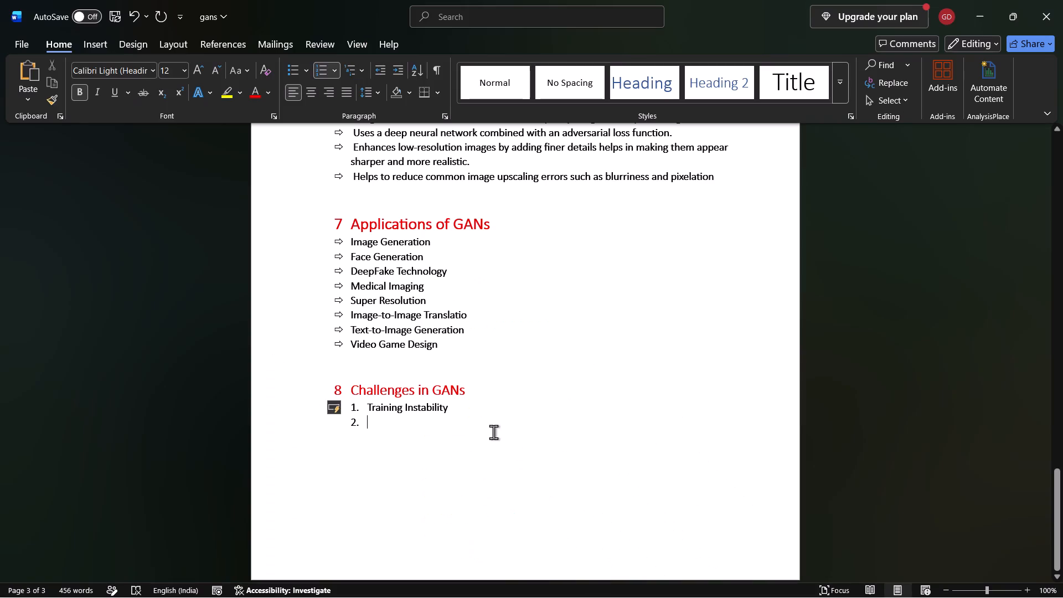
key(ctrl+v)
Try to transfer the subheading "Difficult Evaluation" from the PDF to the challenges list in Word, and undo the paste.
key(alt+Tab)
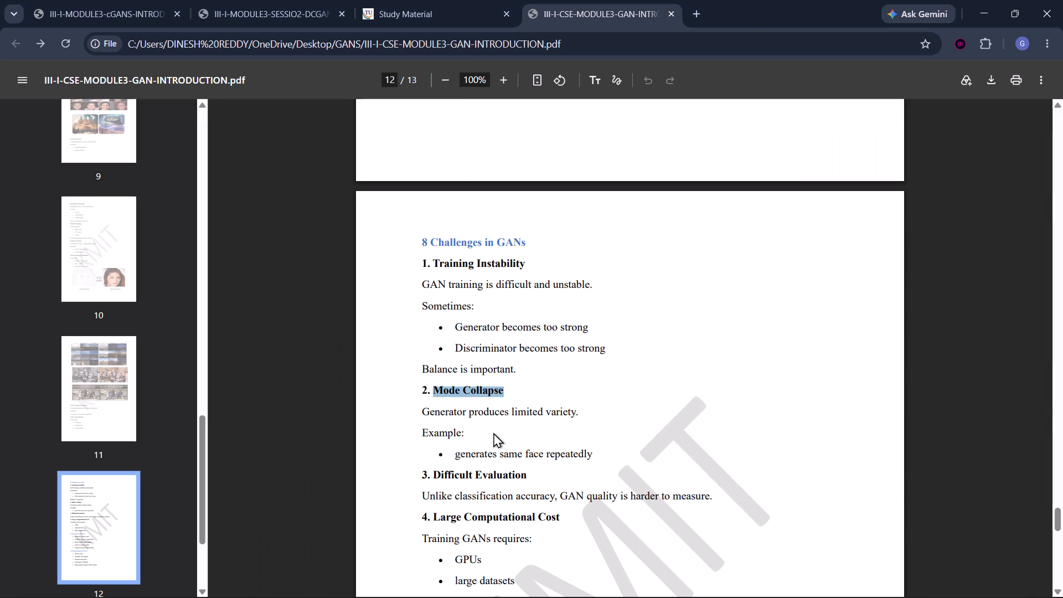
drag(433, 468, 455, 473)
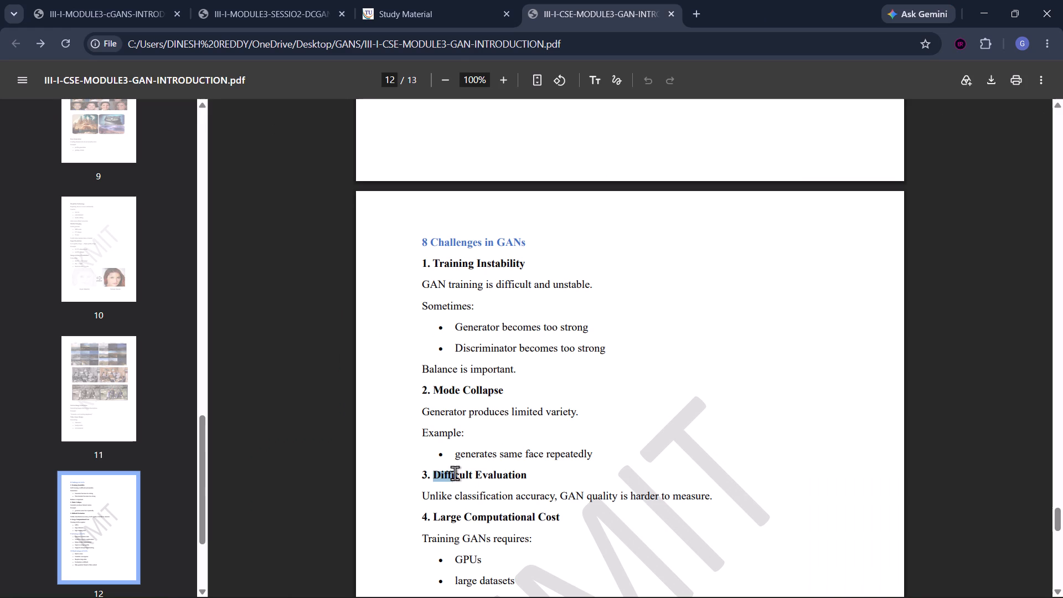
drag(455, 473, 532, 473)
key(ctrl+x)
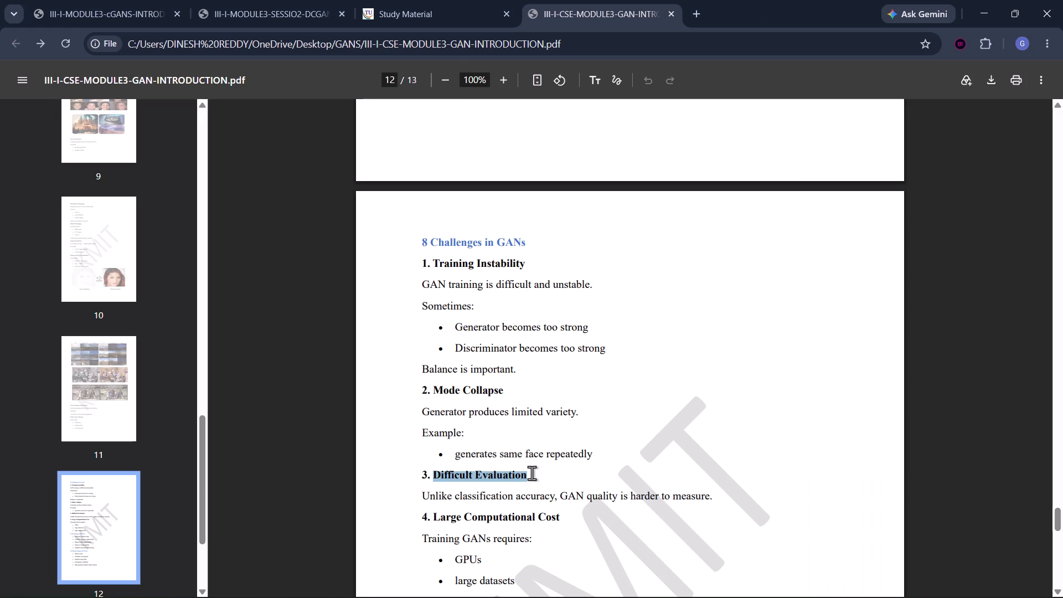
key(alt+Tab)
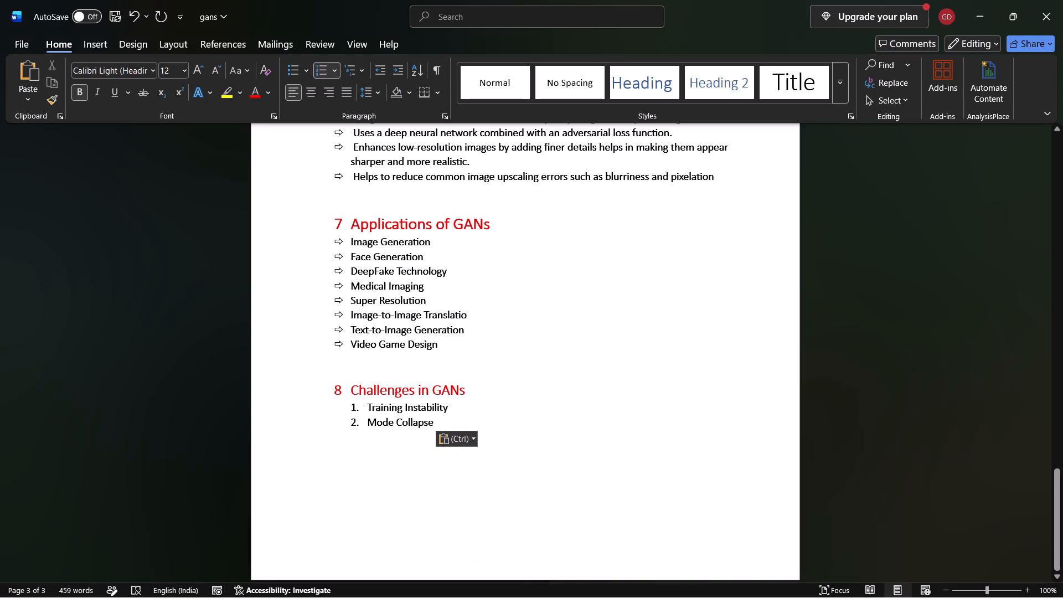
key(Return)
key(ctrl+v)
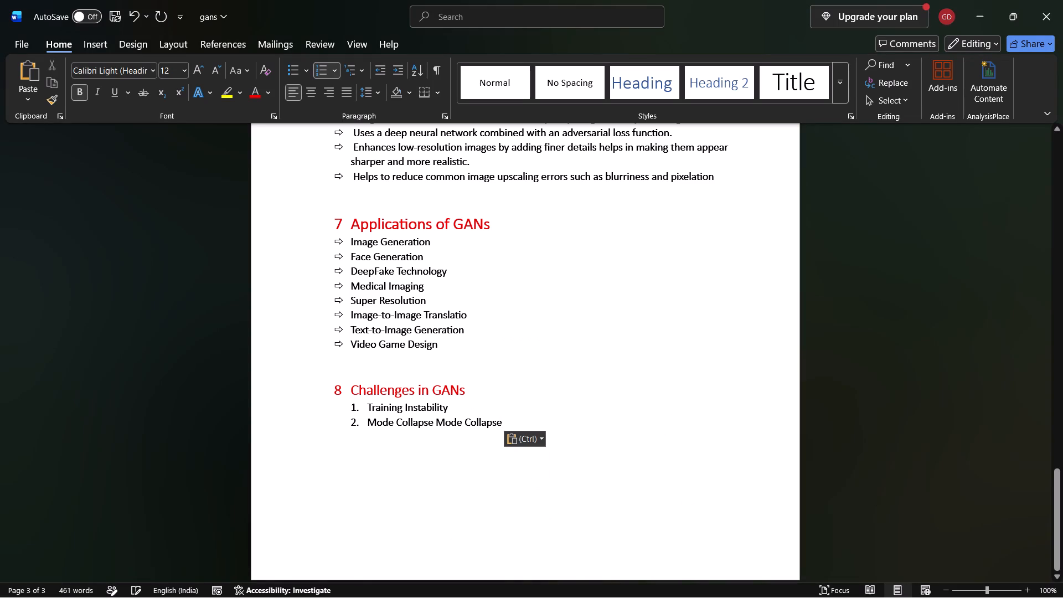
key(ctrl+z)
Copy the subheading "Difficult Evaluation" from the PDF and paste it as item 3 of the challenges list in Word.
key(Return)
key(alt+Tab)
scroll(530, 474, up, 2)
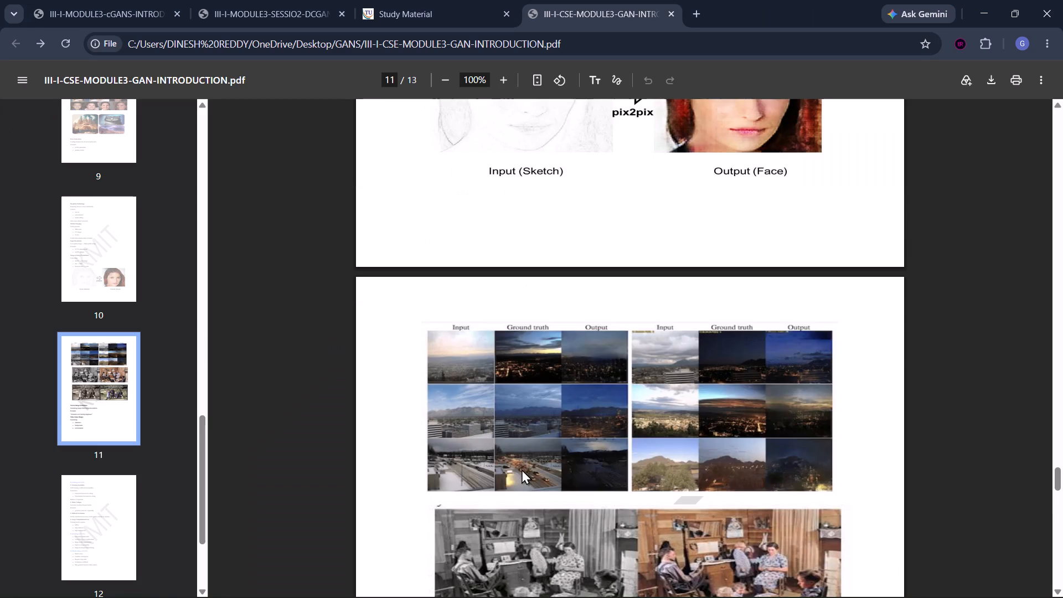
scroll(522, 472, down, 2)
click(520, 490)
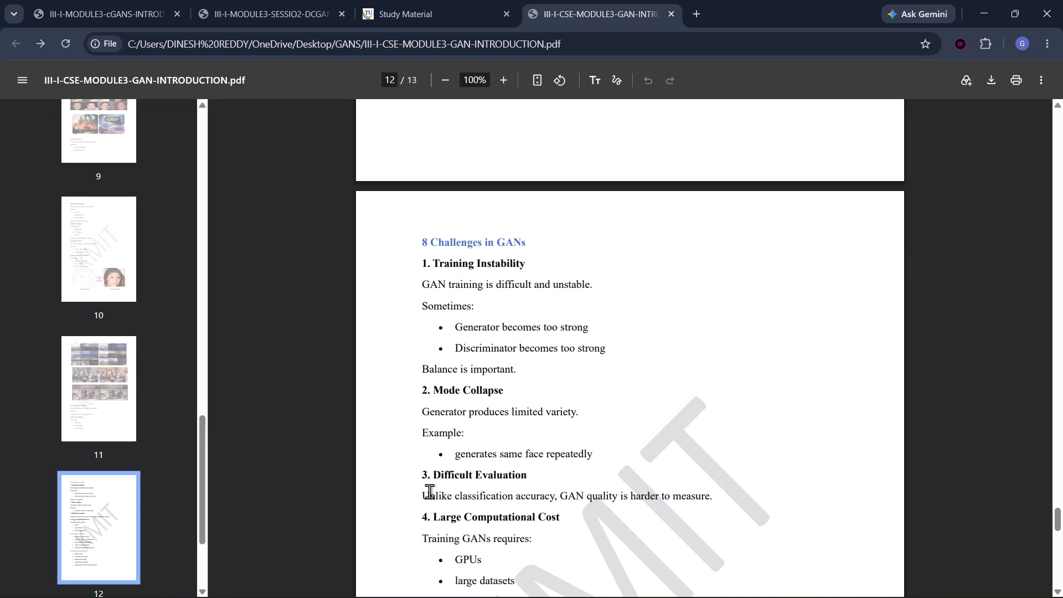
drag(435, 469, 545, 480)
key(ctrl+c)
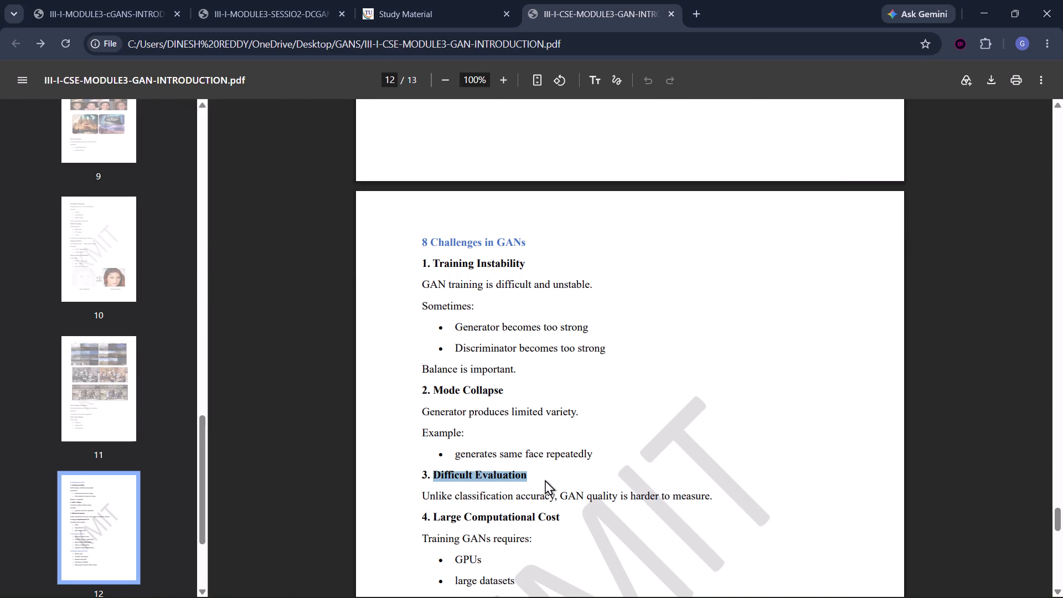
key(alt+Tab)
key(ctrl+v)
Copy the subheading "Large Computational Cost" from the PDF and paste it as item 4 of the challenges list in Word.
key(Return)
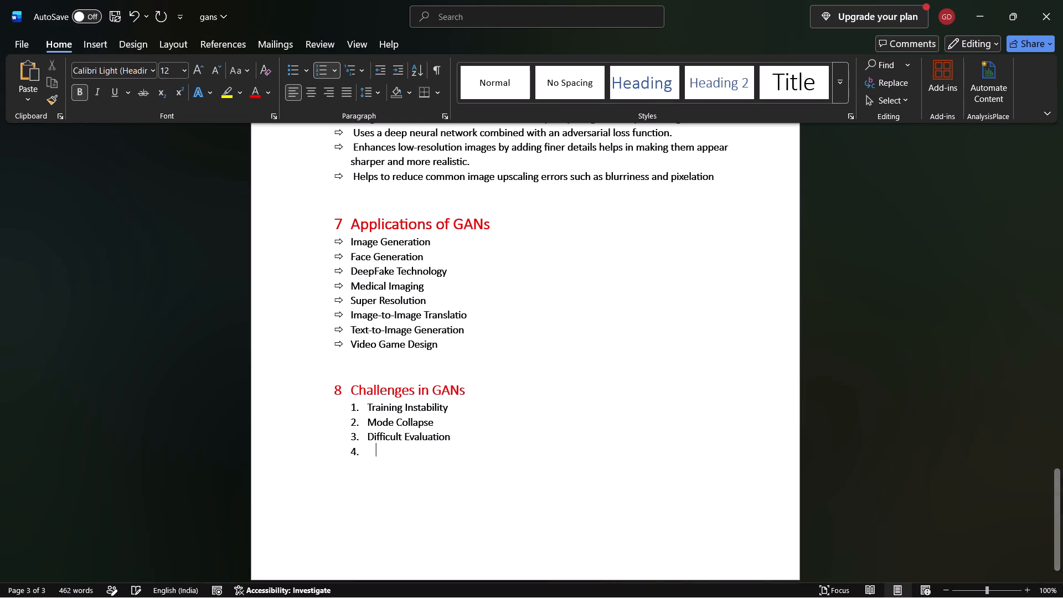
key(alt+Tab)
scroll(507, 483, down, 1)
middle_click(507, 483)
scroll(507, 483, up, 1)
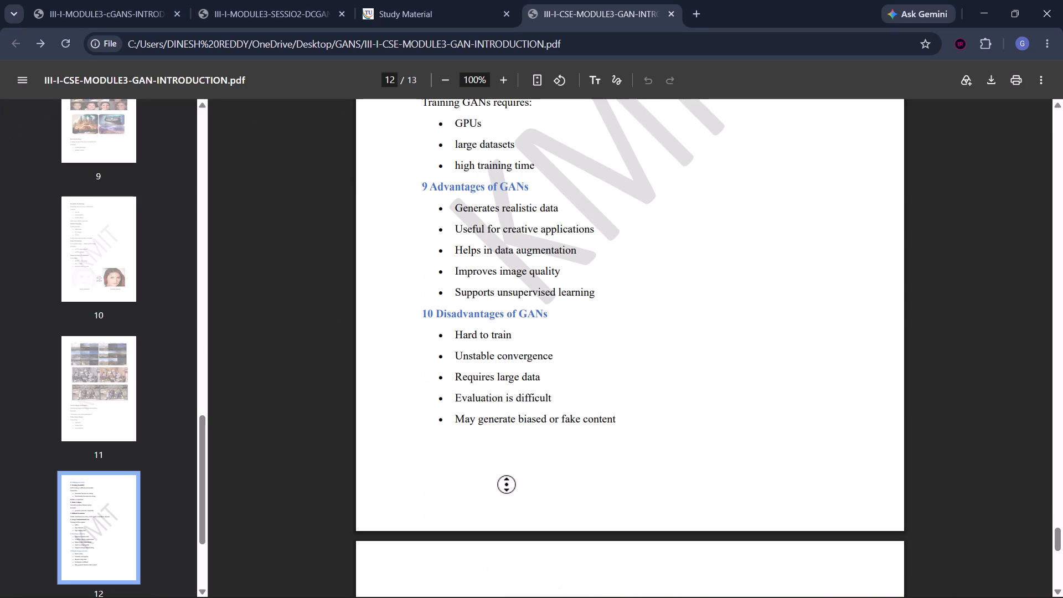
scroll(507, 484, up, 1)
middle_click(524, 416)
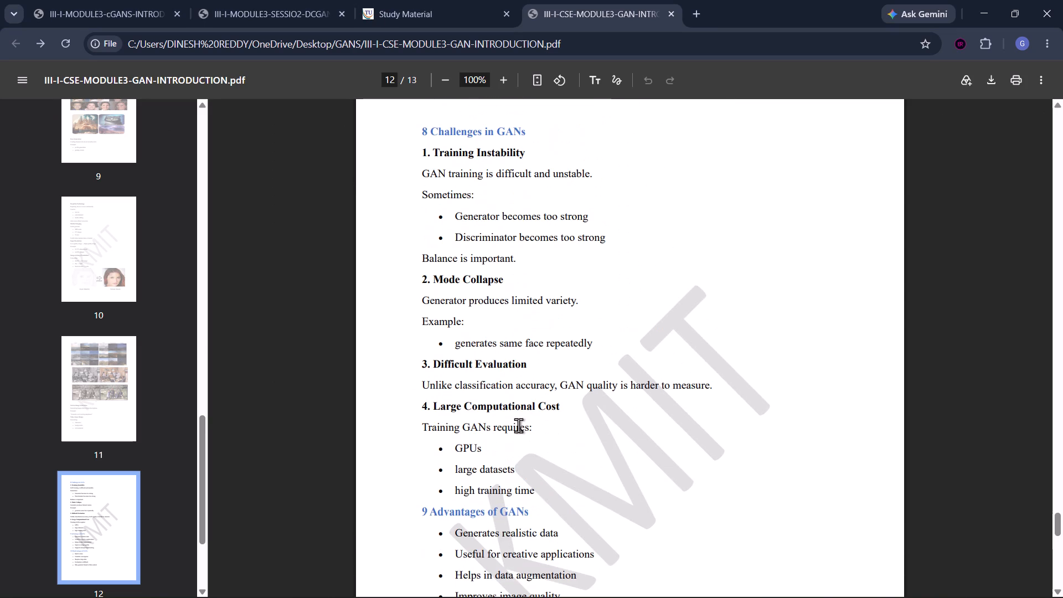
drag(435, 405, 547, 408)
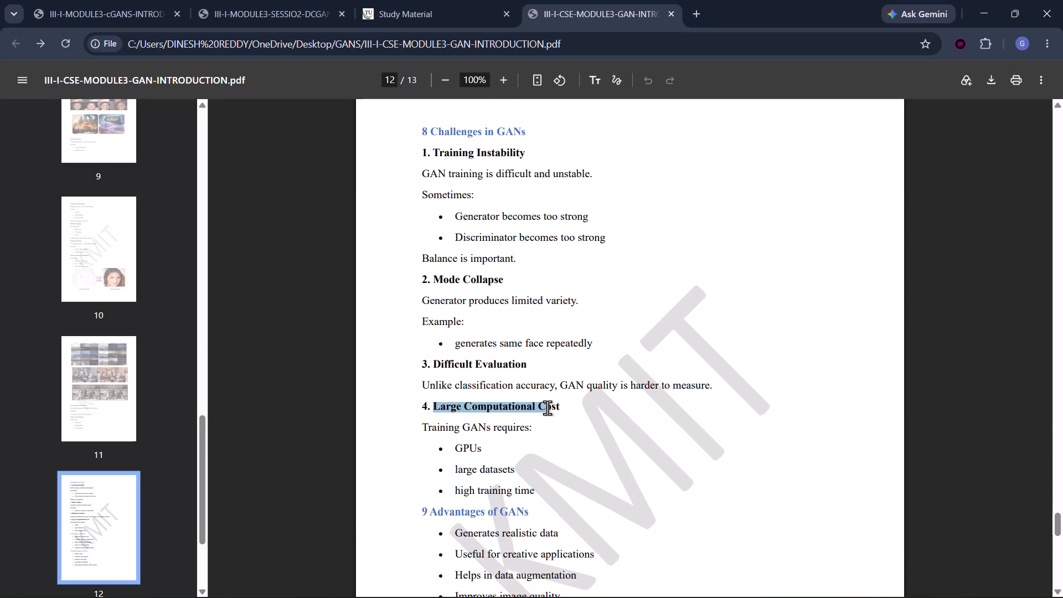
drag(547, 408, 571, 401)
key(ctrl+c)
key(alt+Tab)
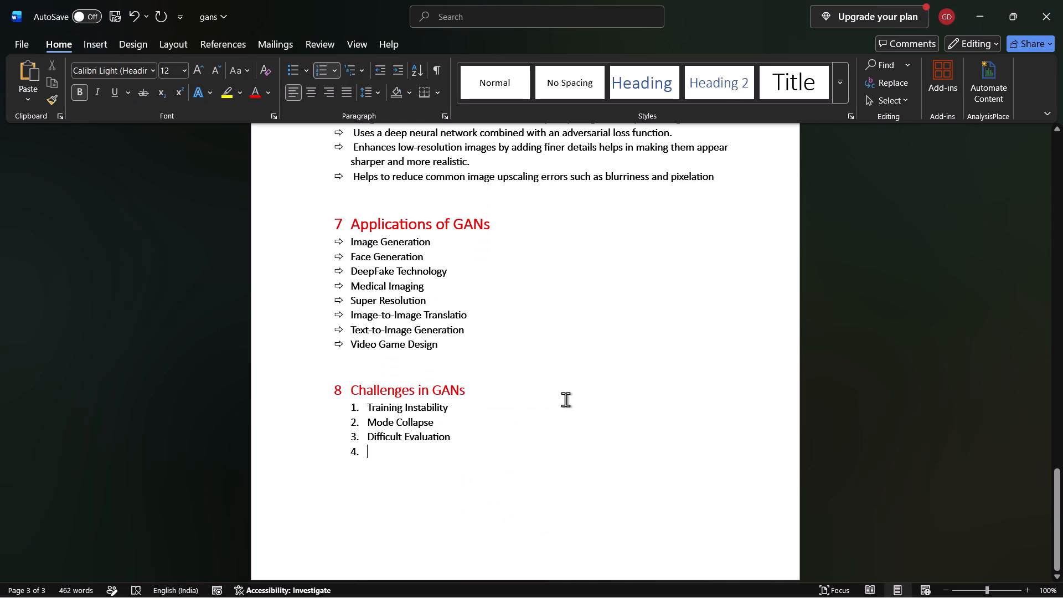
key(ctrl+v)
End the numbered challenges list after "Large Computational Cost" and start an unnumbered line below it.
key(Return)
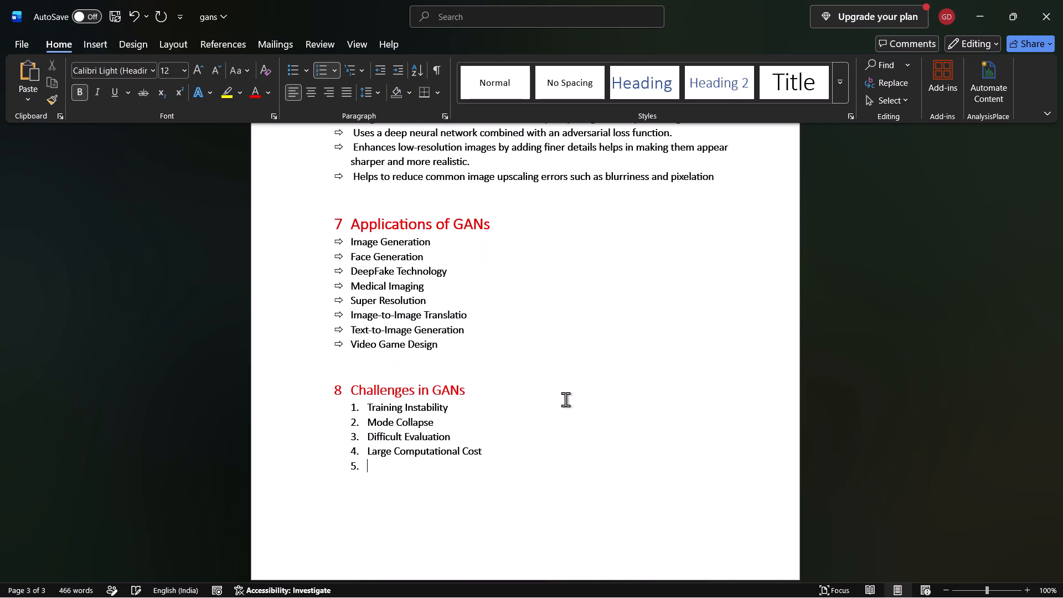
key(alt+Tab)
key(alt+Tab)
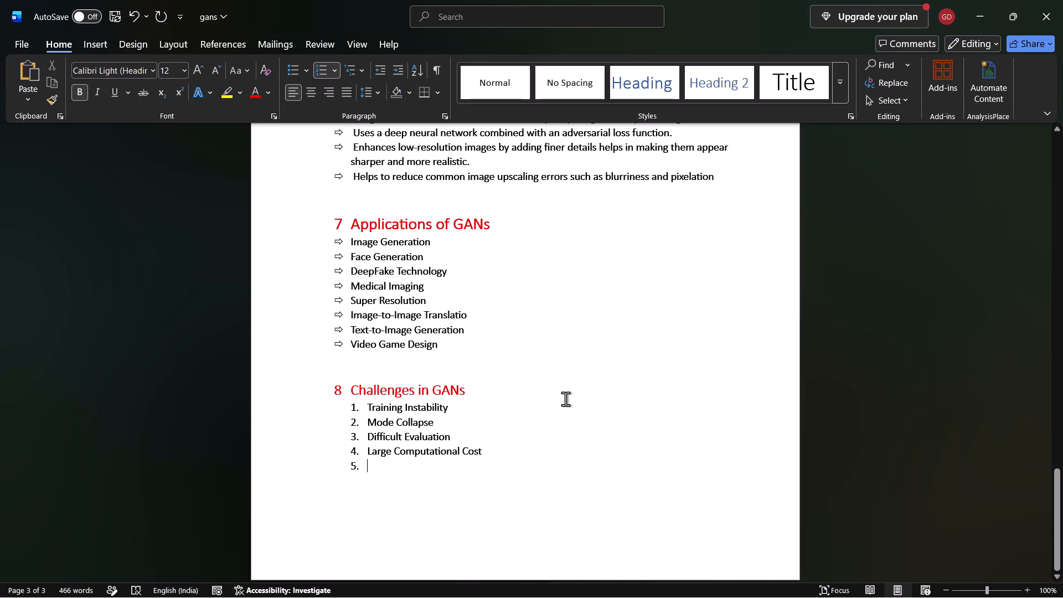
key(BackSpace)
key(Return)
key(Return)
key(BackSpace)
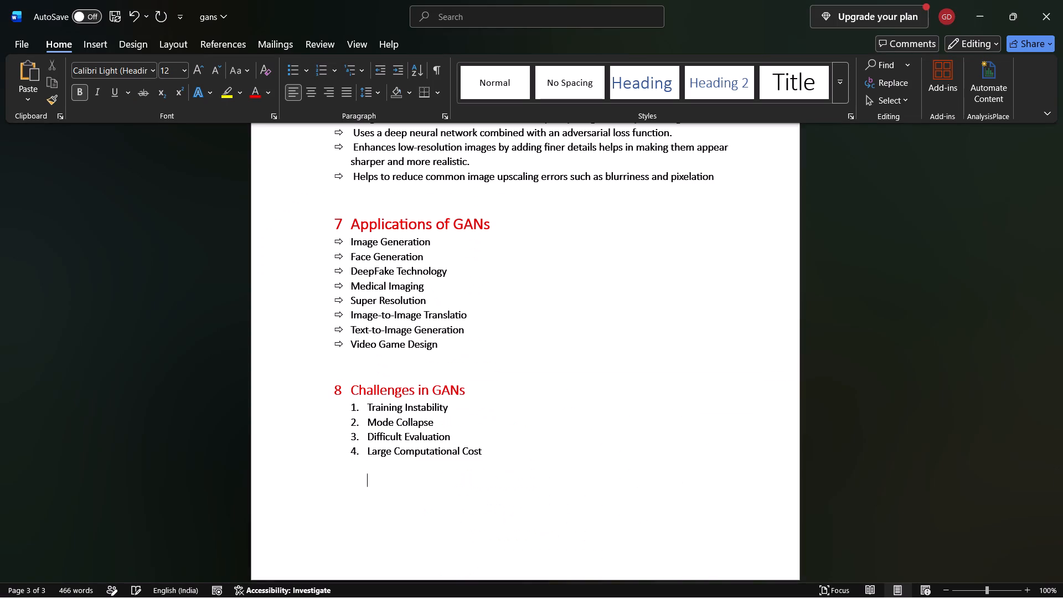
key(BackSpace)
key(BackSpace)
key(BackSpace)
key(Return)
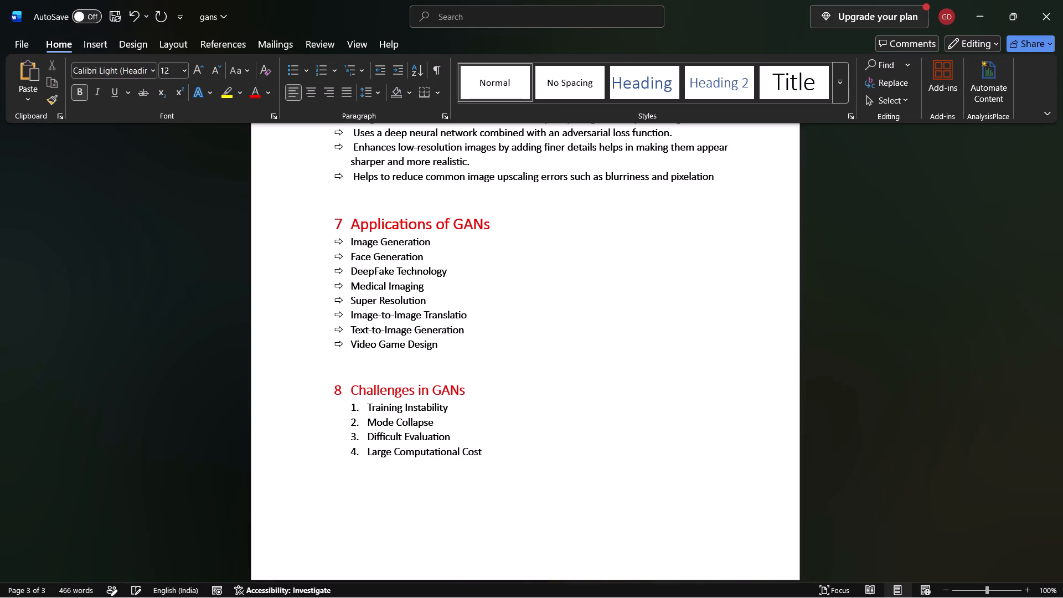
Read the points under "9 Advantages of GANs" on page 12 of the PDF.
key(alt+Tab)
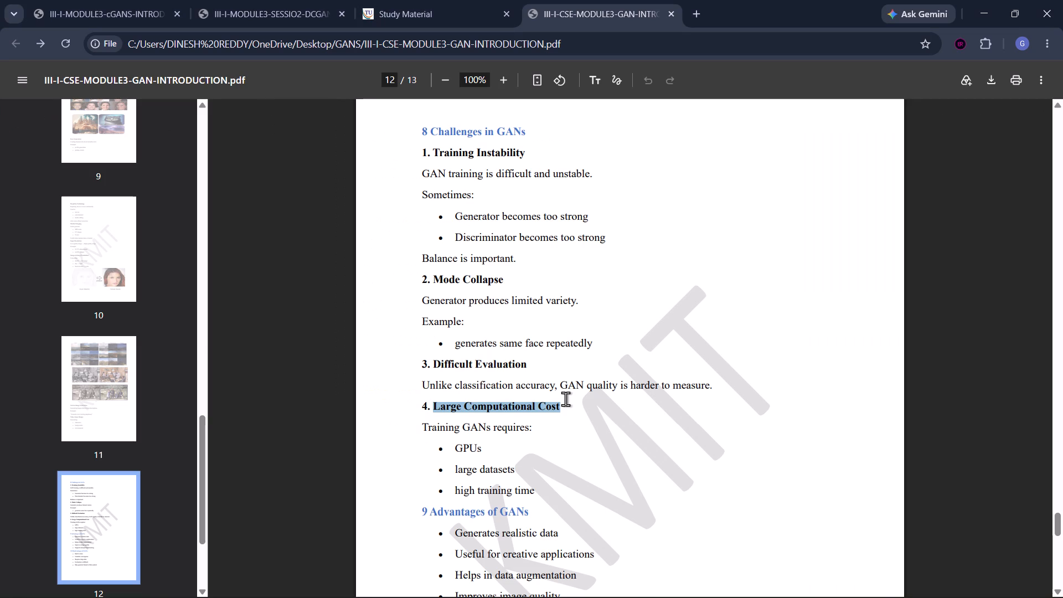
click(565, 399)
middle_drag(571, 424, 572, 429)
middle_click(584, 494)
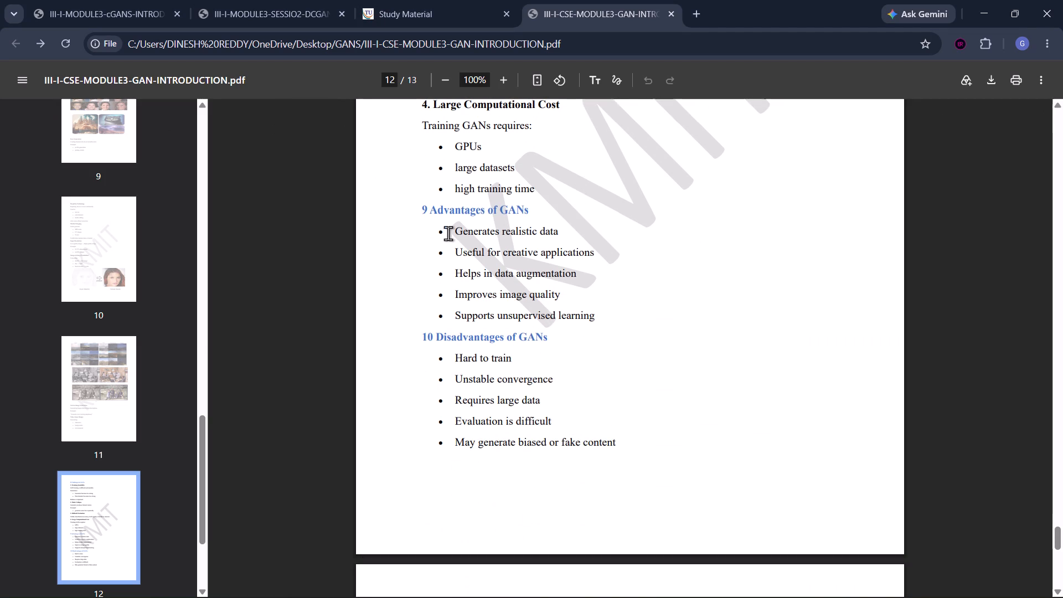
drag(457, 227, 548, 245)
click(548, 245)
drag(442, 255, 634, 274)
click(634, 274)
drag(441, 273, 566, 274)
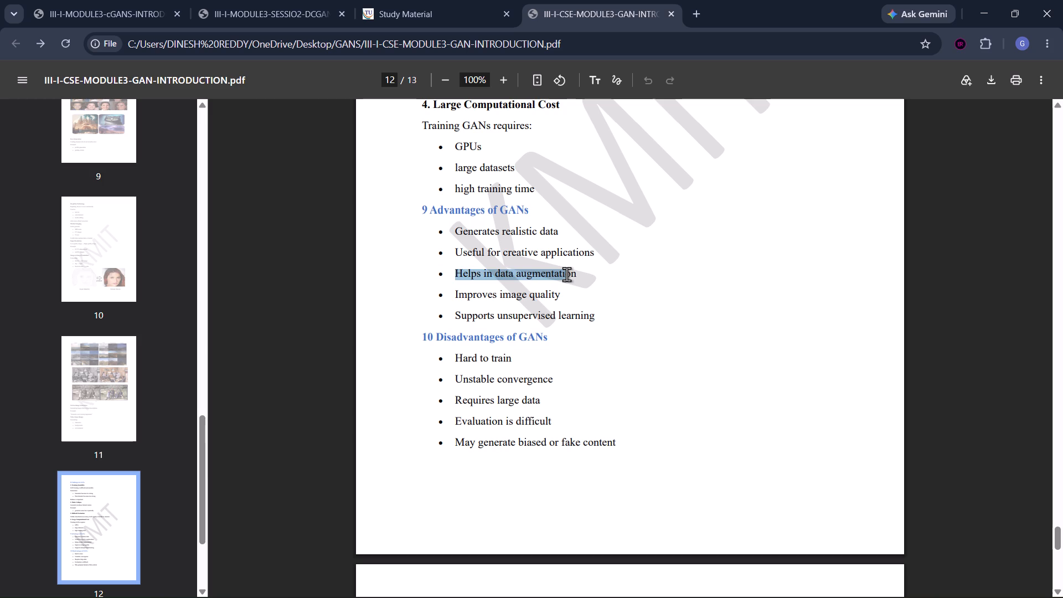
click(566, 274)
drag(455, 306, 554, 306)
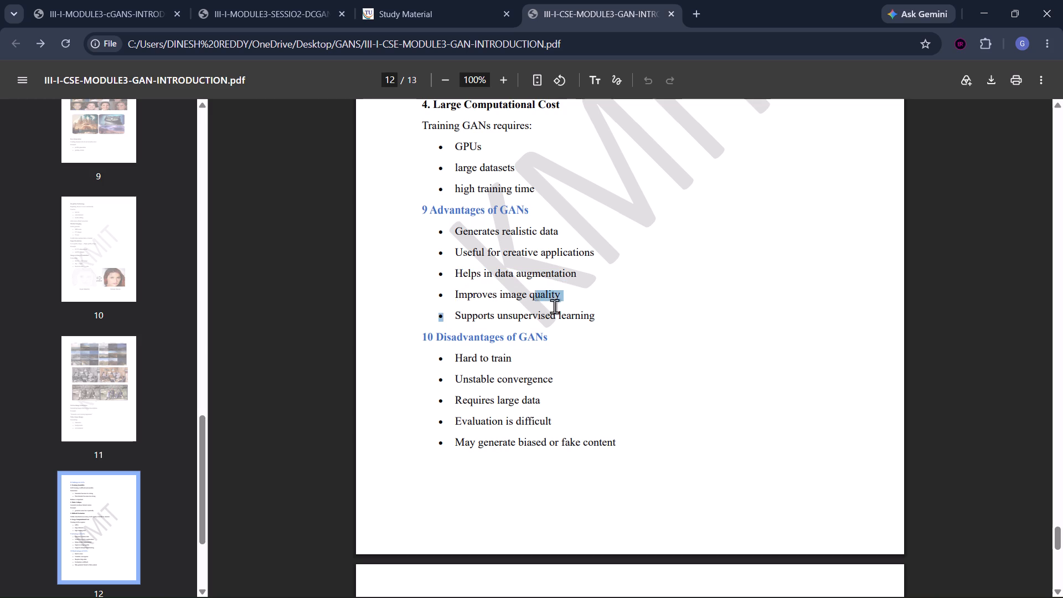
drag(554, 306, 583, 313)
click(583, 313)
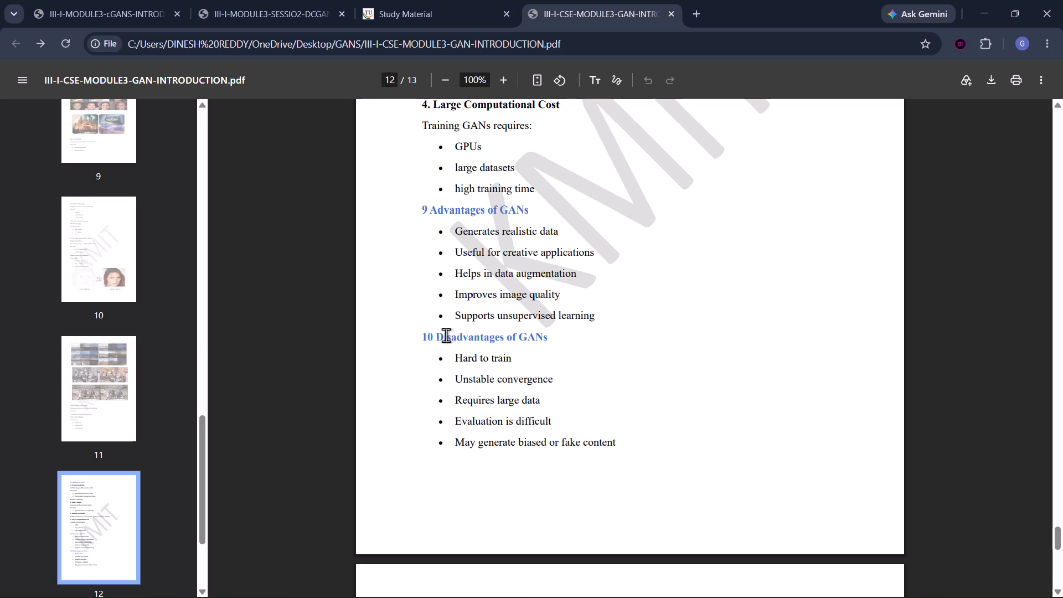
Read the points under "10 Disadvantages of GANs" on page 12 of the PDF.
drag(441, 334, 545, 340)
click(545, 340)
drag(456, 351, 488, 357)
click(488, 357)
drag(452, 370, 585, 388)
drag(582, 386, 577, 385)
drag(445, 389, 566, 401)
click(566, 401)
drag(456, 433, 623, 471)
click(586, 474)
Reread the listed advantages of GANs on page 12, from realistic data generation to unsupervised learning.
drag(461, 295, 581, 296)
click(581, 296)
drag(452, 310, 602, 318)
click(602, 318)
drag(451, 293, 564, 297)
click(564, 297)
drag(461, 229, 567, 233)
click(567, 233)
drag(454, 252, 570, 262)
click(570, 262)
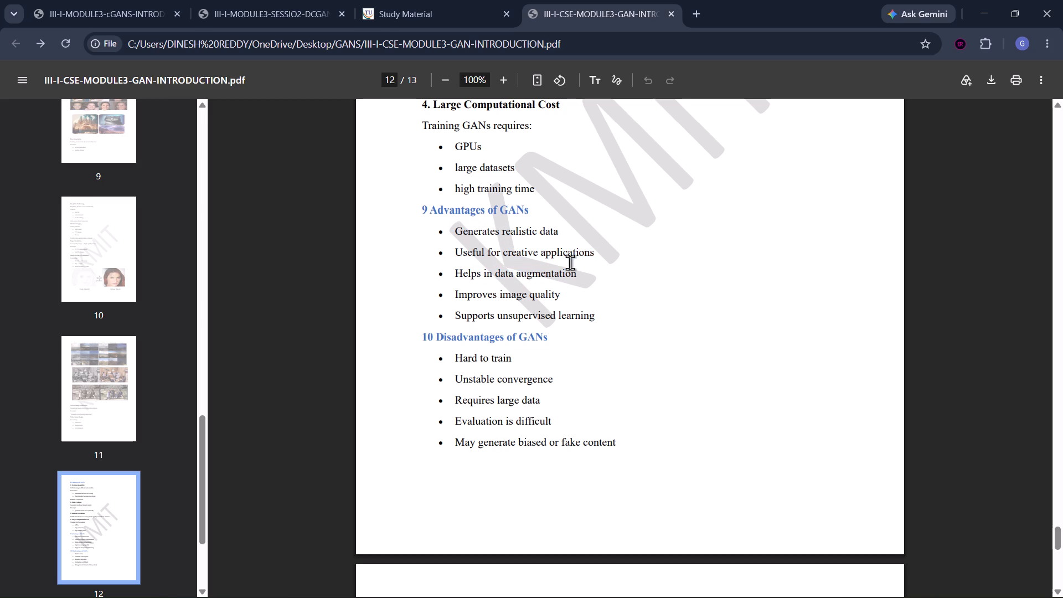
Check the last page of the GAN introduction PDF for remaining content and close the PDF.
middle_click(706, 378)
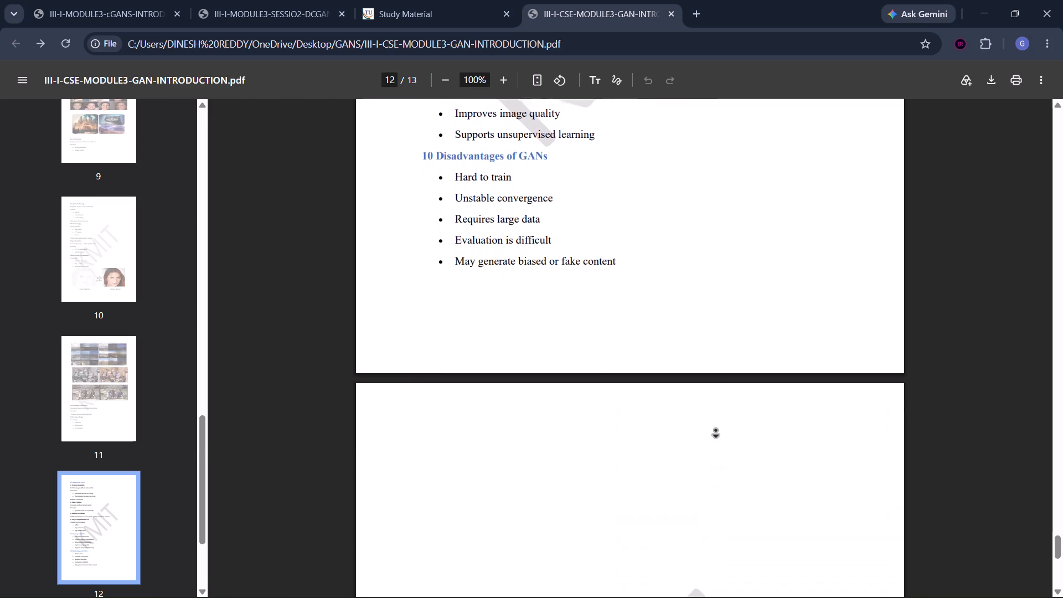
scroll(716, 430, down, 8)
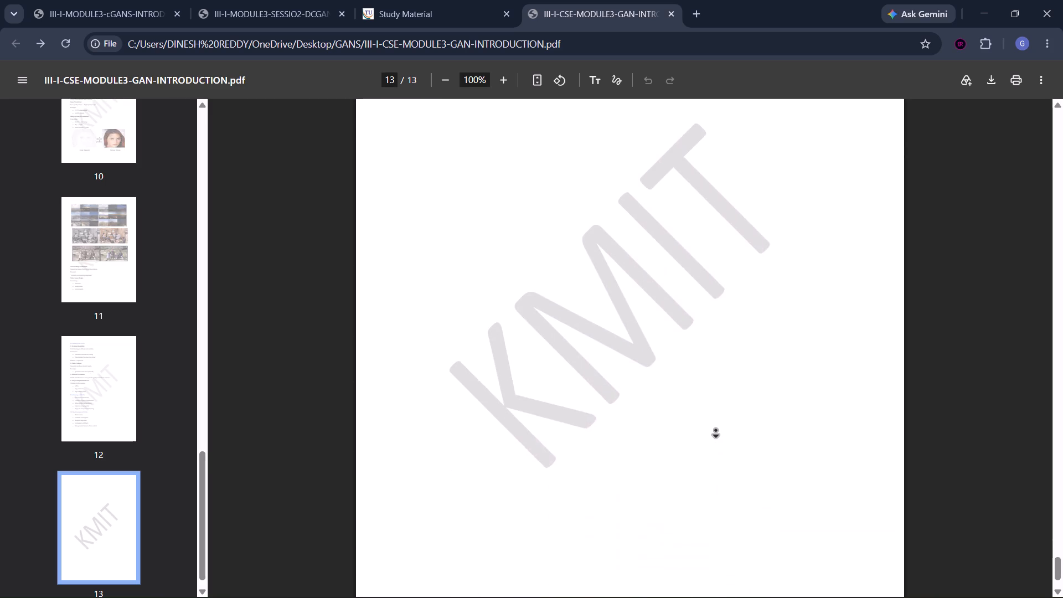
scroll(716, 430, down, 1)
middle_click(716, 430)
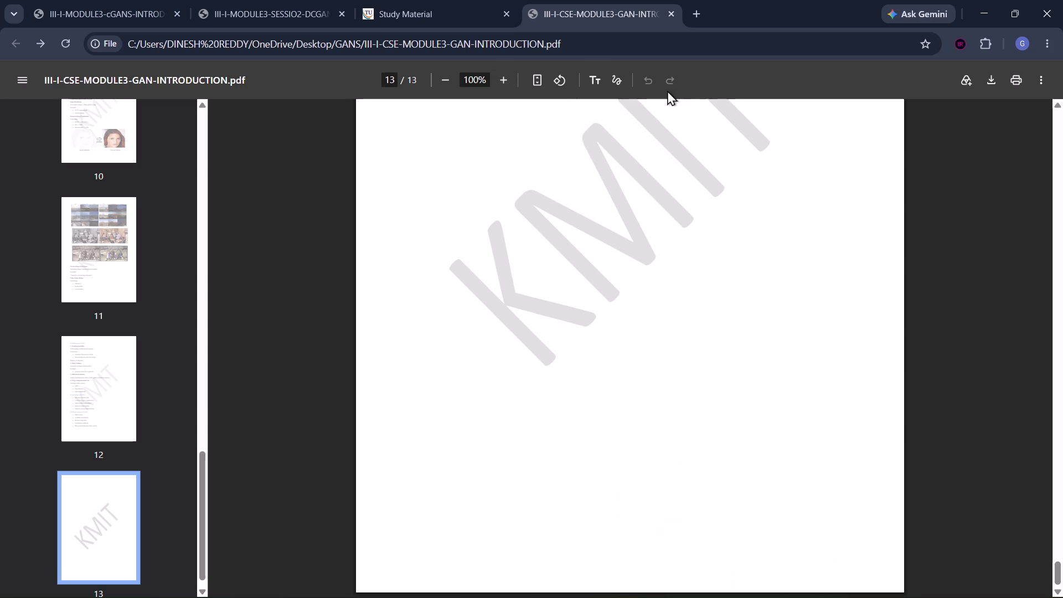
click(674, 10)
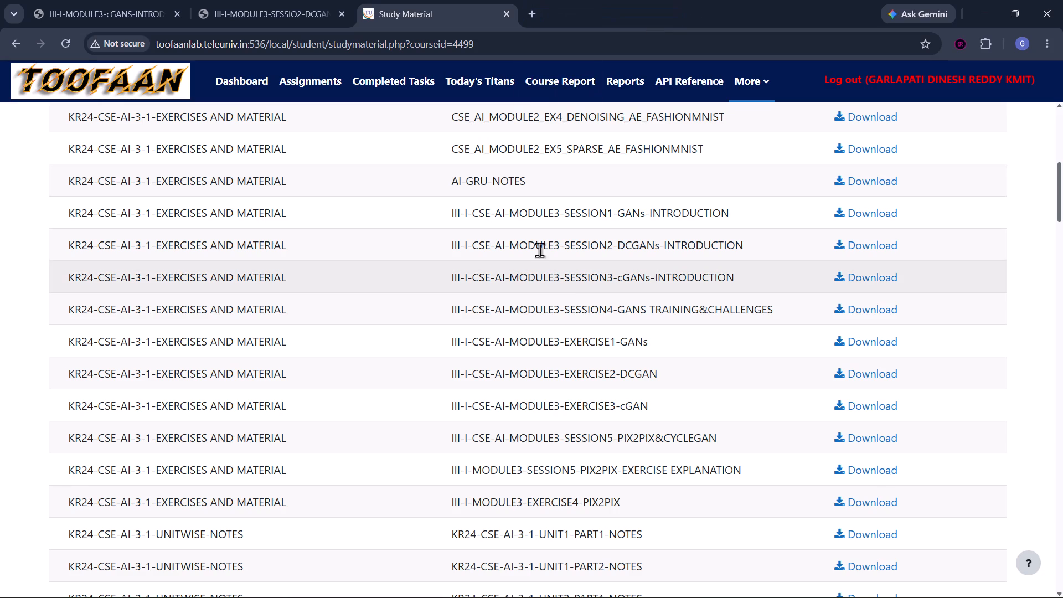
Bring up the open DCGANS introduction PDF and switch to the GANS folder in File Explorer.
click(284, 0)
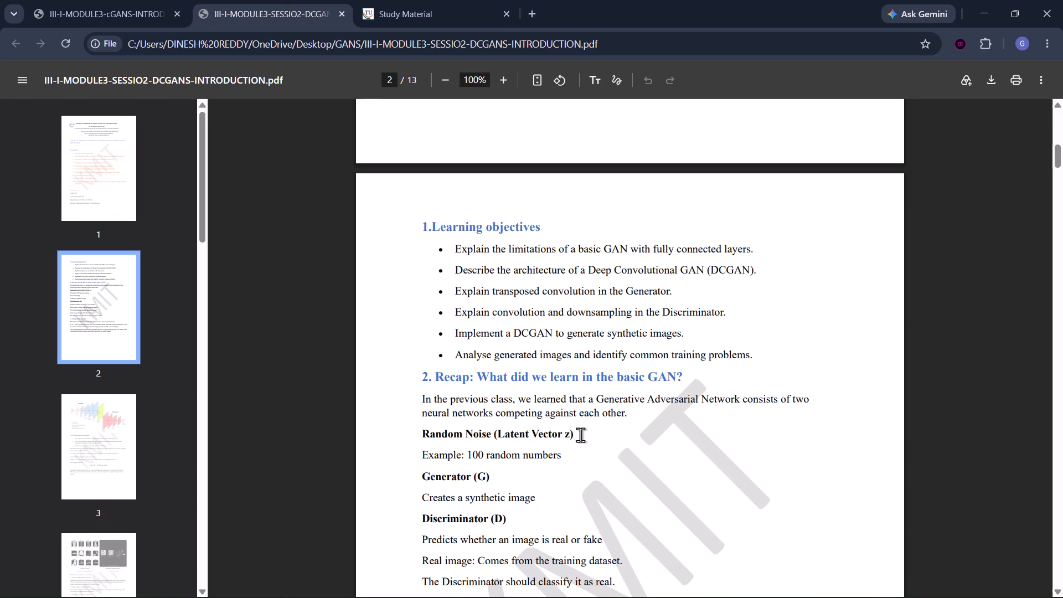
key(alt+Tab)
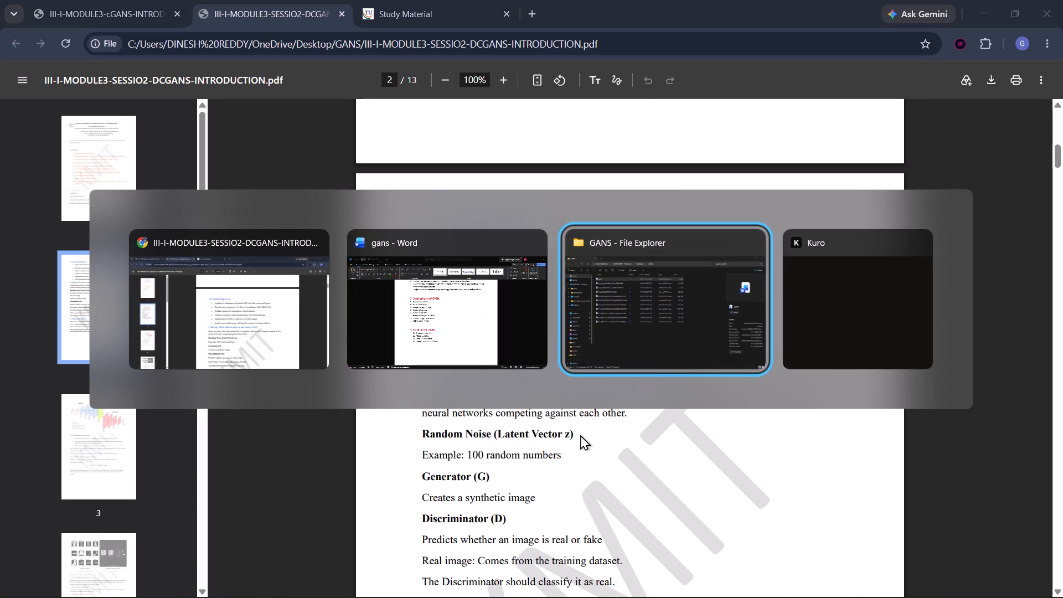